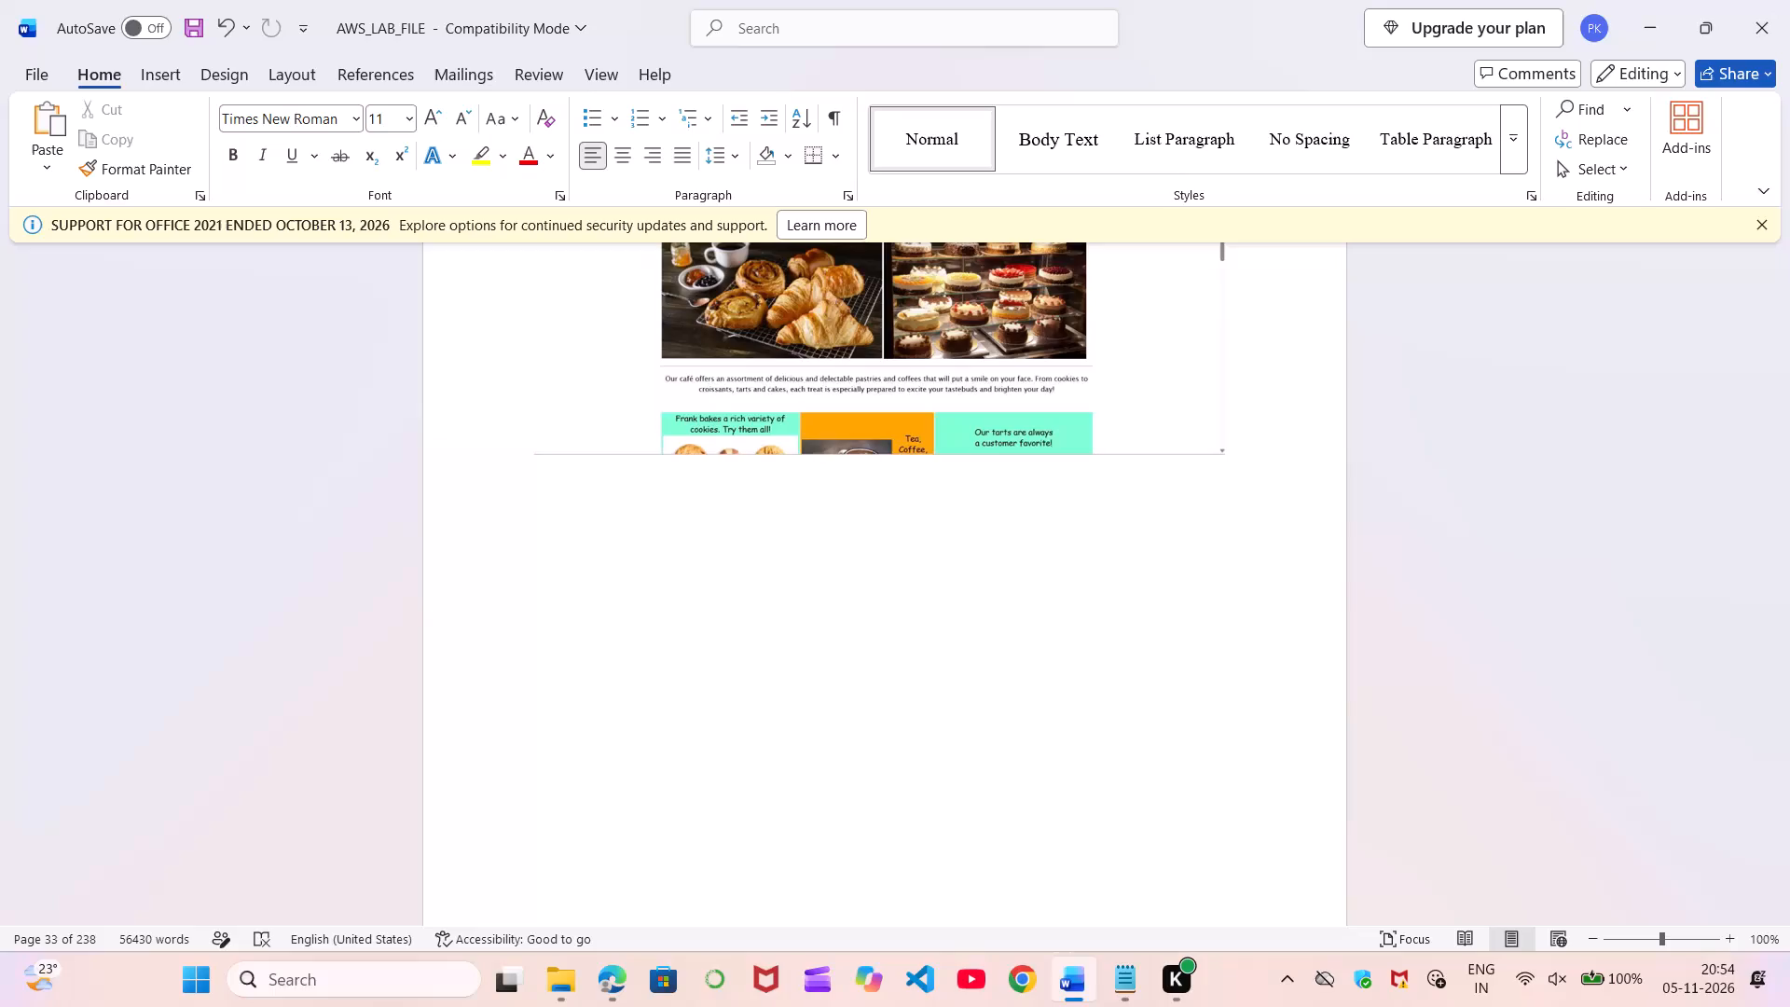
Paste the About Us and Contact Us screenshot below the café homepage image and add two blank lines after it.
{"action": "key", "text": "ctrl+v"}
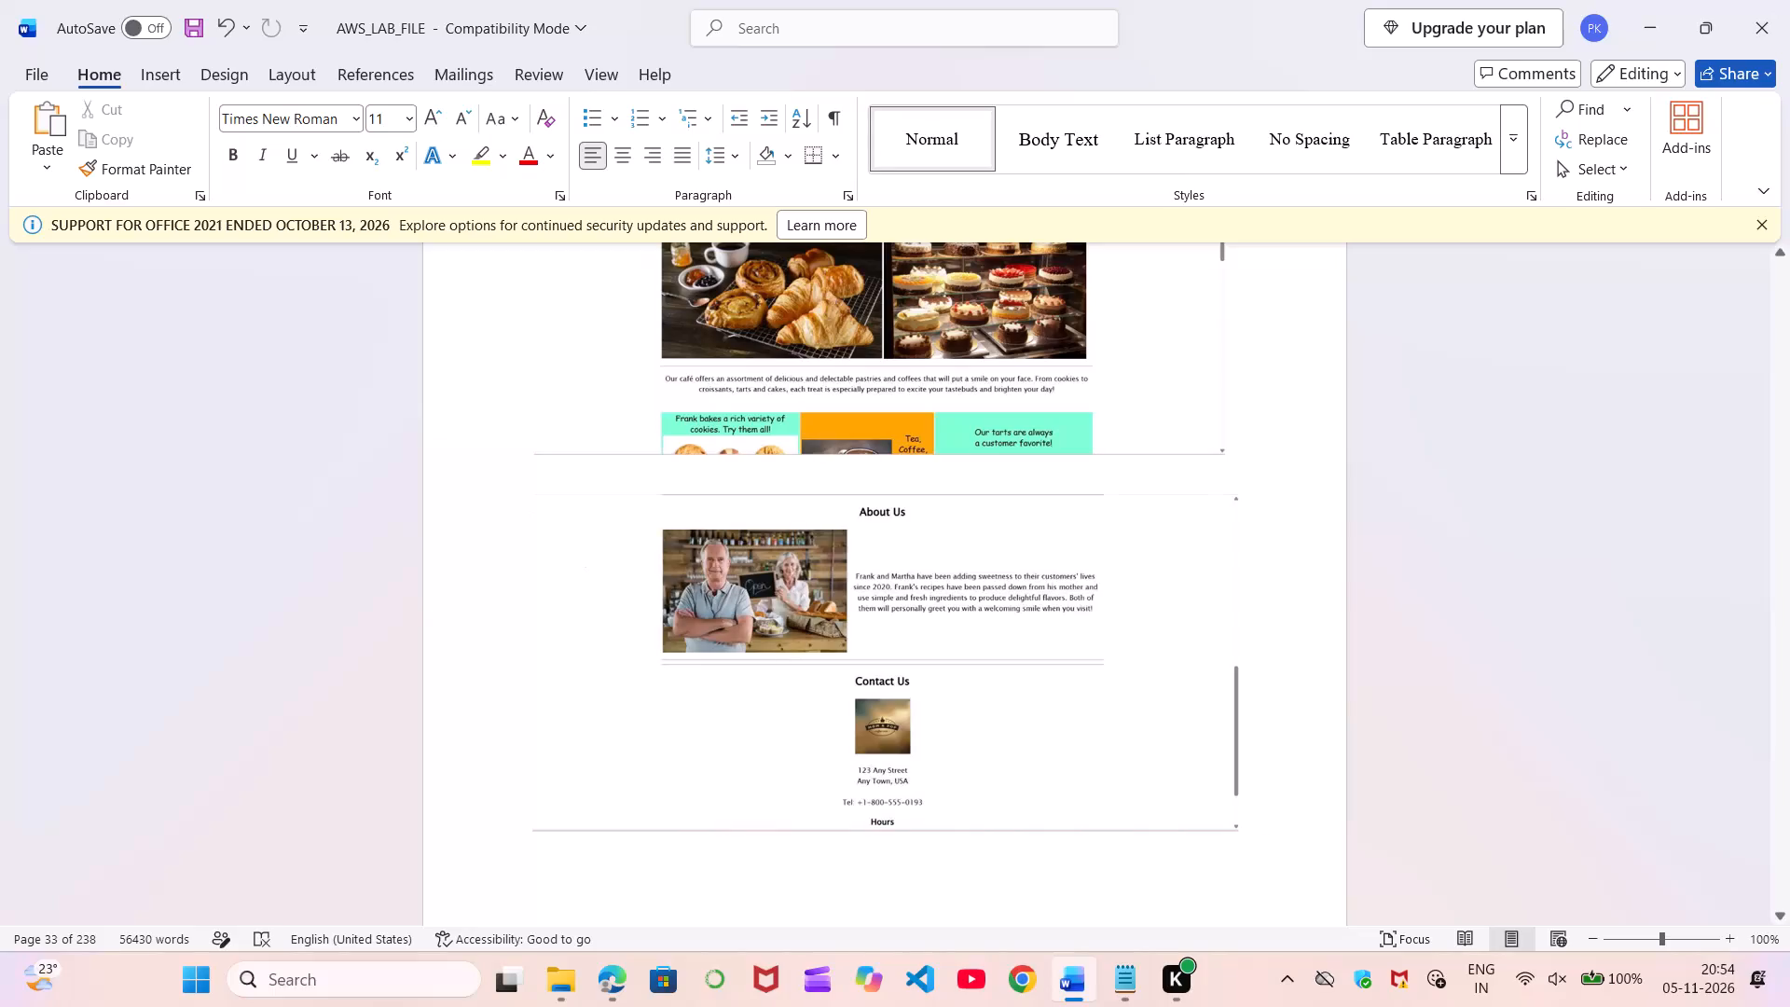
{"action": "scroll", "coordinate": [917, 603], "scroll_direction": "down", "scroll_amount": 2}
{"action": "key", "text": "Return"}
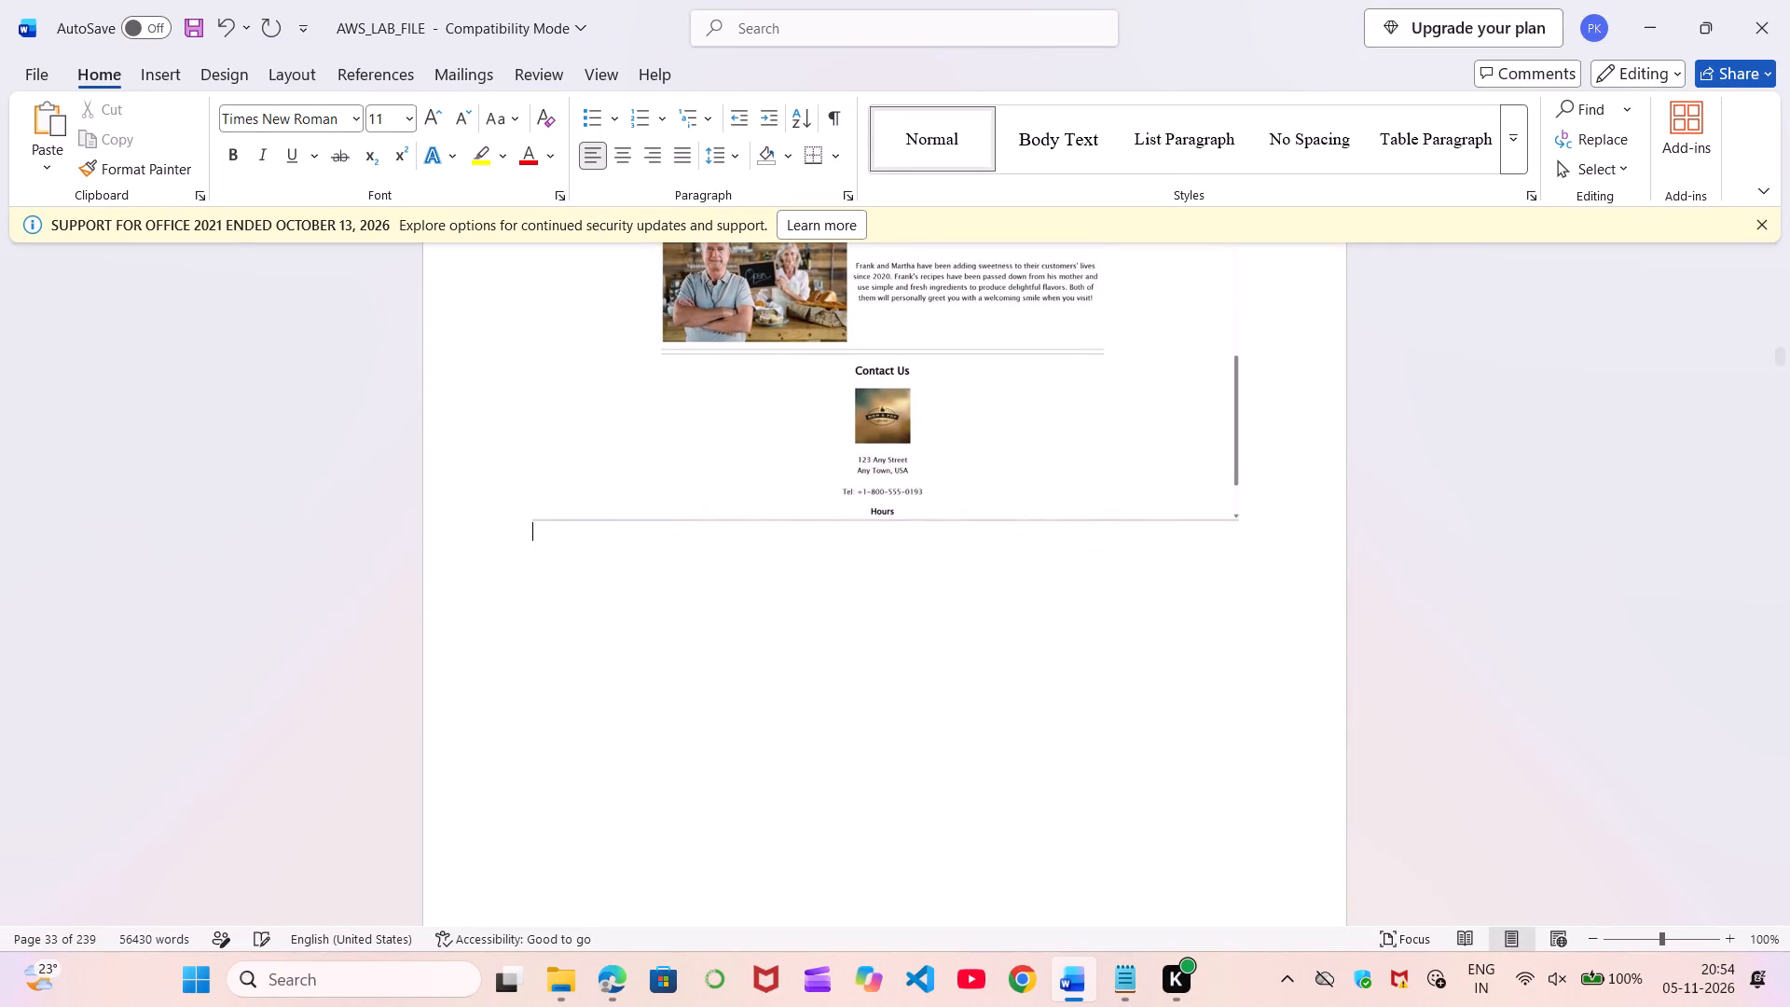
{"action": "key", "text": "Return"}
Review the pages around the pasted café screenshots, from the database installation steps to the challenge #2 section.
{"action": "scroll", "coordinate": [972, 710], "scroll_direction": "down", "scroll_amount": 2}
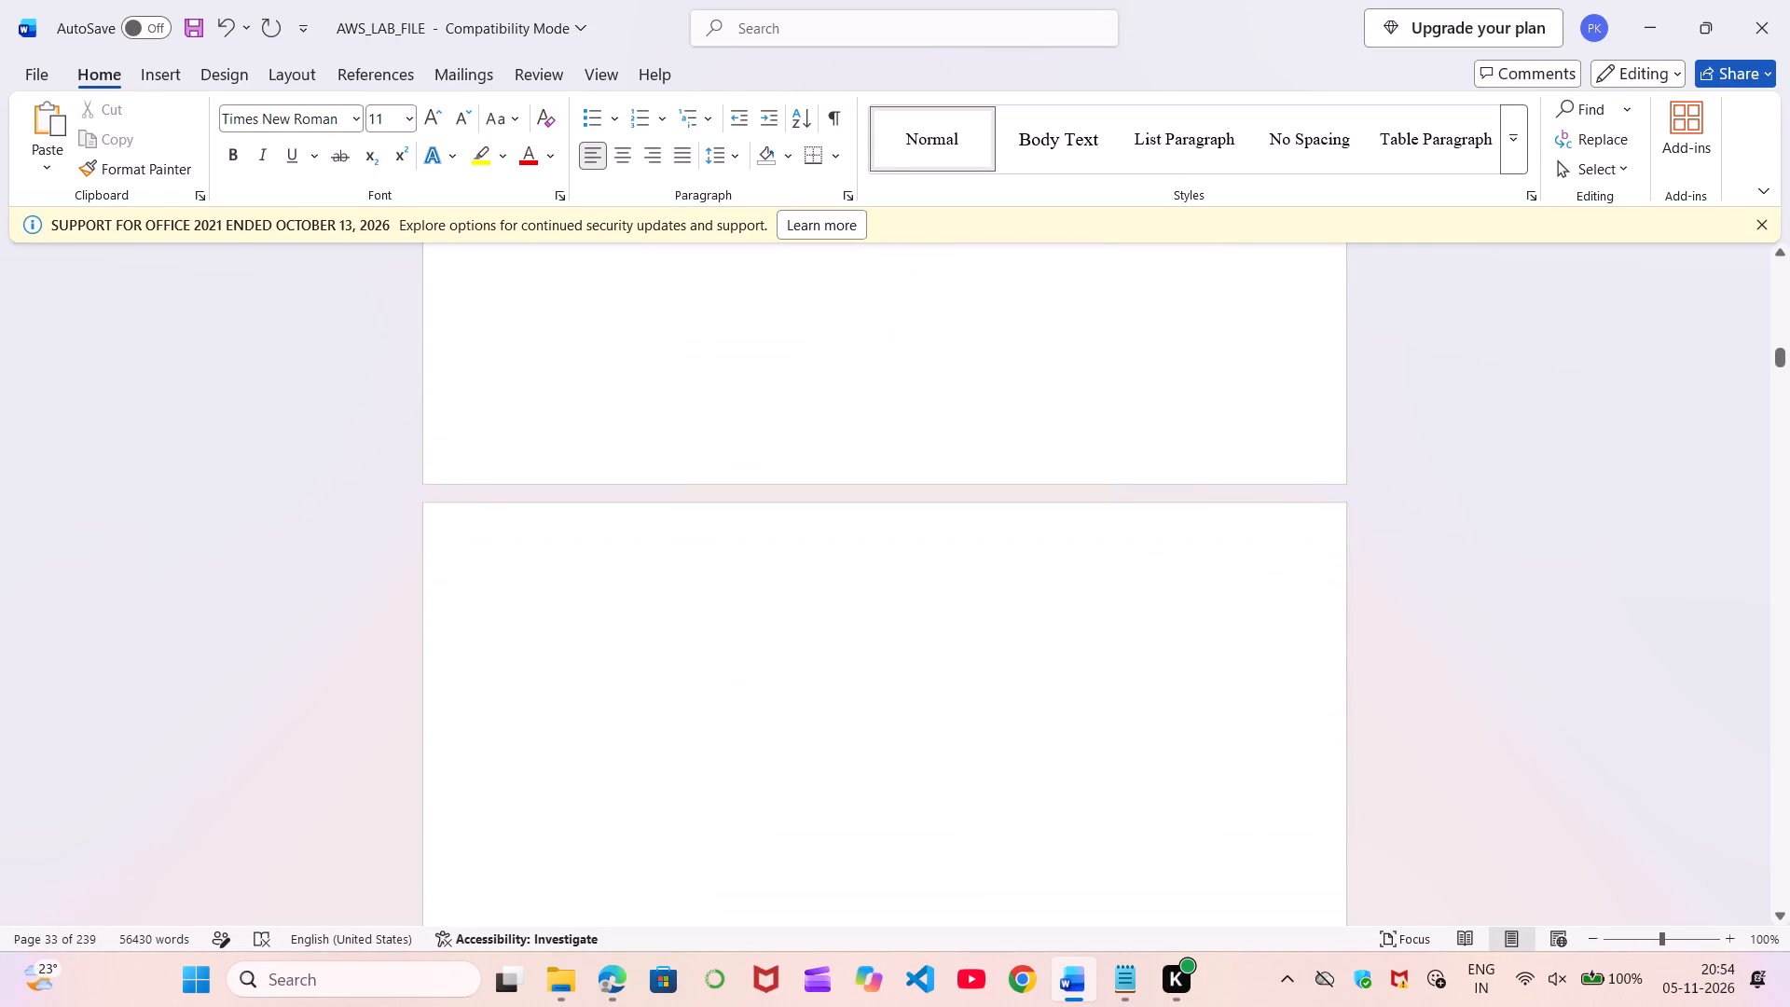
{"action": "scroll", "coordinate": [972, 710], "scroll_direction": "down", "scroll_amount": 2}
{"action": "scroll", "coordinate": [972, 710], "scroll_direction": "up", "scroll_amount": 2}
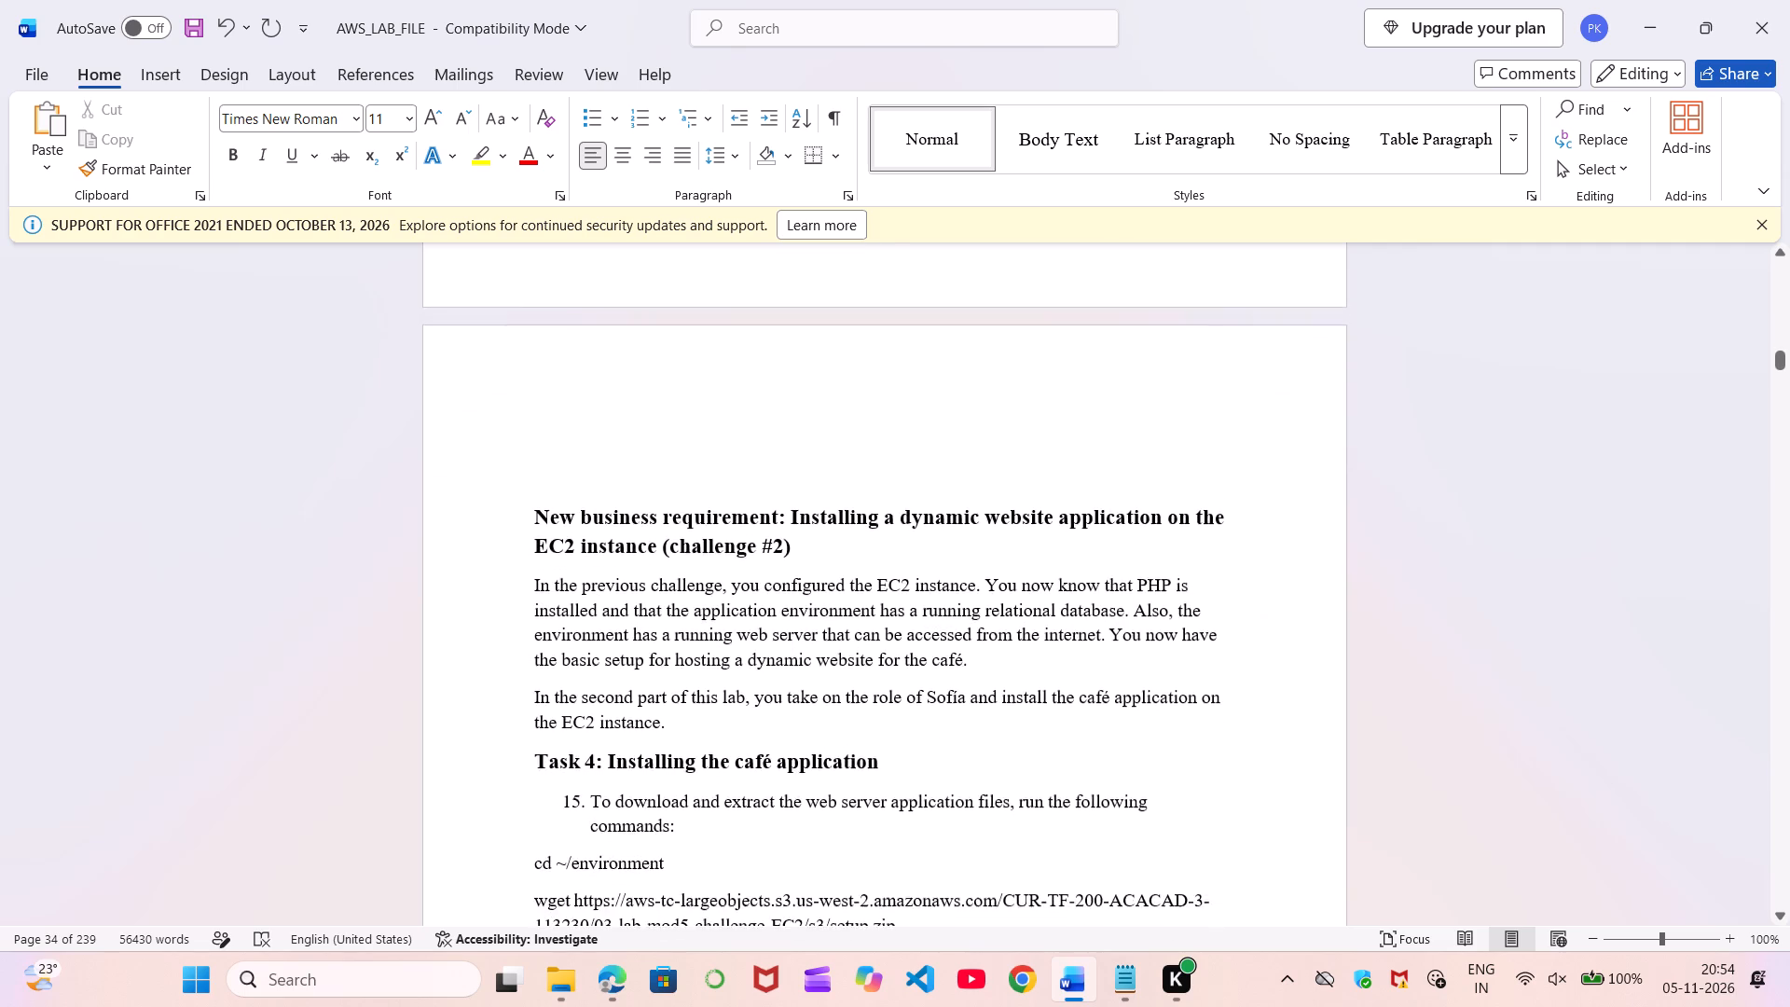
{"action": "scroll", "coordinate": [972, 710], "scroll_direction": "up", "scroll_amount": 4}
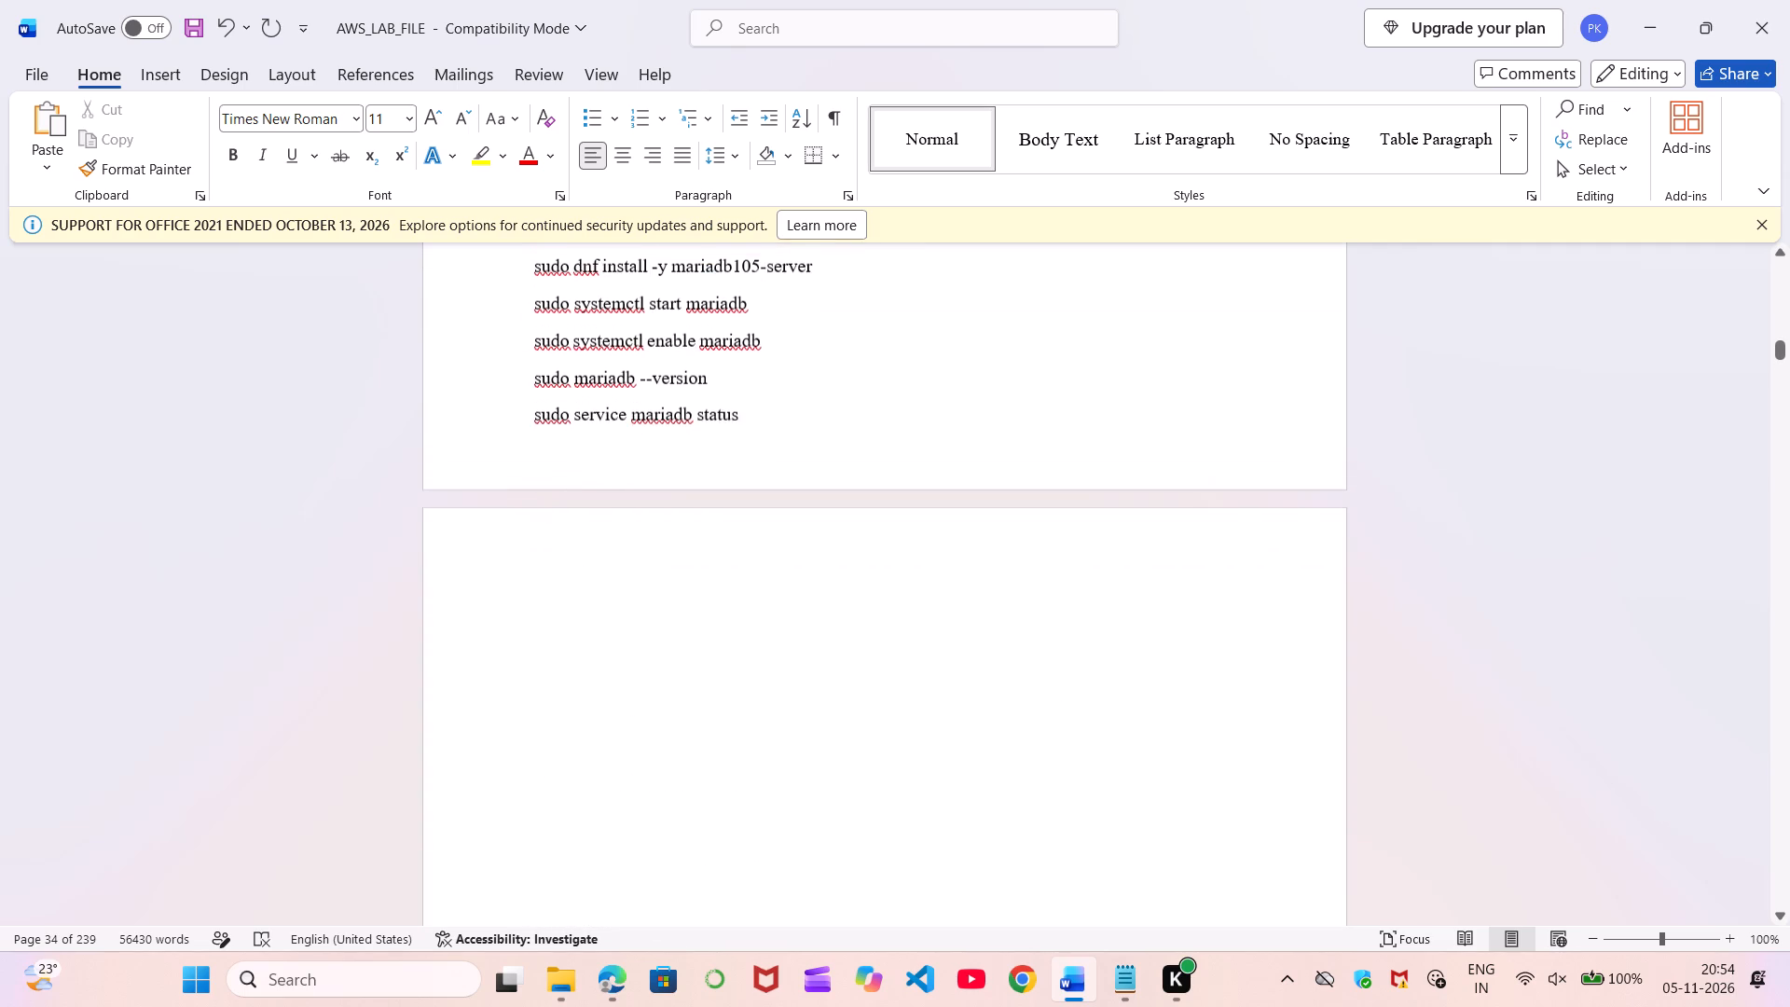
{"action": "scroll", "coordinate": [972, 710], "scroll_direction": "up", "scroll_amount": 1}
{"action": "scroll", "coordinate": [972, 710], "scroll_direction": "down", "scroll_amount": 3}
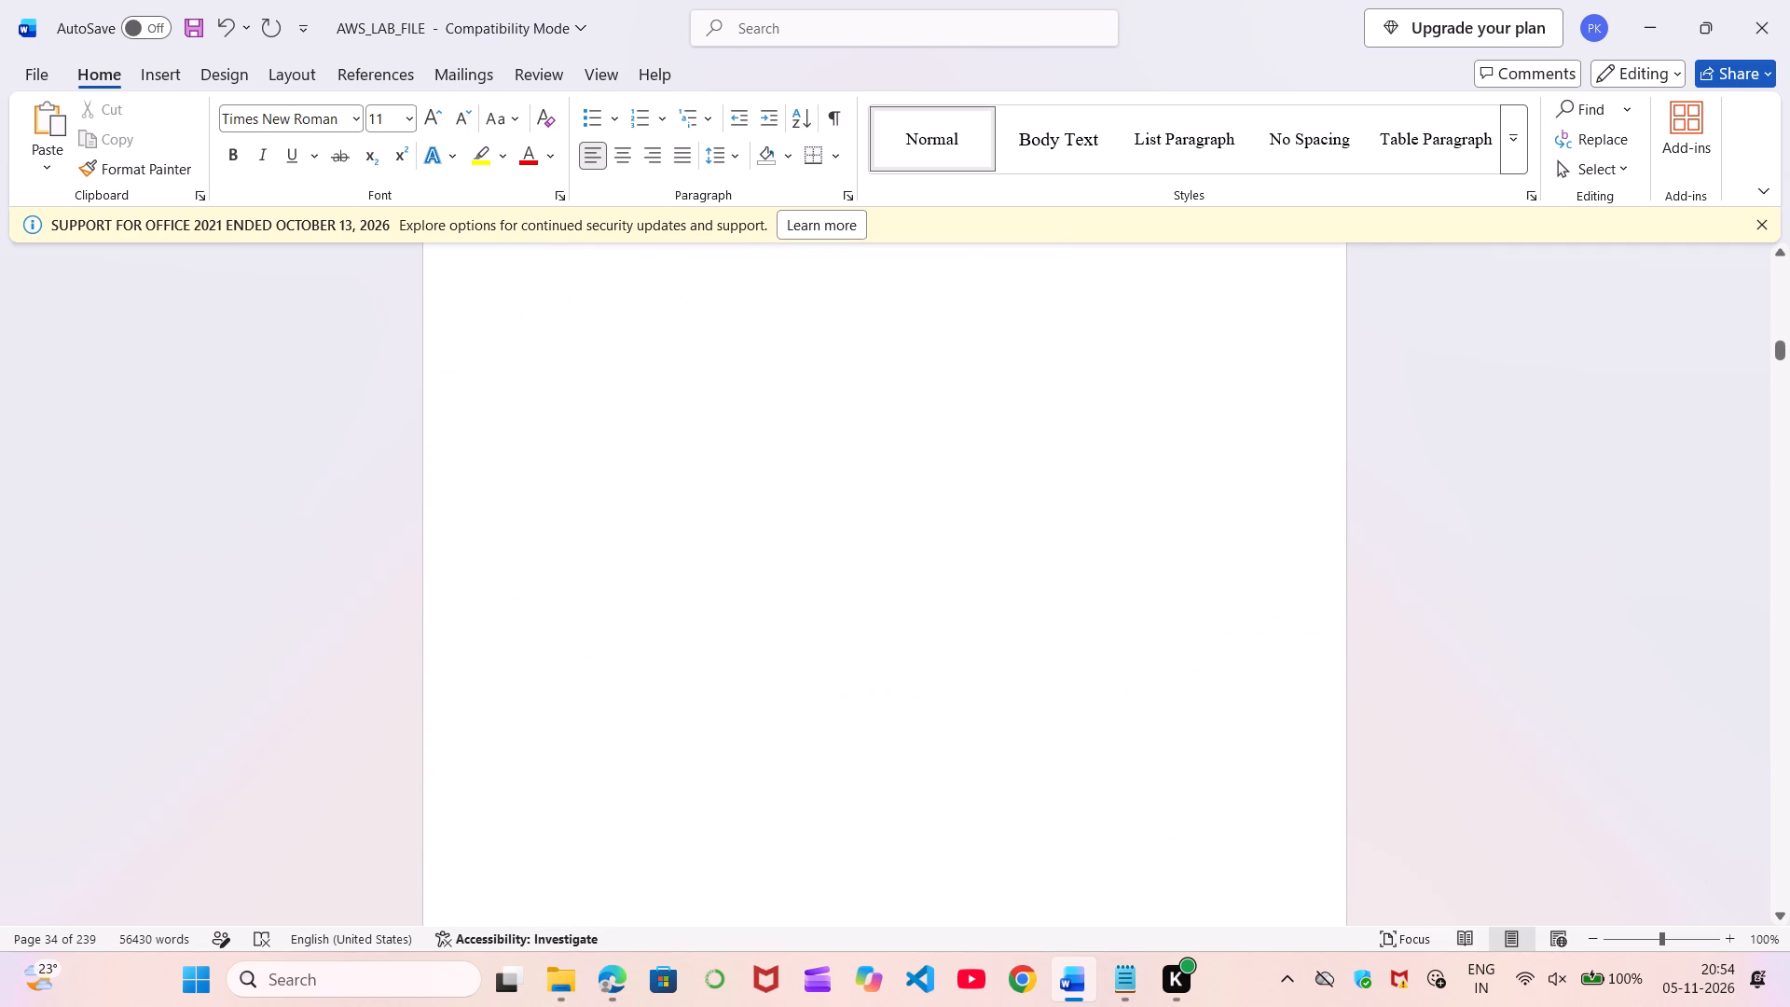
{"action": "scroll", "coordinate": [972, 710], "scroll_direction": "down", "scroll_amount": 5}
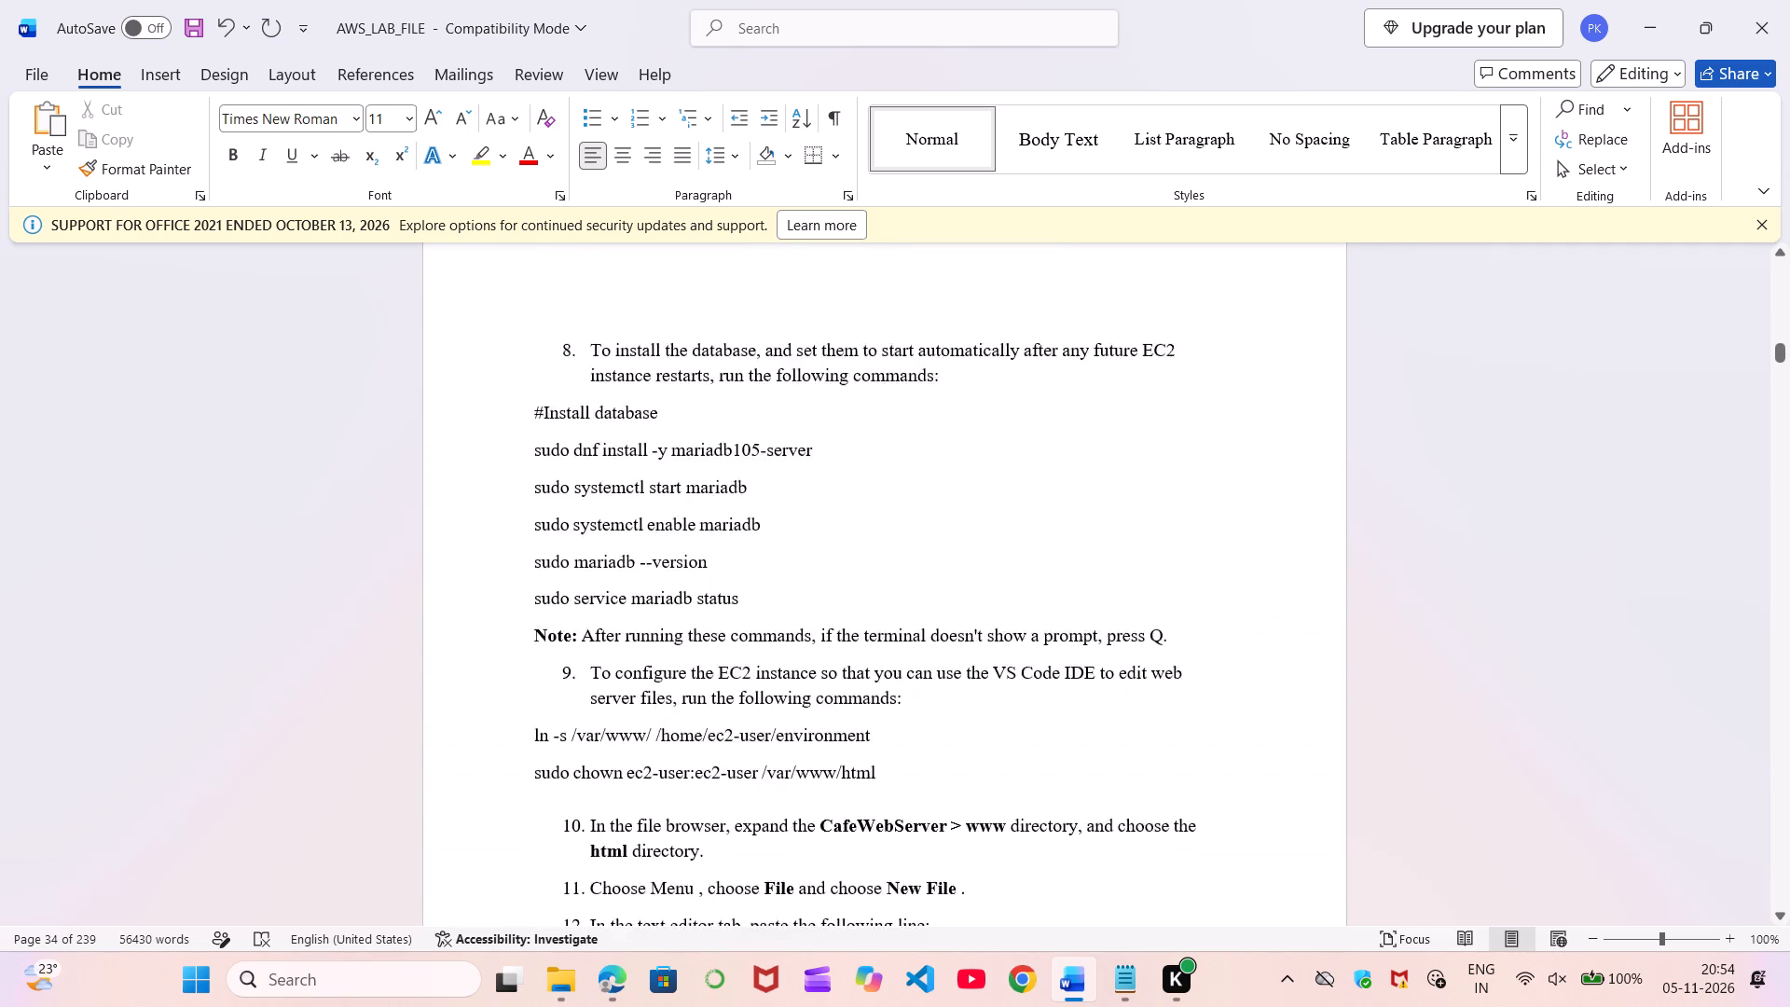
{"action": "scroll", "coordinate": [972, 710], "scroll_direction": "down", "scroll_amount": 4}
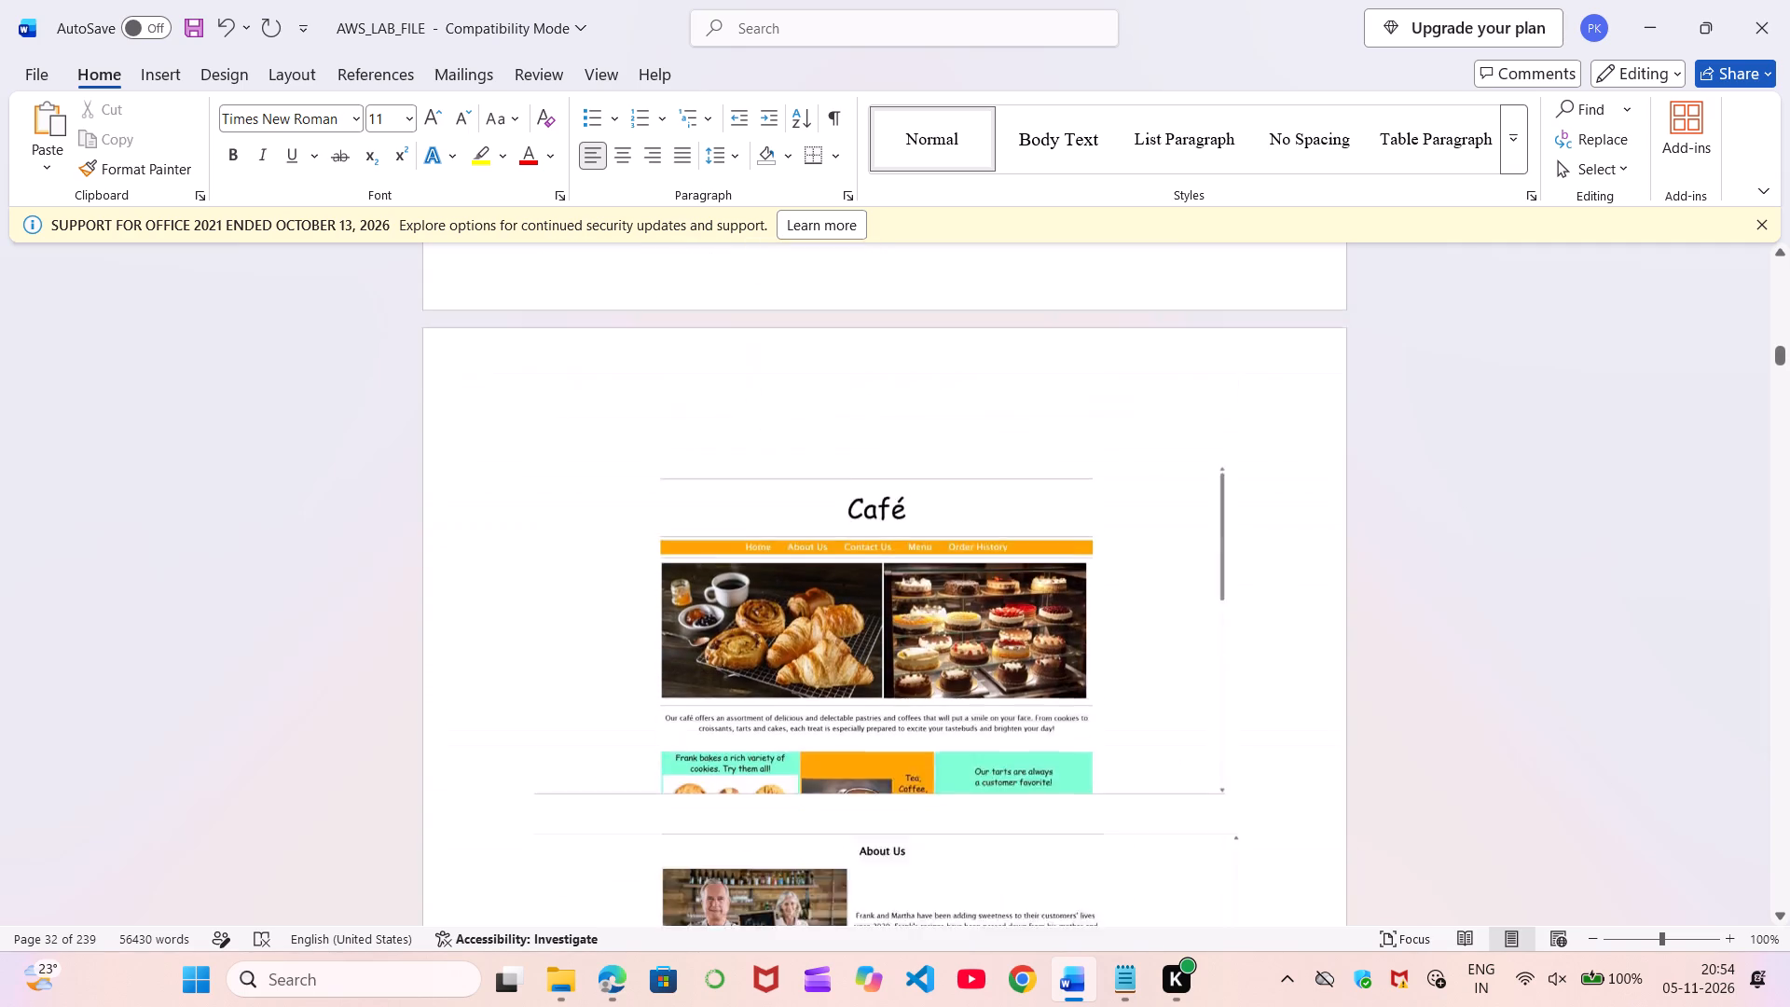
{"action": "scroll", "coordinate": [972, 710], "scroll_direction": "down", "scroll_amount": 2}
{"action": "scroll", "coordinate": [972, 710], "scroll_direction": "up", "scroll_amount": 3}
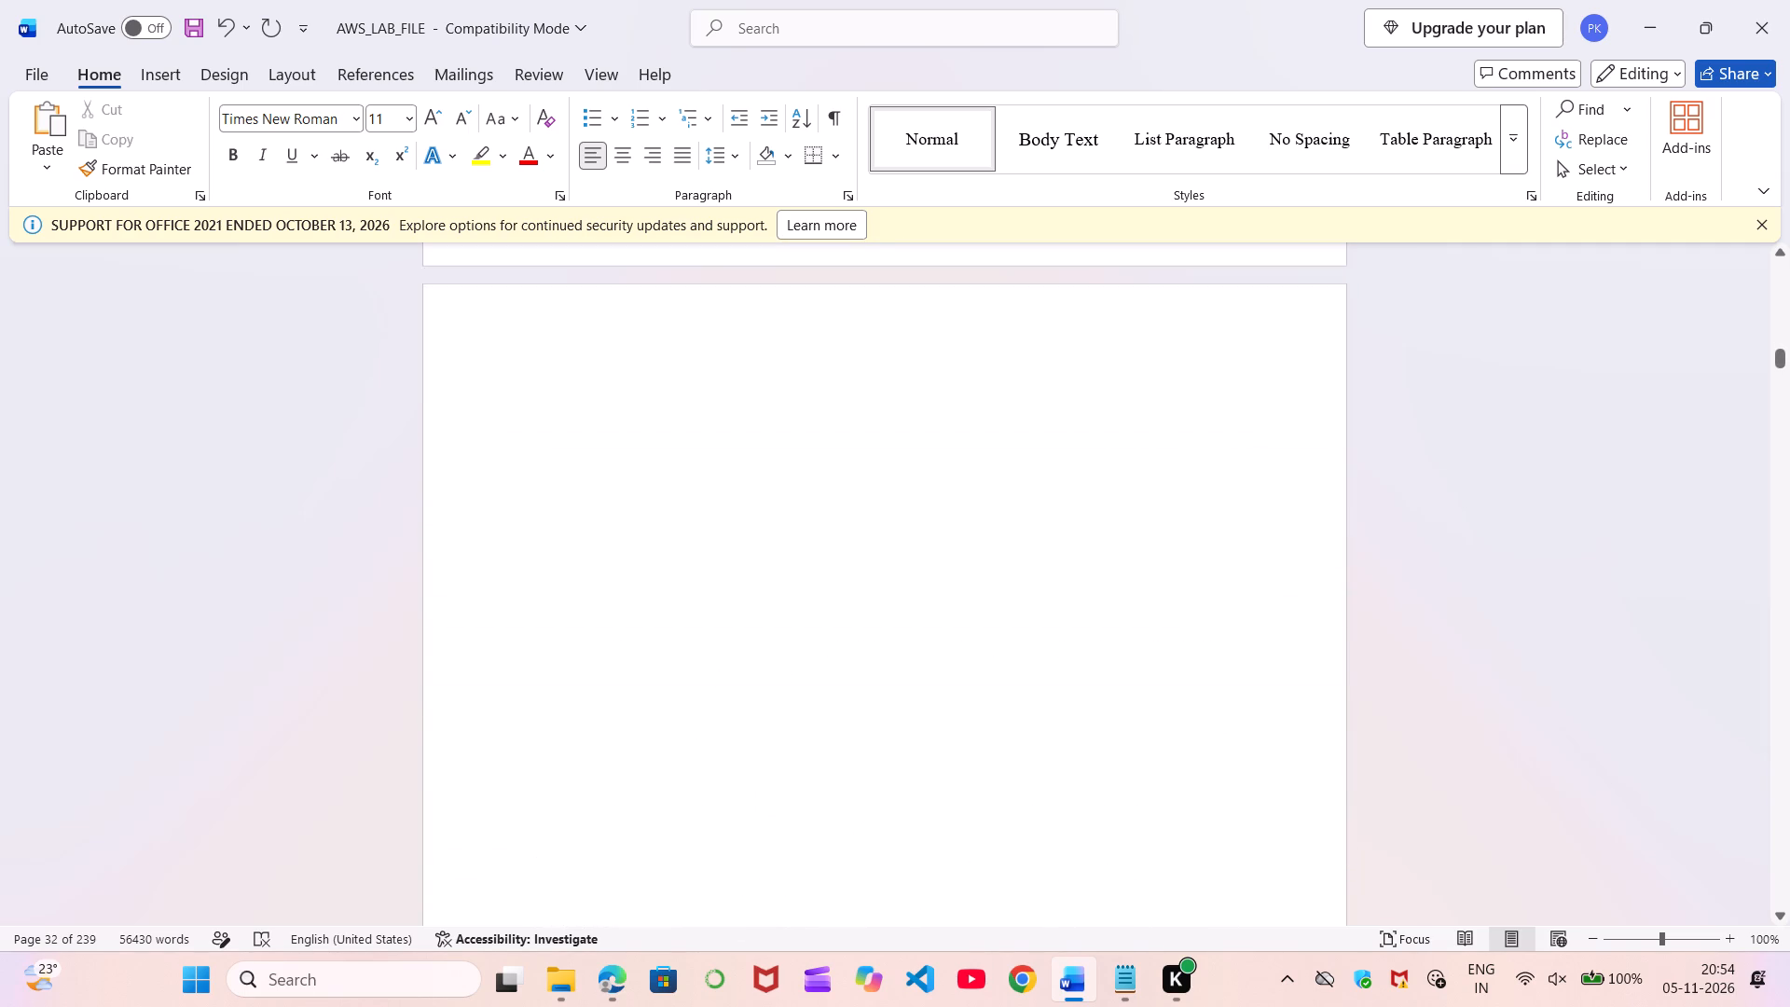
{"action": "scroll", "coordinate": [972, 710], "scroll_direction": "up", "scroll_amount": 2}
Delete the blank page and empty lines before the "New business requirement" (challenge #2) heading.
{"action": "scroll", "coordinate": [972, 710], "scroll_direction": "down", "scroll_amount": 2}
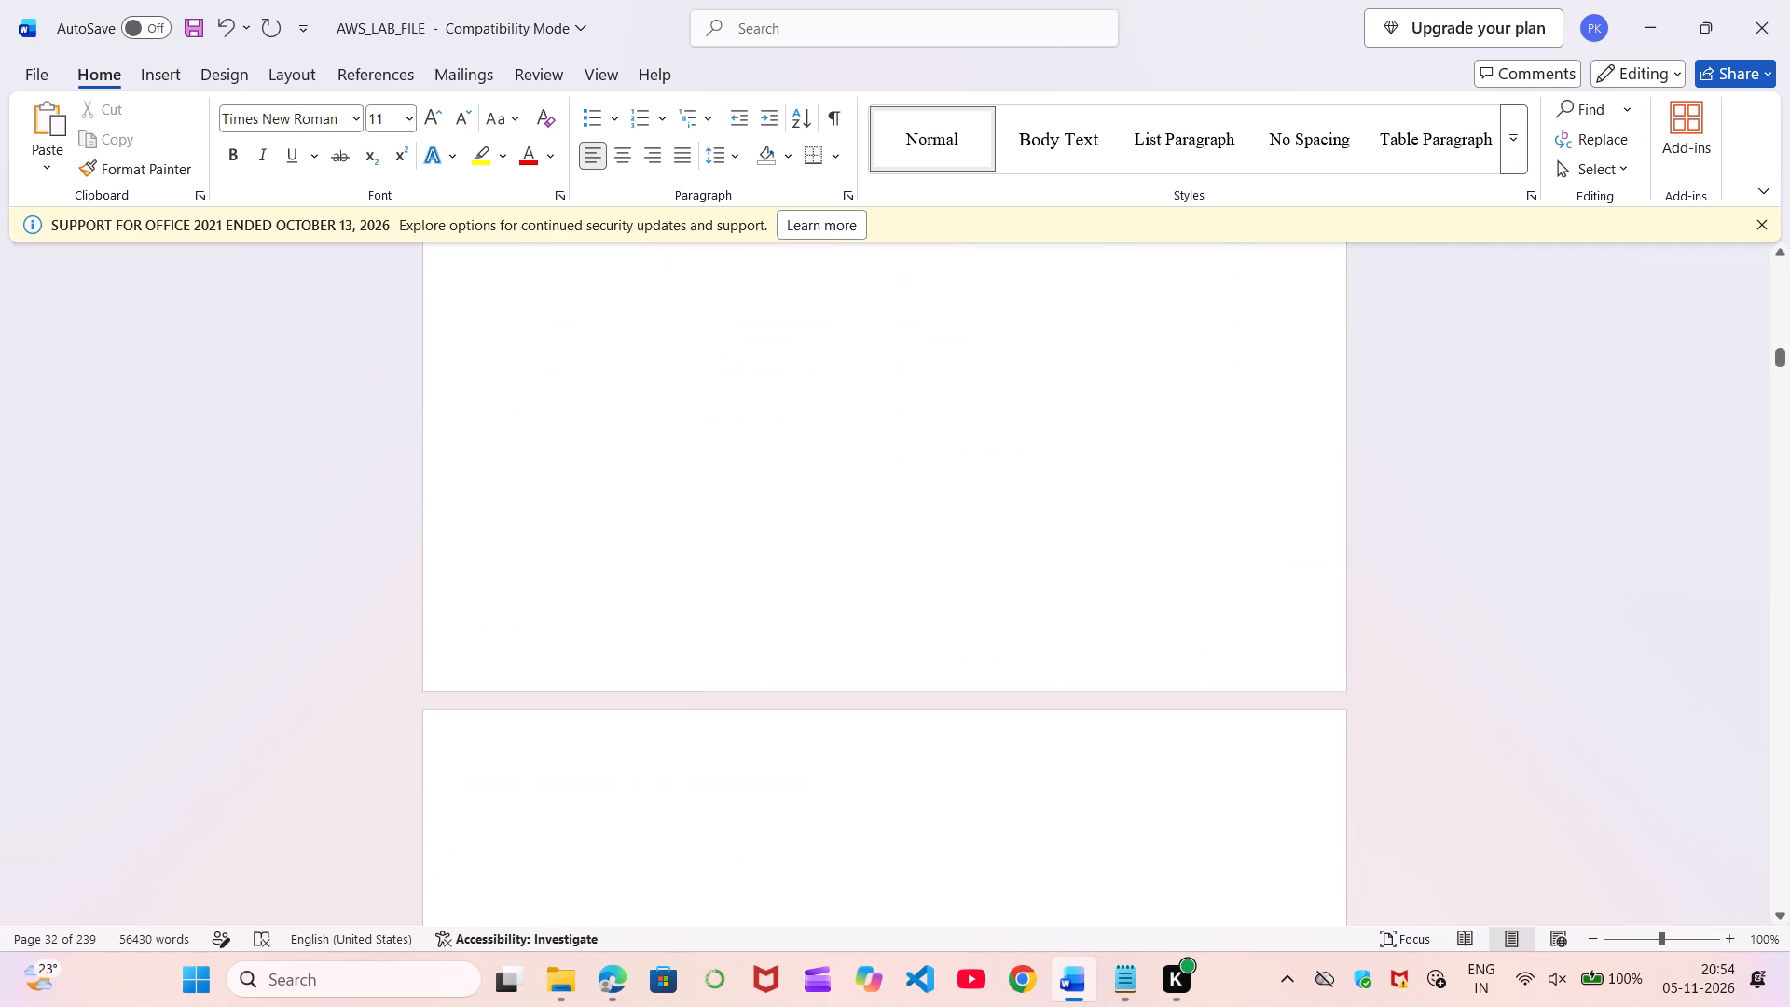
{"action": "scroll", "coordinate": [972, 710], "scroll_direction": "down", "scroll_amount": 3}
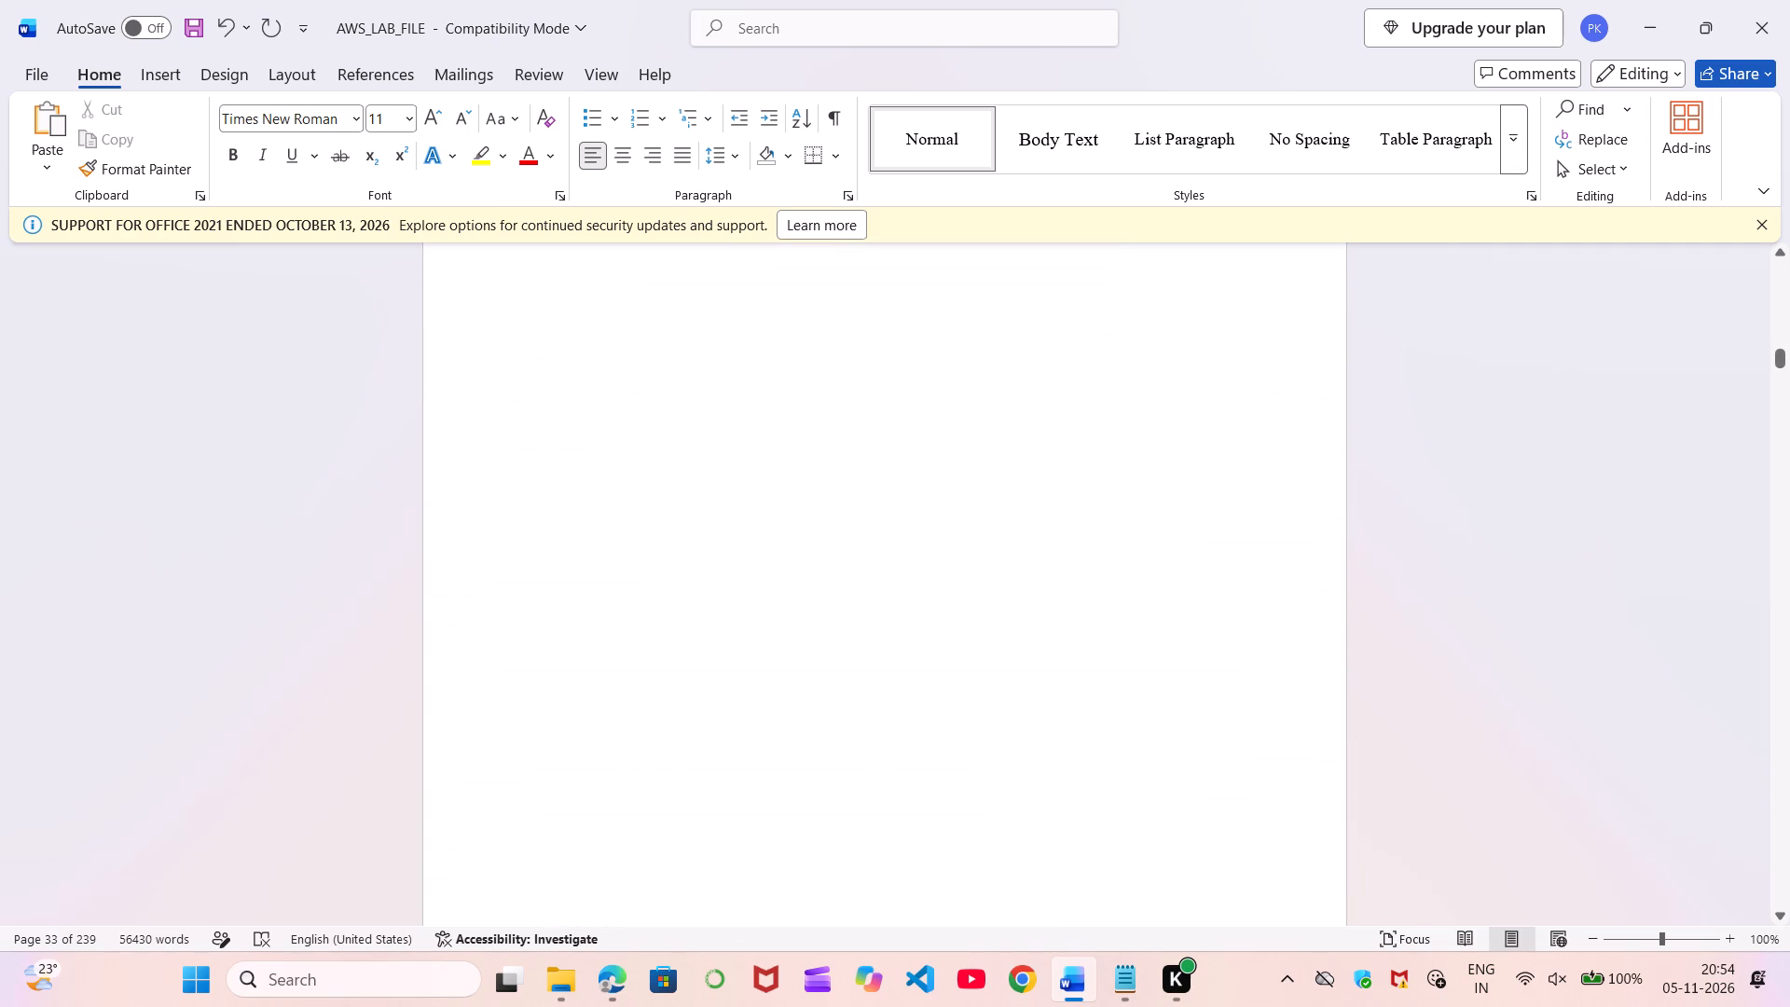
{"action": "scroll", "coordinate": [972, 710], "scroll_direction": "down", "scroll_amount": 3}
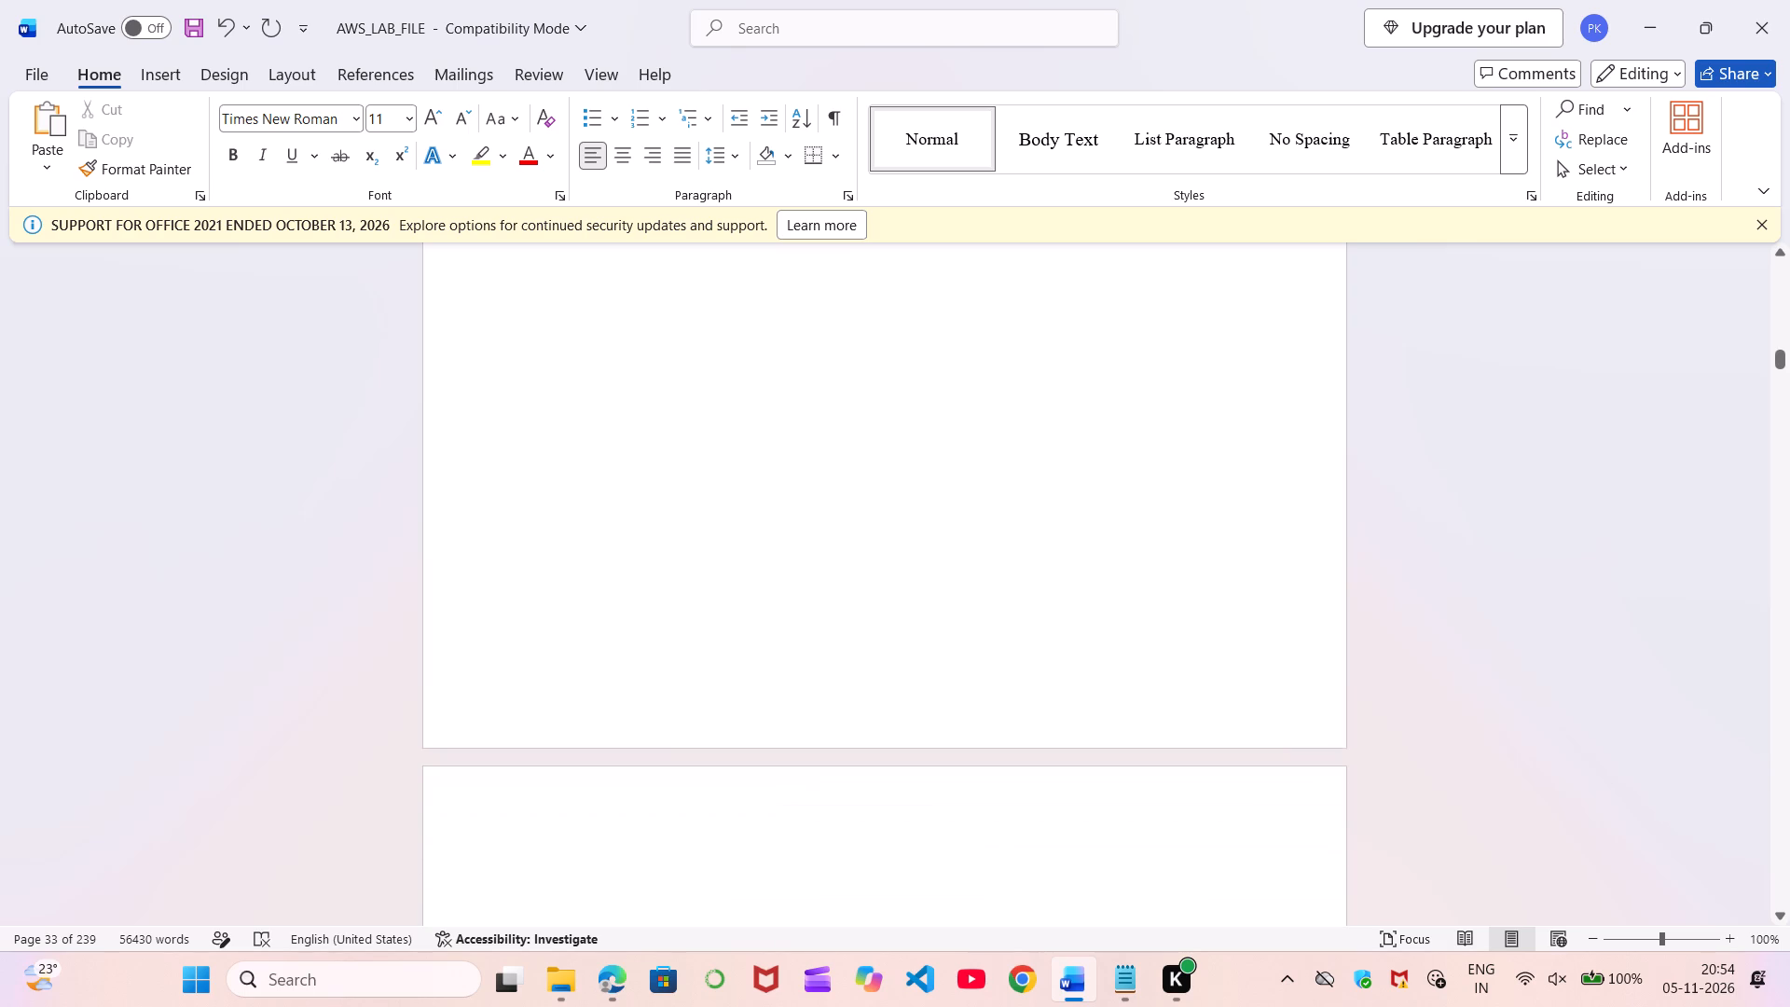
{"action": "scroll", "coordinate": [972, 710], "scroll_direction": "down", "scroll_amount": 2}
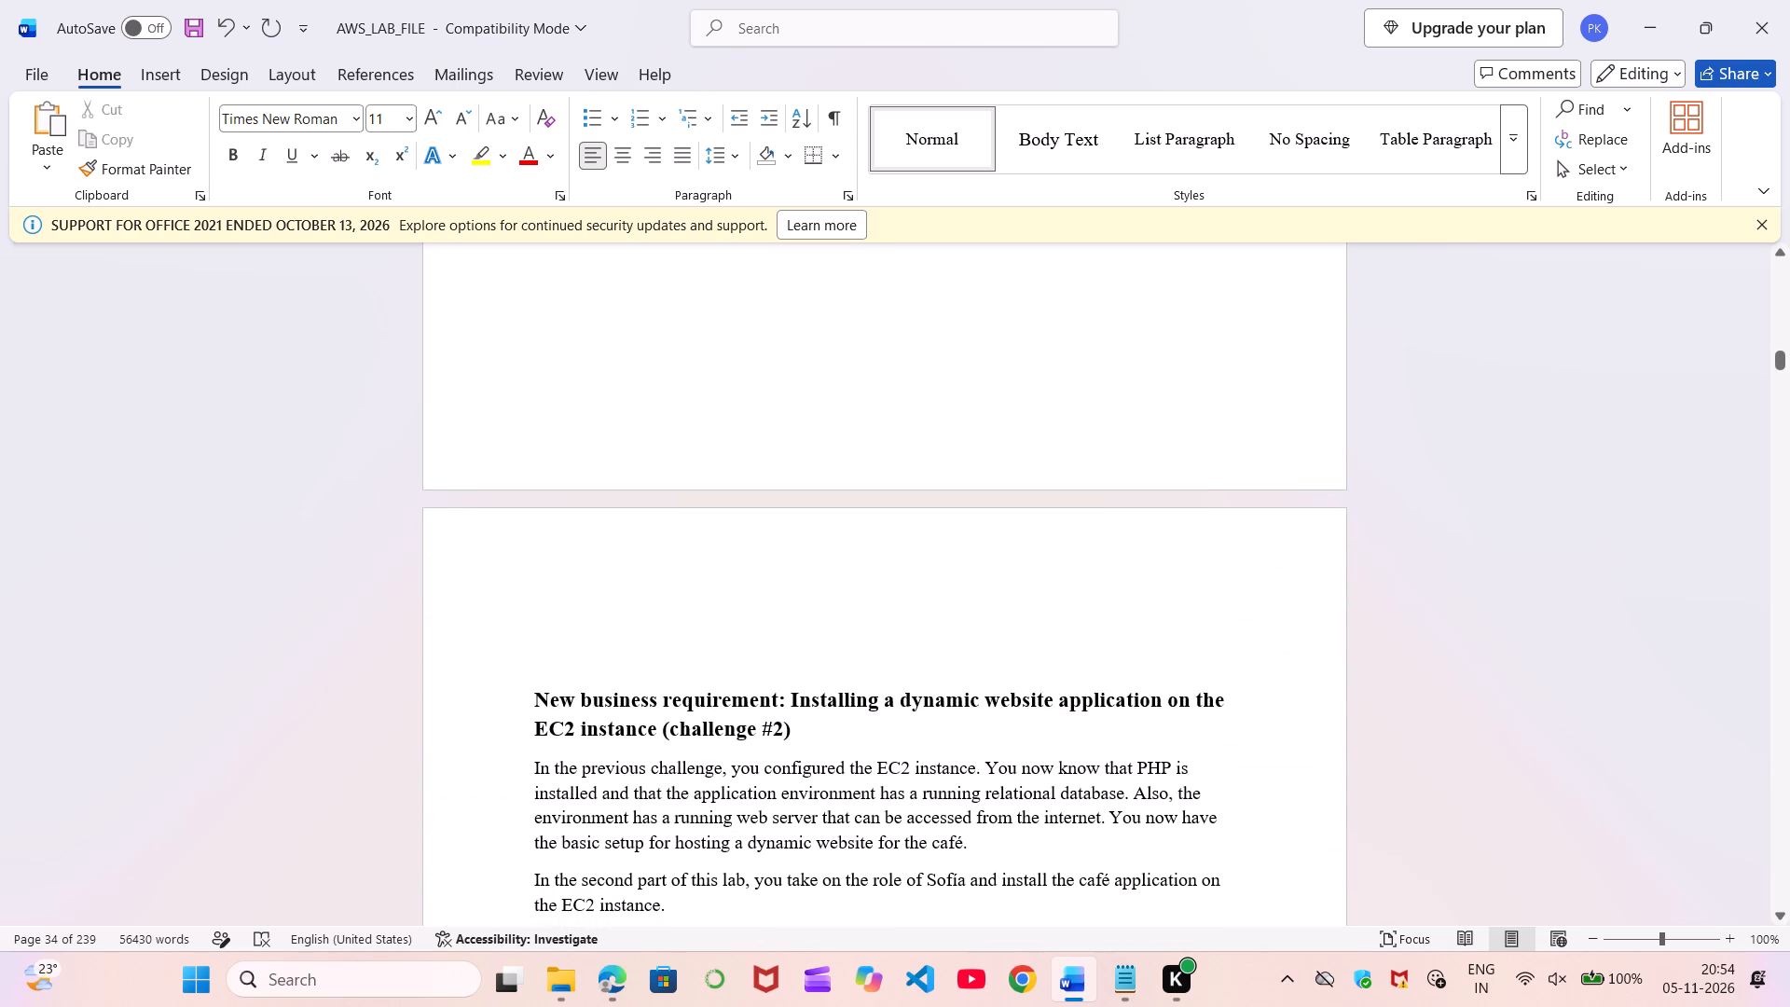
{"action": "left_click", "coordinate": [545, 647]}
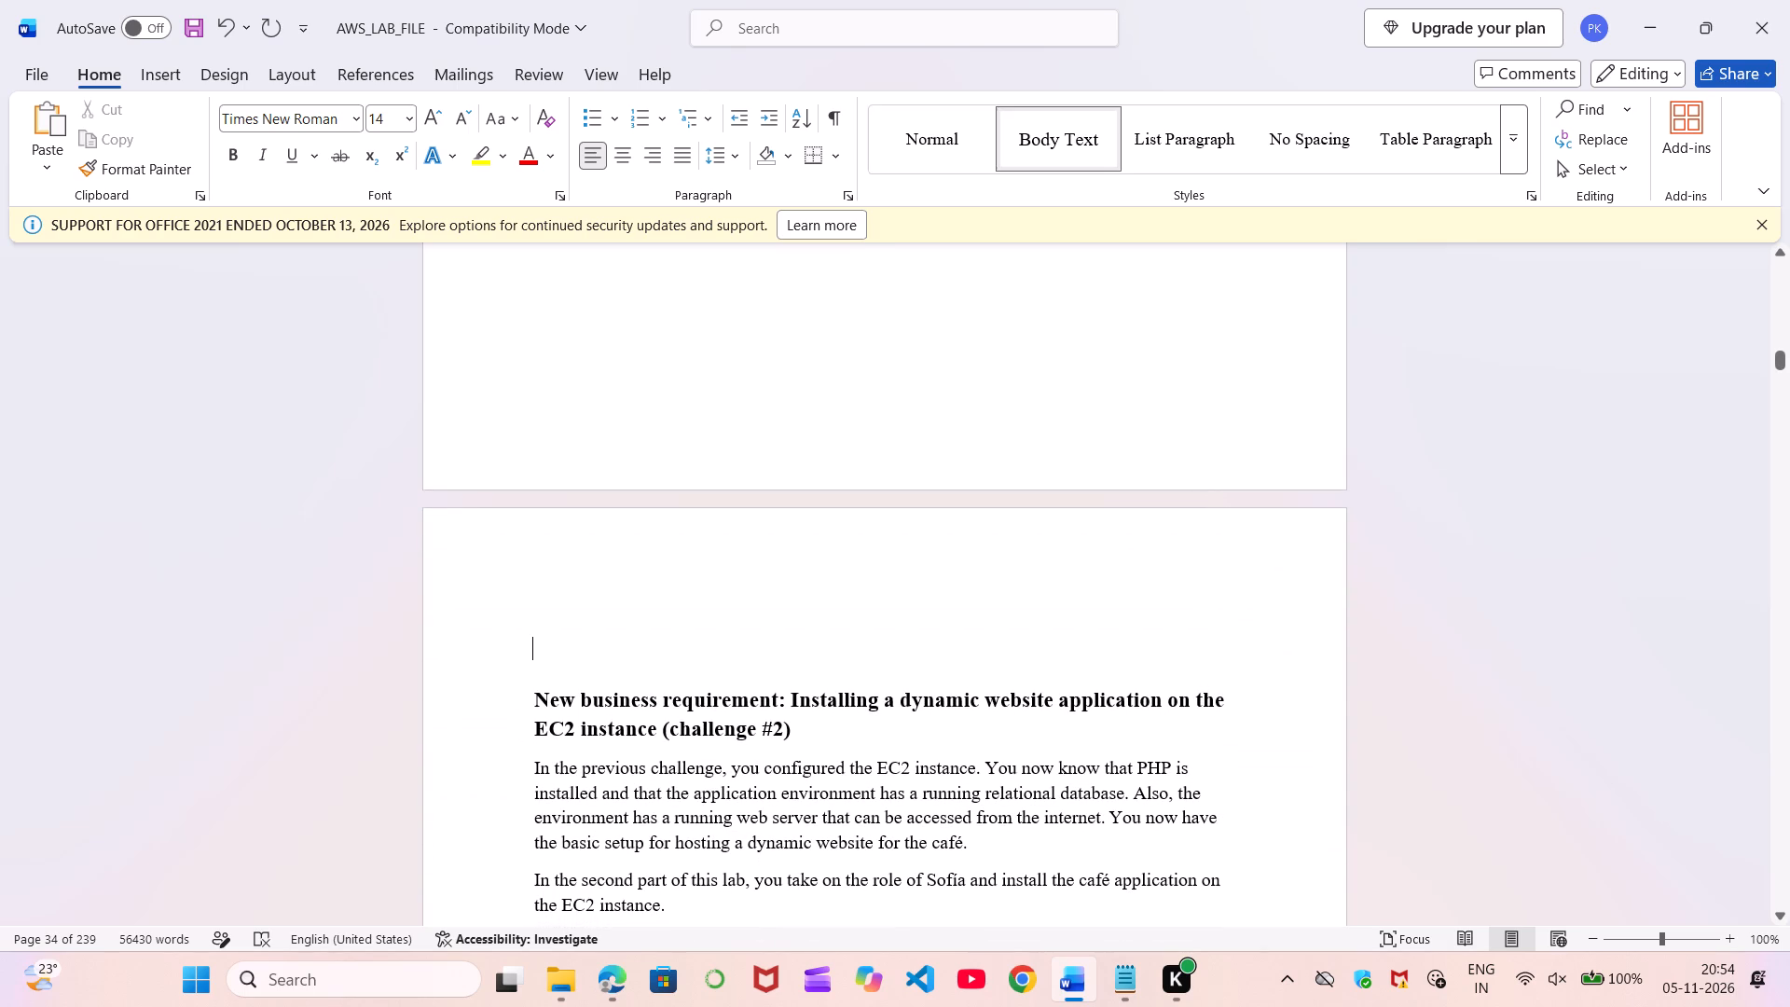
{"action": "key", "text": "BackSpace"}
{"action": "key", "text": "BackSpace"}
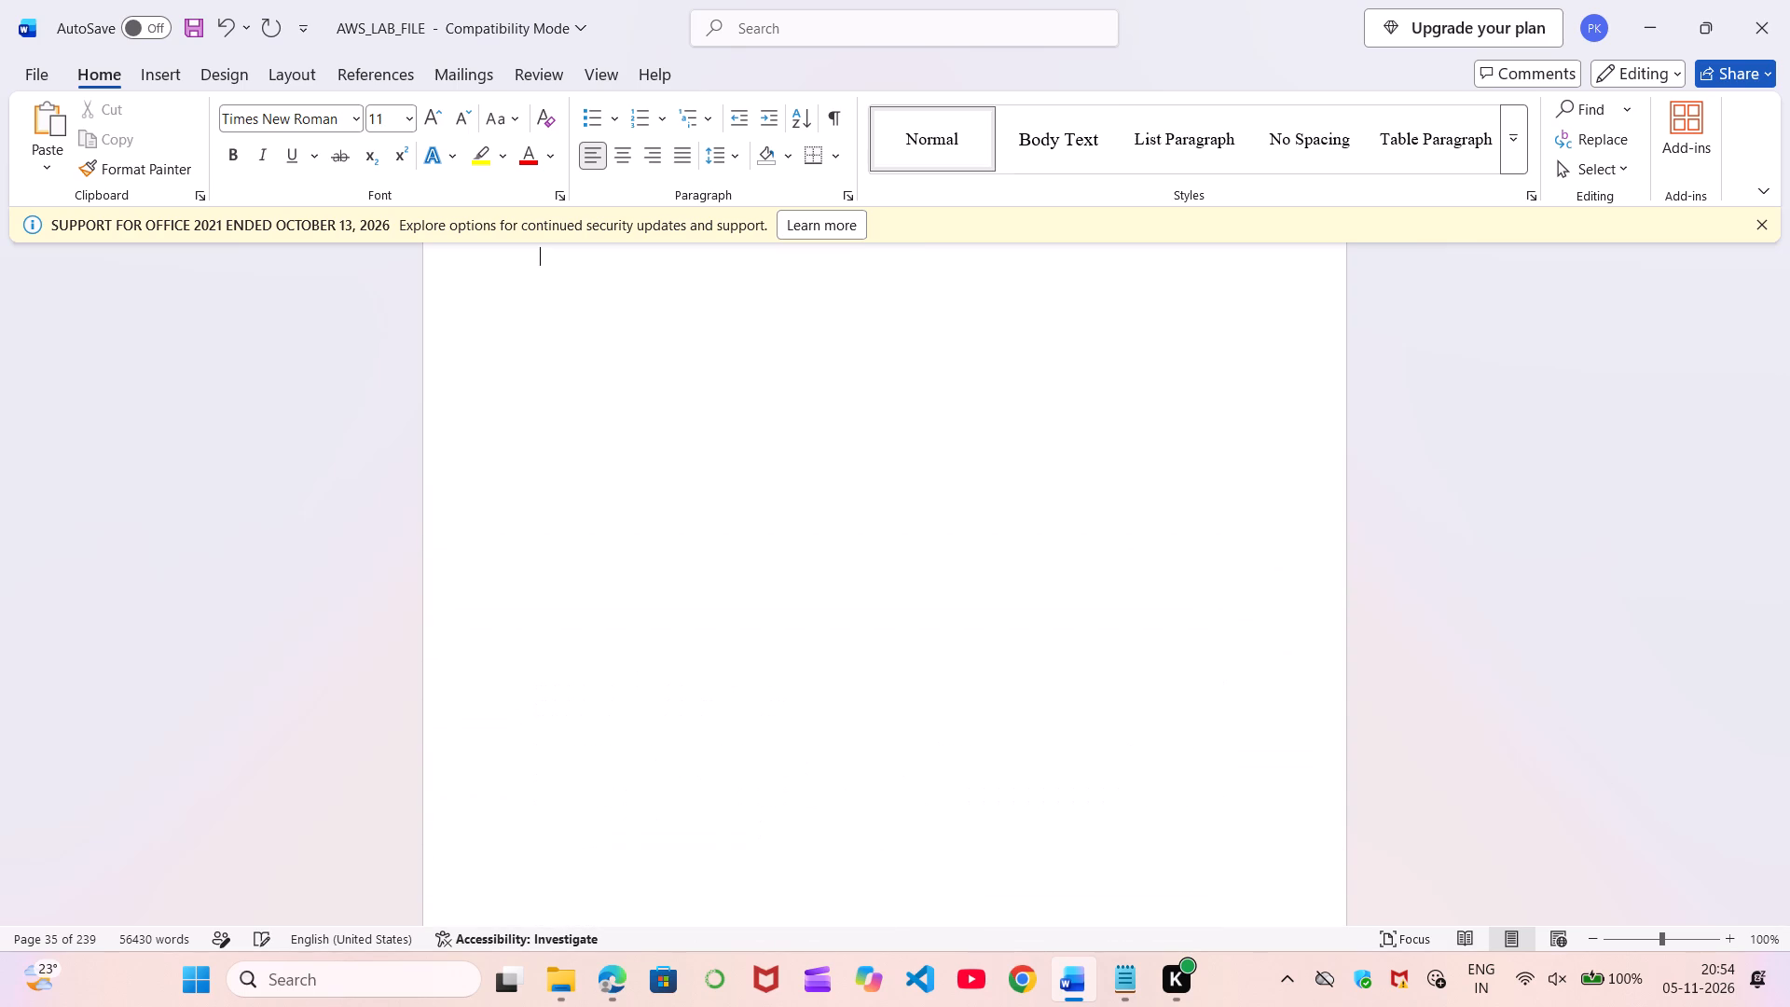
{"action": "key", "text": "BackSpace"}
{"action": "key", "text": "BackSpace"}
{"action": "key", "text": "BackSpace"}
{"action": "key", "text": "BackSpace"}
{"action": "key", "text": "BackSpace"}
{"action": "key", "text": "BackSpace"}
{"action": "key", "text": "BackSpace"}
{"action": "key", "text": "BackSpace"}
{"action": "key", "text": "BackSpace"}
{"action": "key", "text": "BackSpace"}
{"action": "key", "text": "BackSpace"}
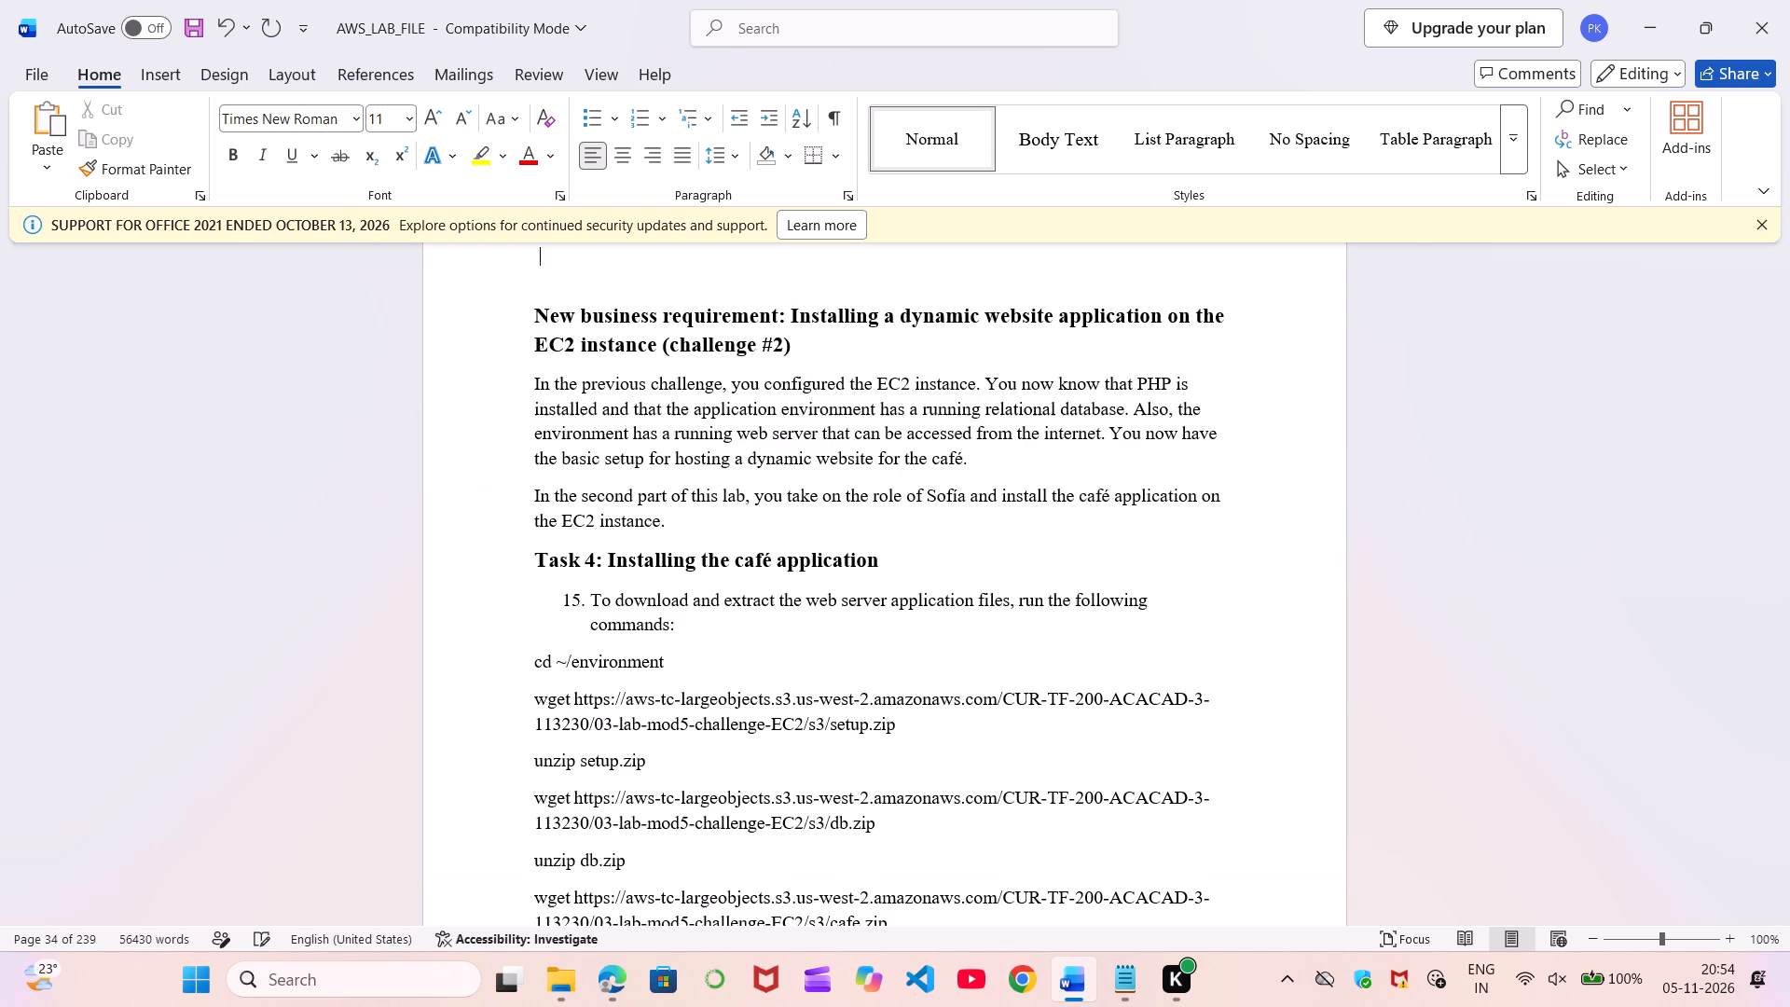
Delete the remaining empty lines beneath the About Us and Contact Us screenshot.
{"action": "scroll", "coordinate": [545, 647], "scroll_direction": "up", "scroll_amount": 4}
{"action": "scroll", "coordinate": [545, 647], "scroll_direction": "down", "scroll_amount": 2}
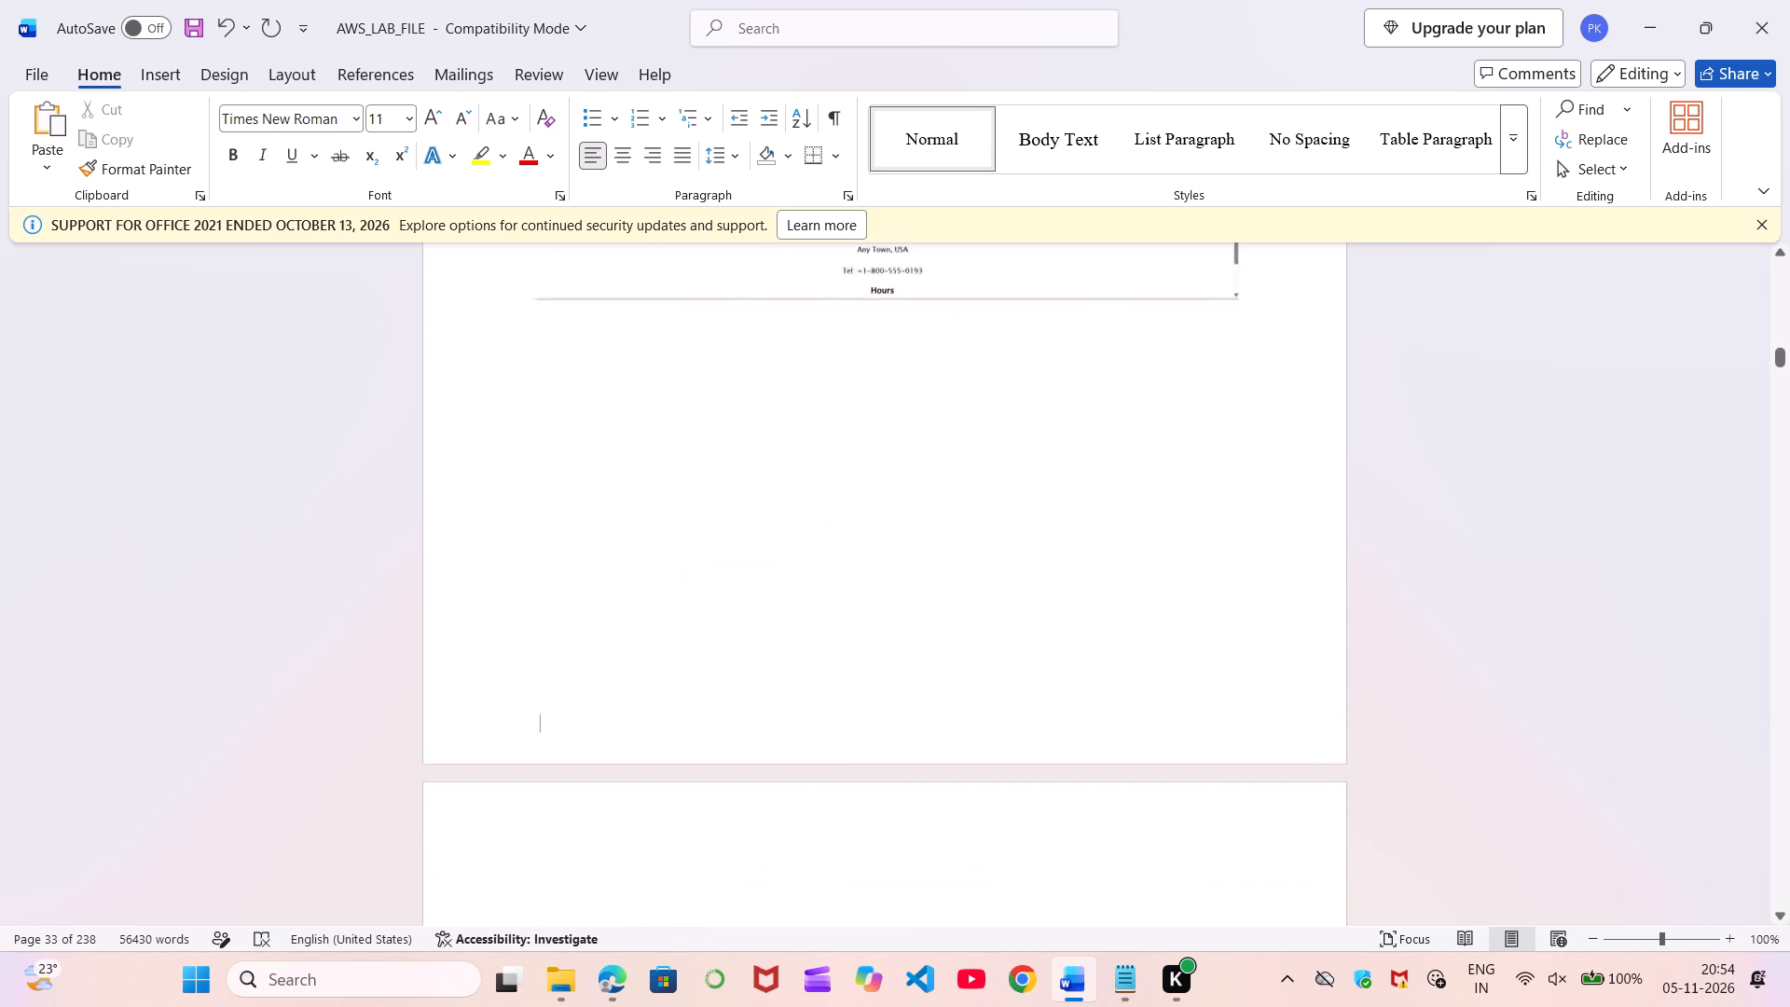
{"action": "scroll", "coordinate": [545, 647], "scroll_direction": "down", "scroll_amount": 1}
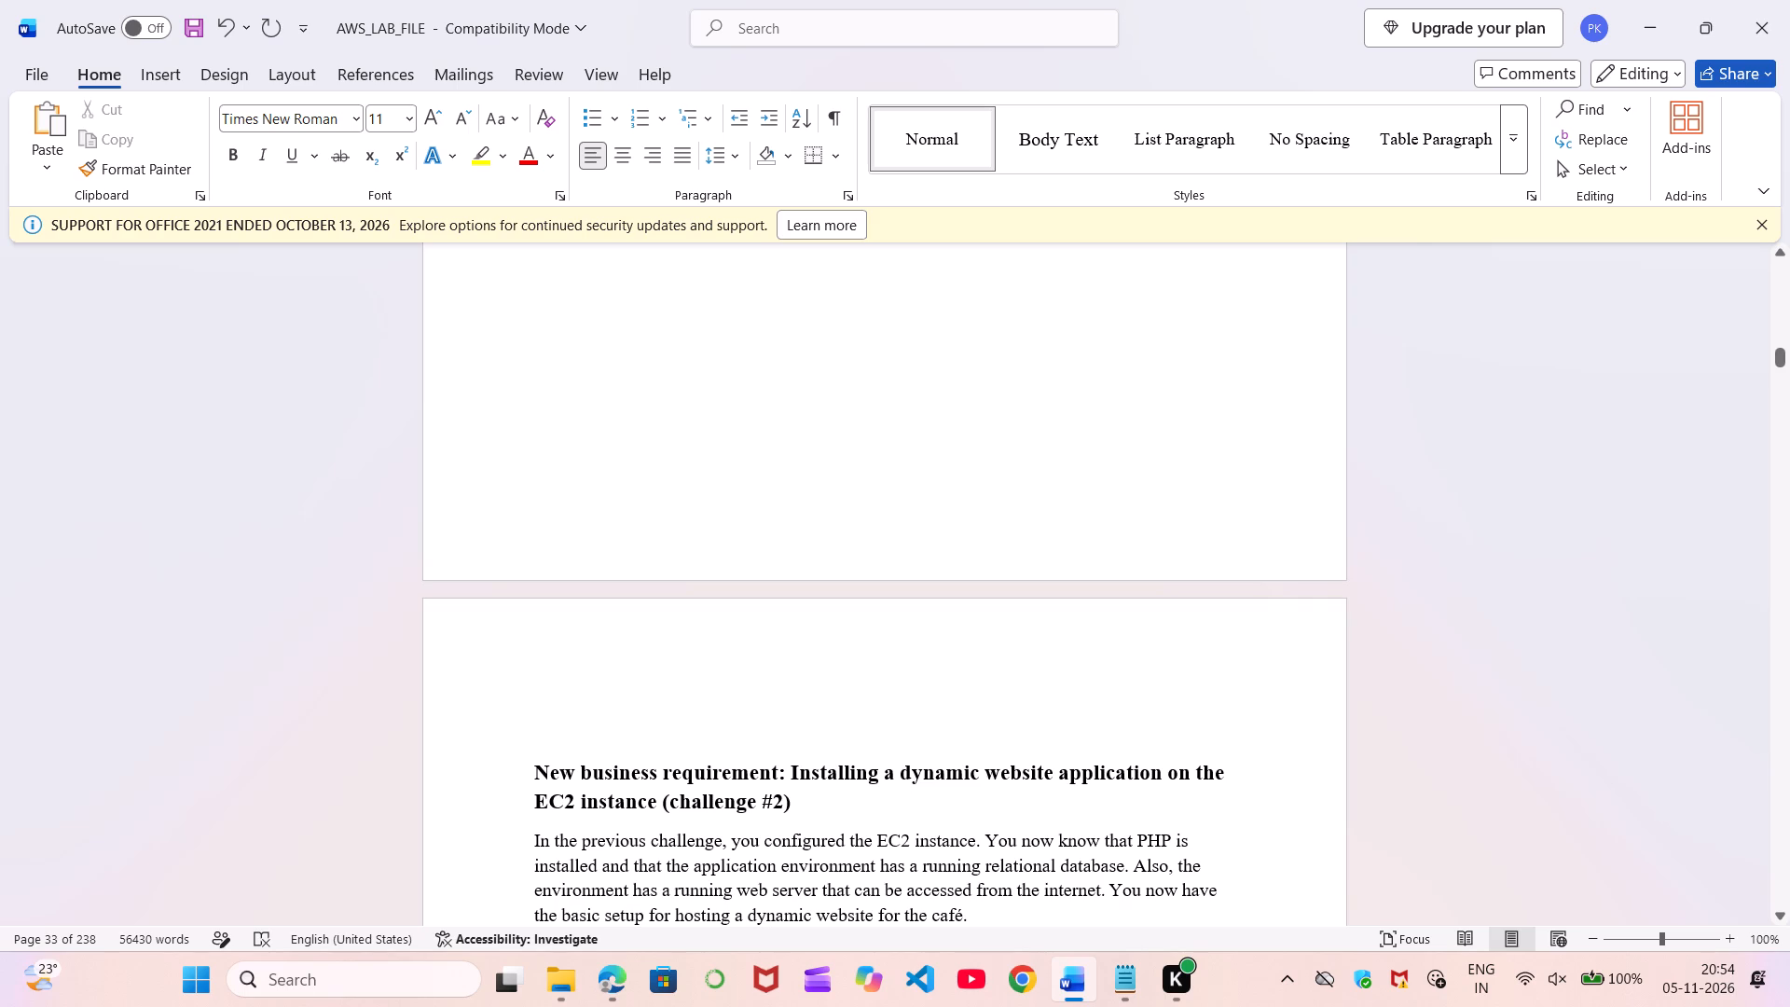
{"action": "key", "text": "BackSpace"}
{"action": "key", "text": "BackSpace"}
{"action": "key", "text": "BackSpace"}
{"action": "key", "text": "BackSpace"}
{"action": "key", "text": "BackSpace"}
{"action": "key", "text": "BackSpace"}
{"action": "key", "text": "BackSpace"}
{"action": "key", "text": "BackSpace"}
{"action": "key", "text": "BackSpace"}
{"action": "key", "text": "BackSpace"}
{"action": "key", "text": "BackSpace"}
{"action": "key", "text": "BackSpace"}
{"action": "key", "text": "BackSpace"}
{"action": "key", "text": "BackSpace"}
{"action": "key", "text": "BackSpace"}
{"action": "key", "text": "BackSpace"}
{"action": "key", "text": "BackSpace"}
{"action": "key", "text": "BackSpace"}
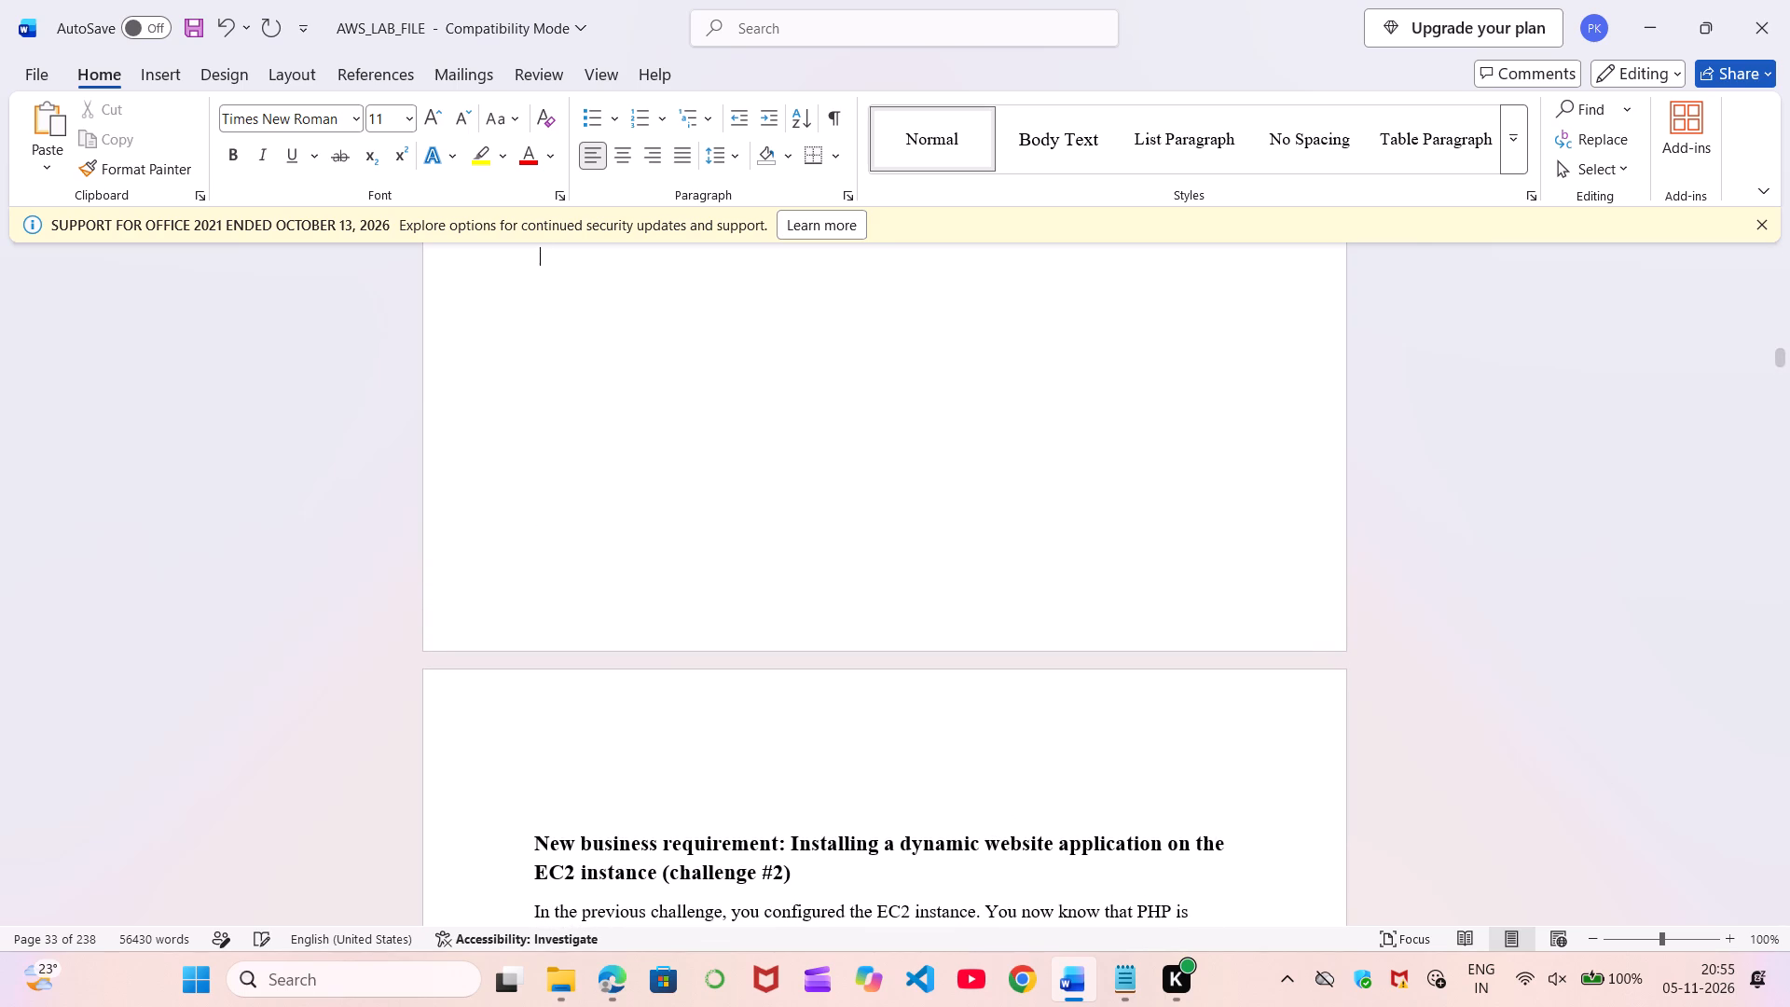
{"action": "key", "text": "BackSpace"}
{"action": "key", "text": "BackSpace"}
{"action": "key", "text": "BackSpace"}
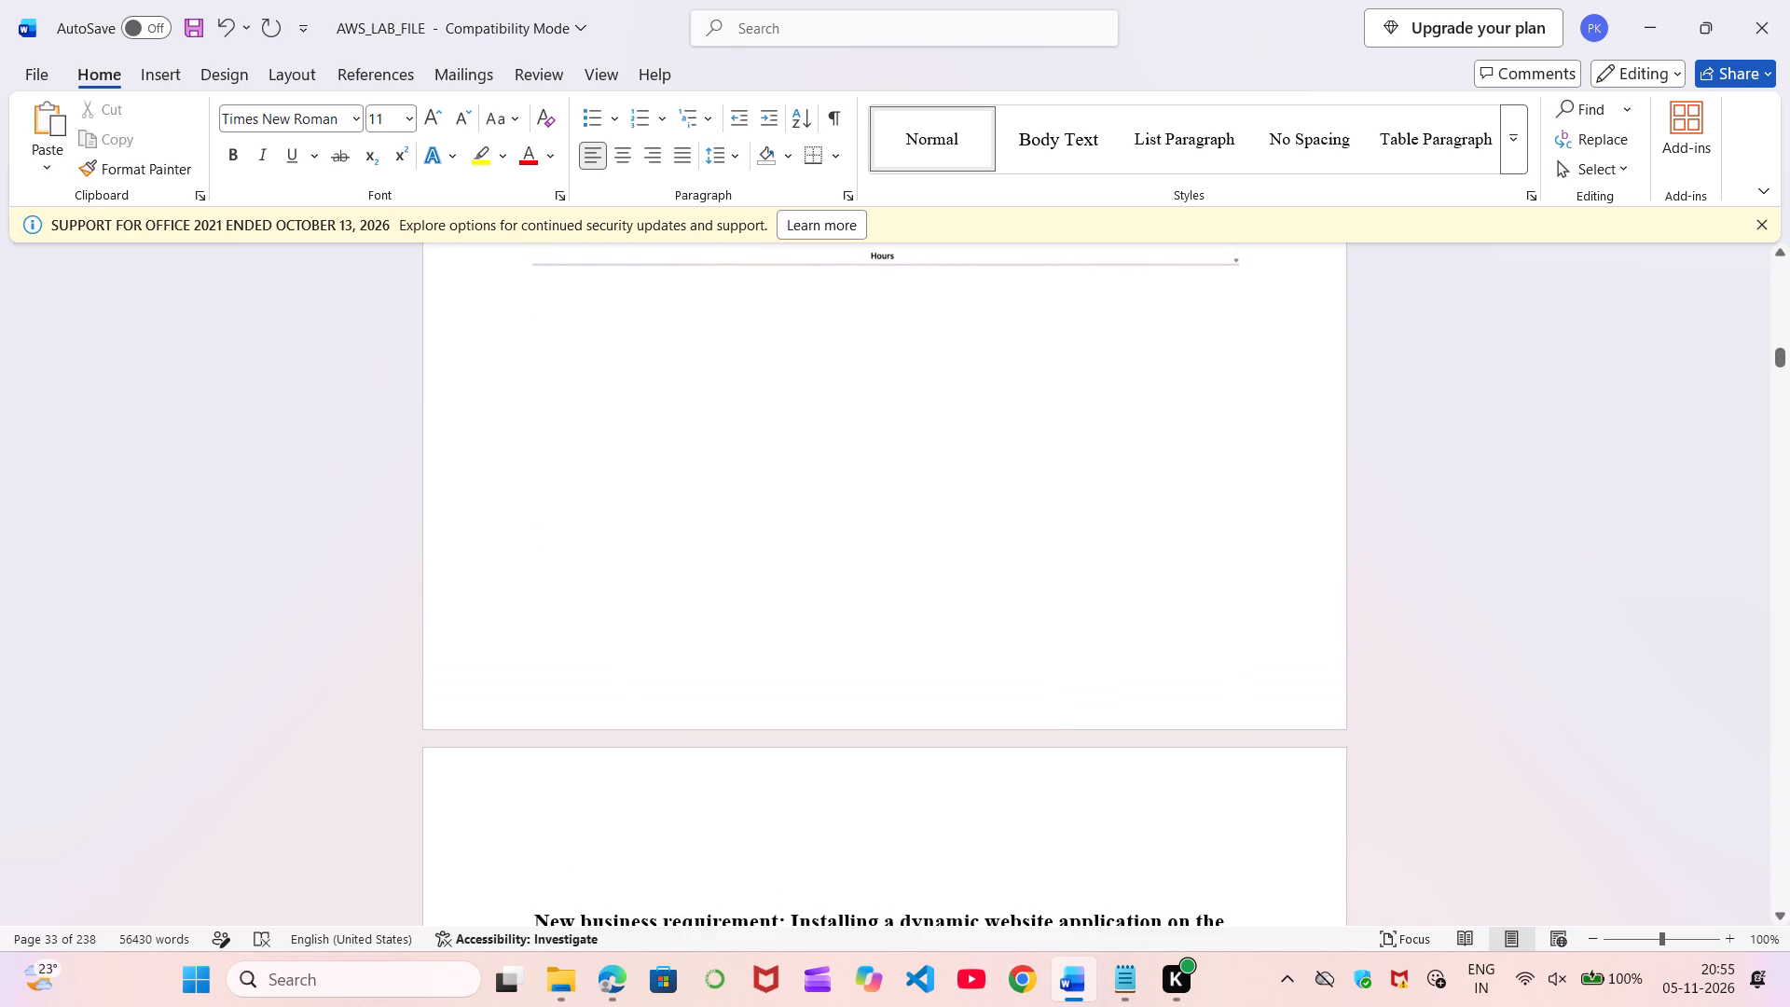
{"action": "key", "text": "BackSpace"}
Remove the empty lines directly above the "New business requirement" heading, leaving the preceding screenshot in place.
{"action": "scroll", "coordinate": [606, 799], "scroll_direction": "down", "scroll_amount": 1}
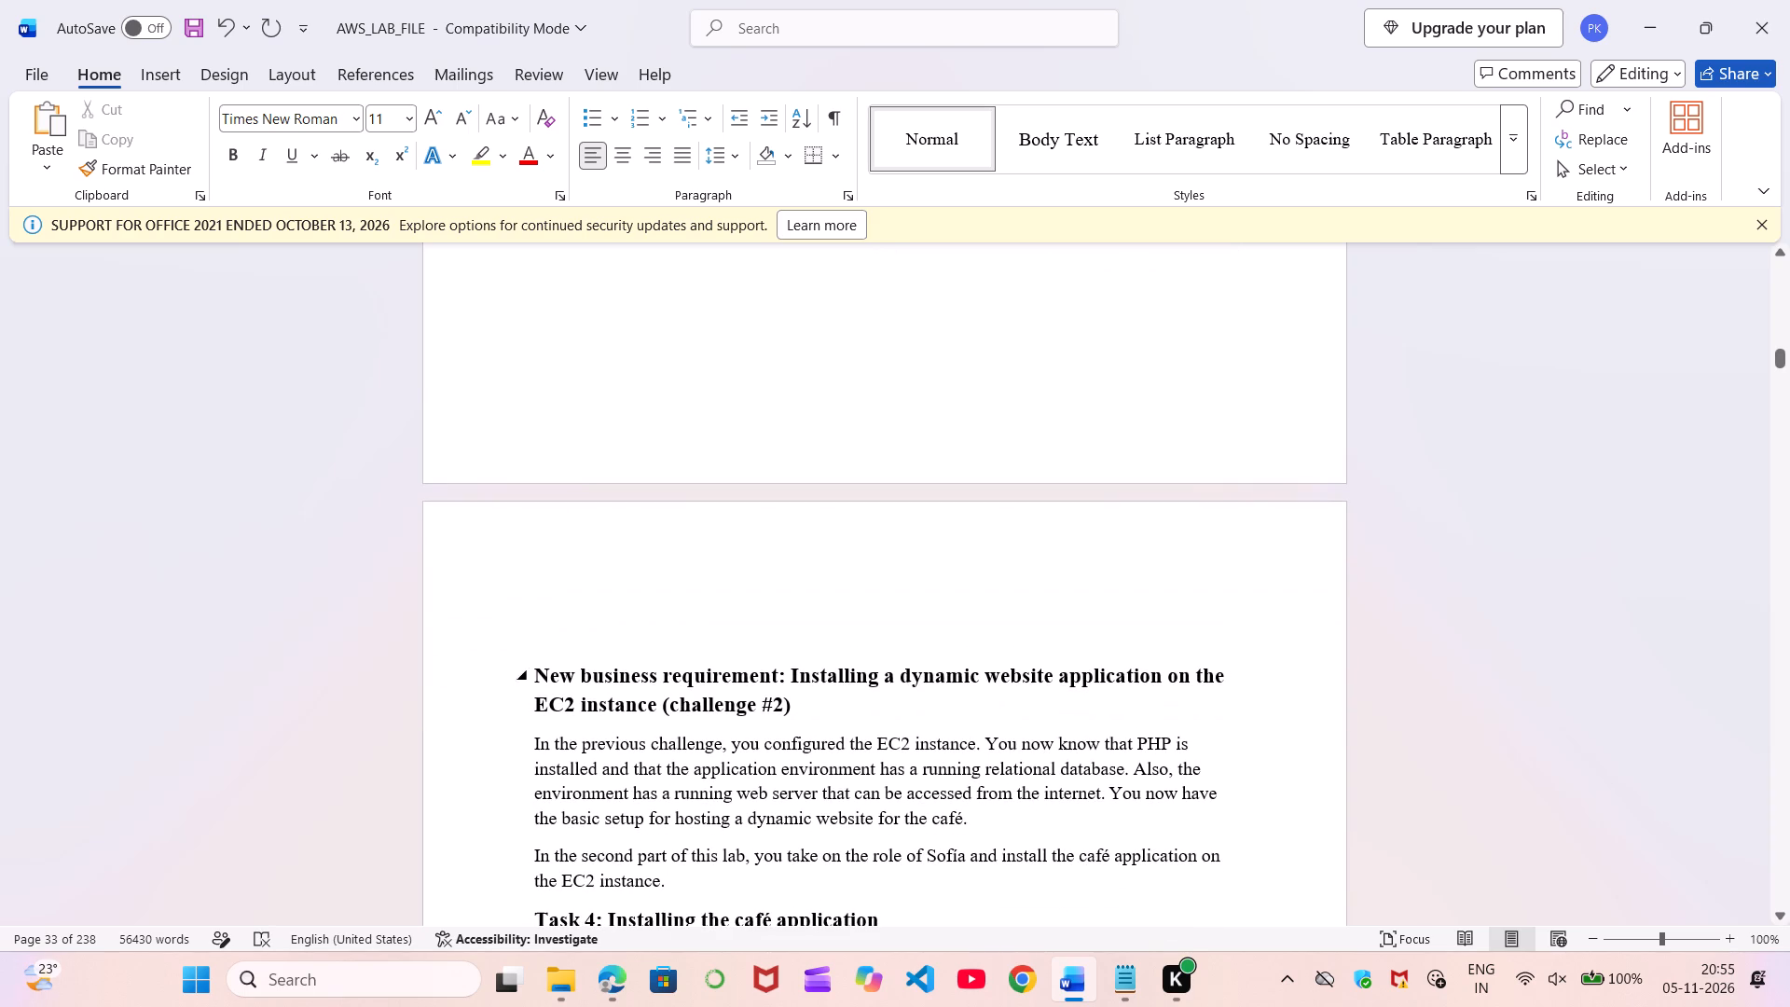
{"action": "left_click_drag", "start_coordinate": [538, 732], "coordinate": [638, 628]}
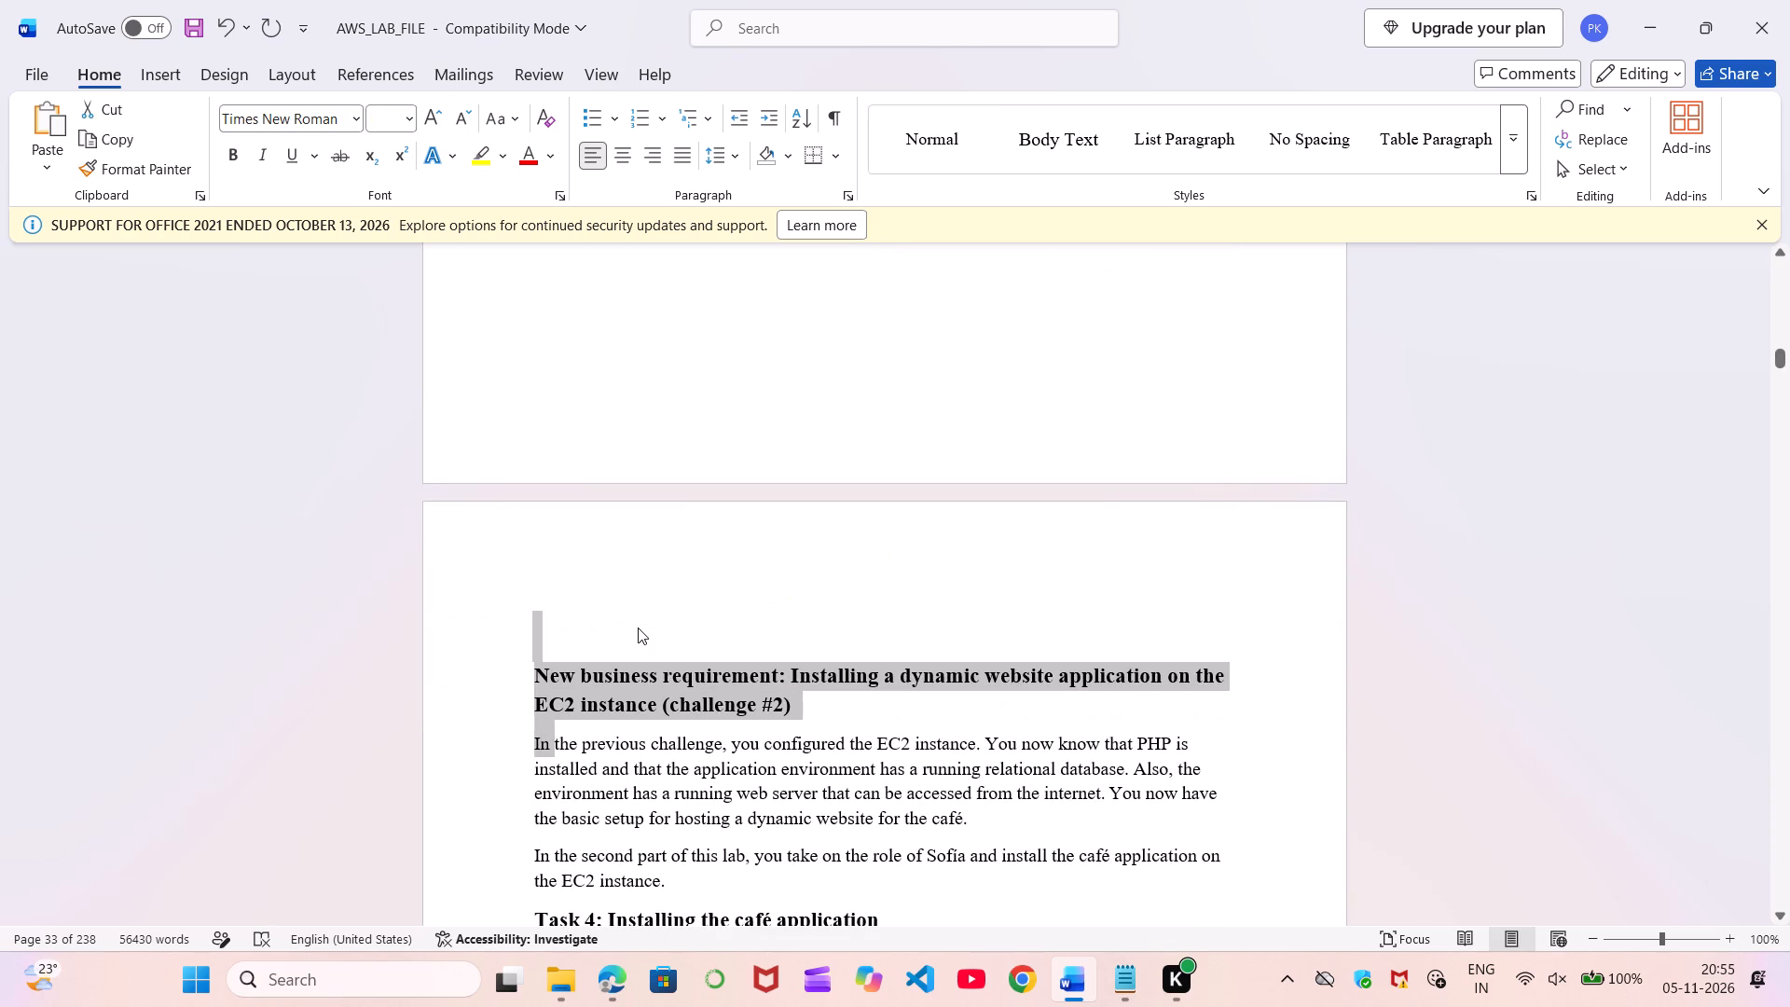
{"action": "left_click", "coordinate": [638, 628]}
{"action": "key", "text": "Down"}
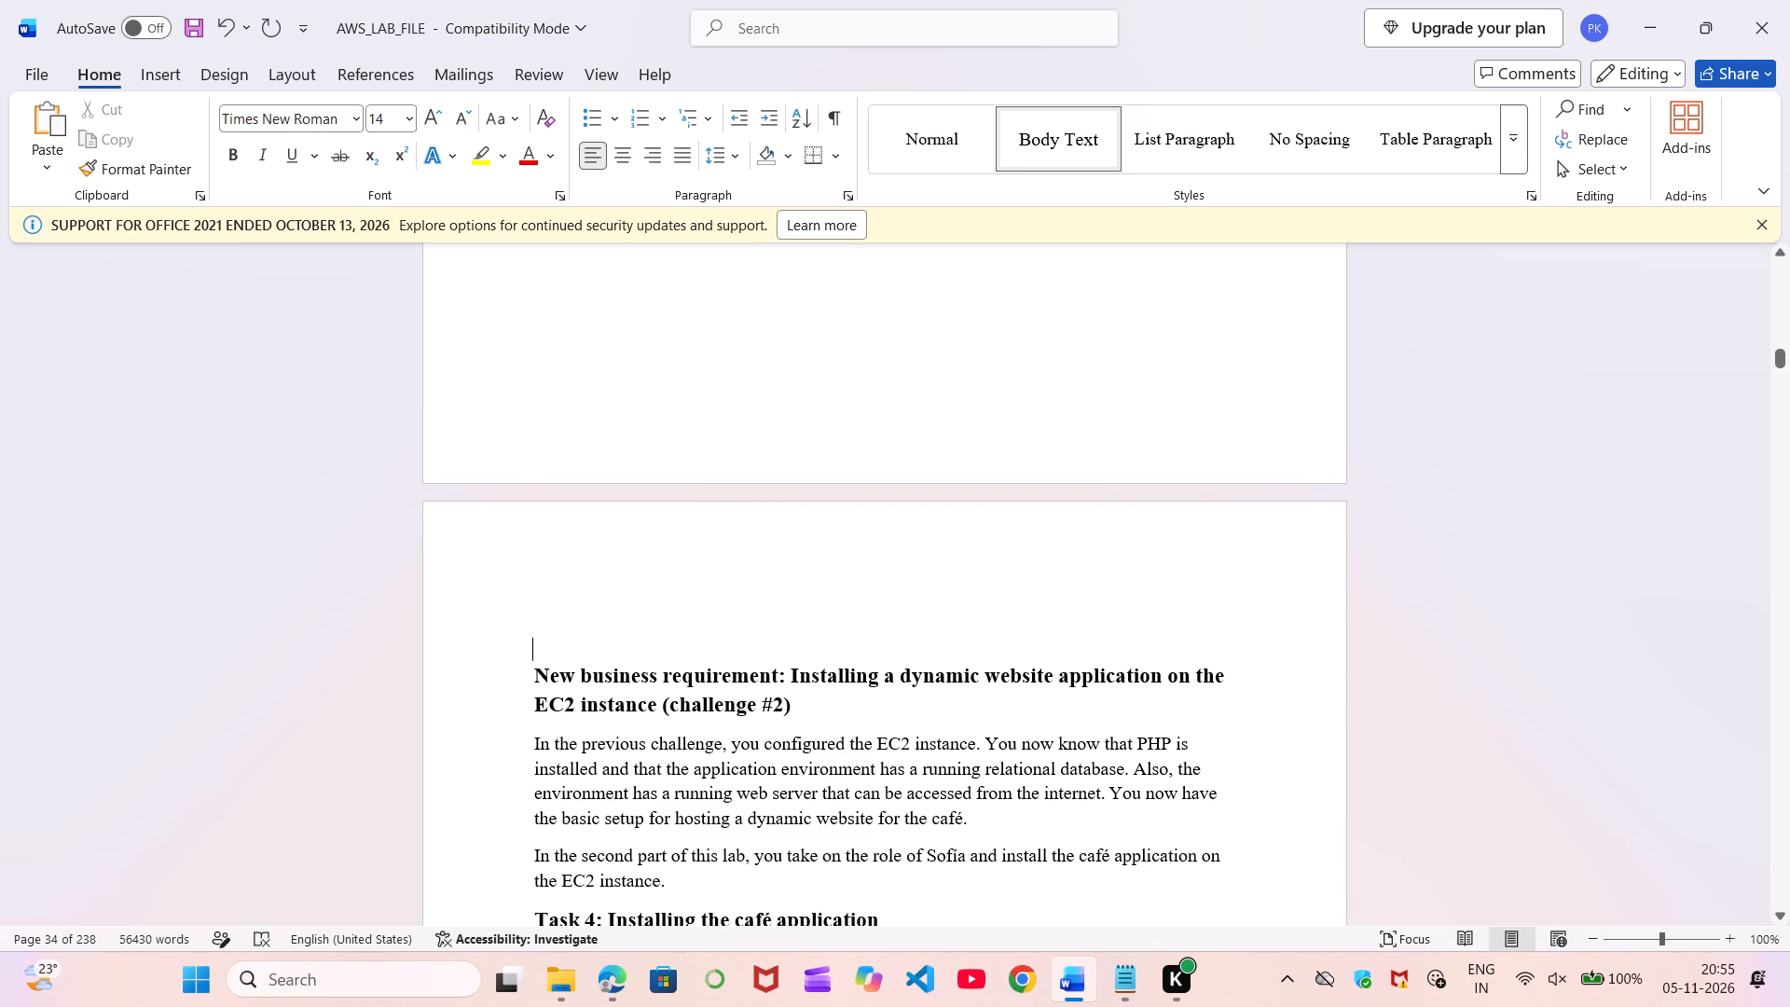
{"action": "key", "text": "Down"}
{"action": "key", "text": "BackSpace"}
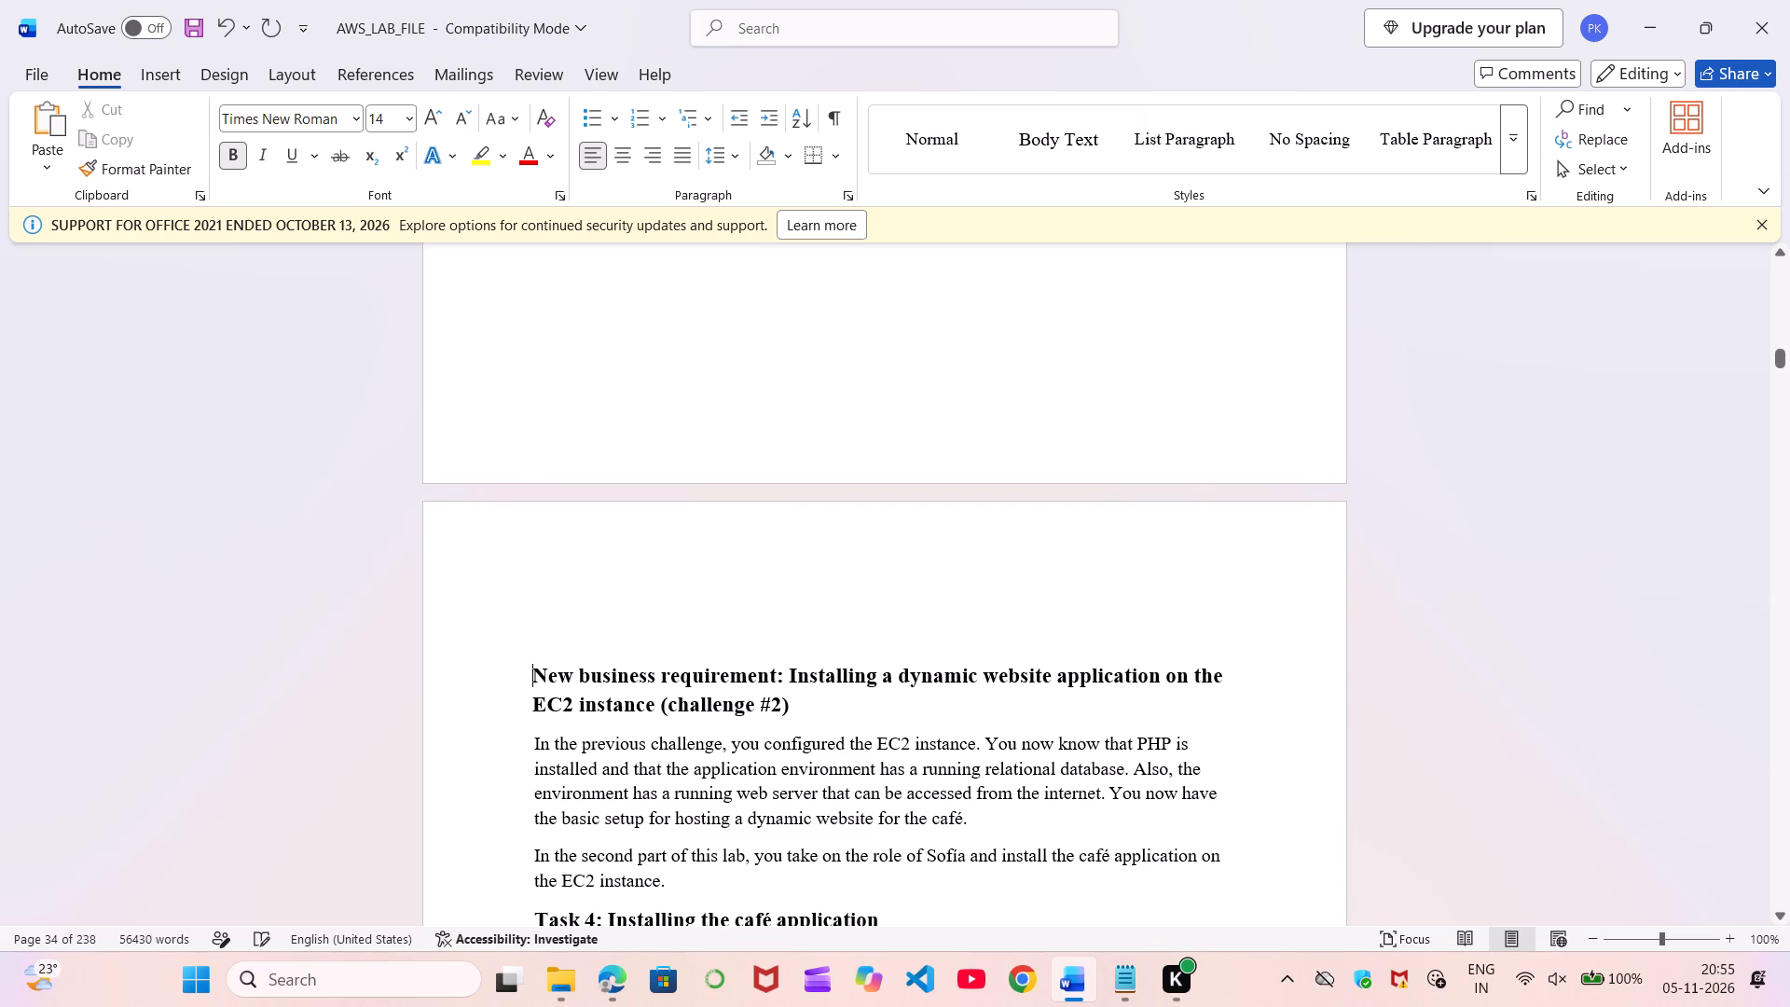
{"action": "key", "text": "BackSpace"}
{"action": "key", "text": "BackSpace"}
{"action": "key", "text": "BackSpace"}
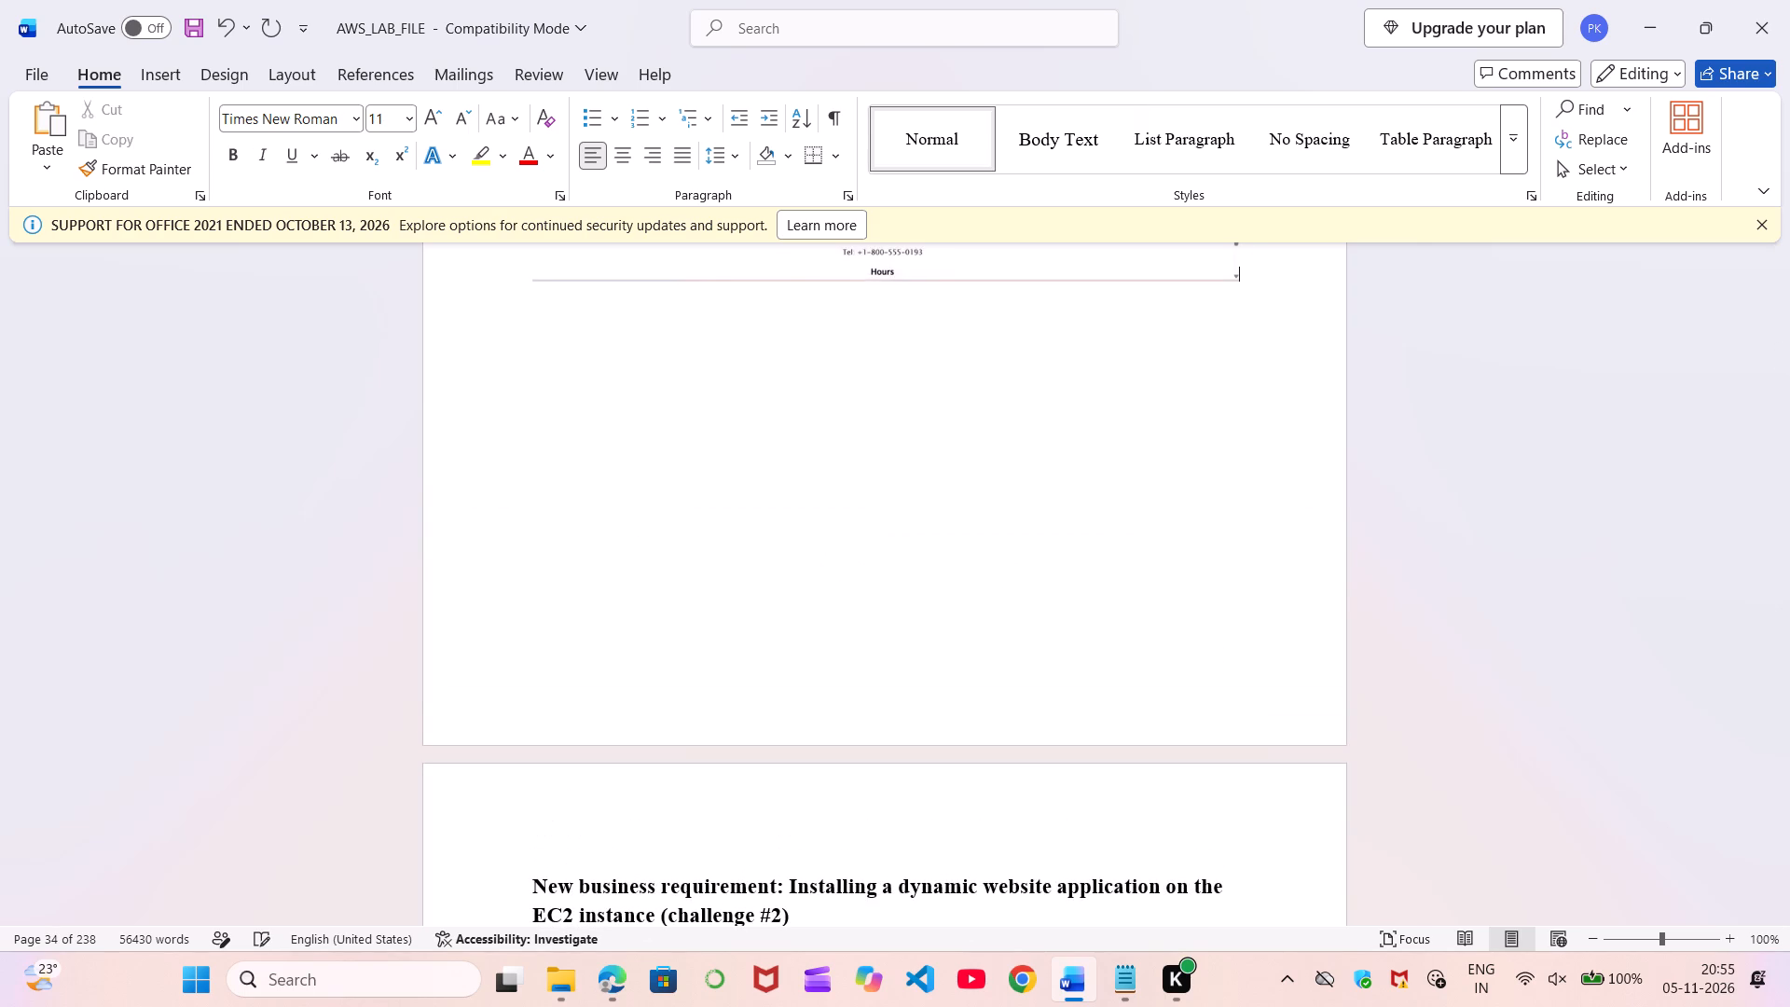
{"action": "key", "text": "BackSpace"}
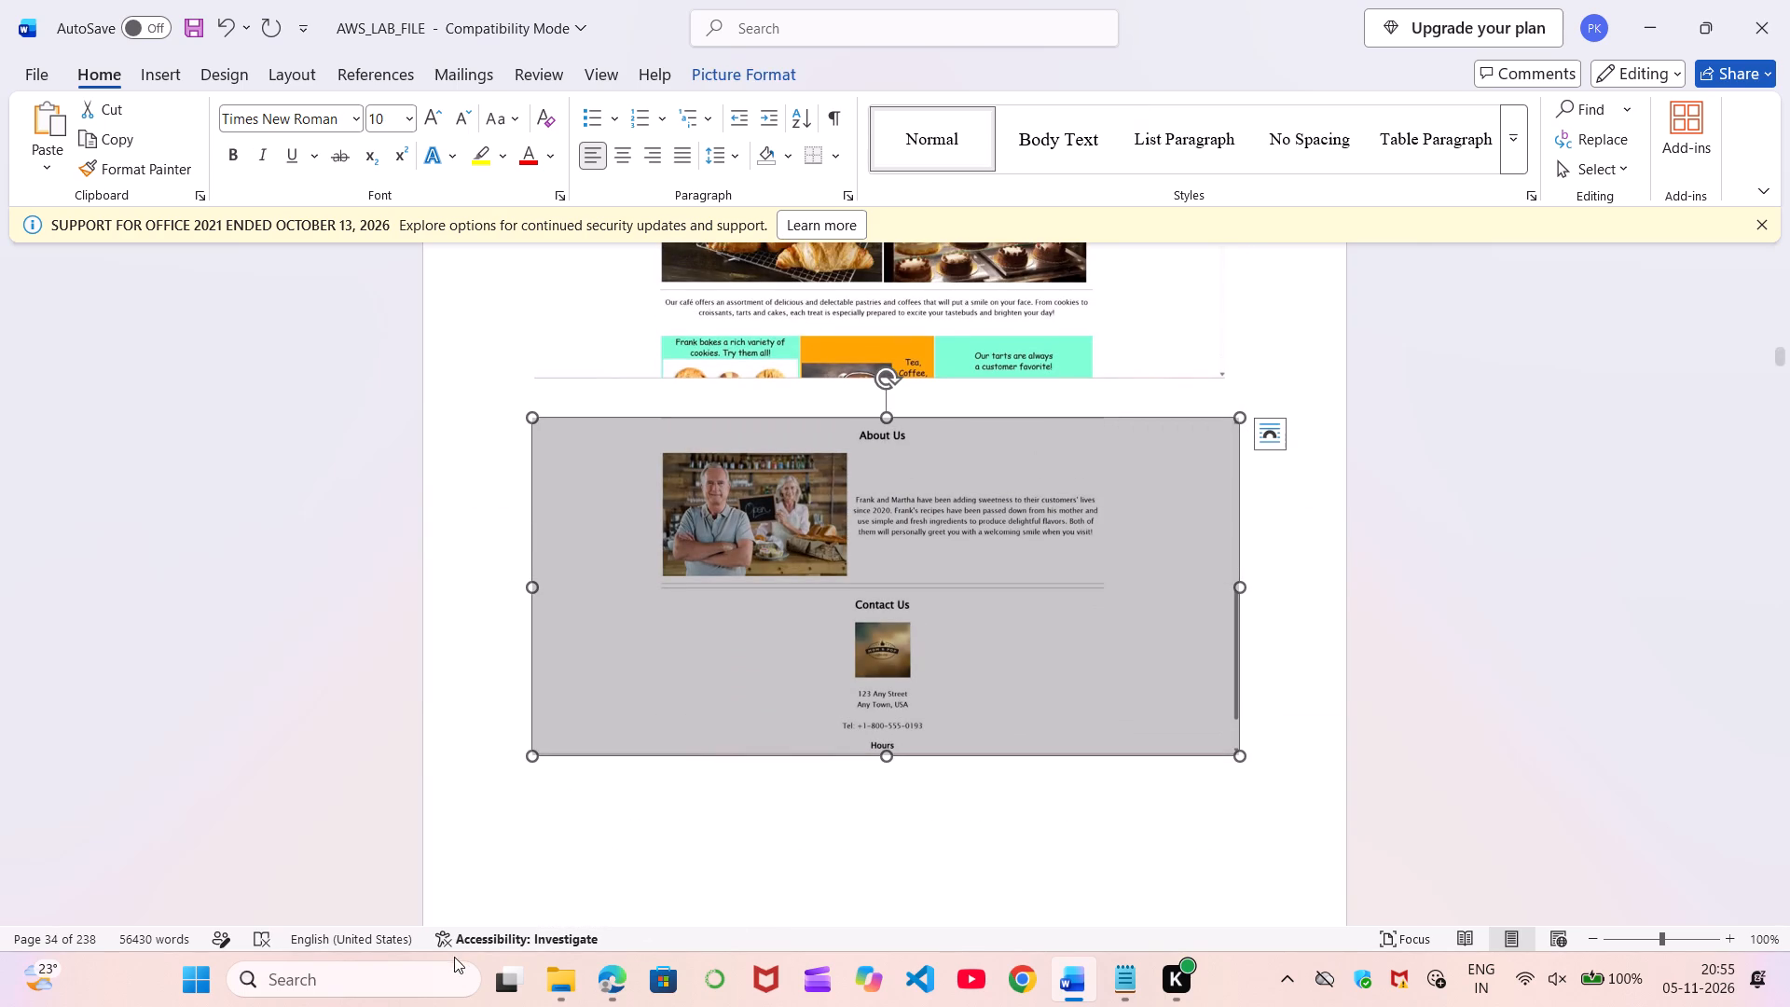
{"action": "left_click", "coordinate": [666, 863]}
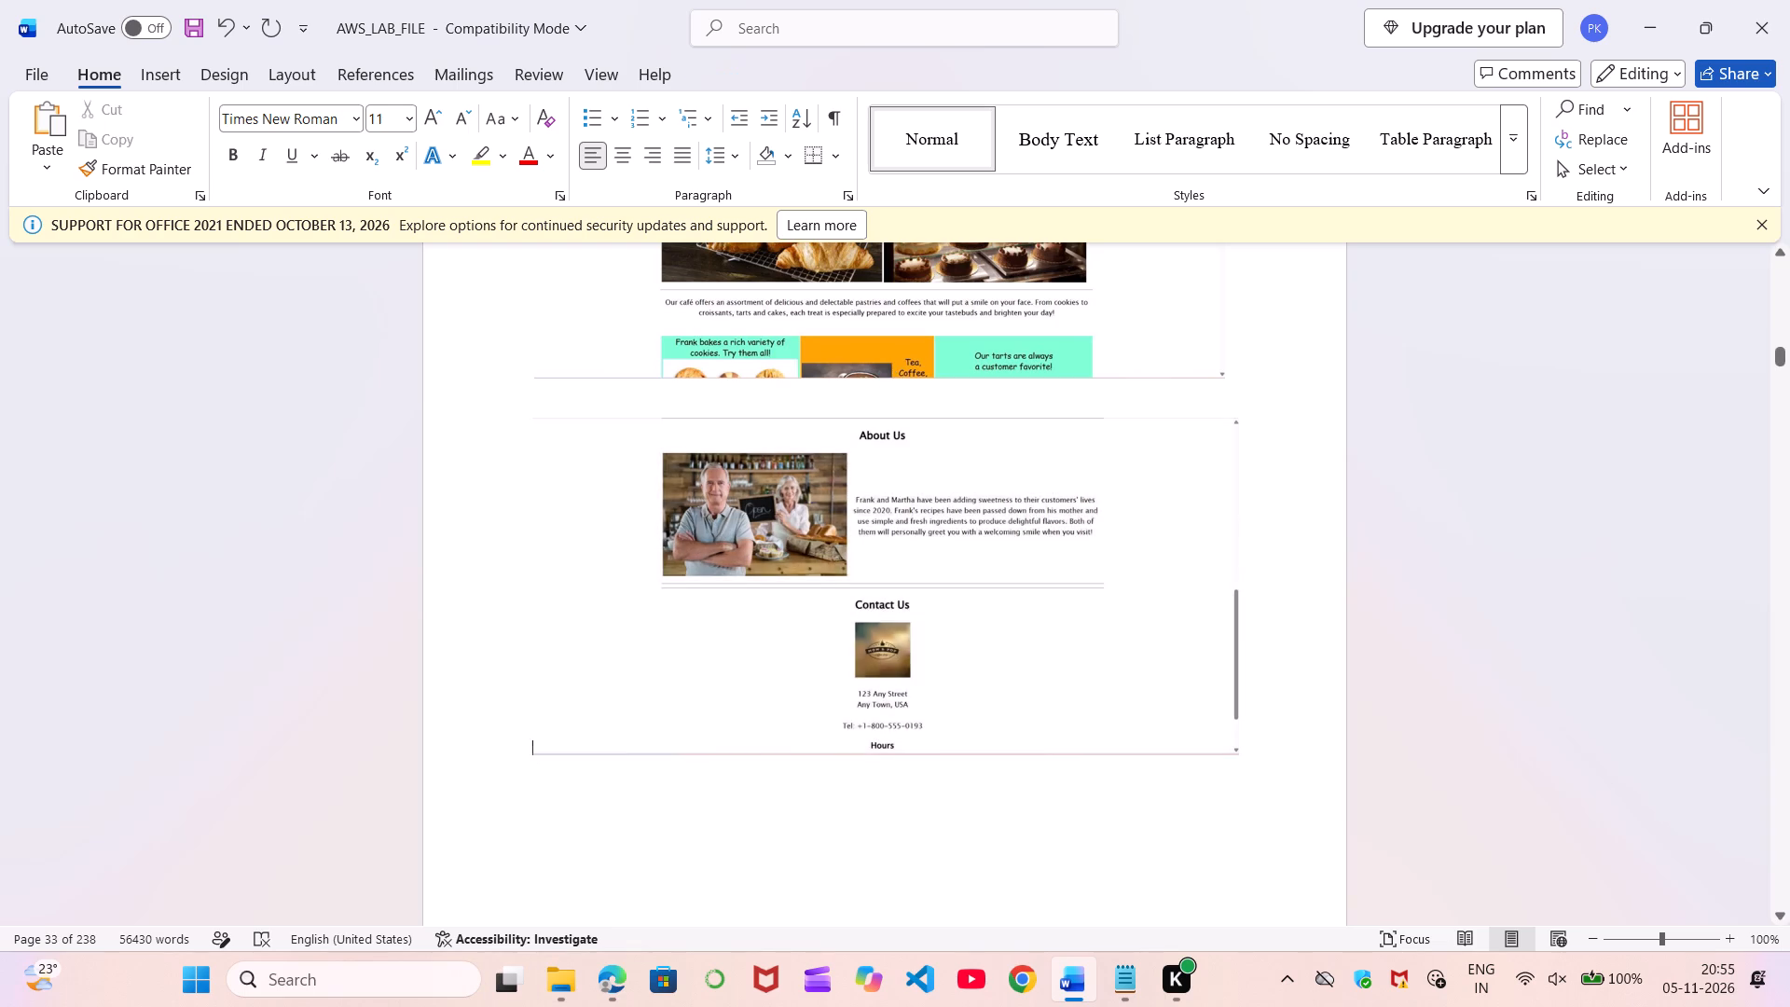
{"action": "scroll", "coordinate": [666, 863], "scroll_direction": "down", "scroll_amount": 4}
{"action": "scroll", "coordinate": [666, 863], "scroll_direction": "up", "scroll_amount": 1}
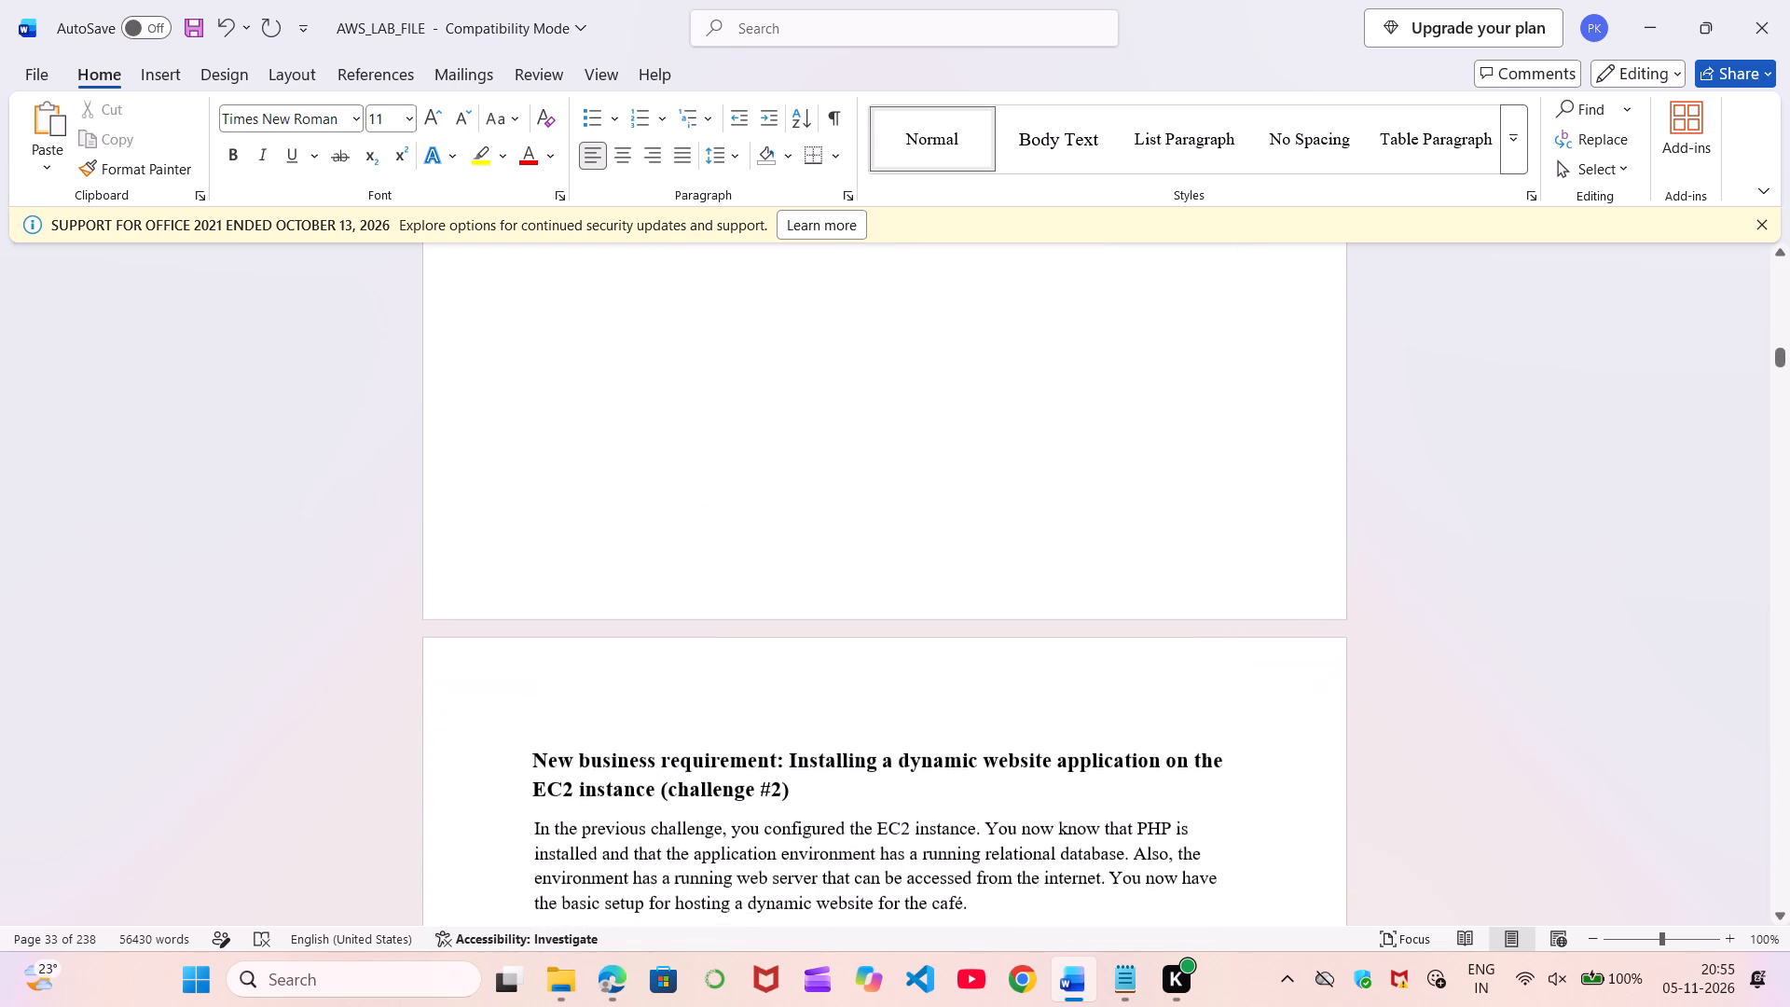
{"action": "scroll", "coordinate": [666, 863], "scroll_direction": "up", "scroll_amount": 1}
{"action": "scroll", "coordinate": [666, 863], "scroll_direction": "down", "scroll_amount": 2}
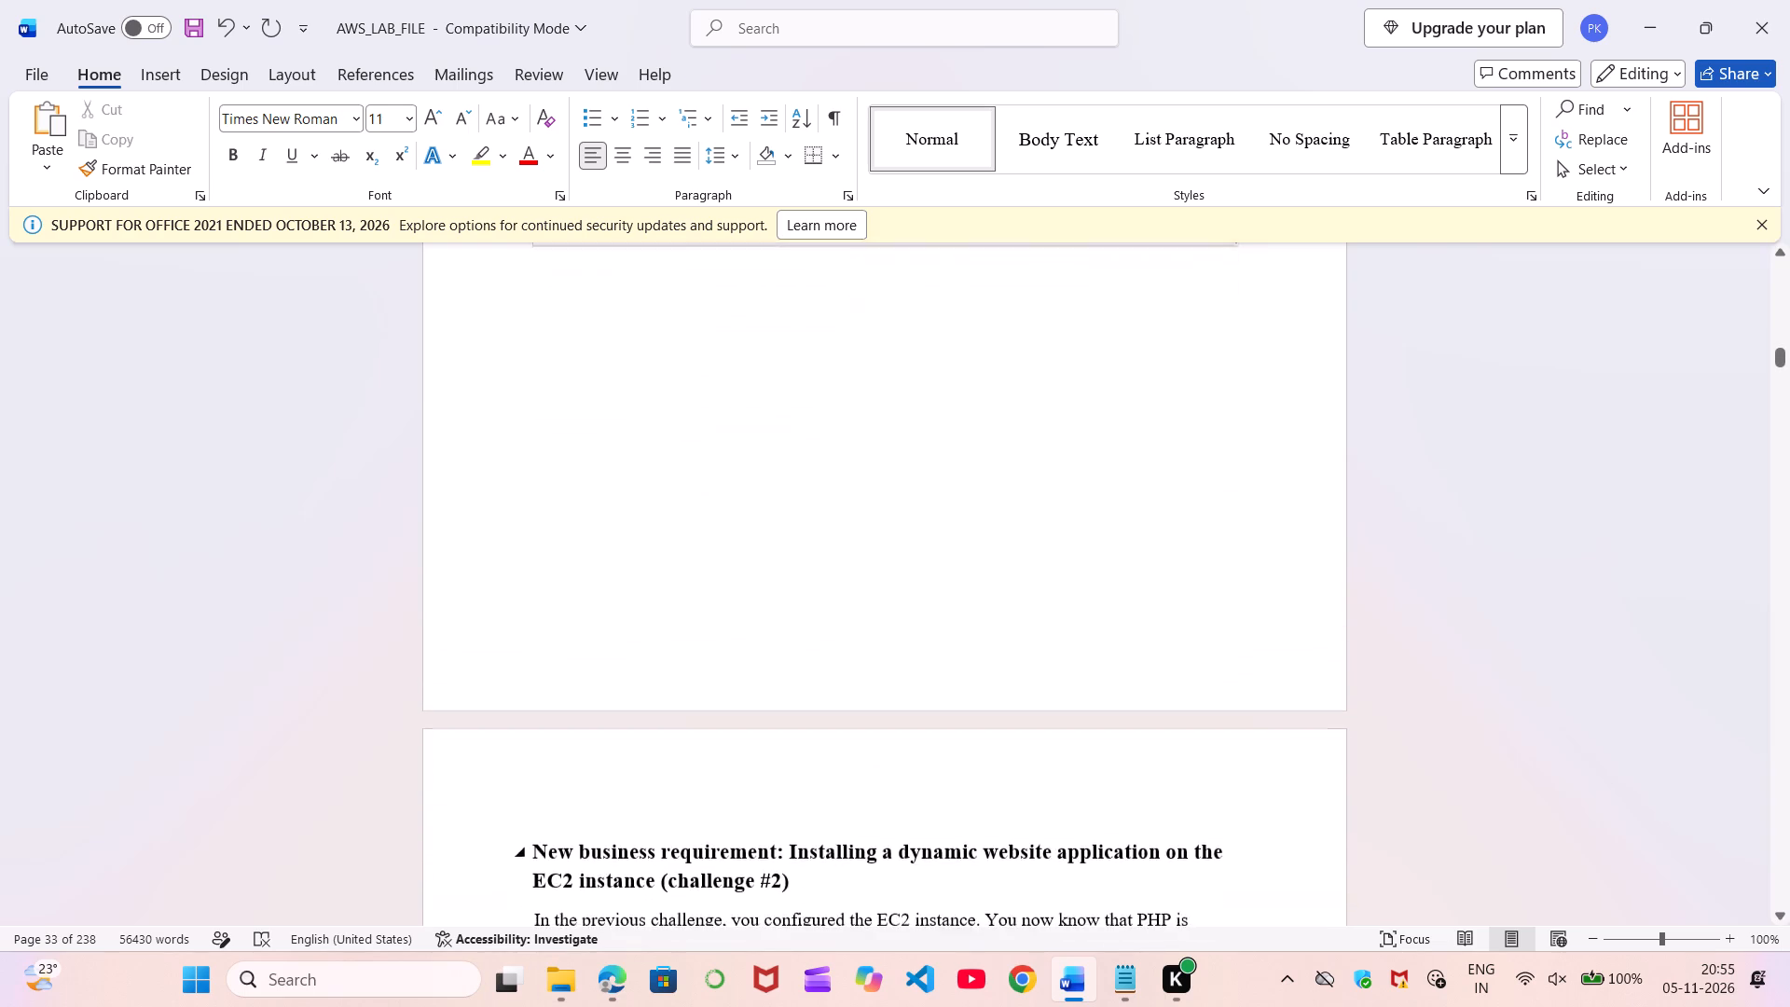
Delete the two introductory paragraphs between the "New business requirement" heading and the Task 4 heading.
{"action": "scroll", "coordinate": [666, 863], "scroll_direction": "down", "scroll_amount": 2}
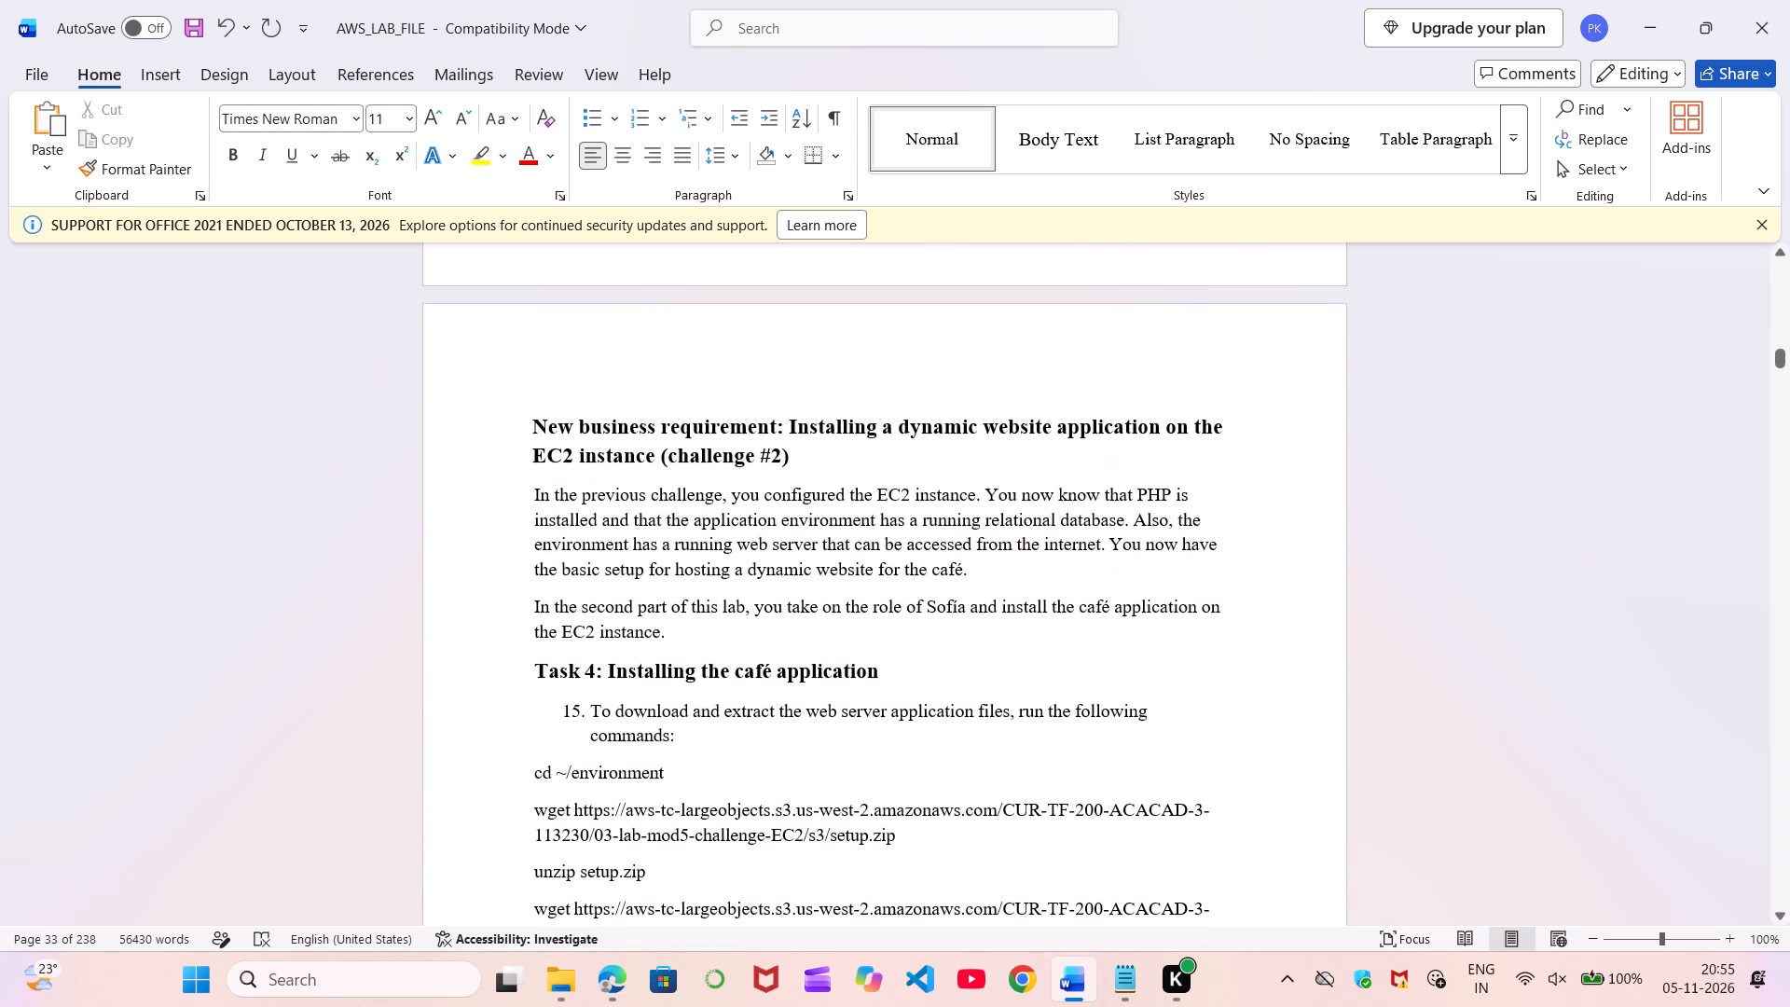
{"action": "left_click_drag", "start_coordinate": [535, 496], "coordinate": [720, 641]}
{"action": "key", "text": "BackSpace"}
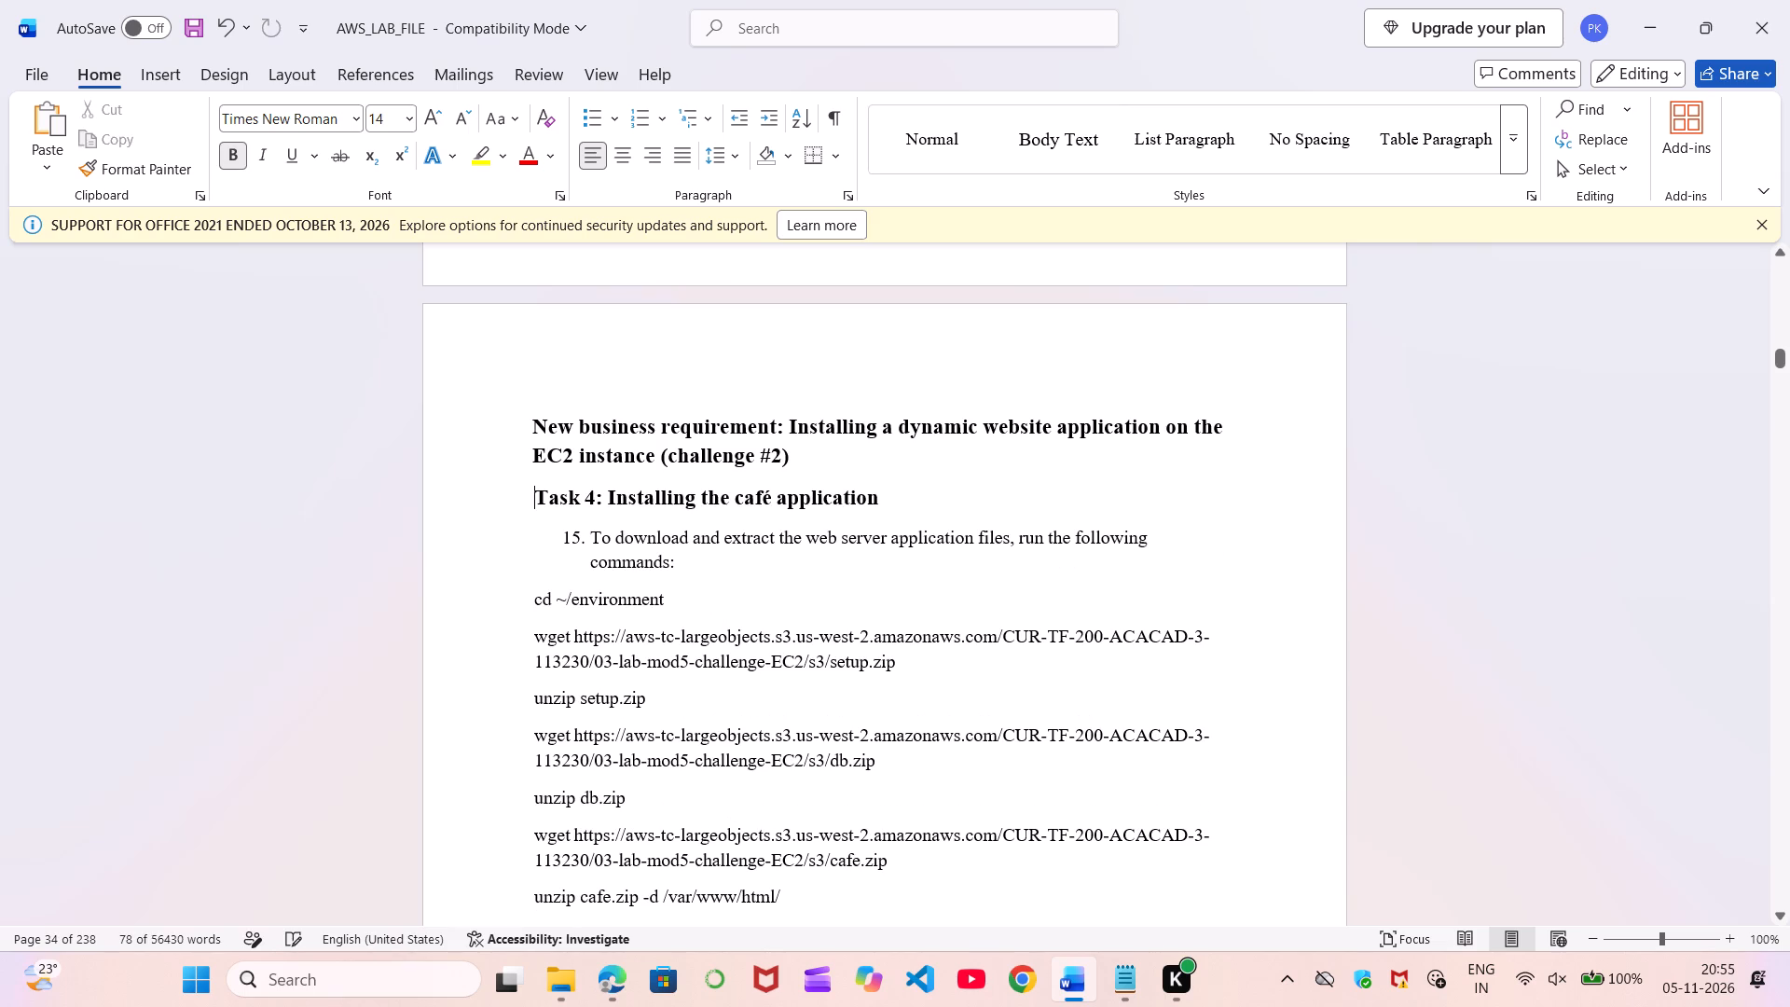
Delete the command lines under step 15, from "cd ~/environment" through "unzip cafe.zip -d /var/www/html/".
{"action": "scroll", "coordinate": [807, 740], "scroll_direction": "down", "scroll_amount": 1}
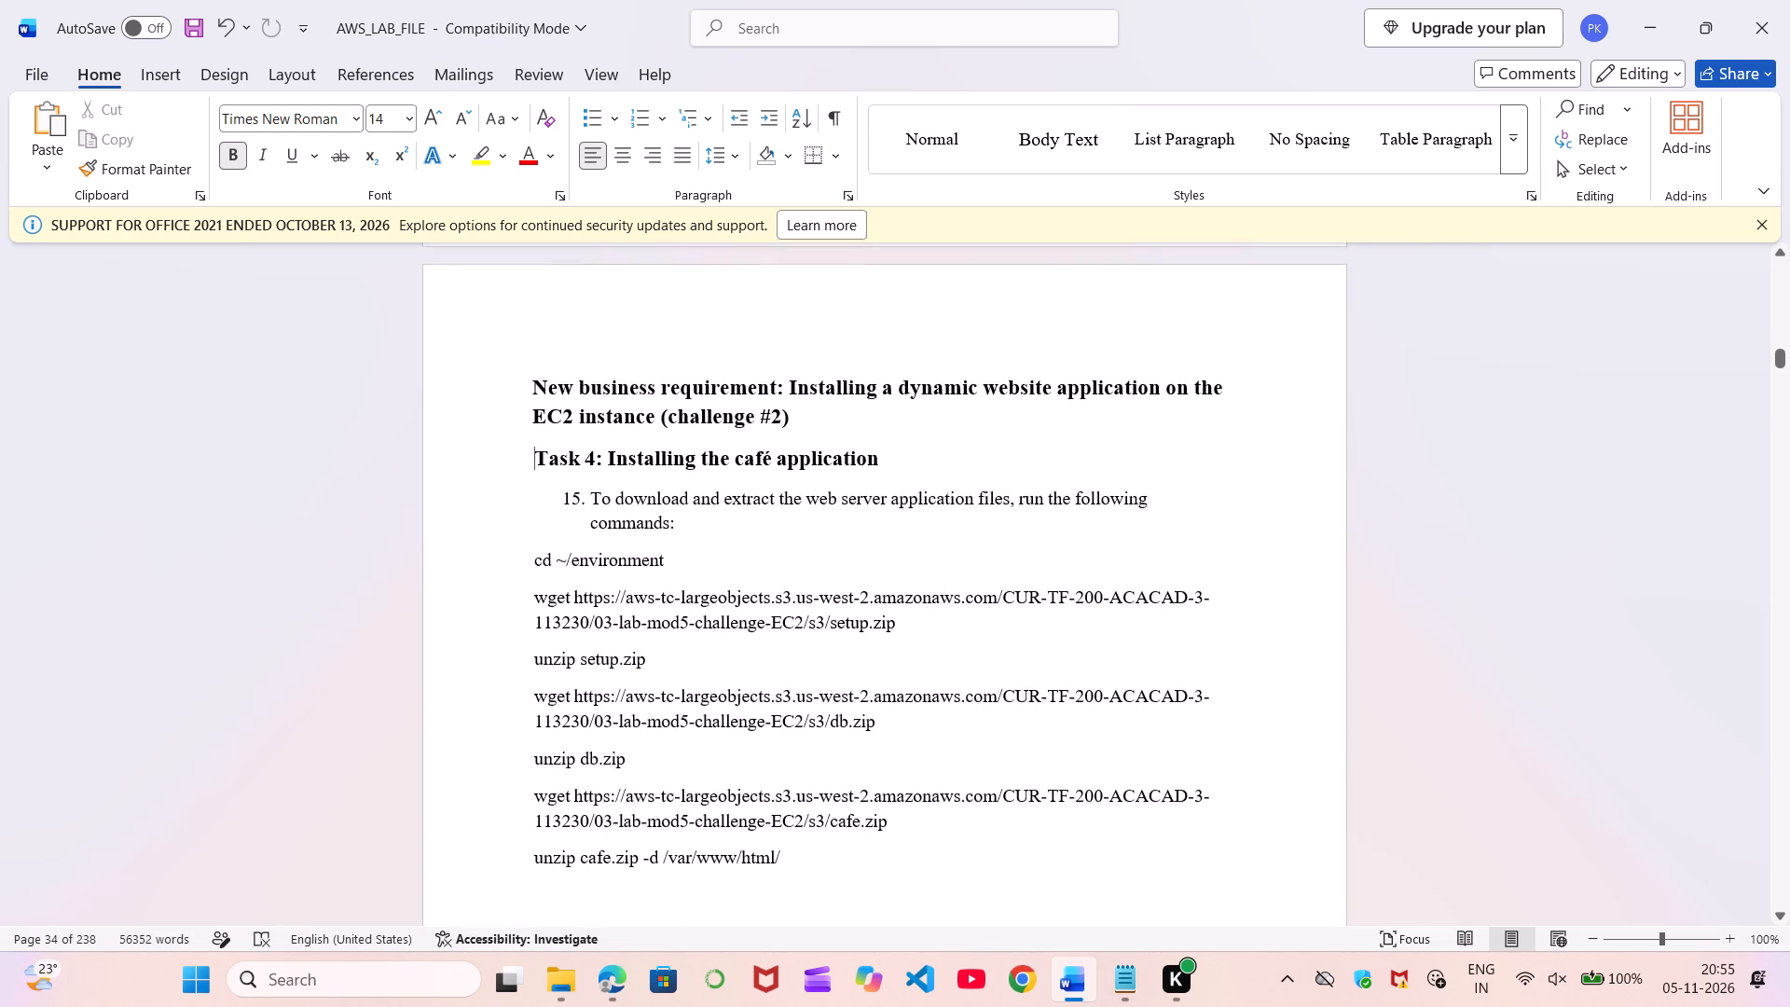
{"action": "scroll", "coordinate": [807, 740], "scroll_direction": "down", "scroll_amount": 2}
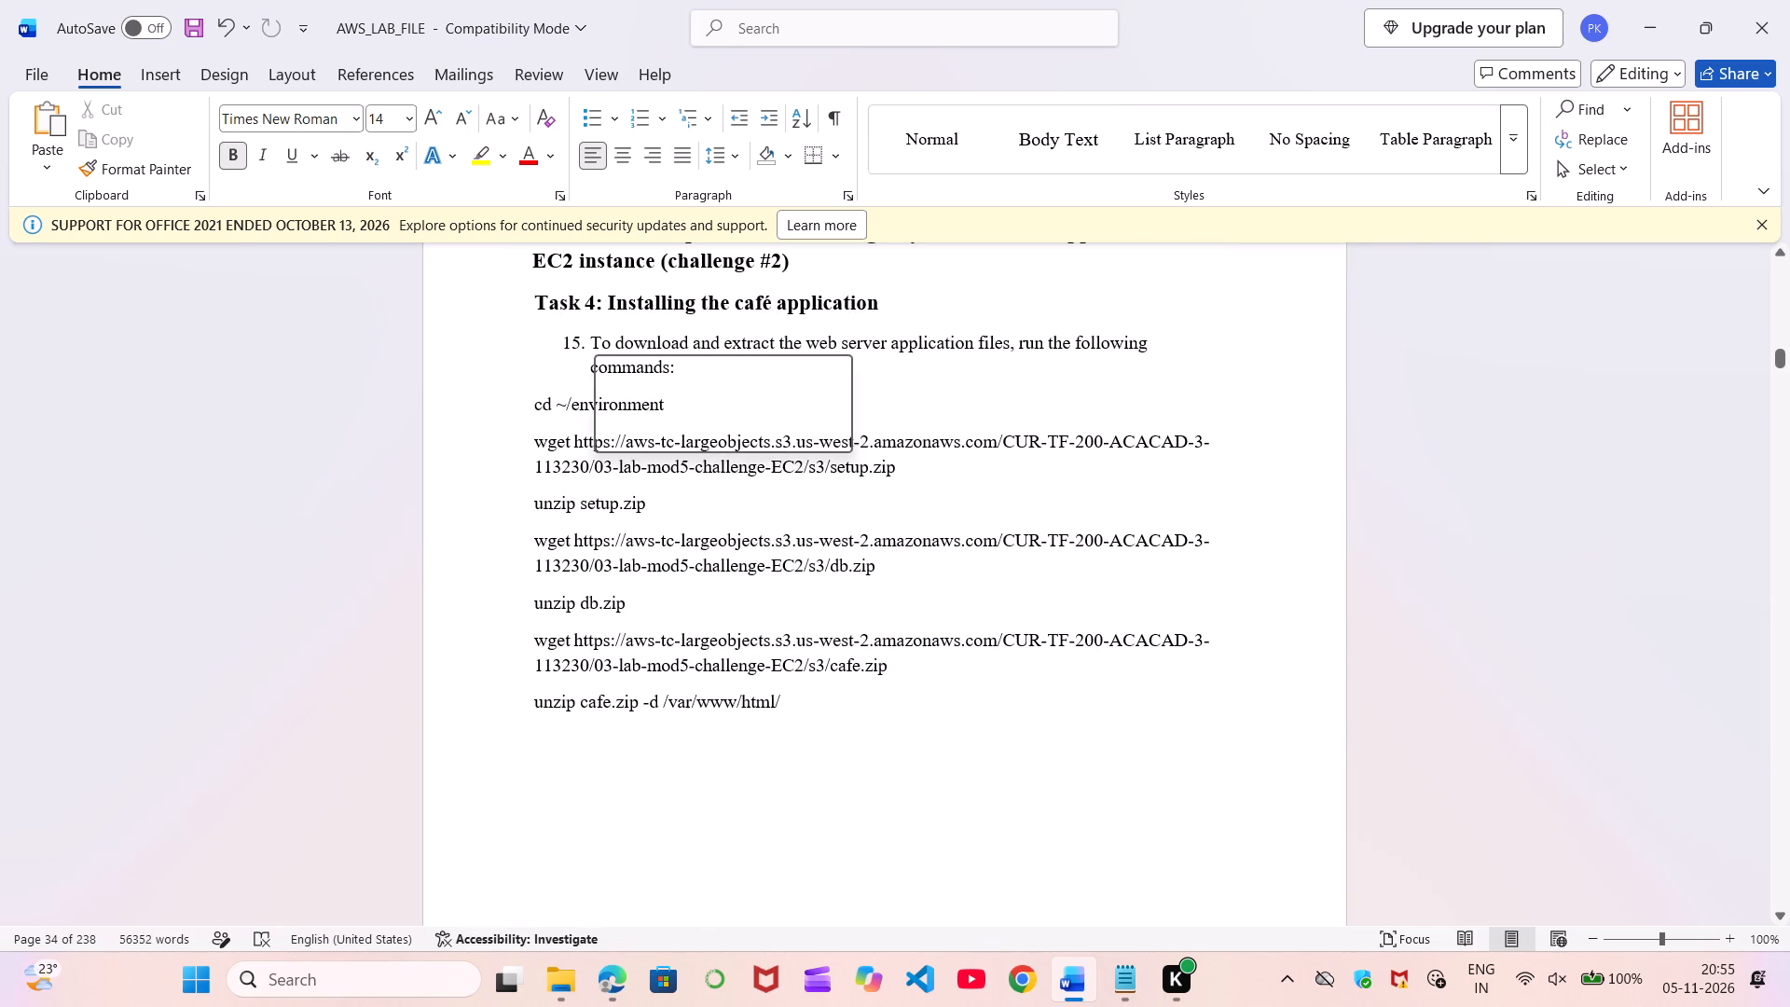
{"action": "left_click_drag", "start_coordinate": [526, 402], "coordinate": [767, 601]}
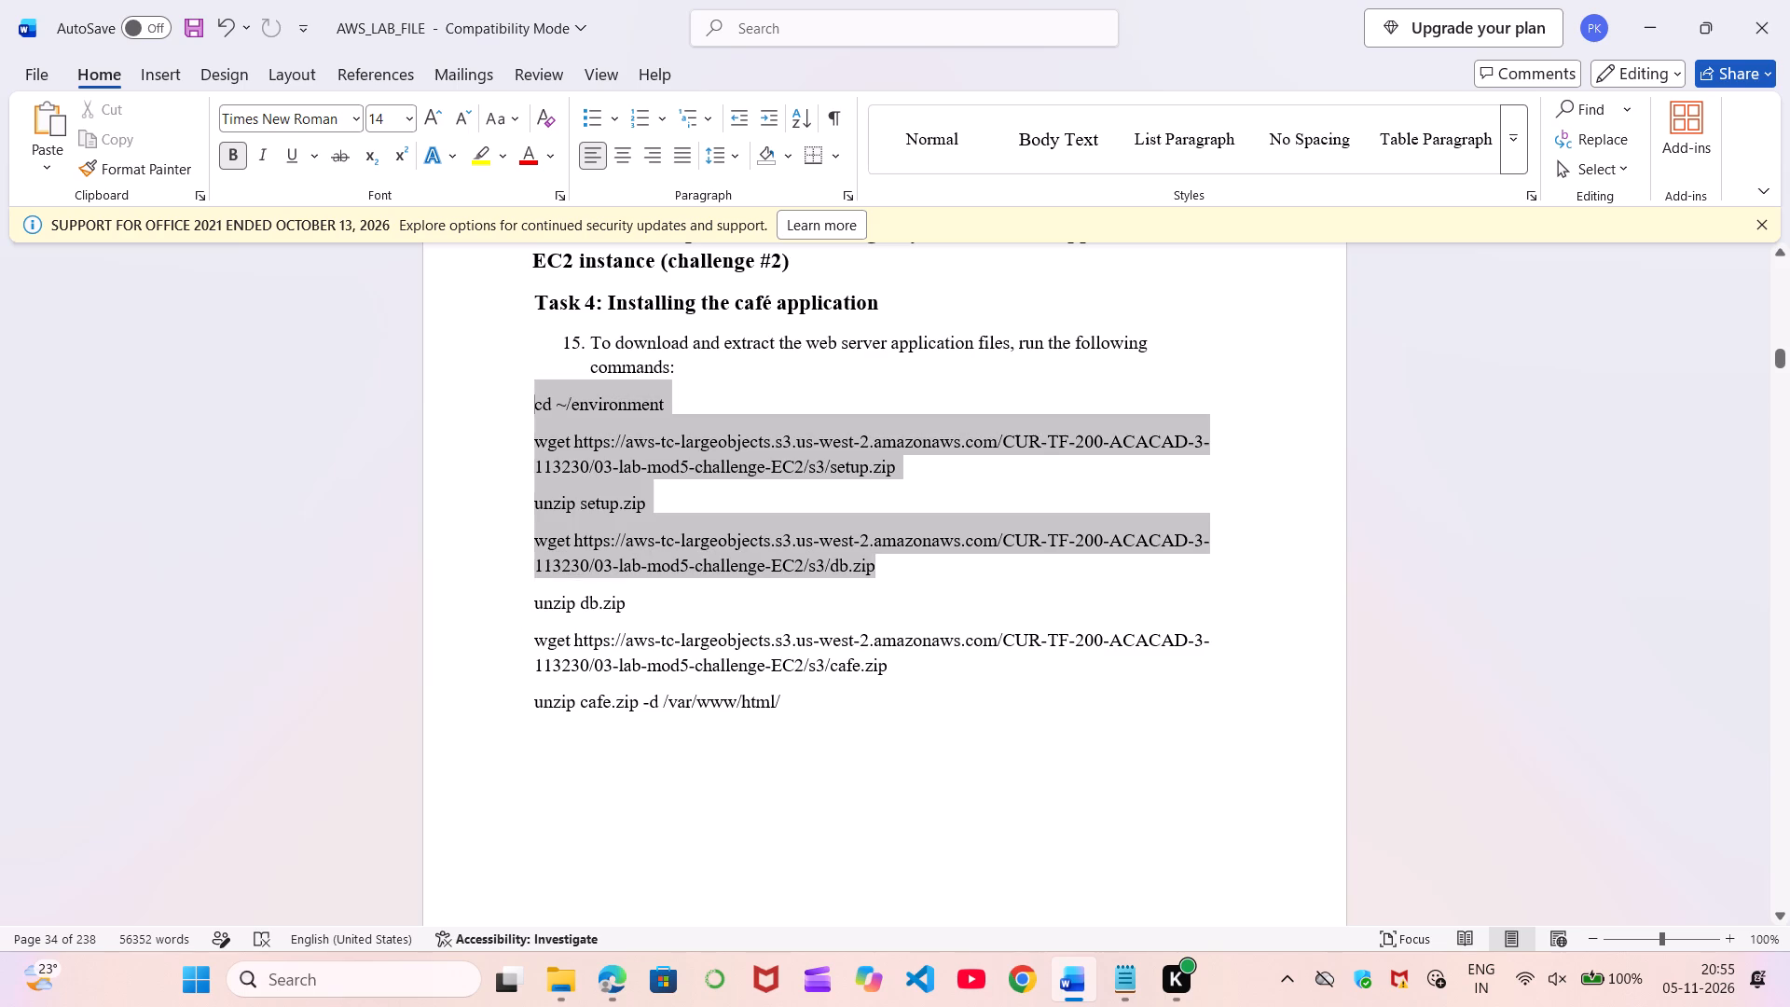
{"action": "left_click_drag", "start_coordinate": [767, 601], "coordinate": [813, 710]}
{"action": "key", "text": "BackSpace"}
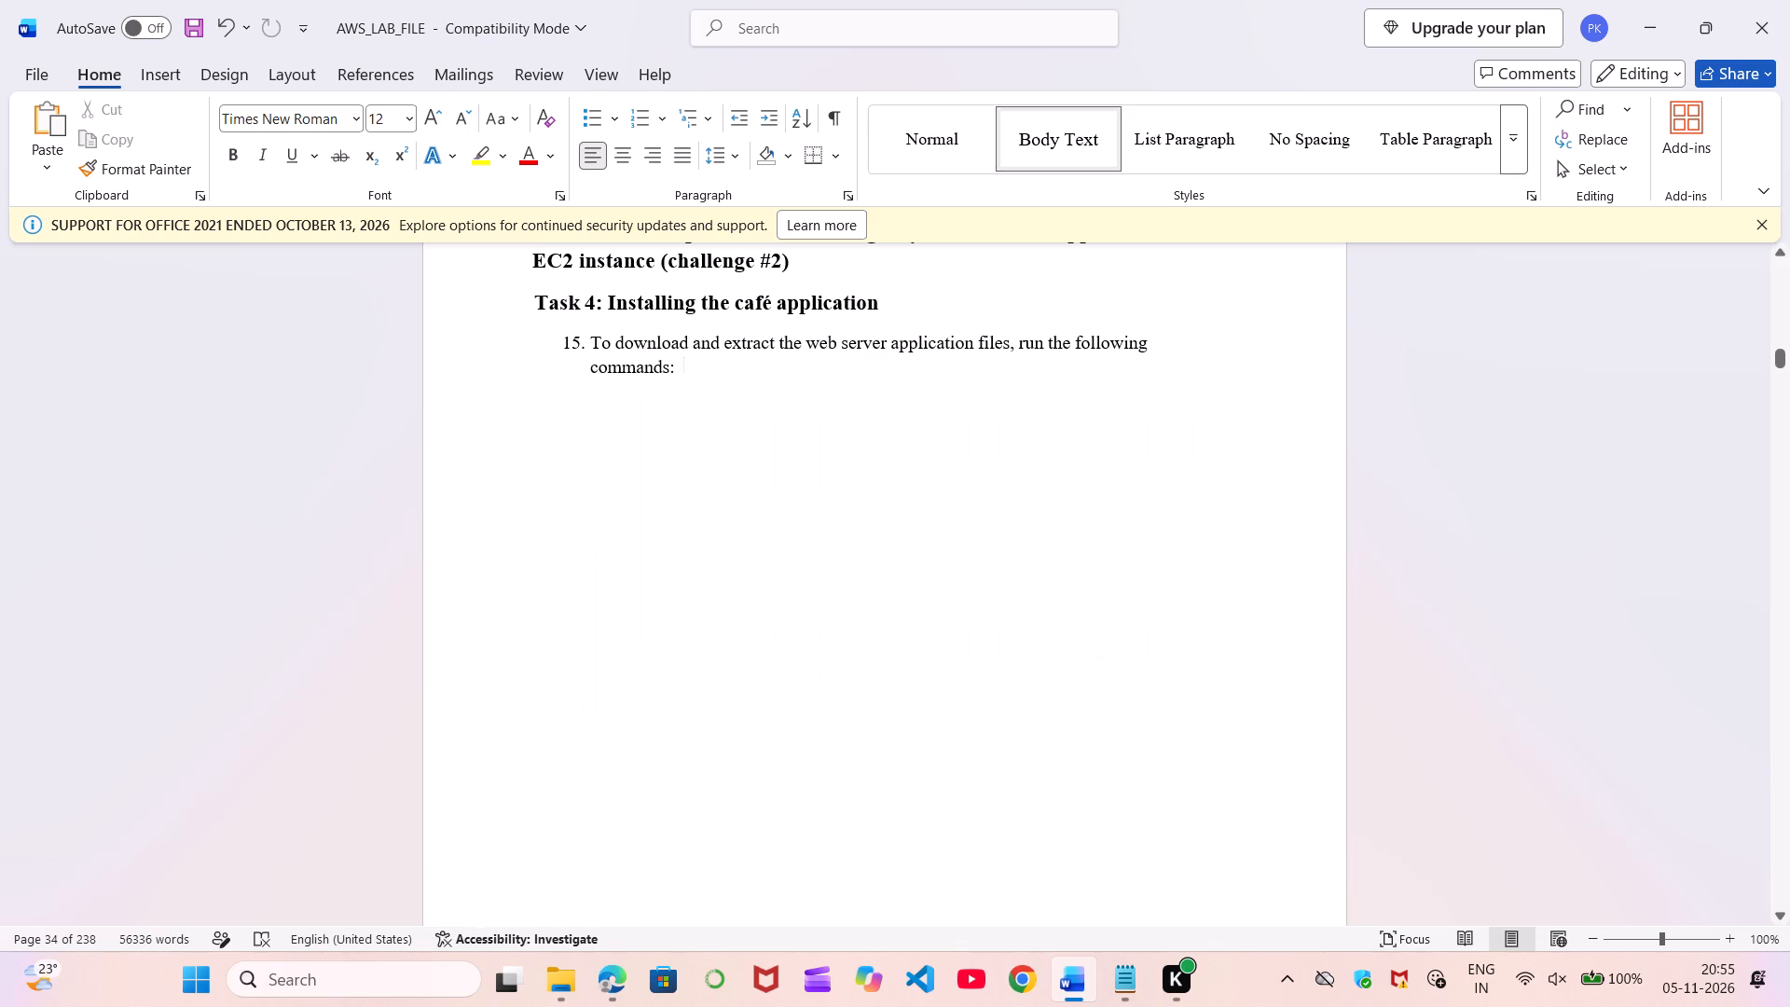
Delete the text above step 16, from "cd /var/www/html/cafe/" through "Next, you observe how the application is designed to work.".
{"action": "scroll", "coordinate": [813, 710], "scroll_direction": "down", "scroll_amount": 6}
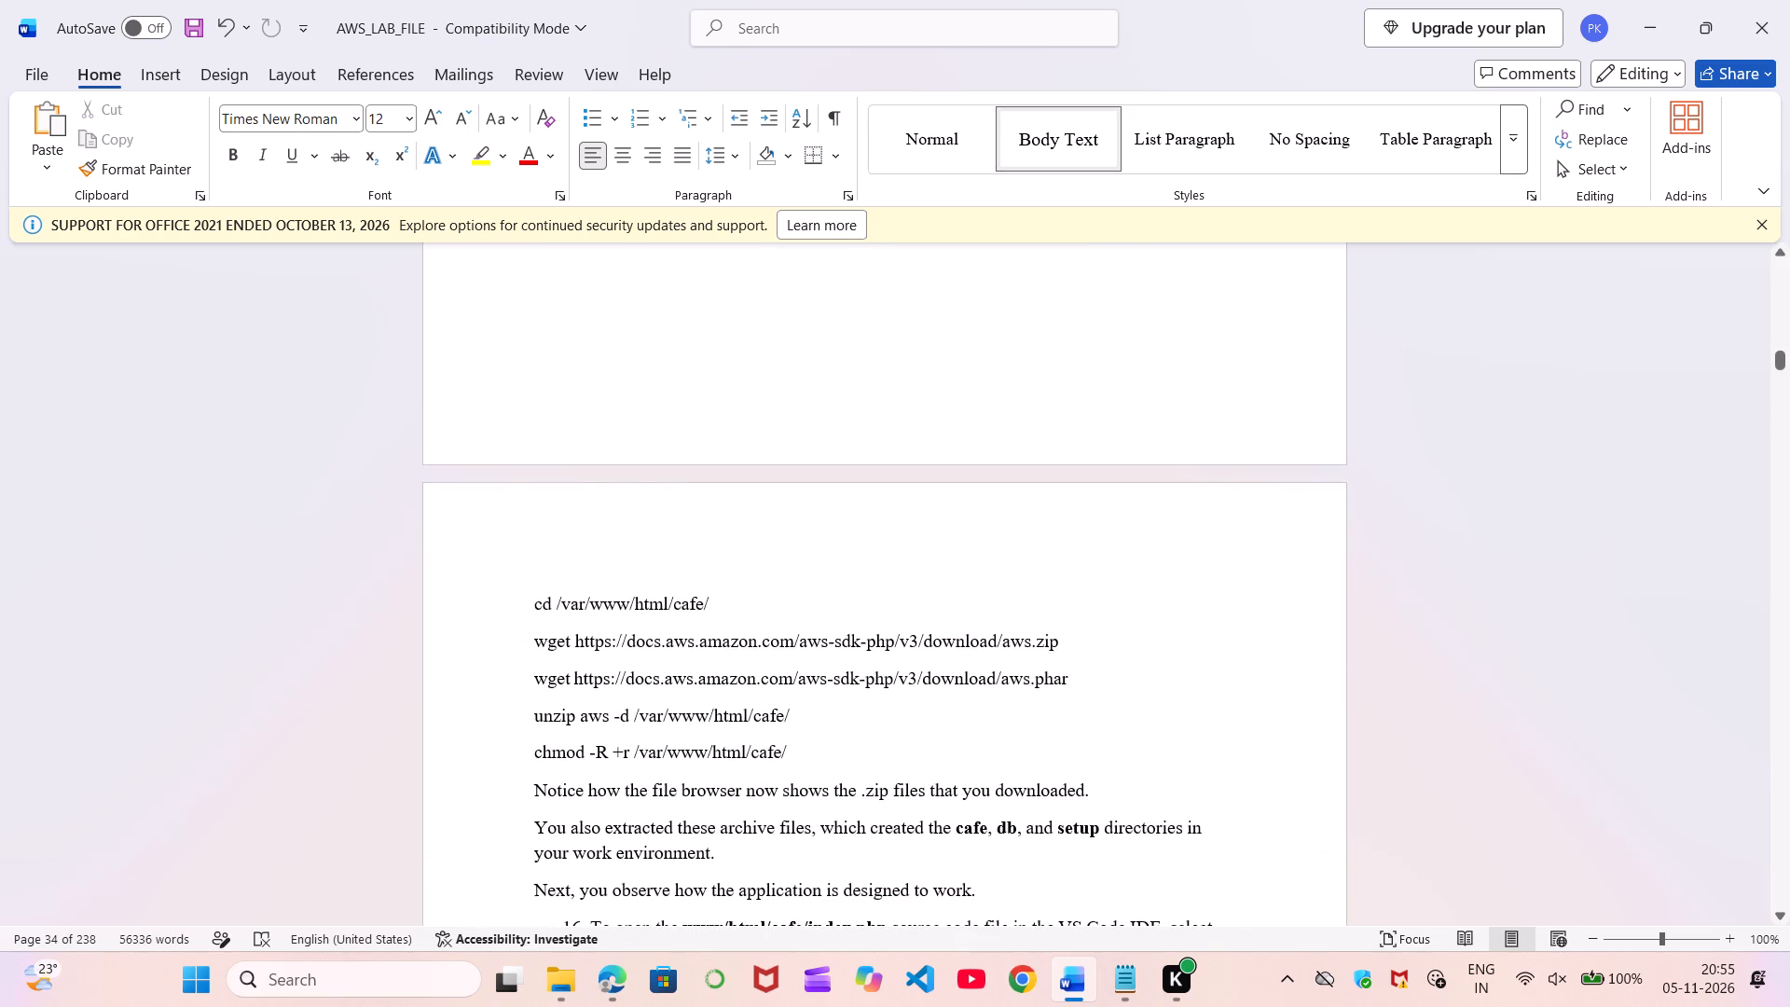
{"action": "scroll", "coordinate": [813, 710], "scroll_direction": "down", "scroll_amount": 2}
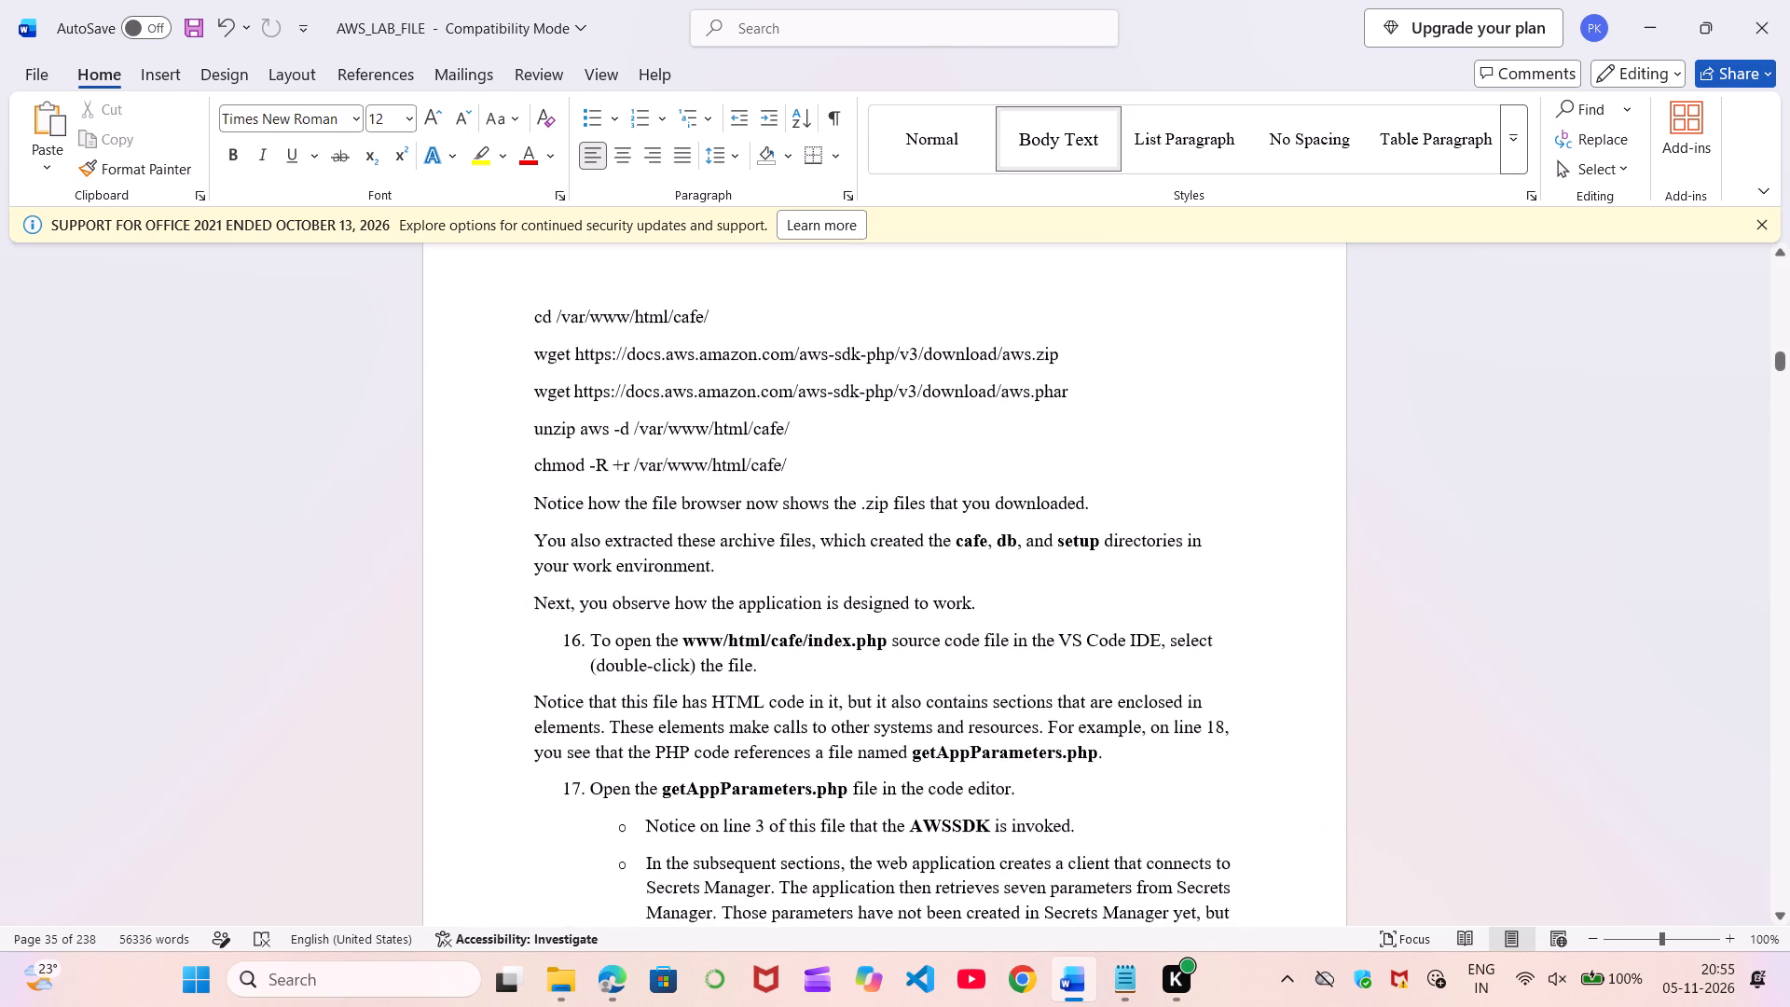
{"action": "left_click_drag", "start_coordinate": [530, 319], "coordinate": [1148, 606]}
{"action": "key", "text": "BackSpace"}
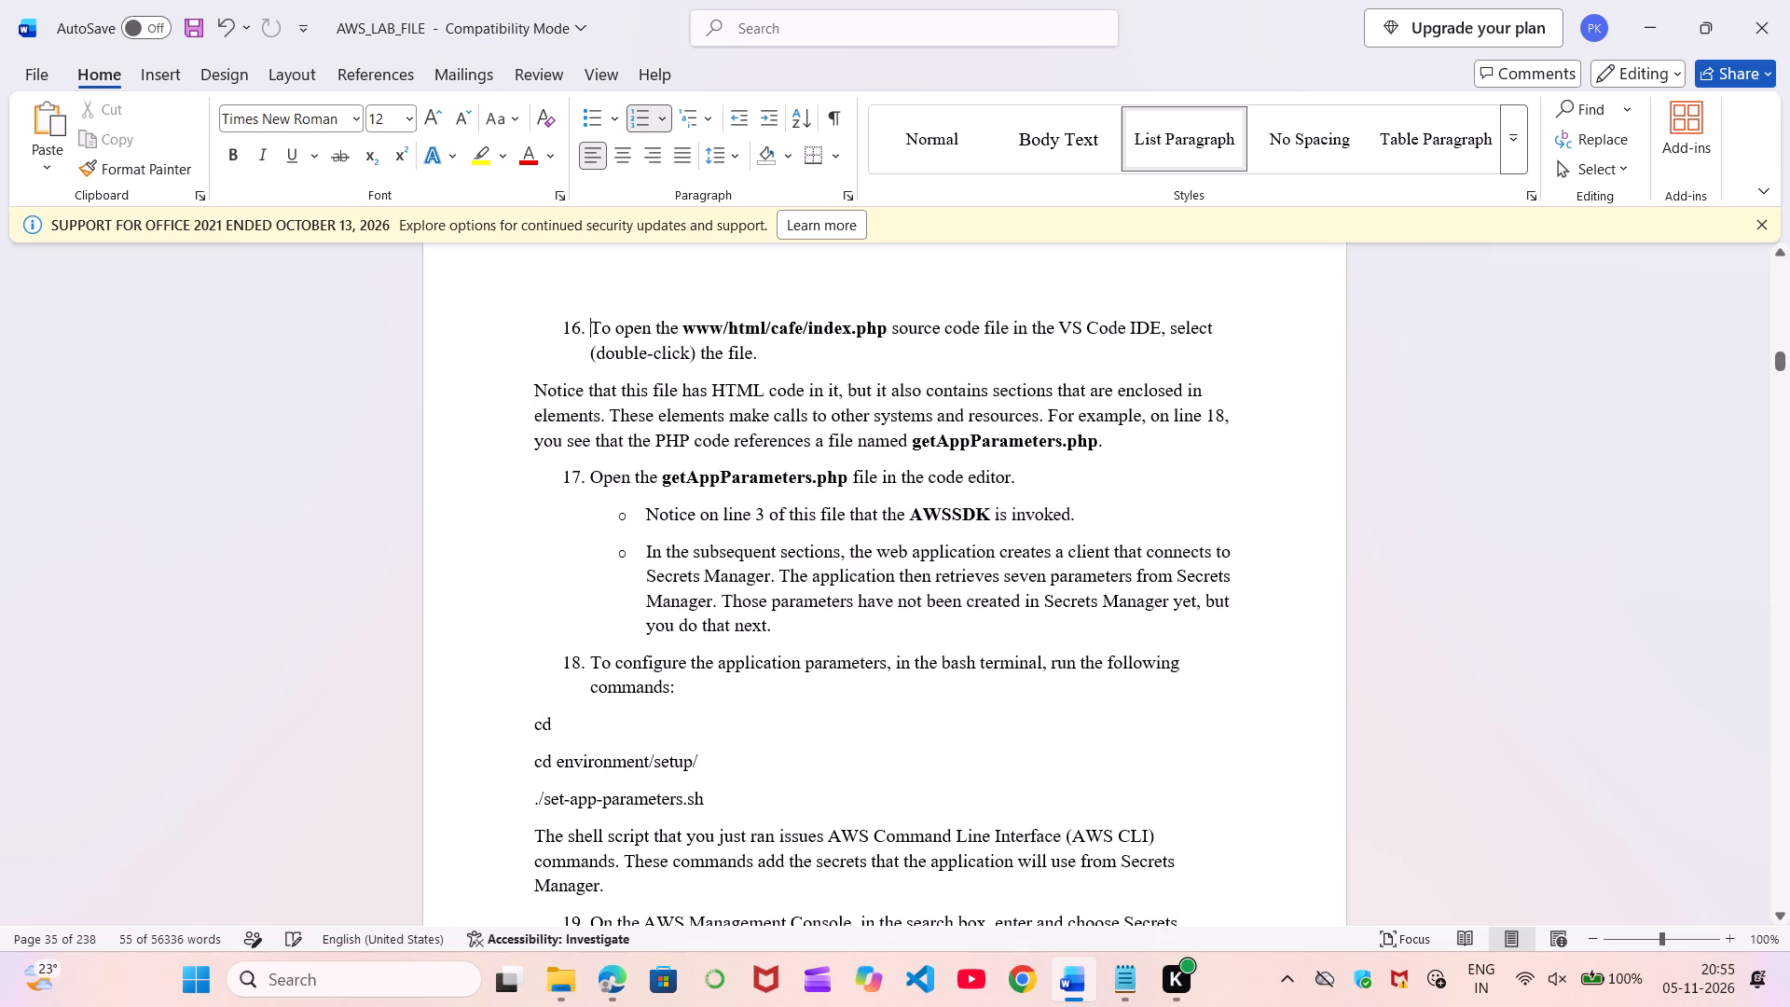
Copy the "New business requirement" heading, the Task 4 heading and the step 15 download instruction.
{"action": "scroll", "coordinate": [1148, 606], "scroll_direction": "up", "scroll_amount": 3}
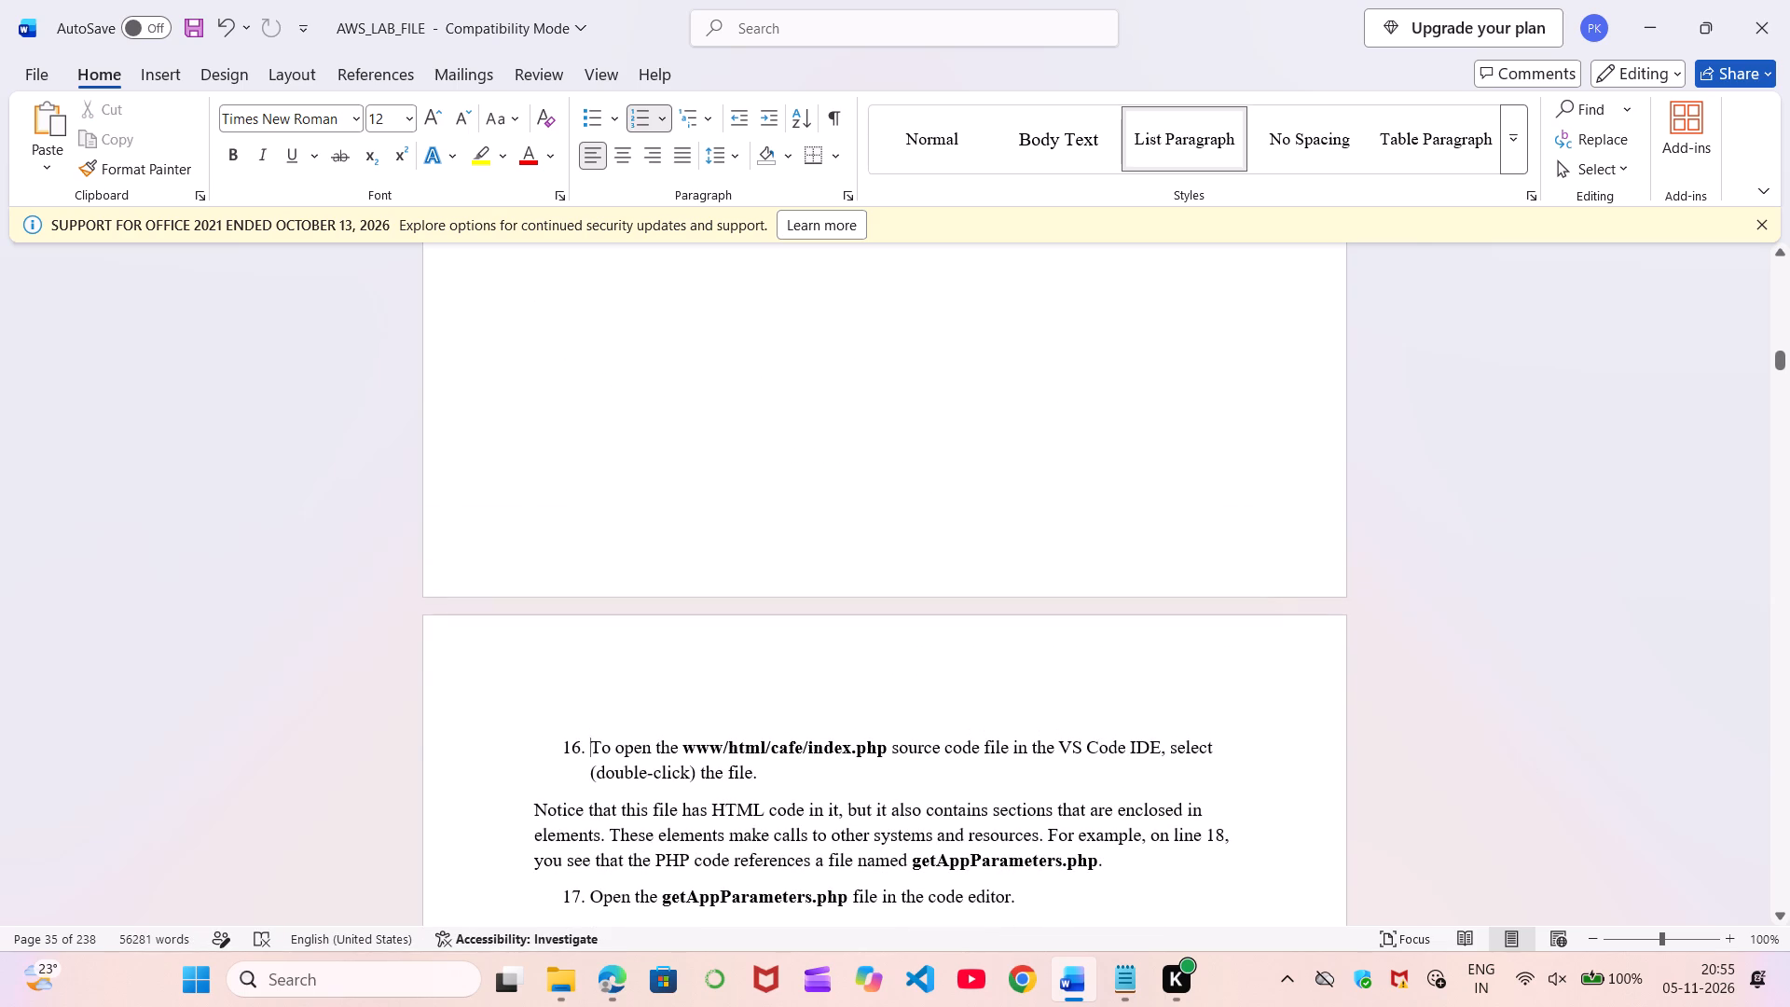
{"action": "scroll", "coordinate": [1148, 606], "scroll_direction": "up", "scroll_amount": 5}
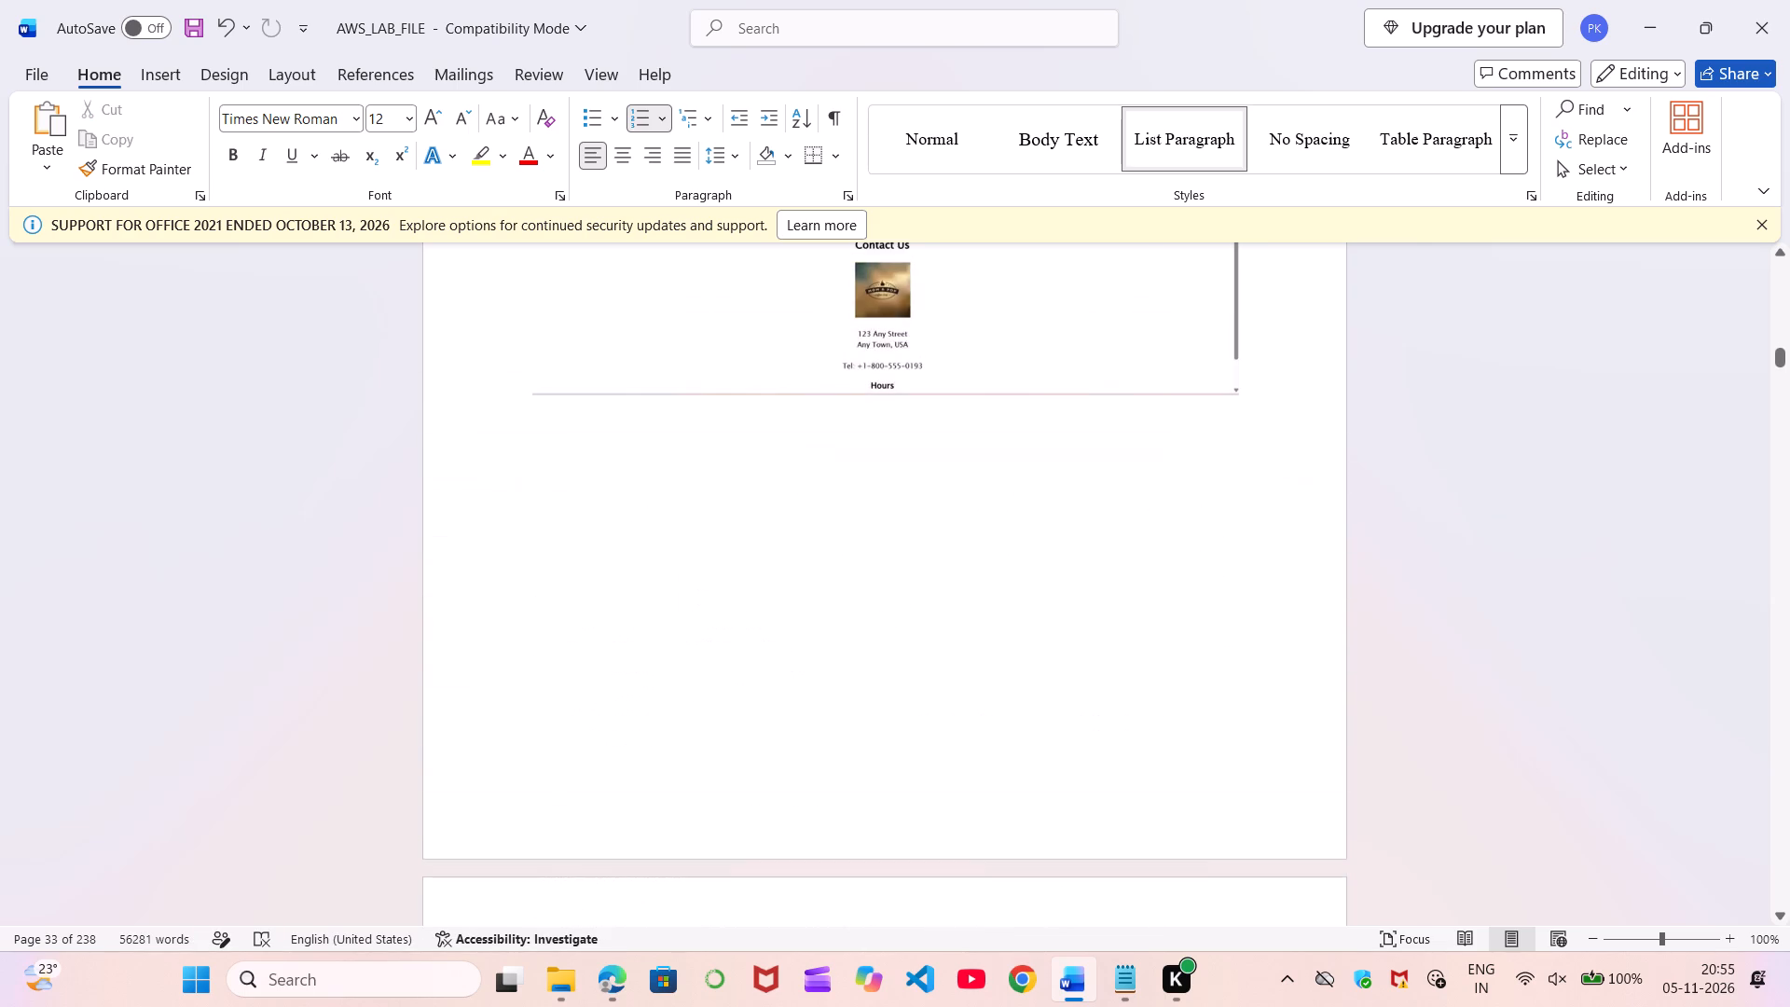
{"action": "scroll", "coordinate": [1148, 606], "scroll_direction": "down", "scroll_amount": 3}
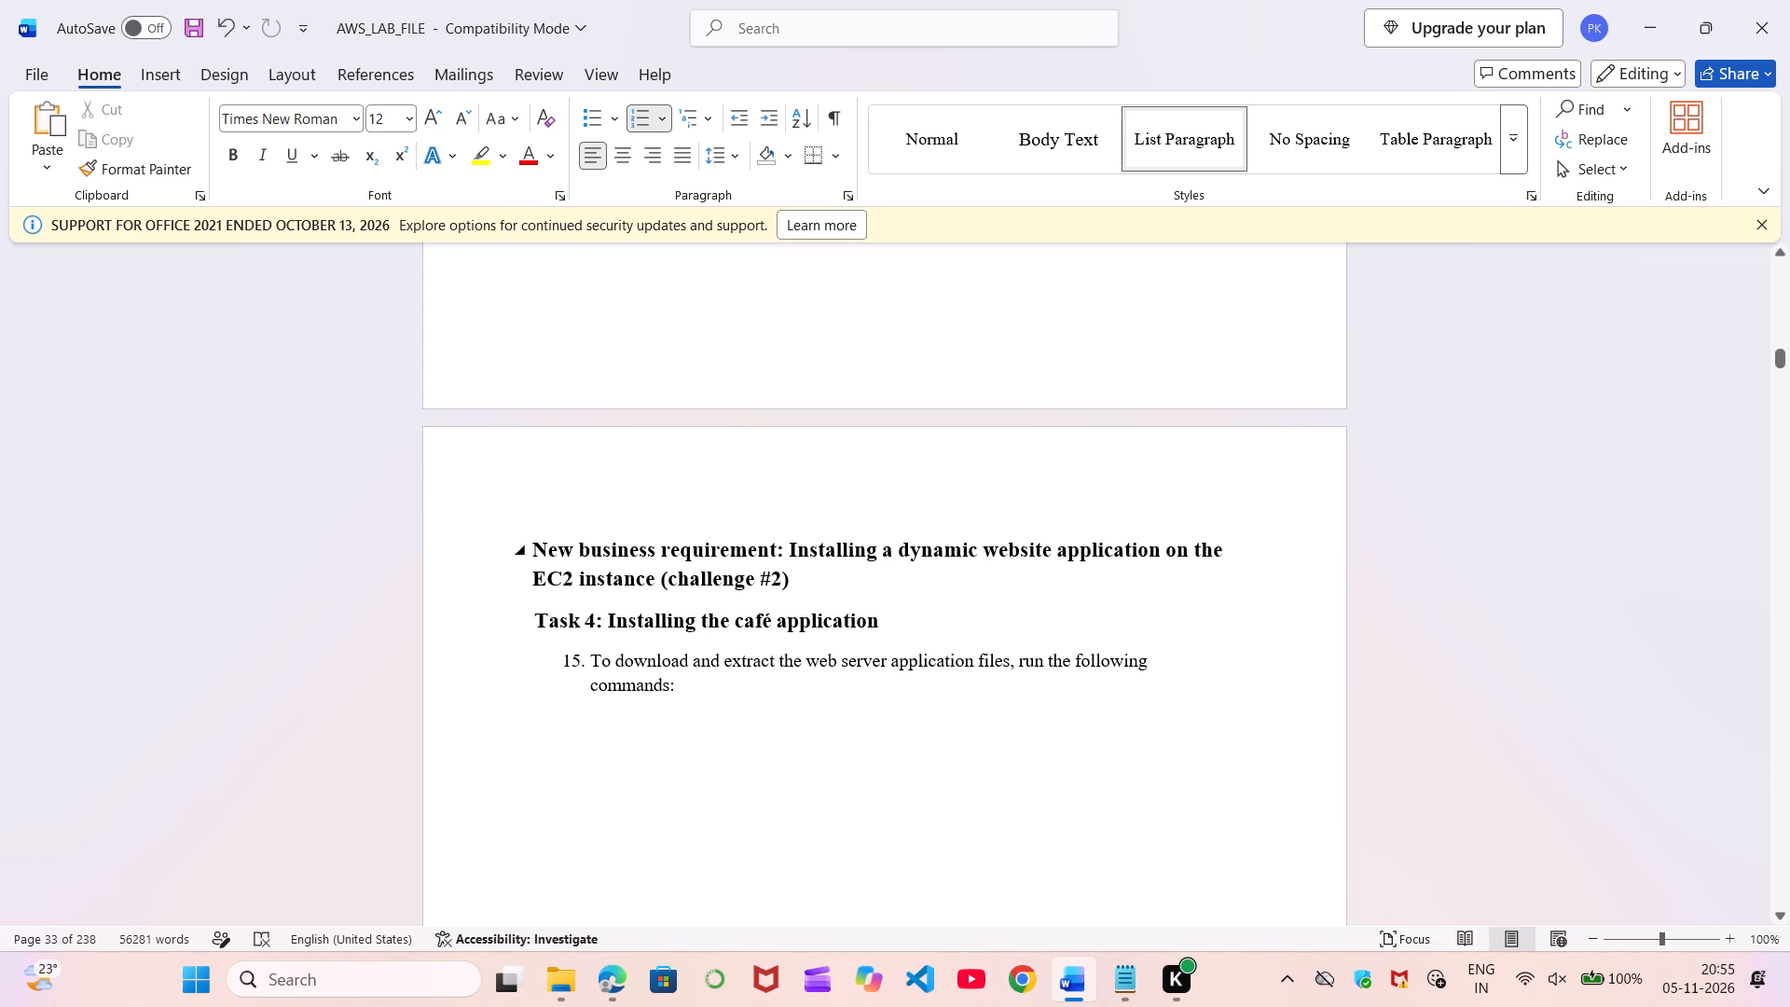
{"action": "left_click_drag", "start_coordinate": [535, 546], "coordinate": [674, 675]}
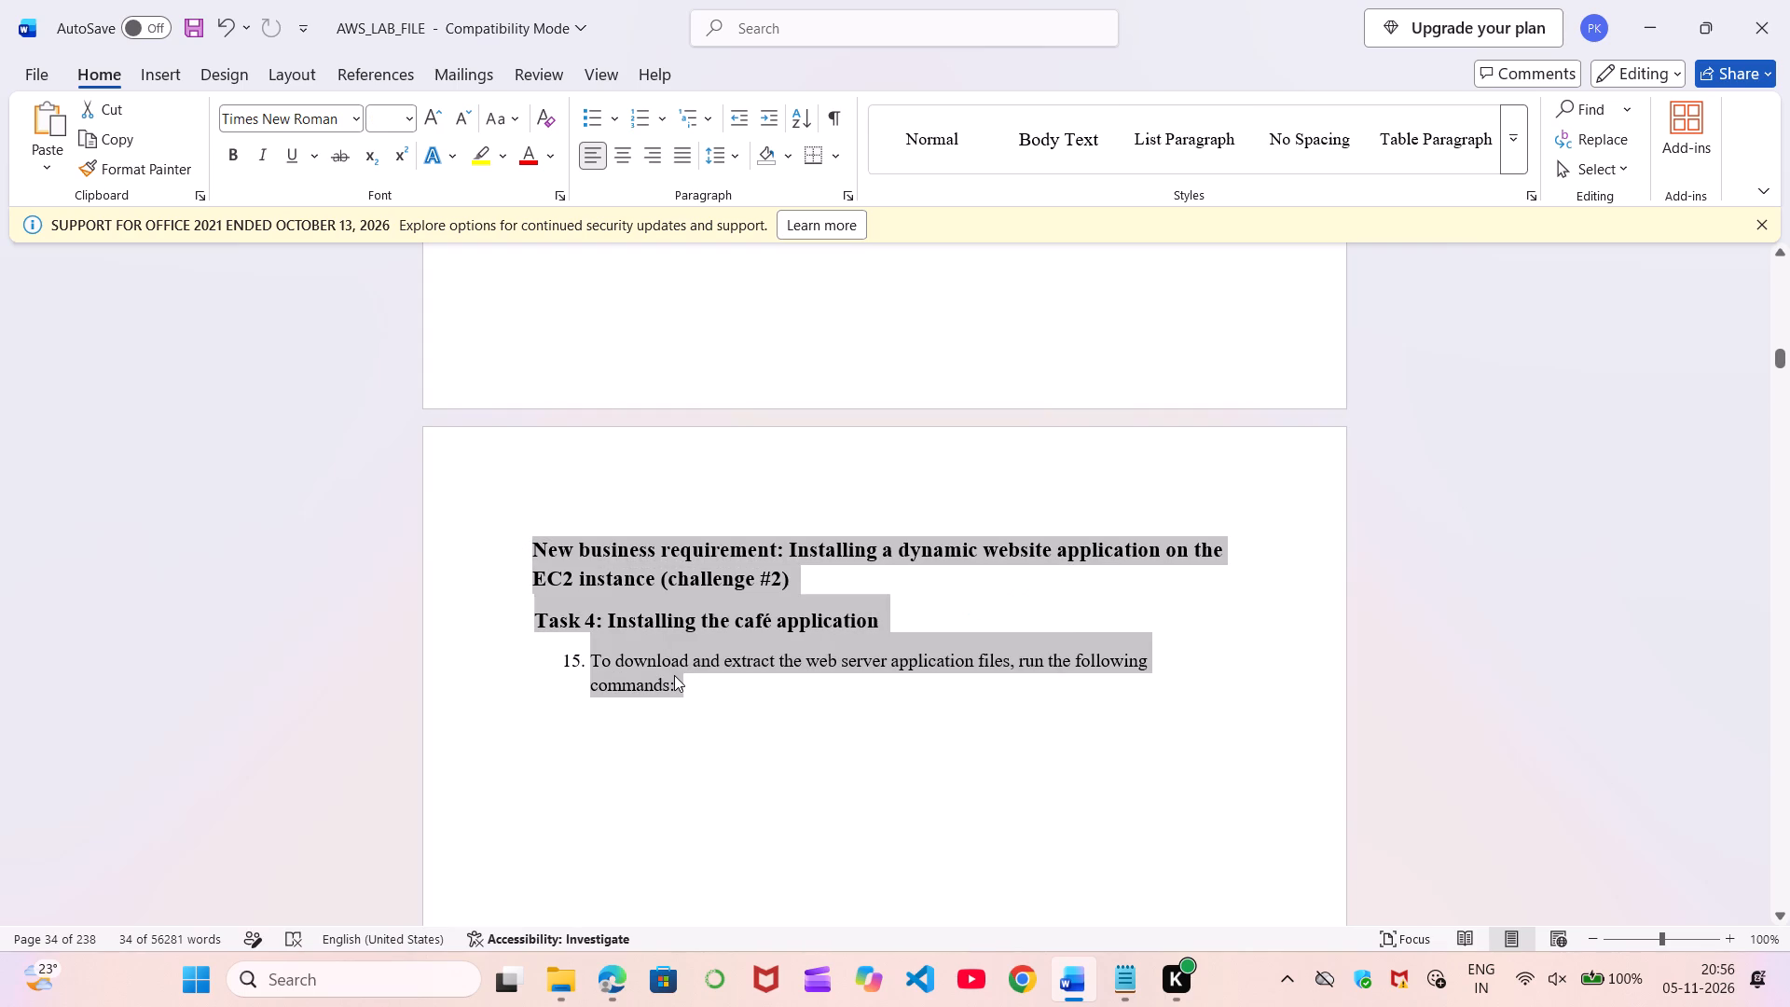
{"action": "key", "text": "ctrl+c"}
Paste the copied headings and instruction on new lines beneath the About Us and Contact Us screenshot.
{"action": "scroll", "coordinate": [674, 675], "scroll_direction": "up", "scroll_amount": 1}
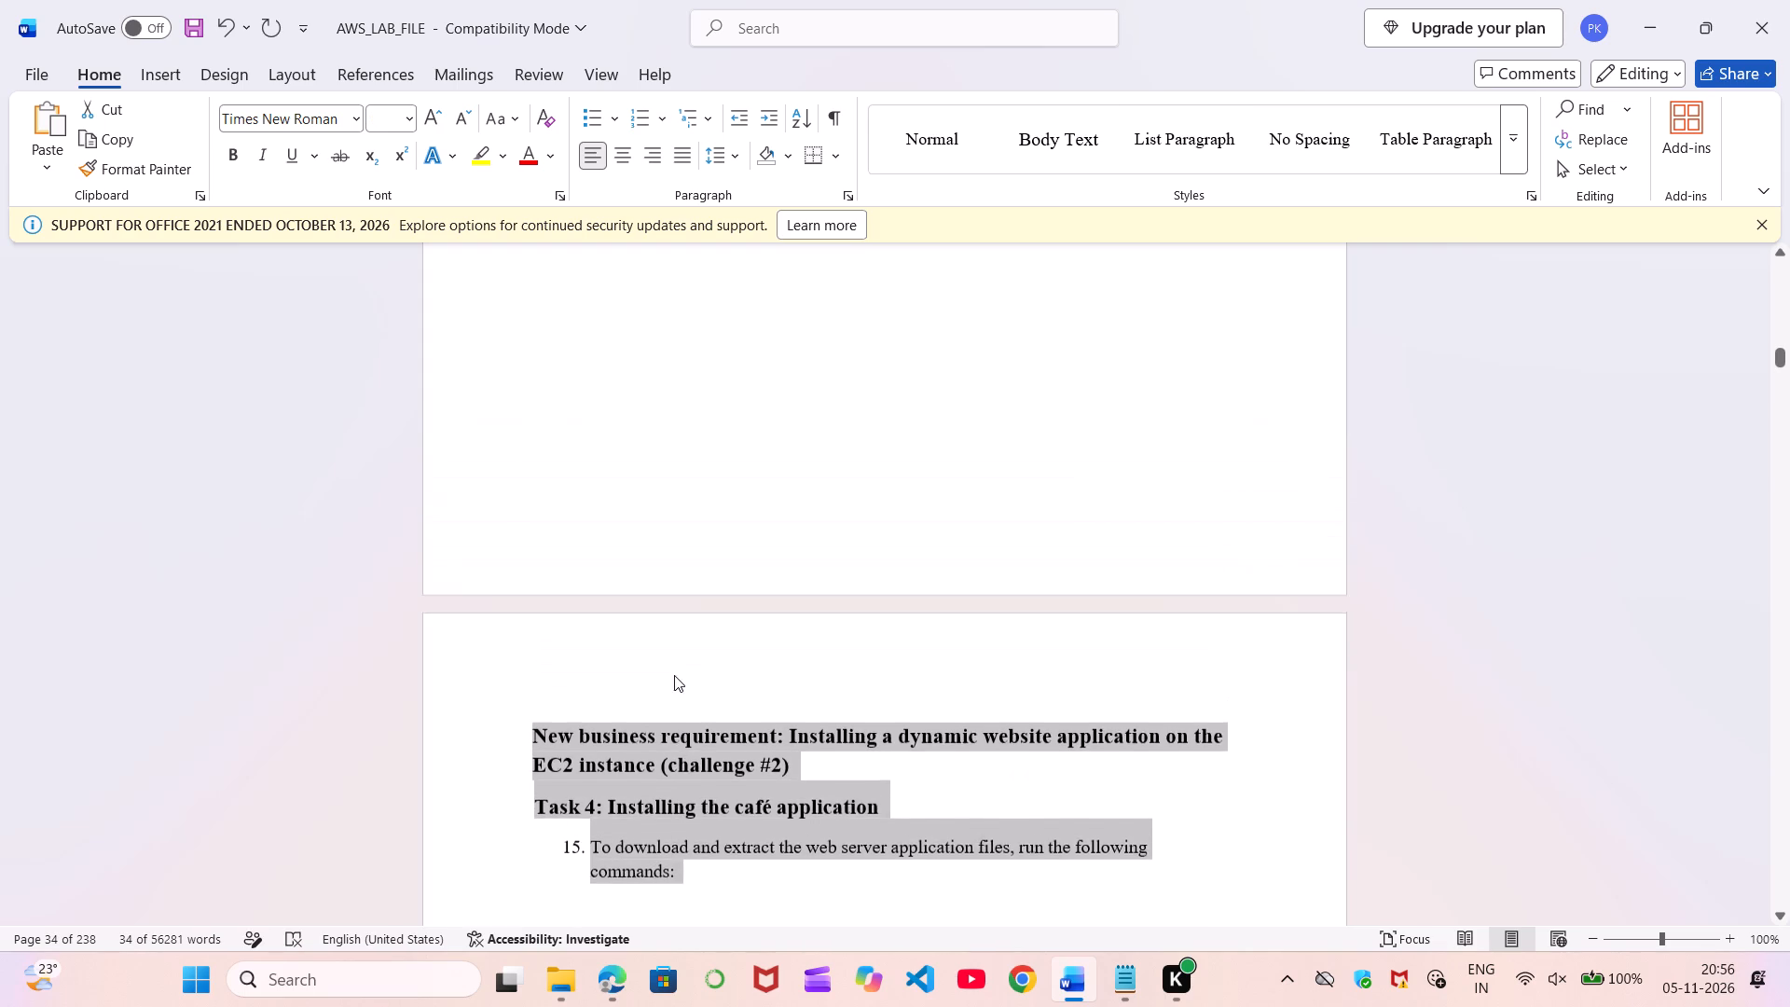
{"action": "scroll", "coordinate": [674, 675], "scroll_direction": "up", "scroll_amount": 1}
{"action": "left_click", "coordinate": [570, 531]}
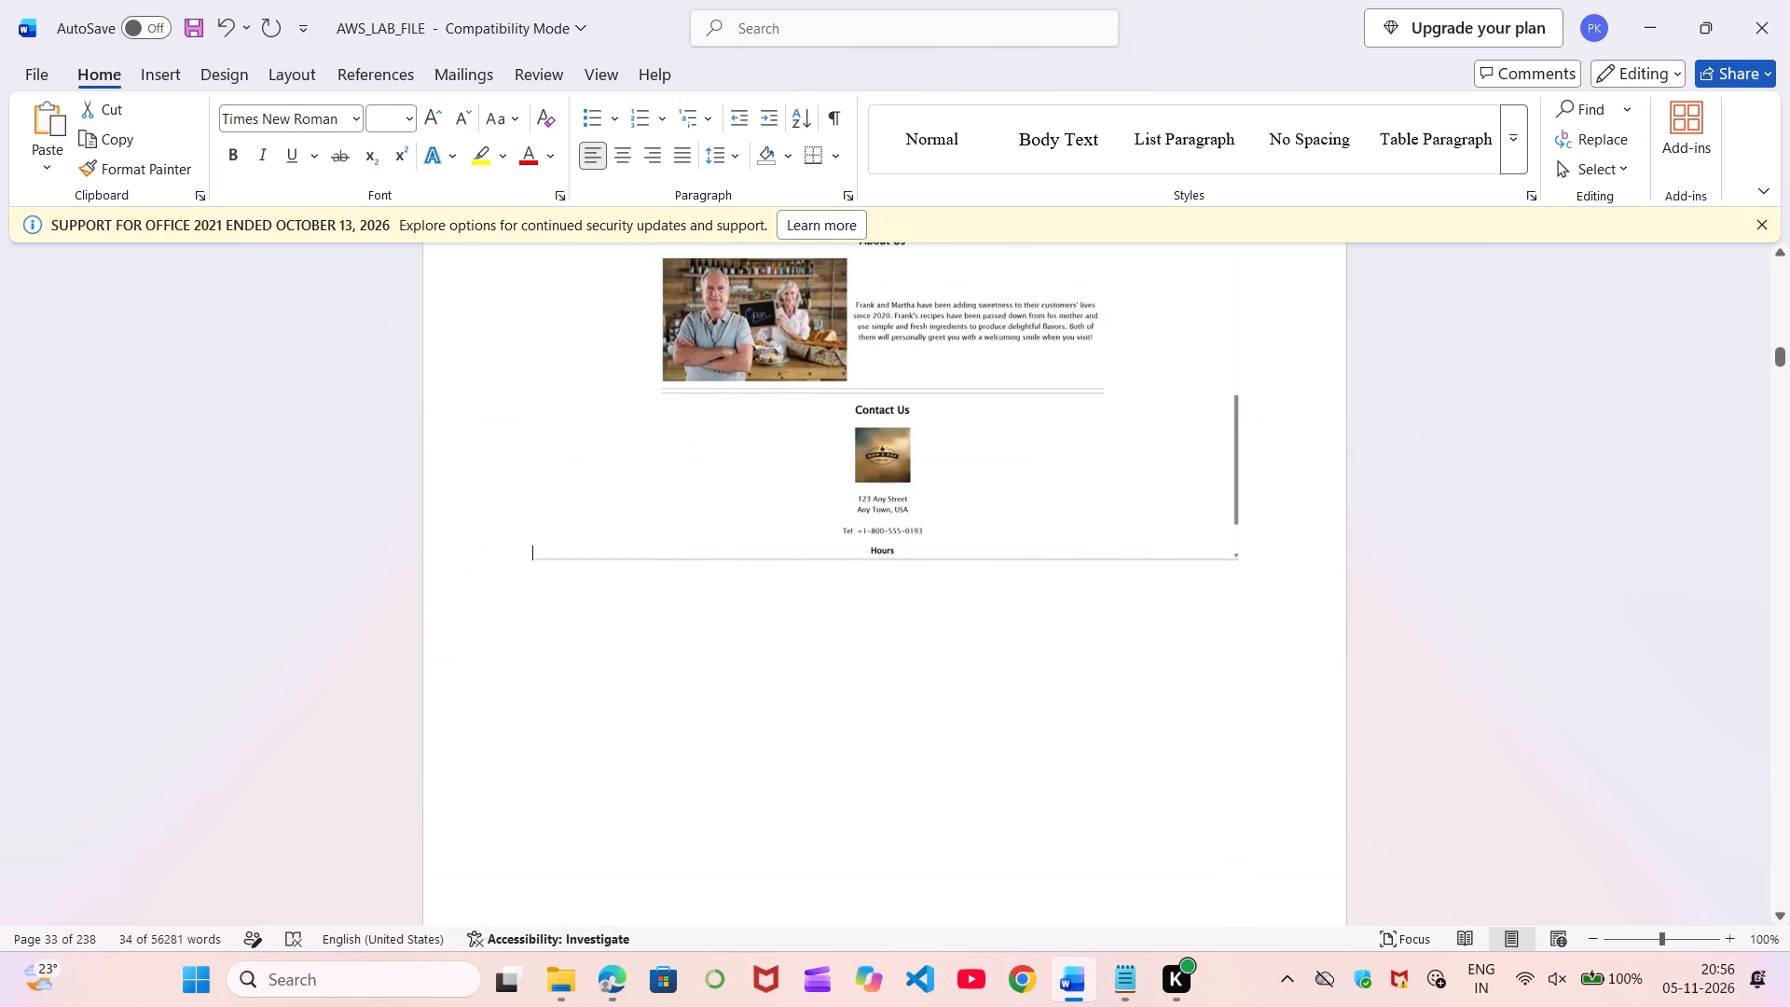
{"action": "key", "text": "Down"}
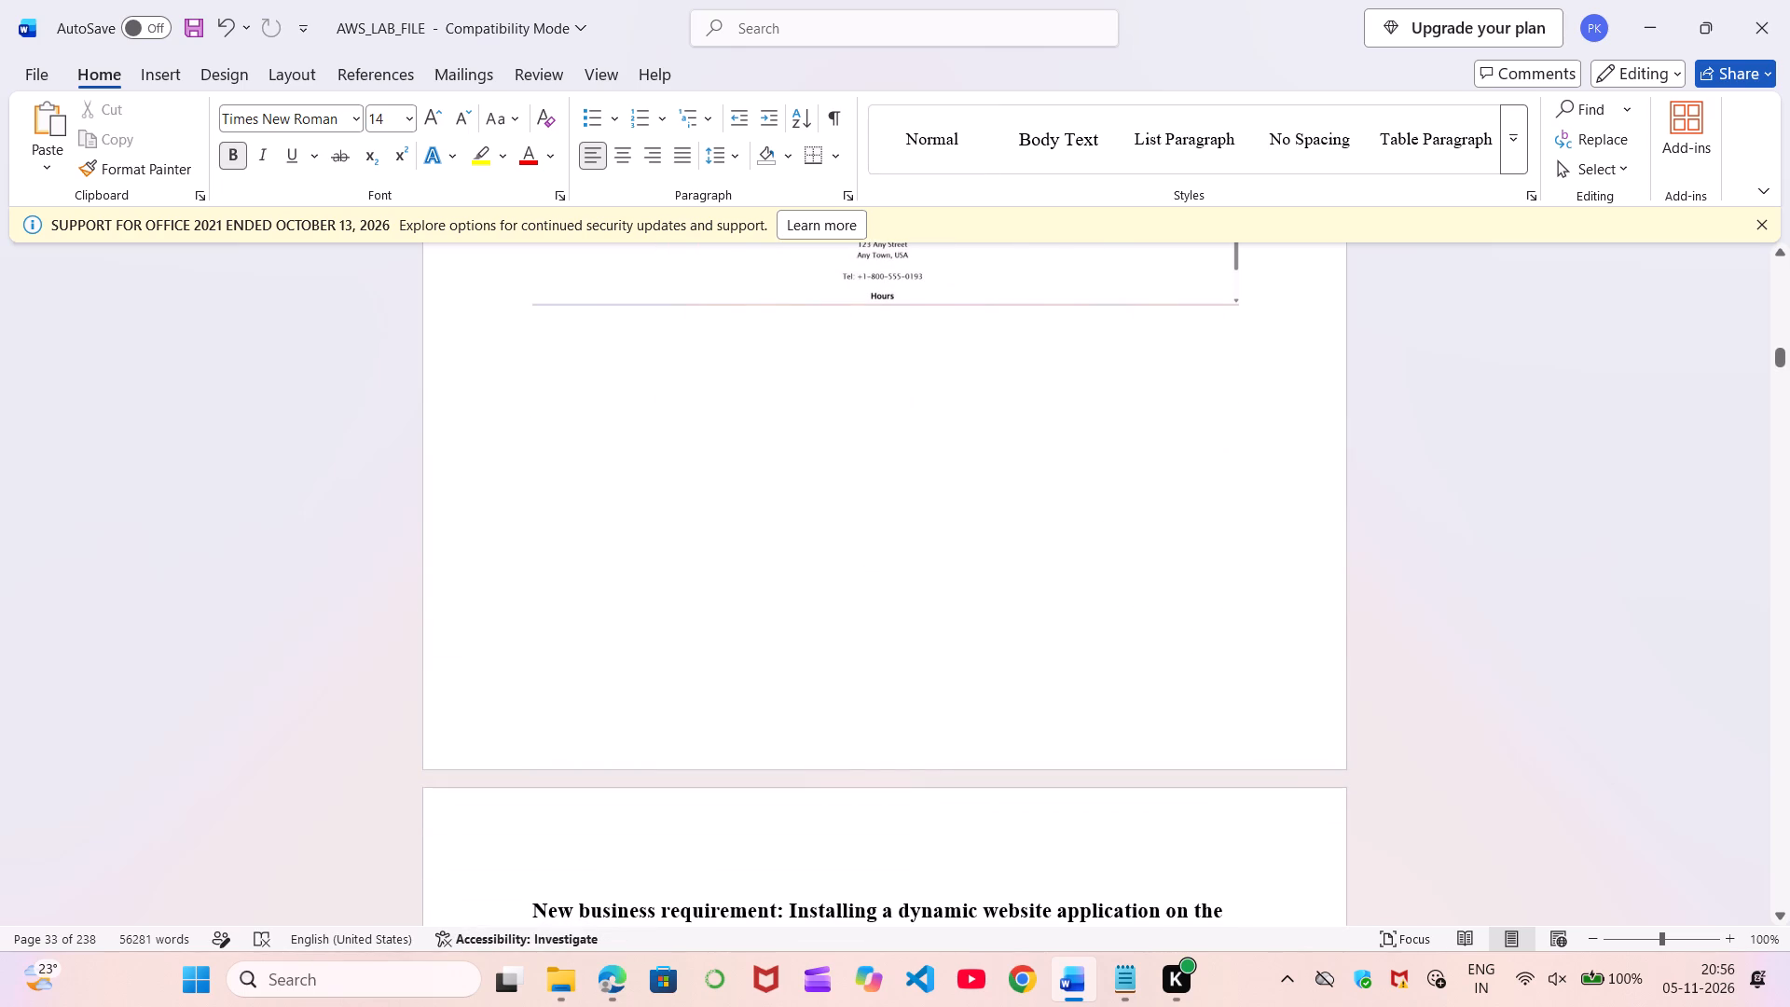
{"action": "key", "text": "Up"}
{"action": "key", "text": "Right"}
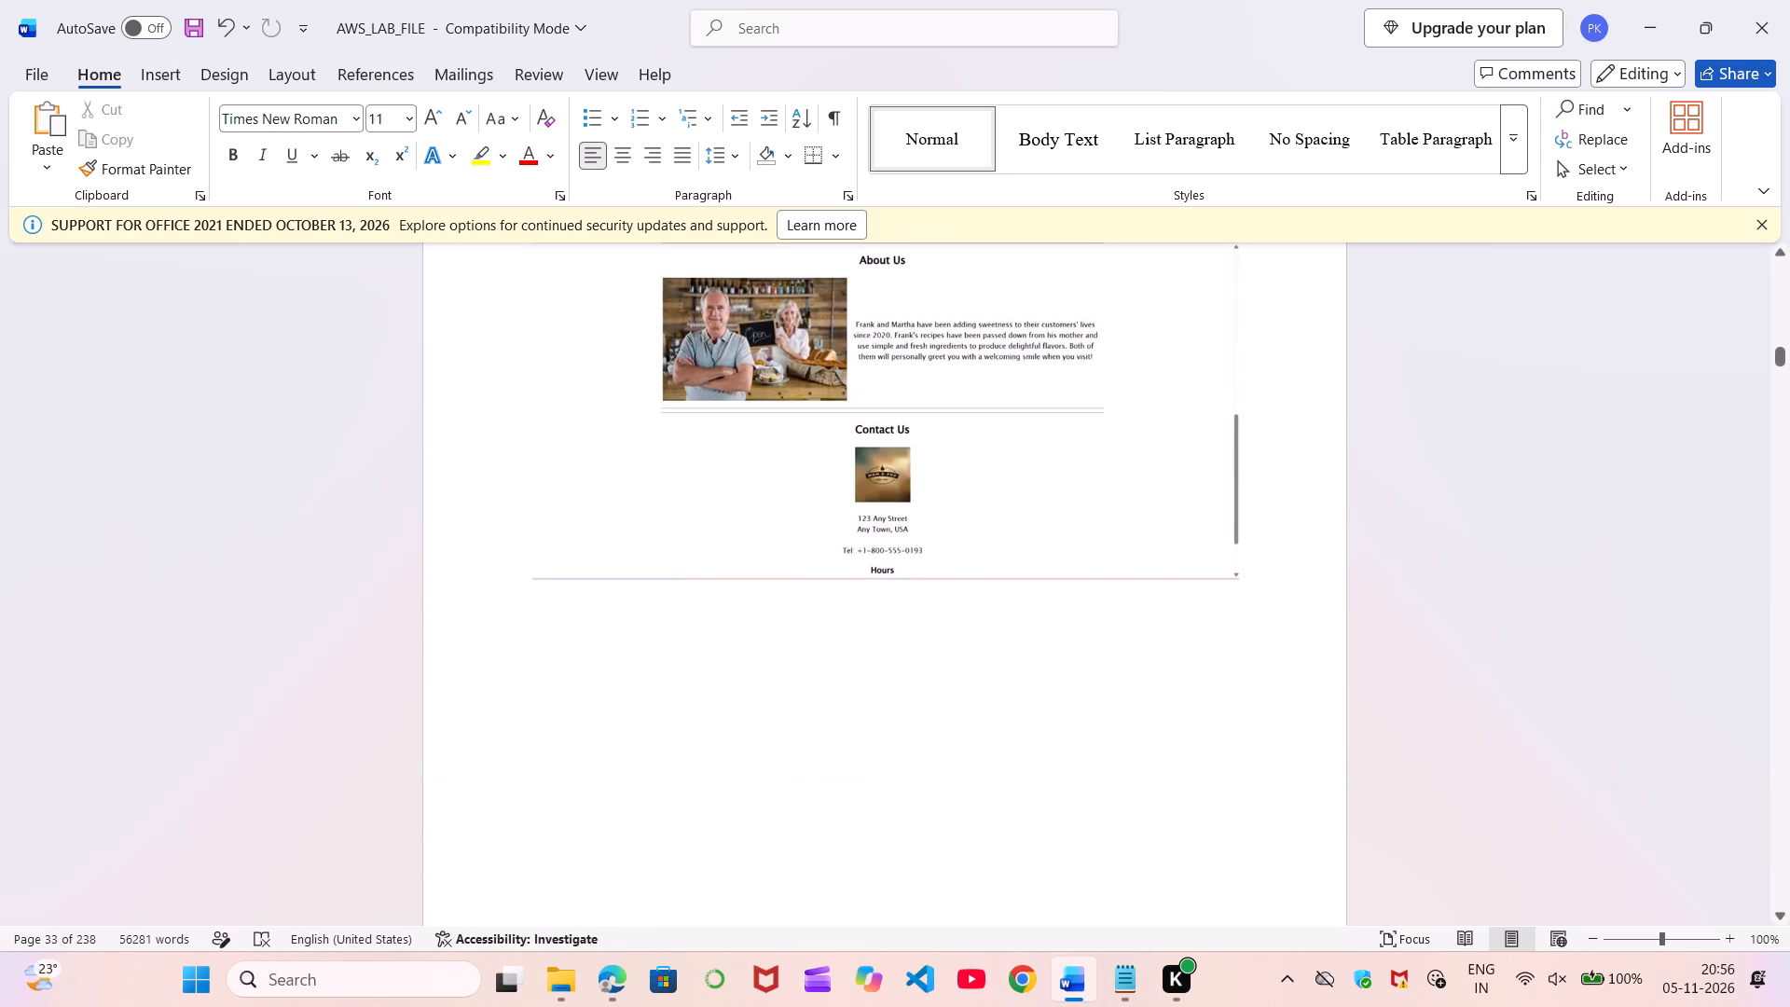
{"action": "key", "text": "Return"}
{"action": "key", "text": "Return"}
{"action": "key", "text": "Return"}
{"action": "key", "text": "ctrl+v"}
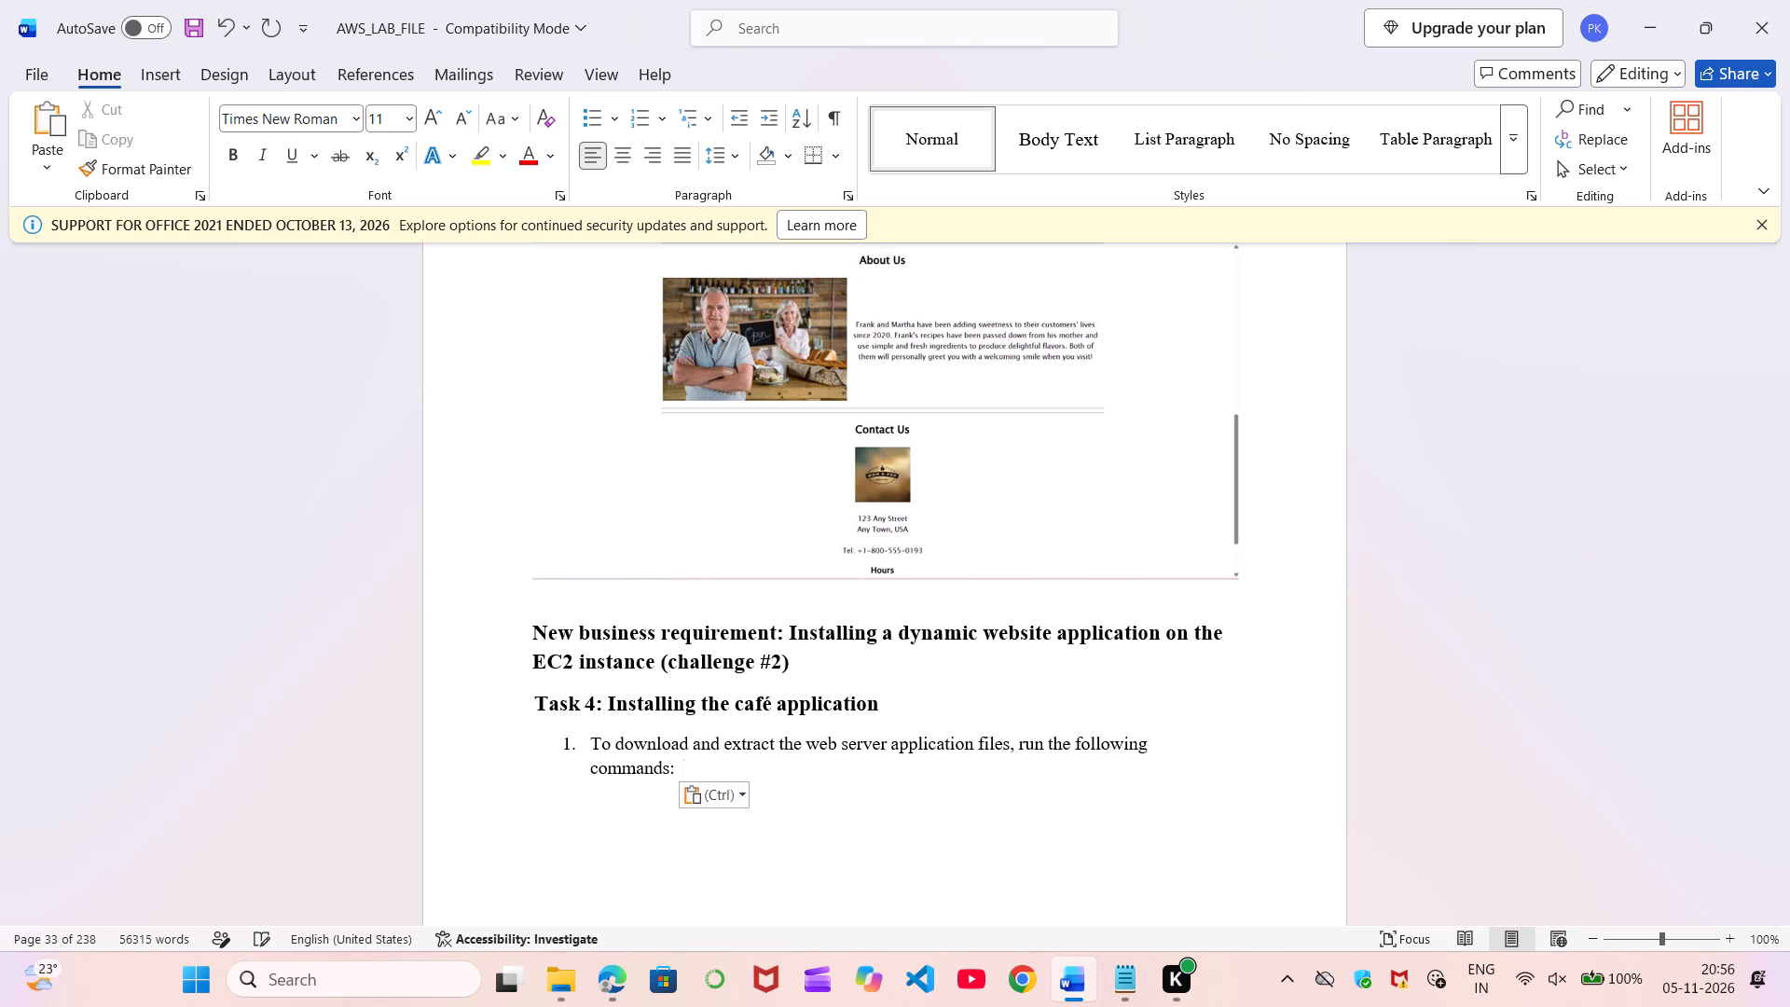
Delete the original challenge #2 heading, Task 4 heading and download instruction from the top of the following page.
{"action": "scroll", "coordinate": [801, 796], "scroll_direction": "down", "scroll_amount": 4}
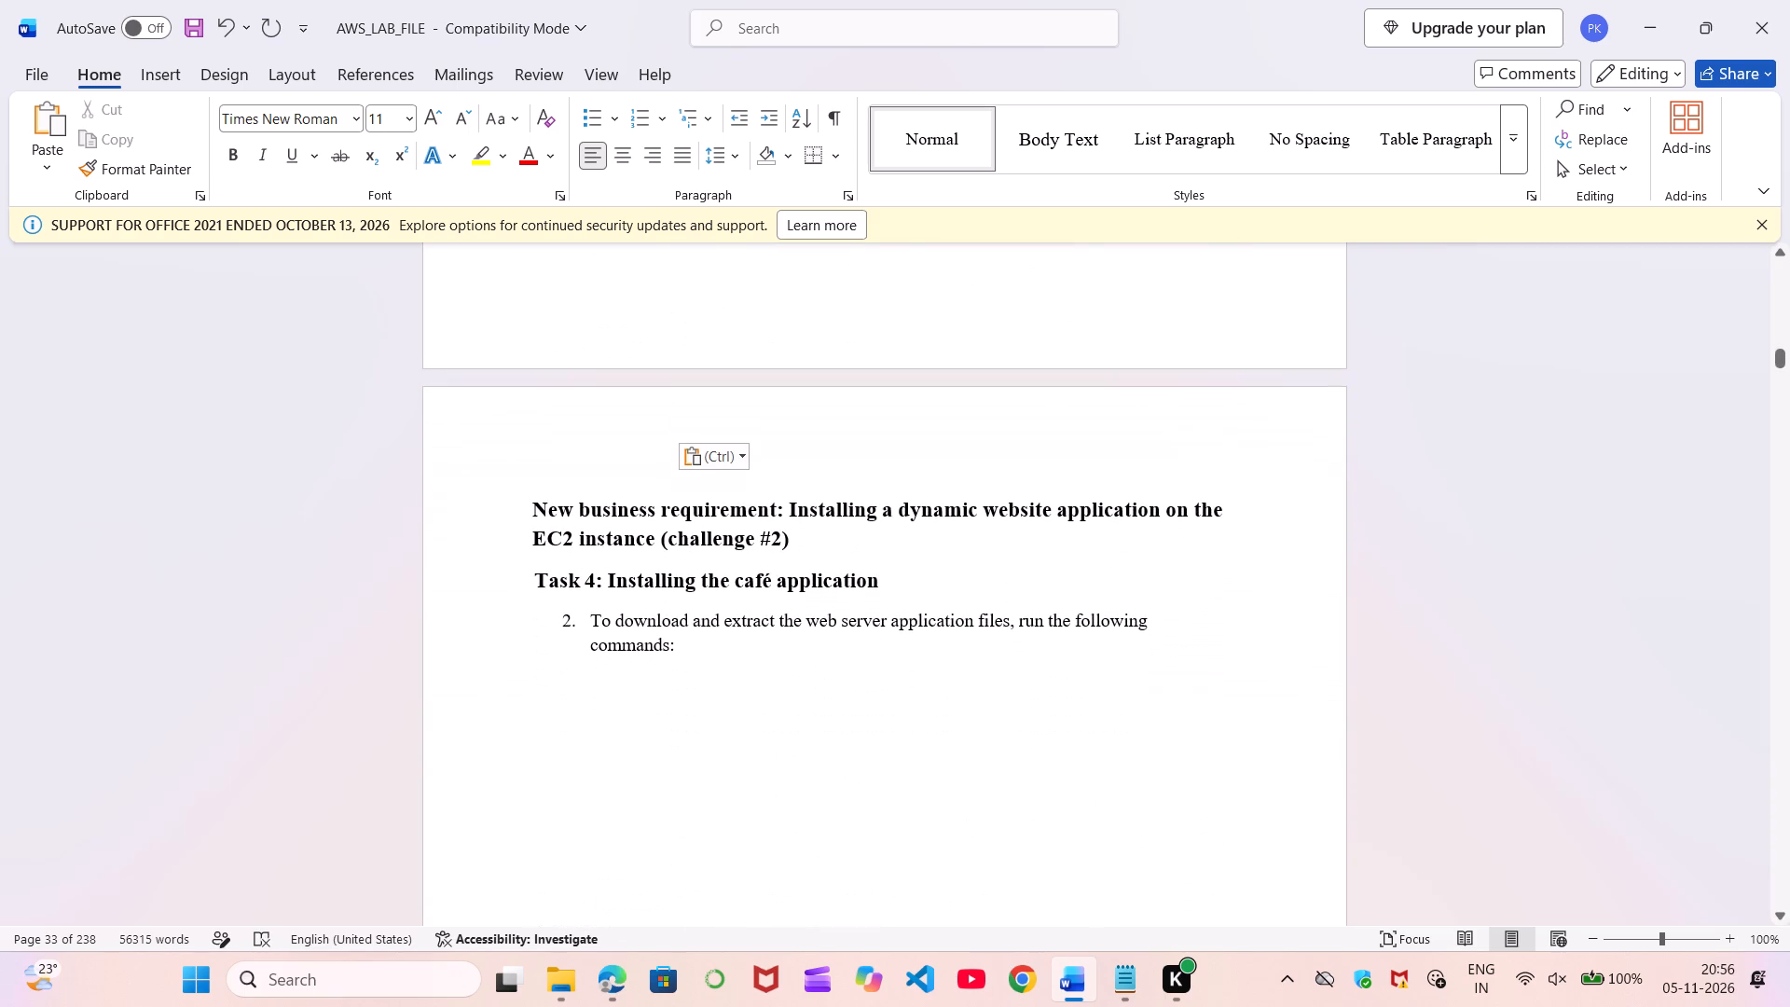
{"action": "left_click_drag", "start_coordinate": [527, 504], "coordinate": [557, 504]}
{"action": "left_click_drag", "start_coordinate": [557, 504], "coordinate": [540, 506]}
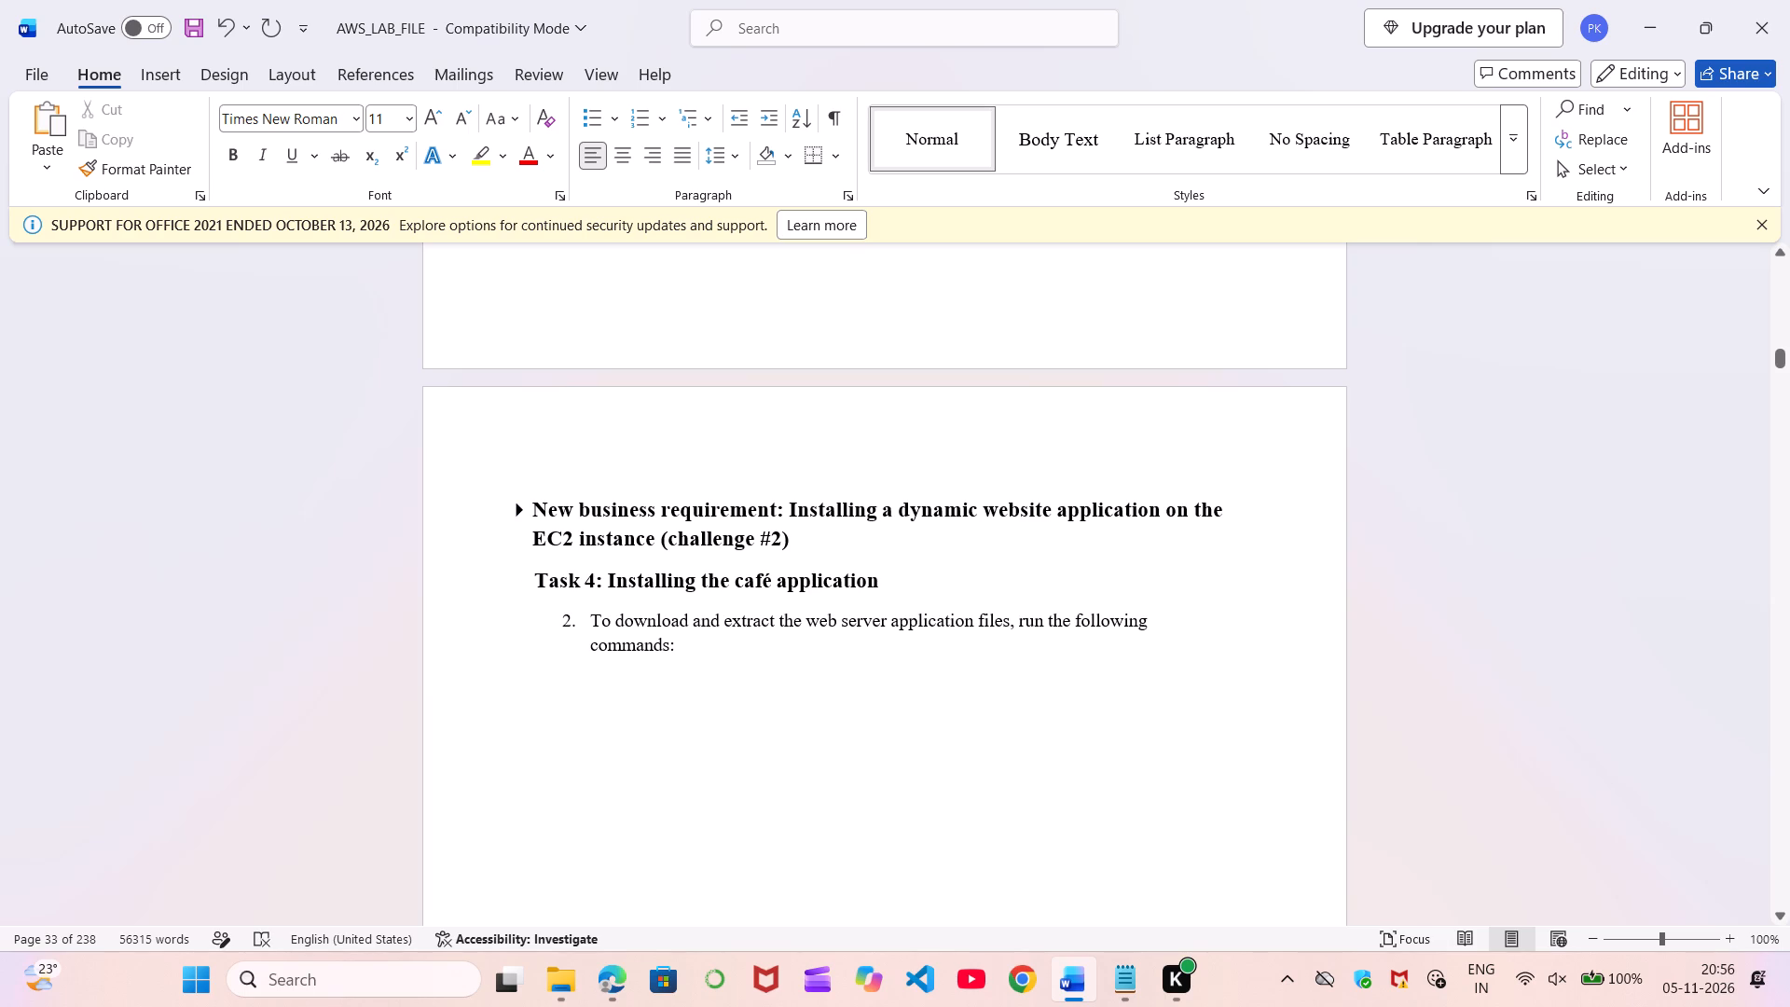
{"action": "left_click_drag", "start_coordinate": [540, 506], "coordinate": [538, 507]}
{"action": "left_click_drag", "start_coordinate": [538, 507], "coordinate": [669, 654]}
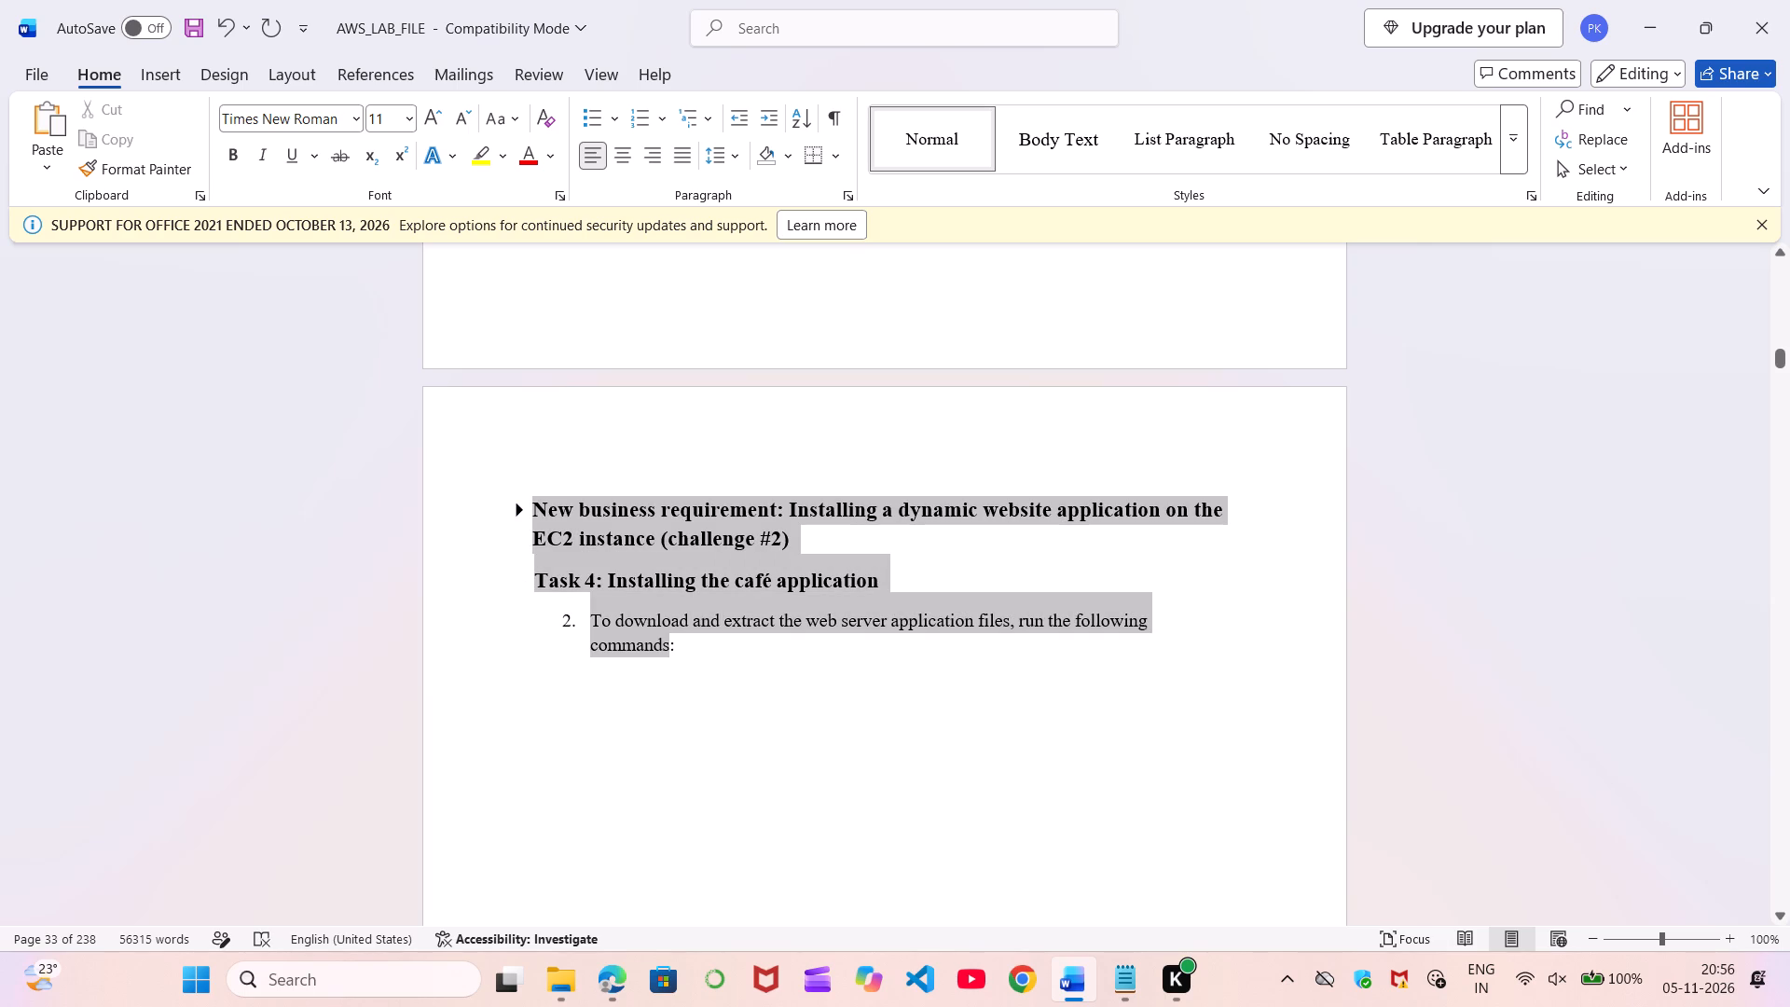
{"action": "left_click_drag", "start_coordinate": [669, 654], "coordinate": [709, 659]}
{"action": "key", "text": "BackSpace"}
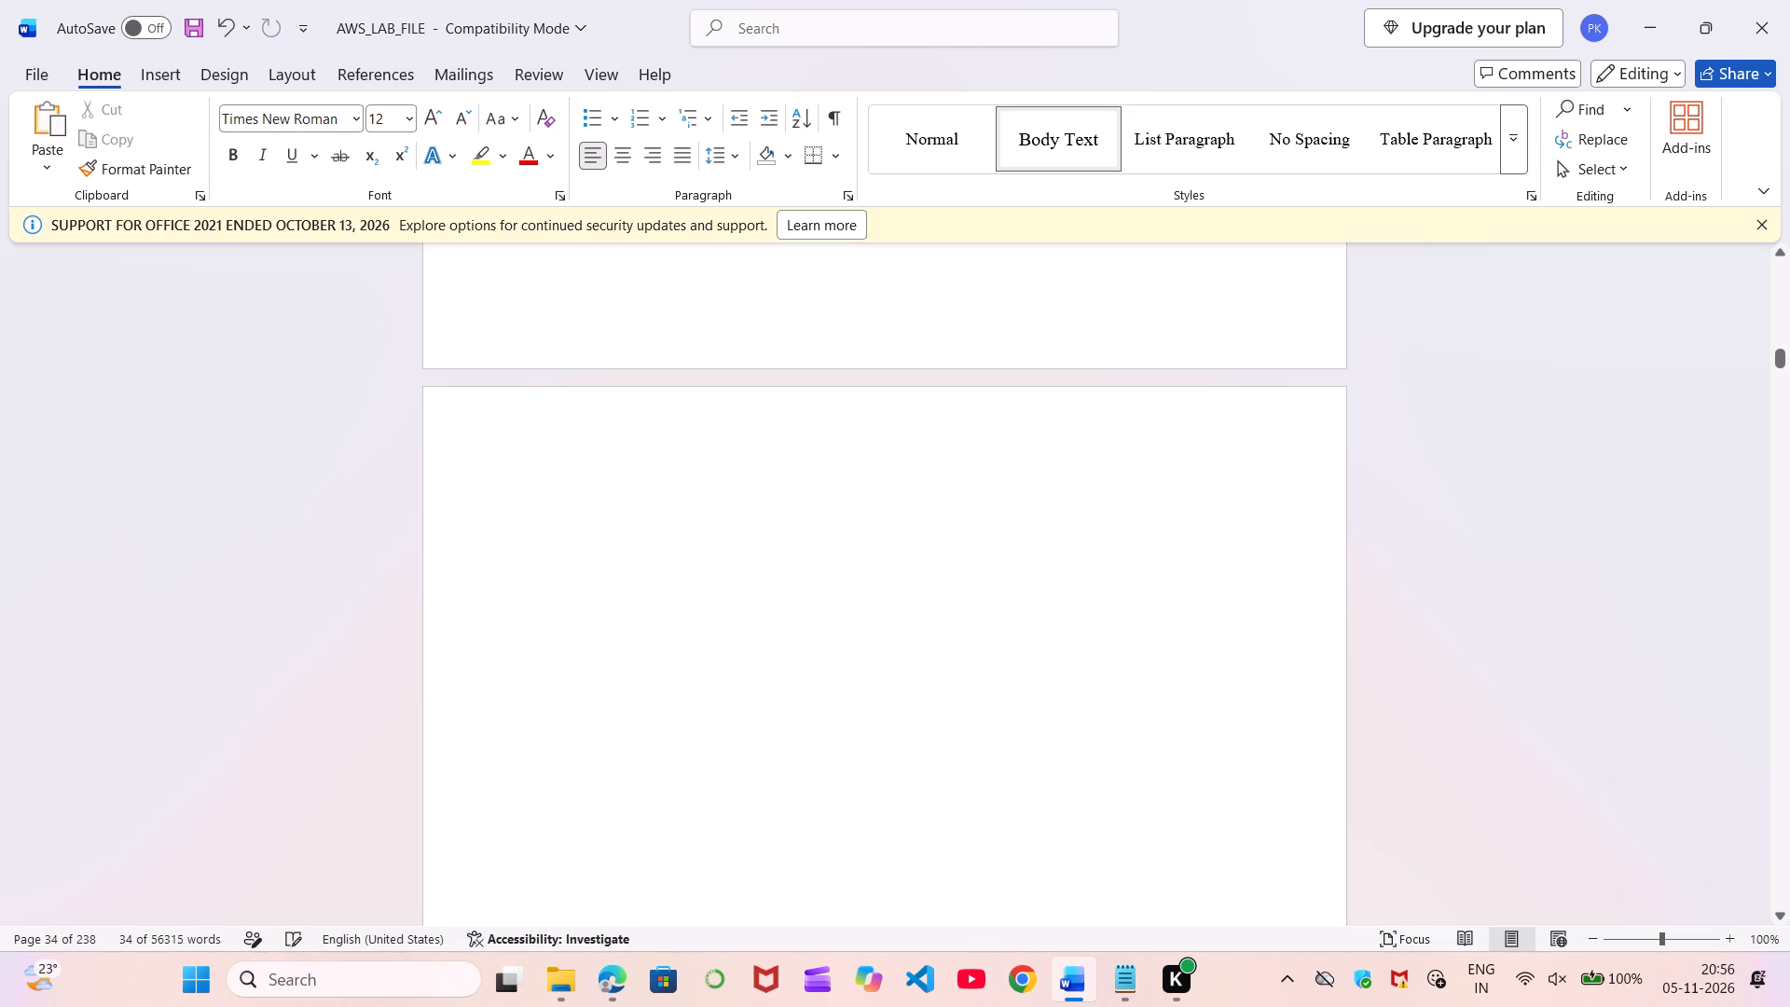
Examine the blank space between the pasted Task 4 text and the instruction to open www/html/cafe/index.php.
{"action": "scroll", "coordinate": [709, 659], "scroll_direction": "up", "scroll_amount": 1}
{"action": "scroll", "coordinate": [709, 659], "scroll_direction": "down", "scroll_amount": 2}
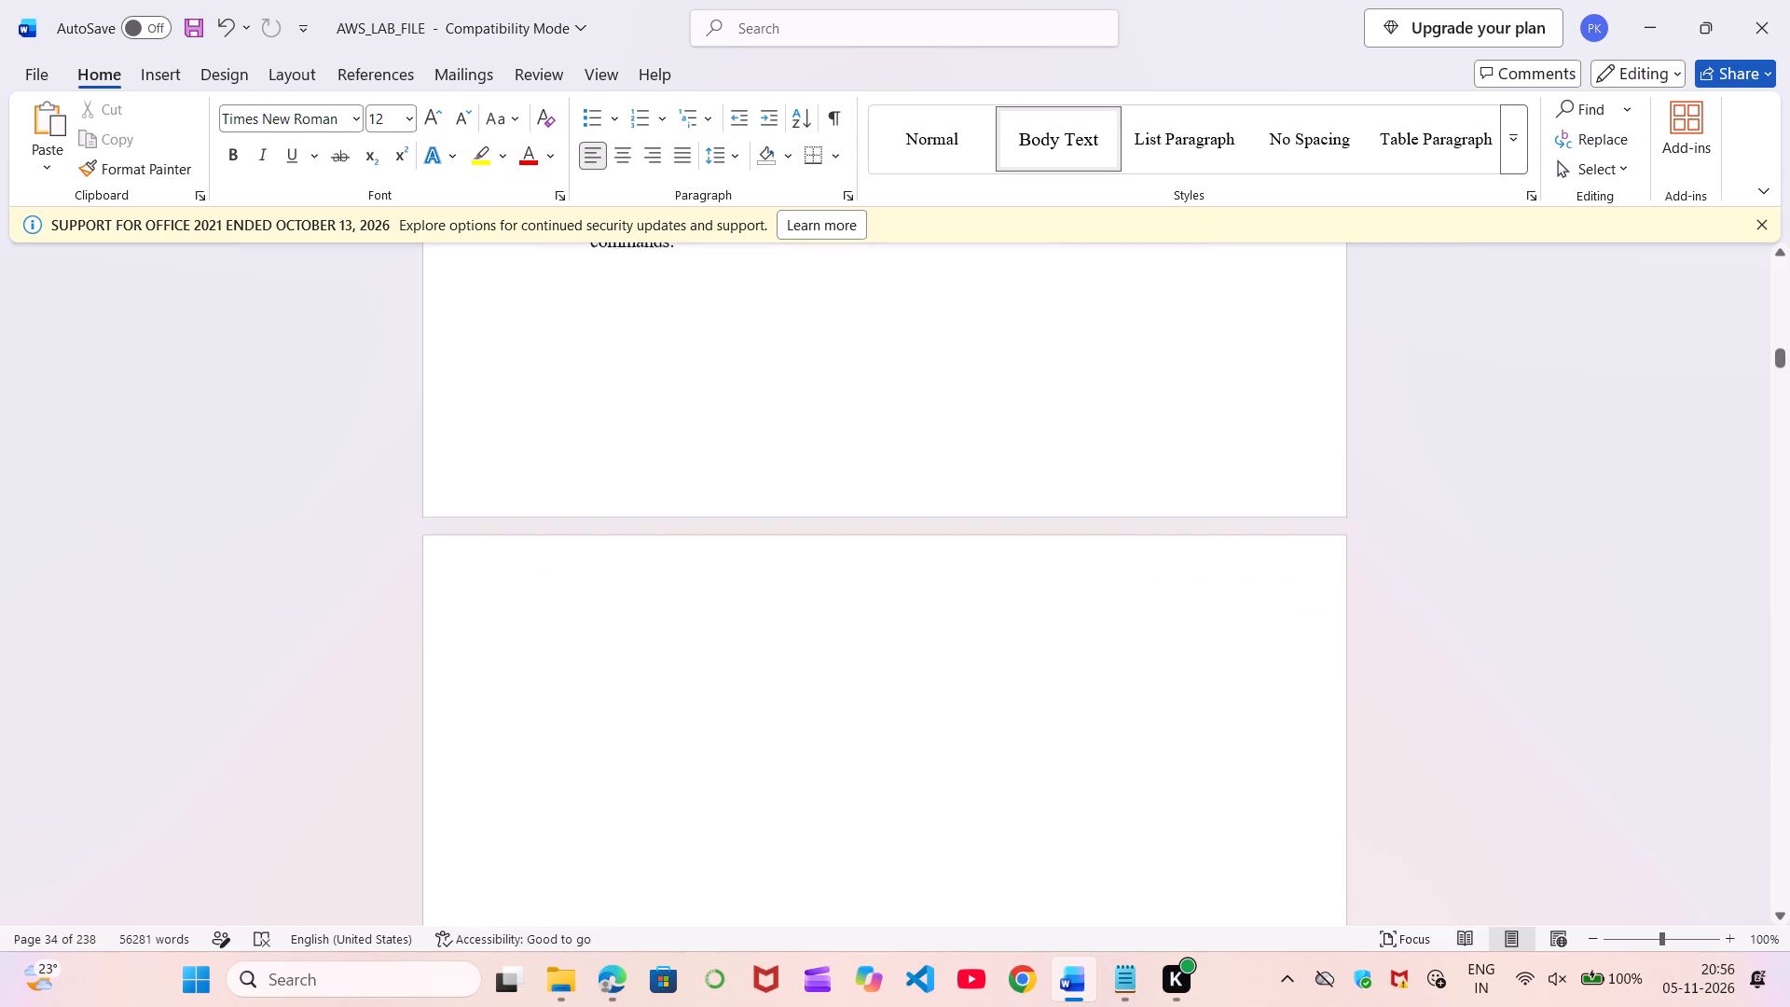
{"action": "scroll", "coordinate": [709, 659], "scroll_direction": "down", "scroll_amount": 2}
{"action": "left_click", "coordinate": [809, 615]}
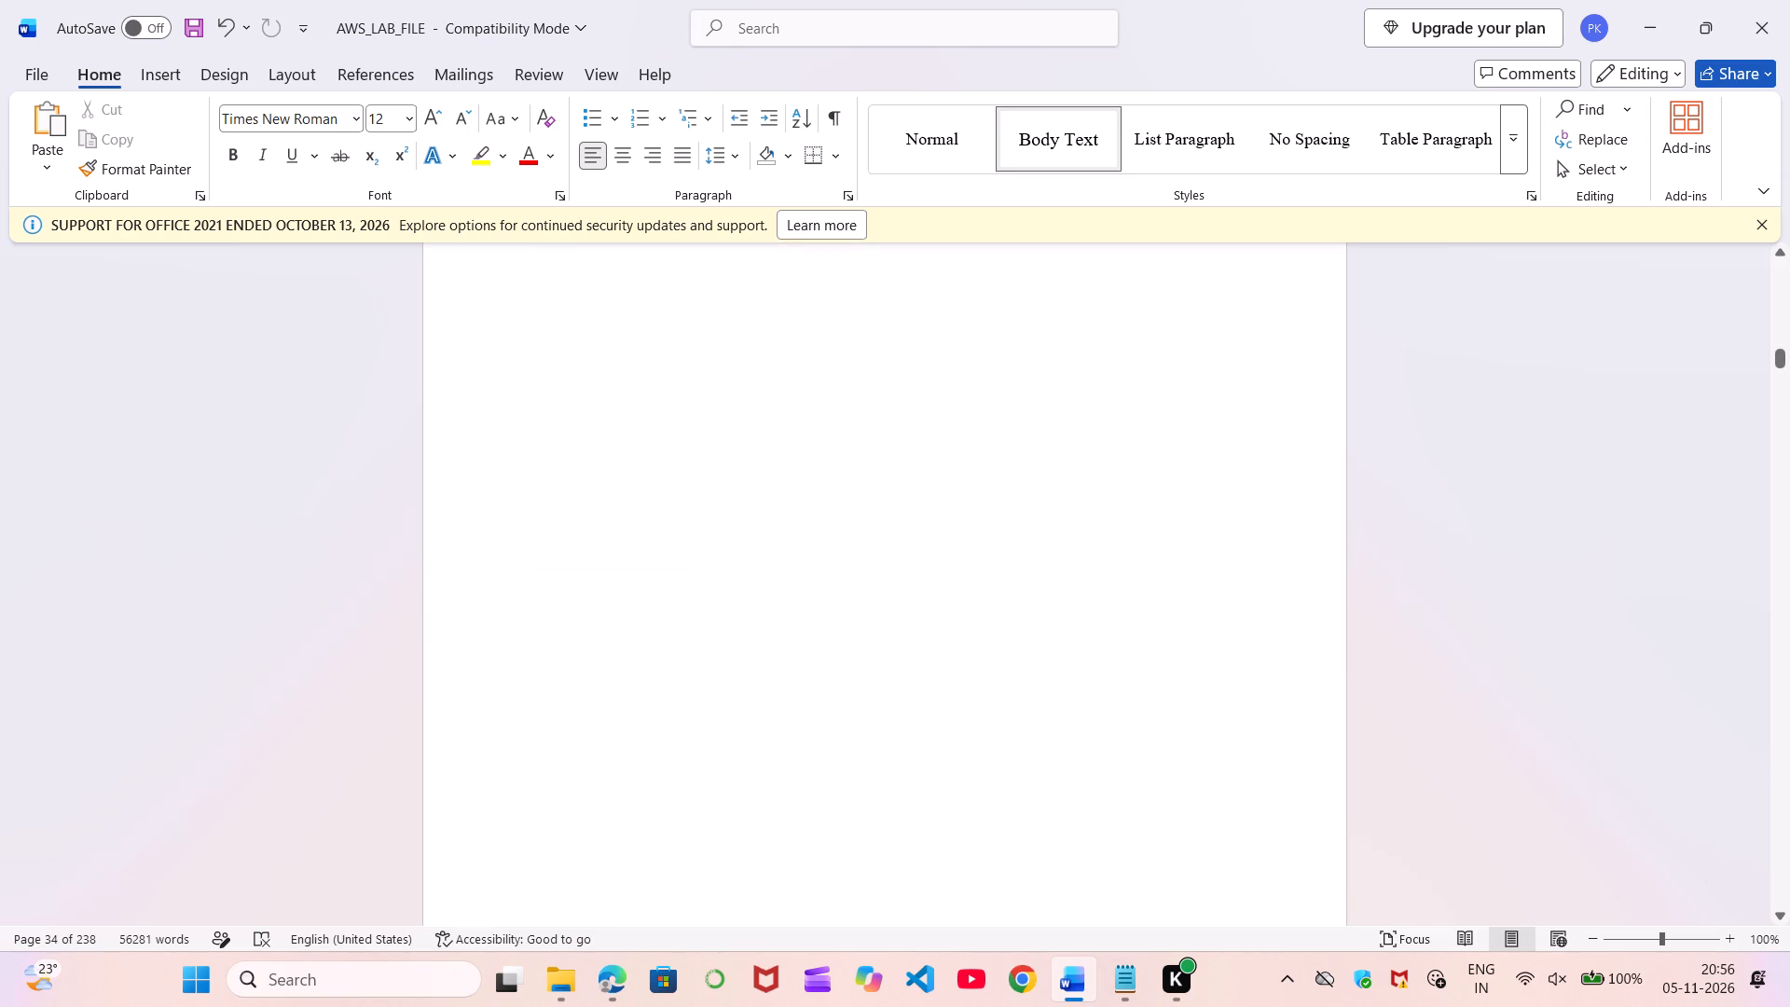
{"action": "left_click", "coordinate": [816, 620]}
{"action": "scroll", "coordinate": [816, 620], "scroll_direction": "down", "scroll_amount": 6}
{"action": "scroll", "coordinate": [816, 620], "scroll_direction": "up", "scroll_amount": 3}
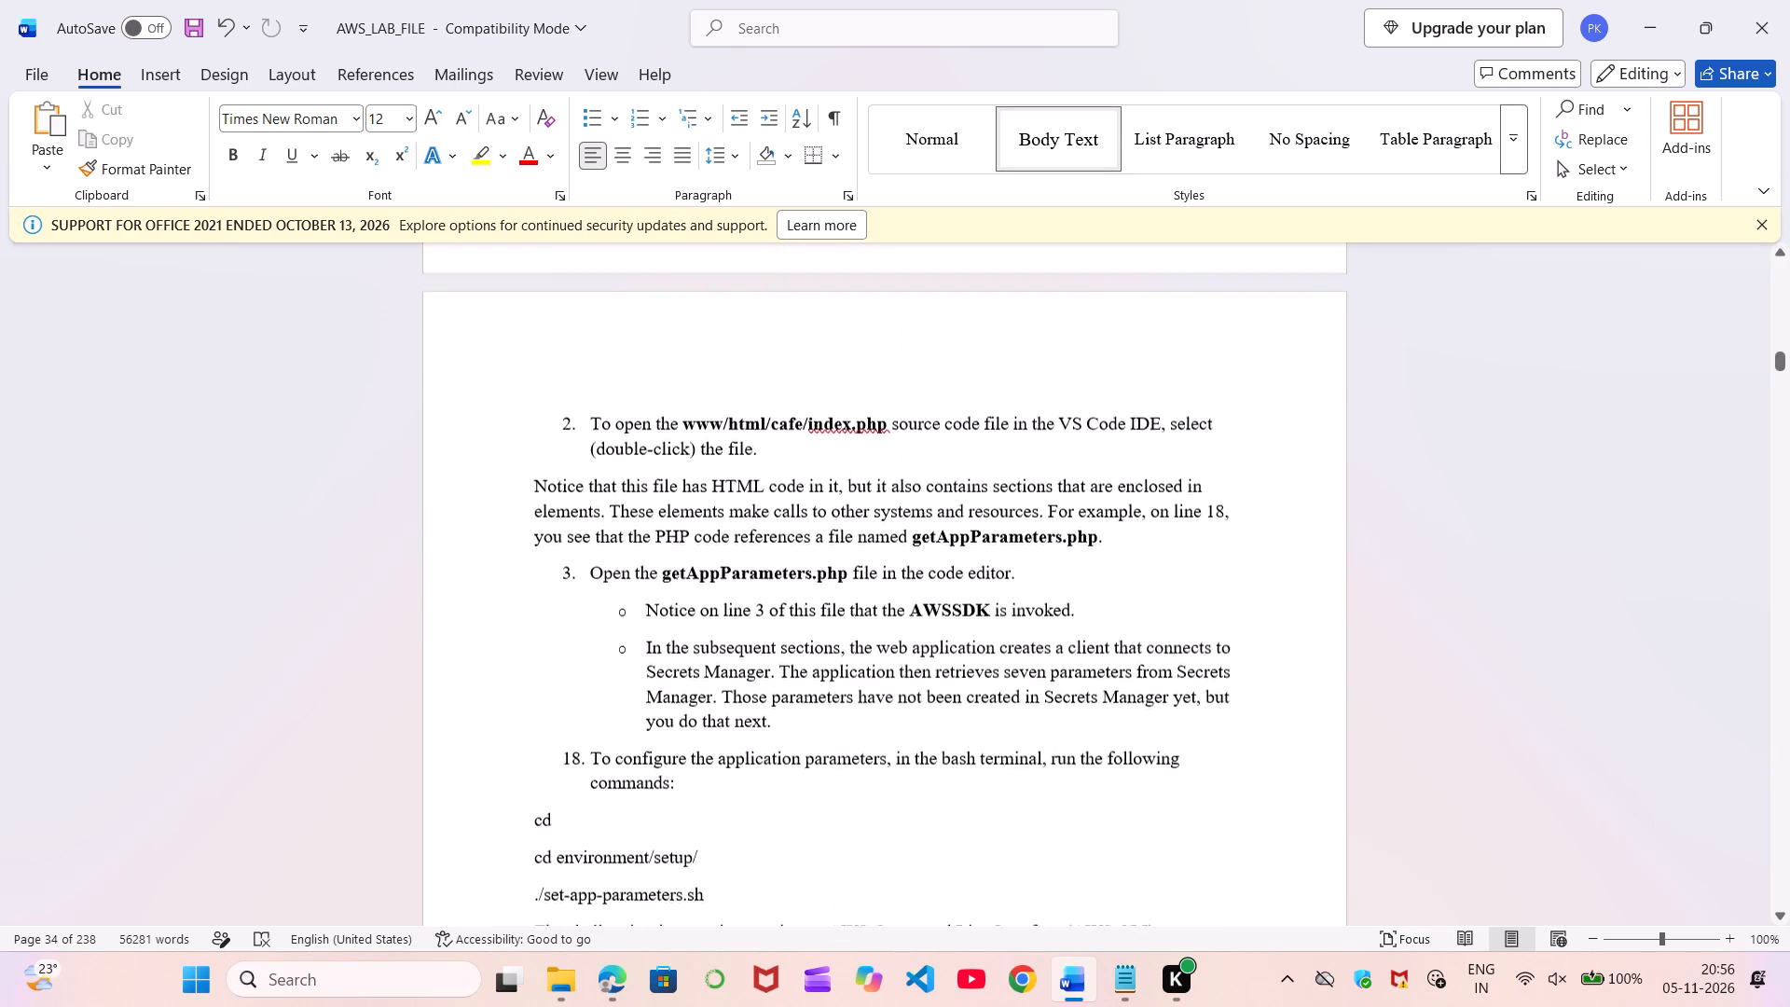
{"action": "scroll", "coordinate": [816, 620], "scroll_direction": "up", "scroll_amount": 1}
Delete the "Notice that this file has HTML code in it" paragraph below the index.php instruction.
{"action": "scroll", "coordinate": [816, 620], "scroll_direction": "down", "scroll_amount": 1}
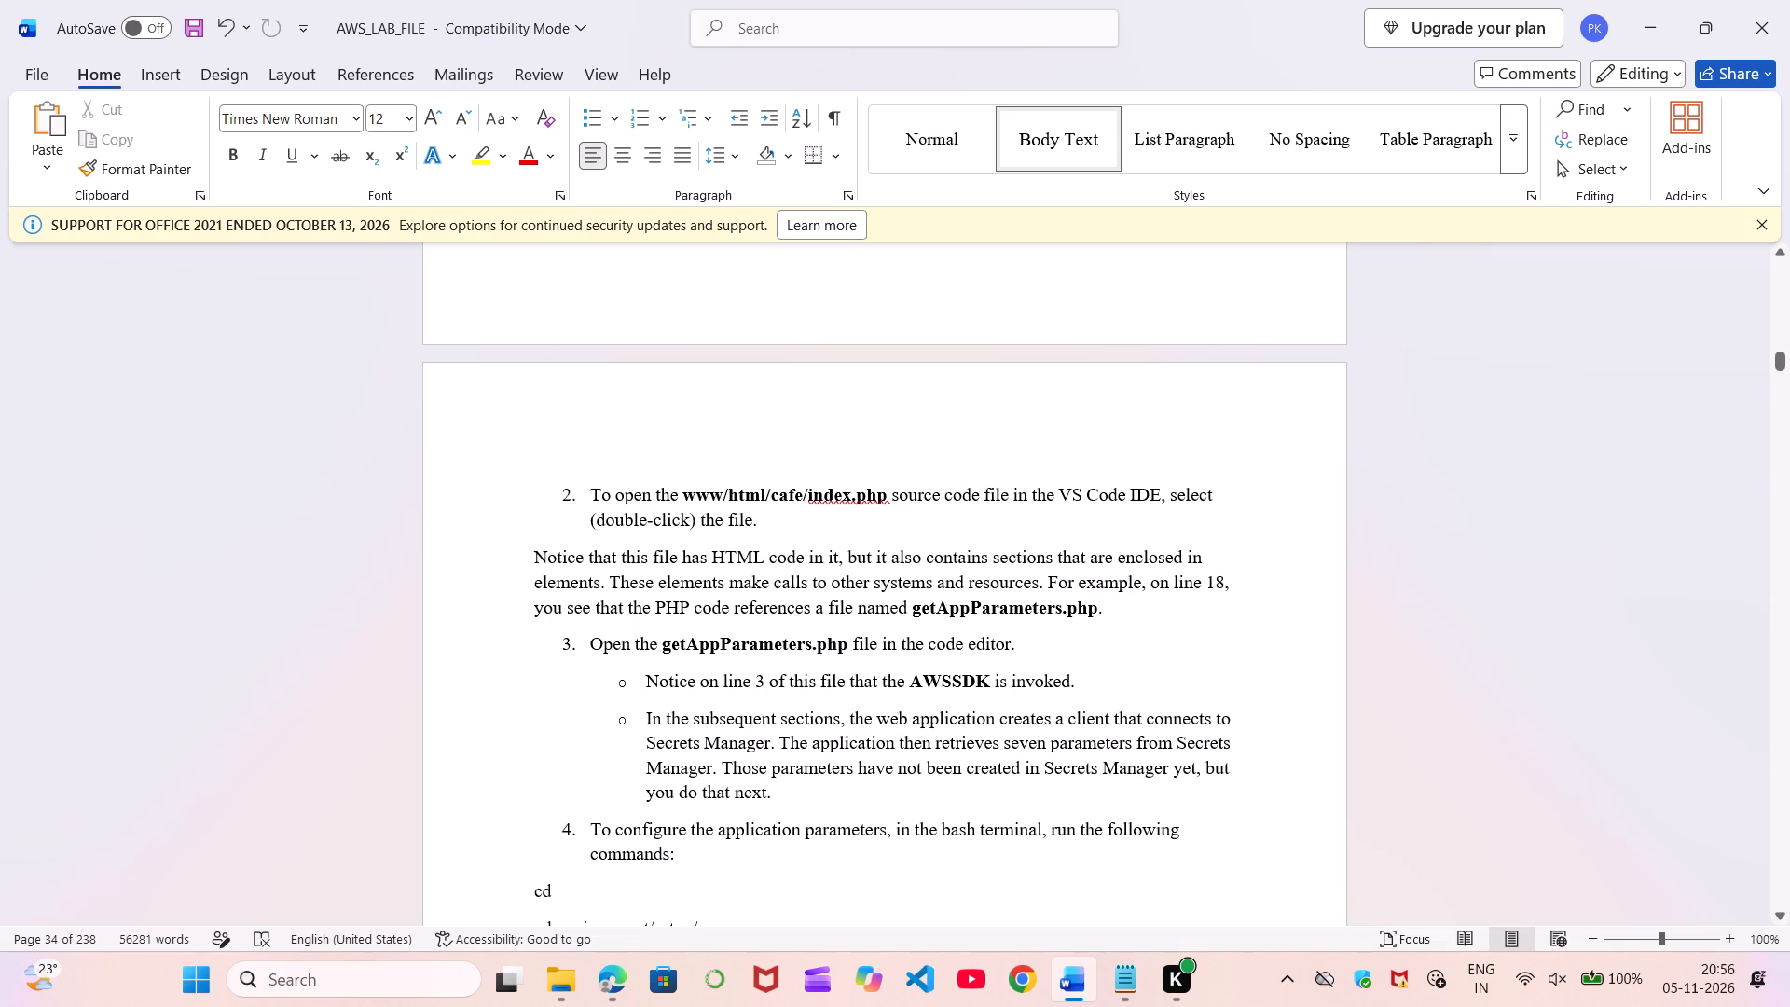
{"action": "left_click_drag", "start_coordinate": [528, 551], "coordinate": [1074, 617]}
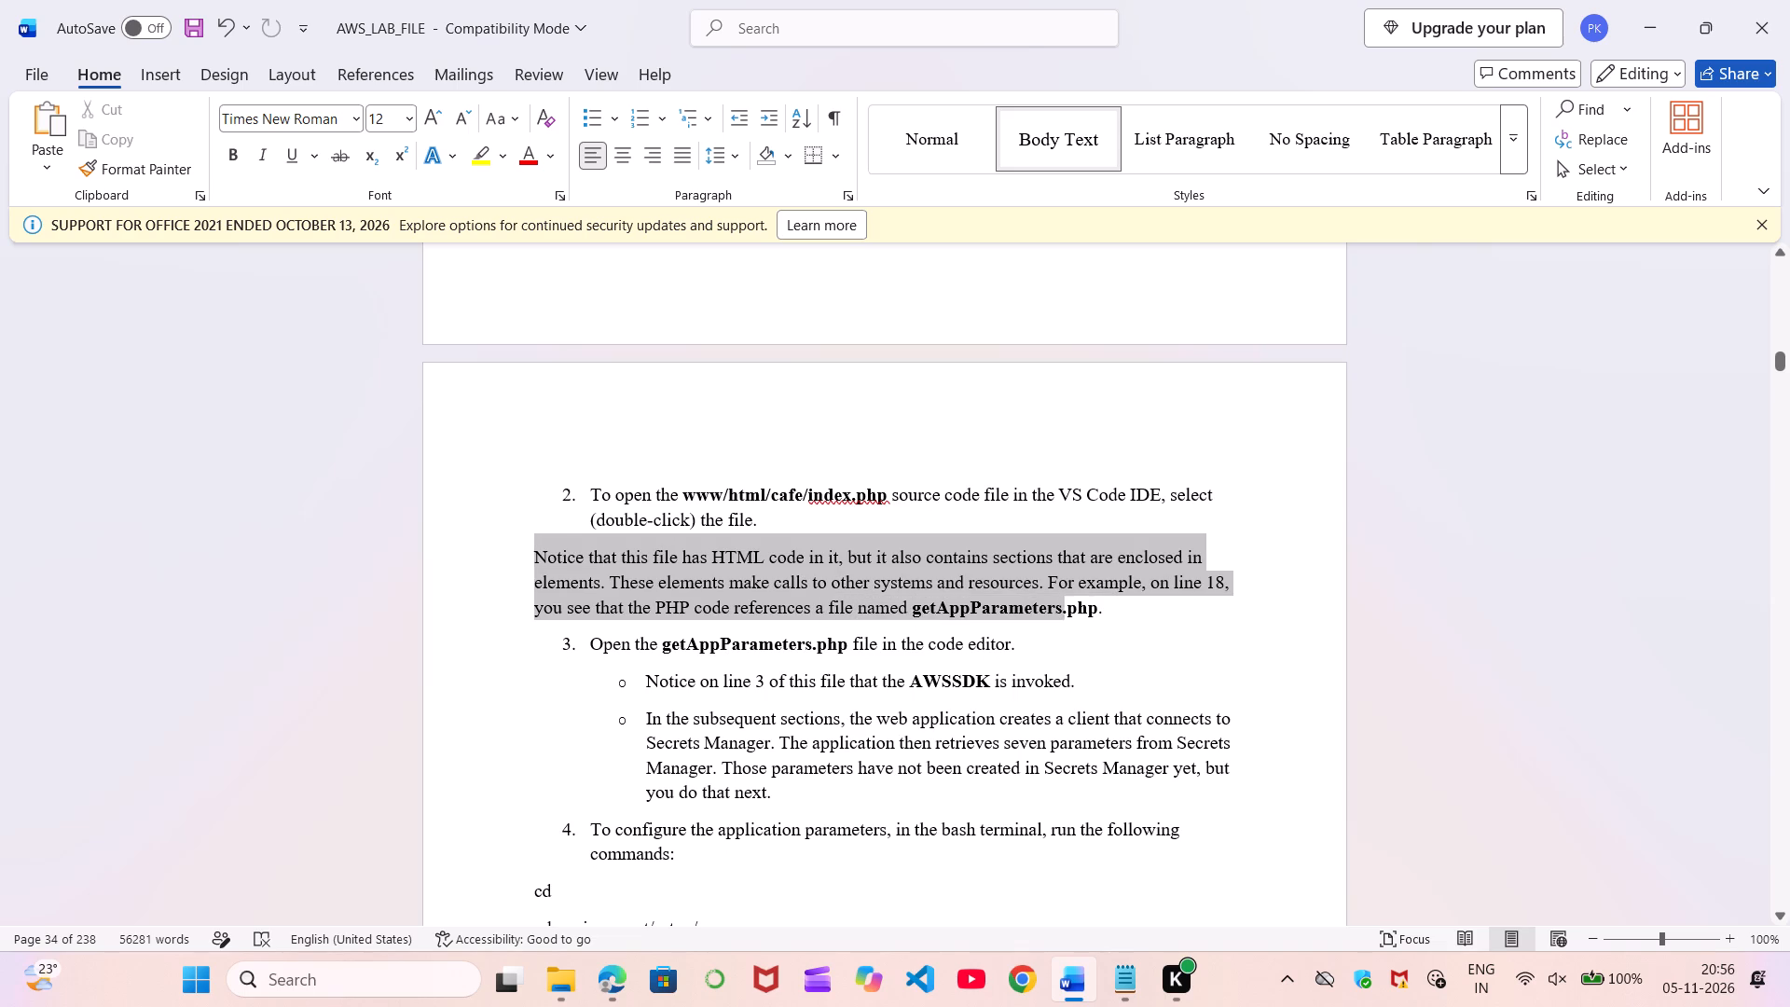
{"action": "left_click_drag", "start_coordinate": [1074, 617], "coordinate": [1233, 615]}
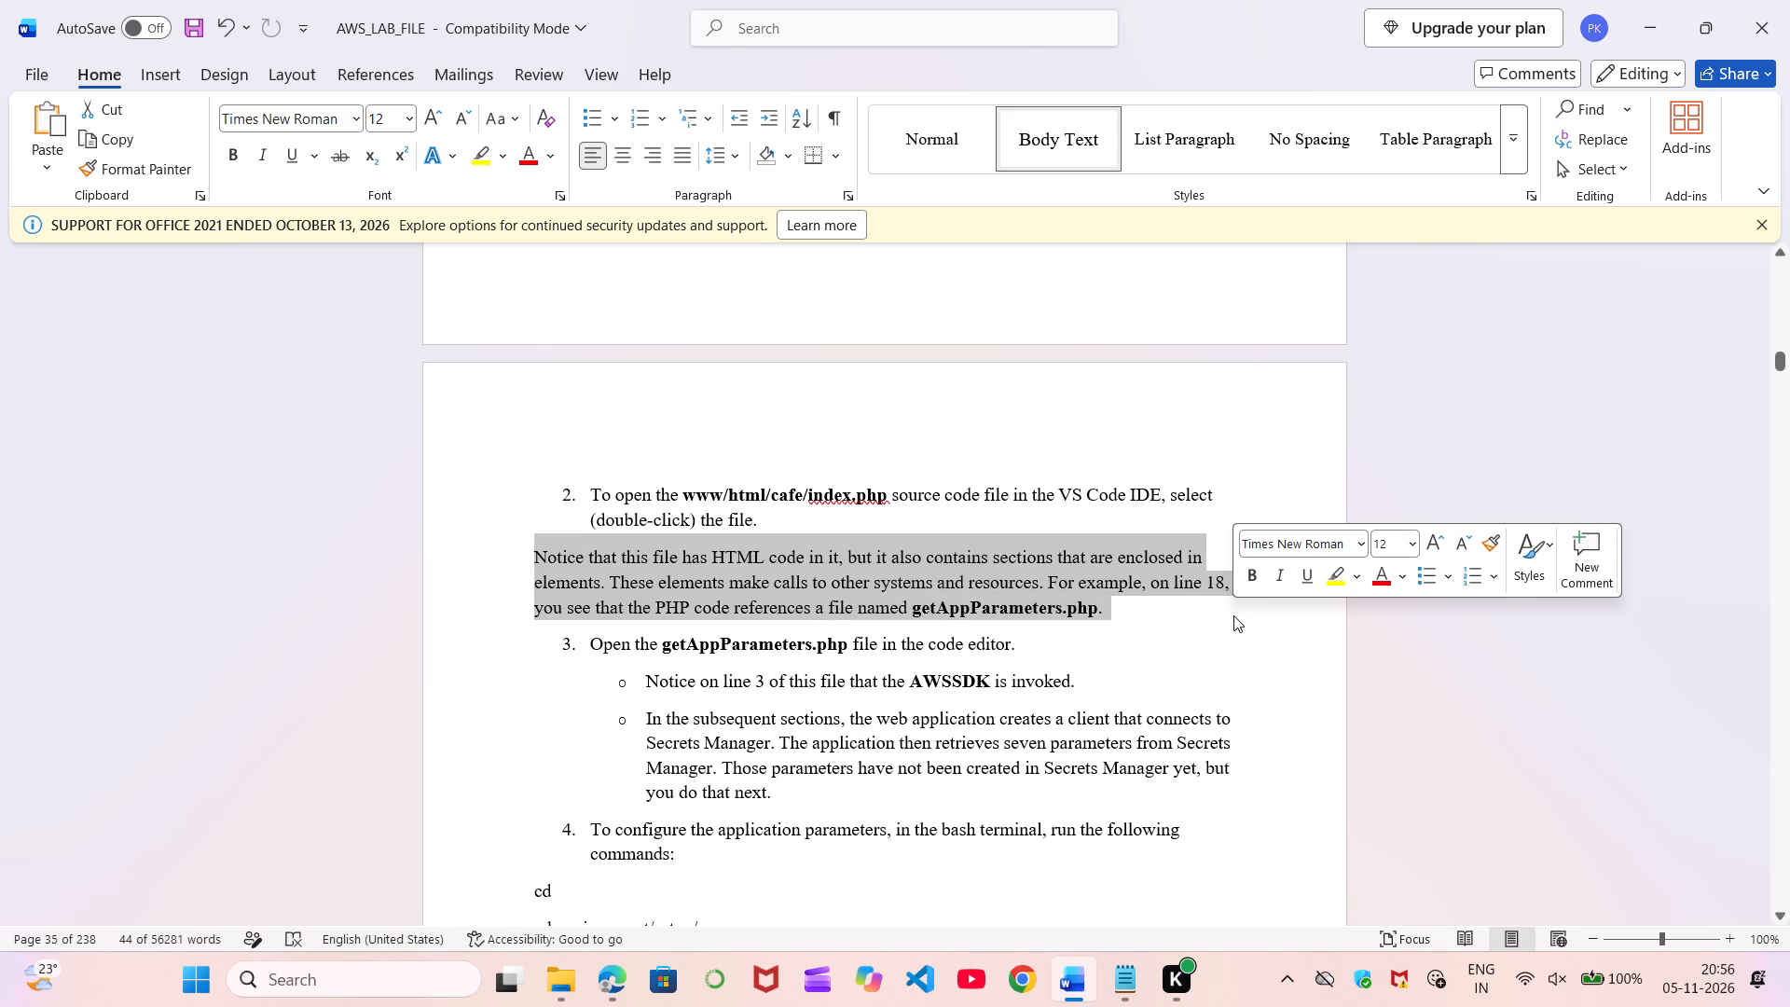
{"action": "key", "text": "BackSpace"}
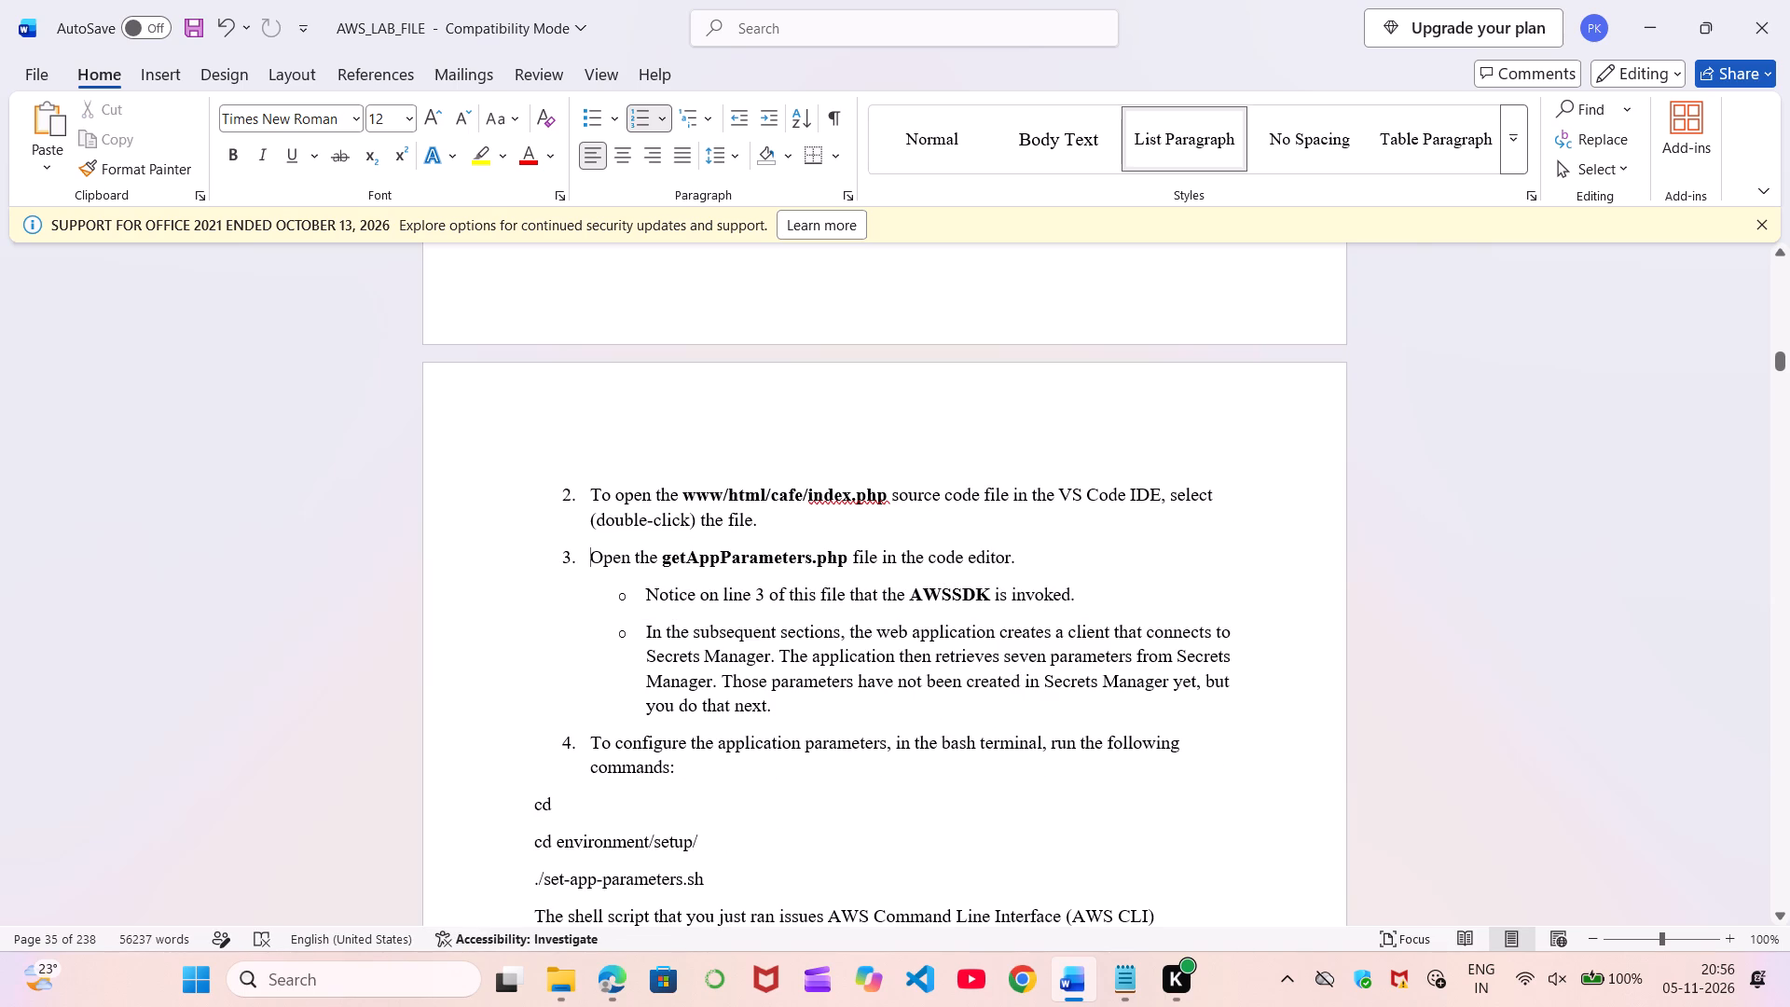
Delete the "In the subsequent sections" sub-bullet under the getAppParameters.php instruction.
{"action": "left_click_drag", "start_coordinate": [640, 628], "coordinate": [740, 691]}
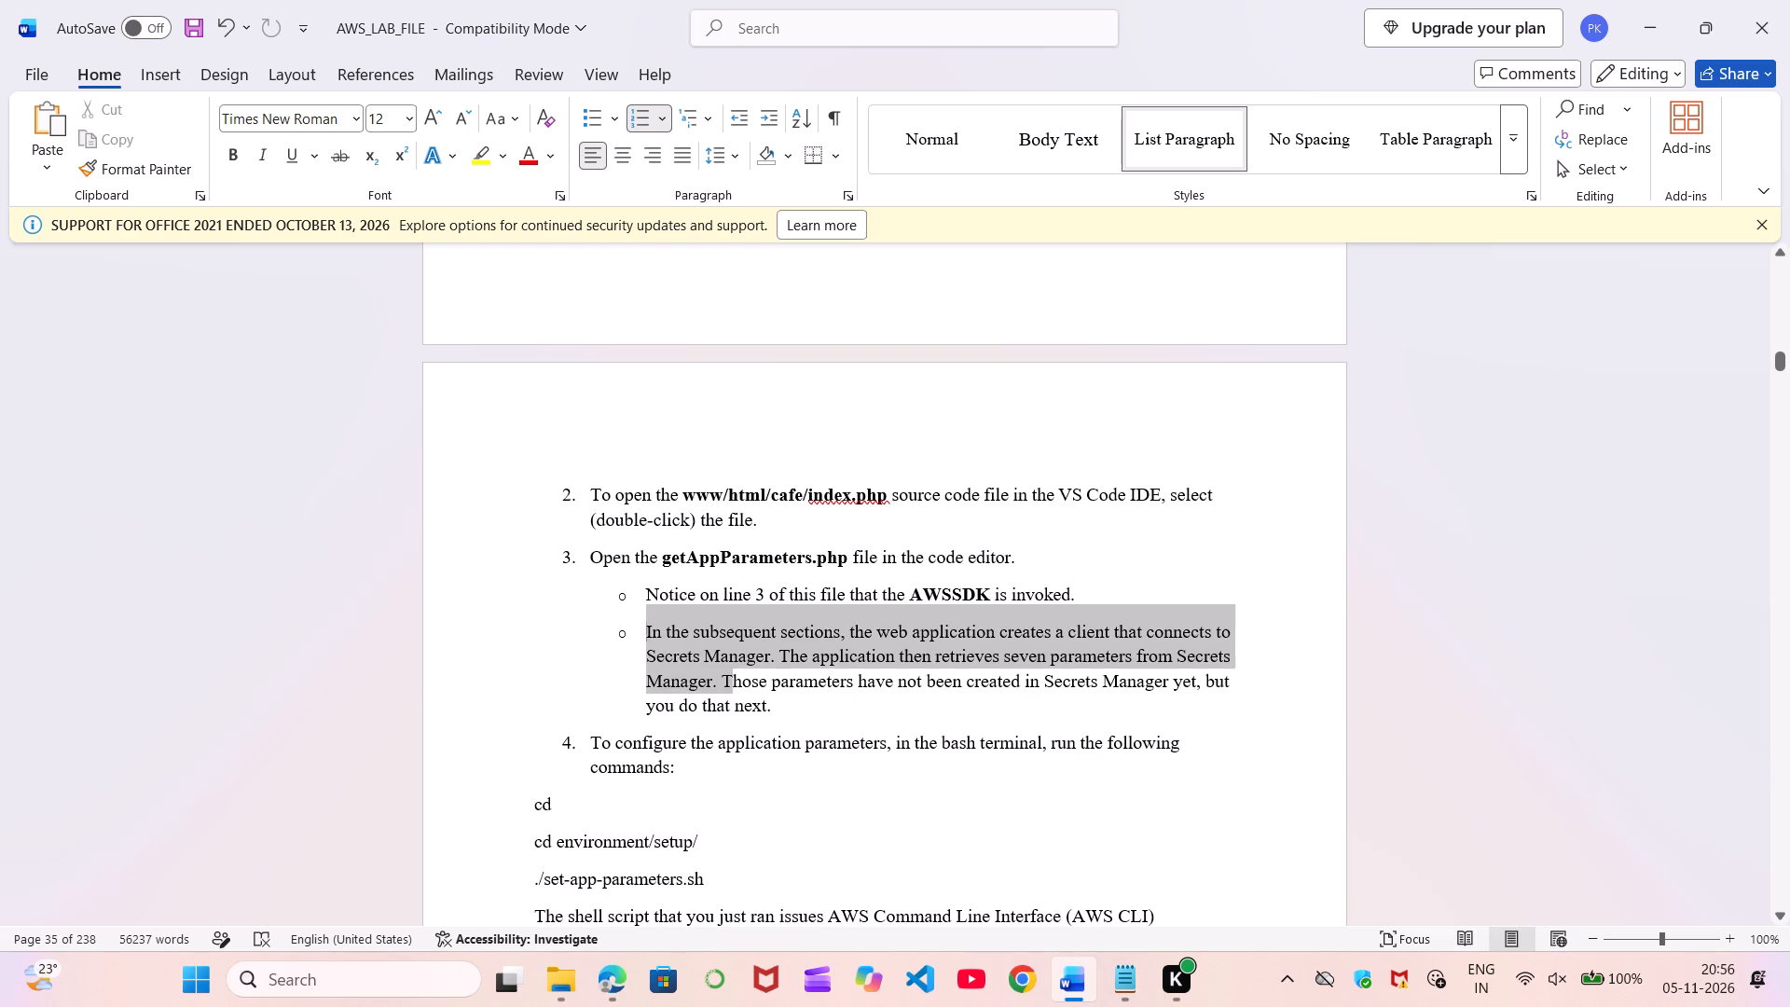
{"action": "left_click_drag", "start_coordinate": [740, 691], "coordinate": [784, 706]}
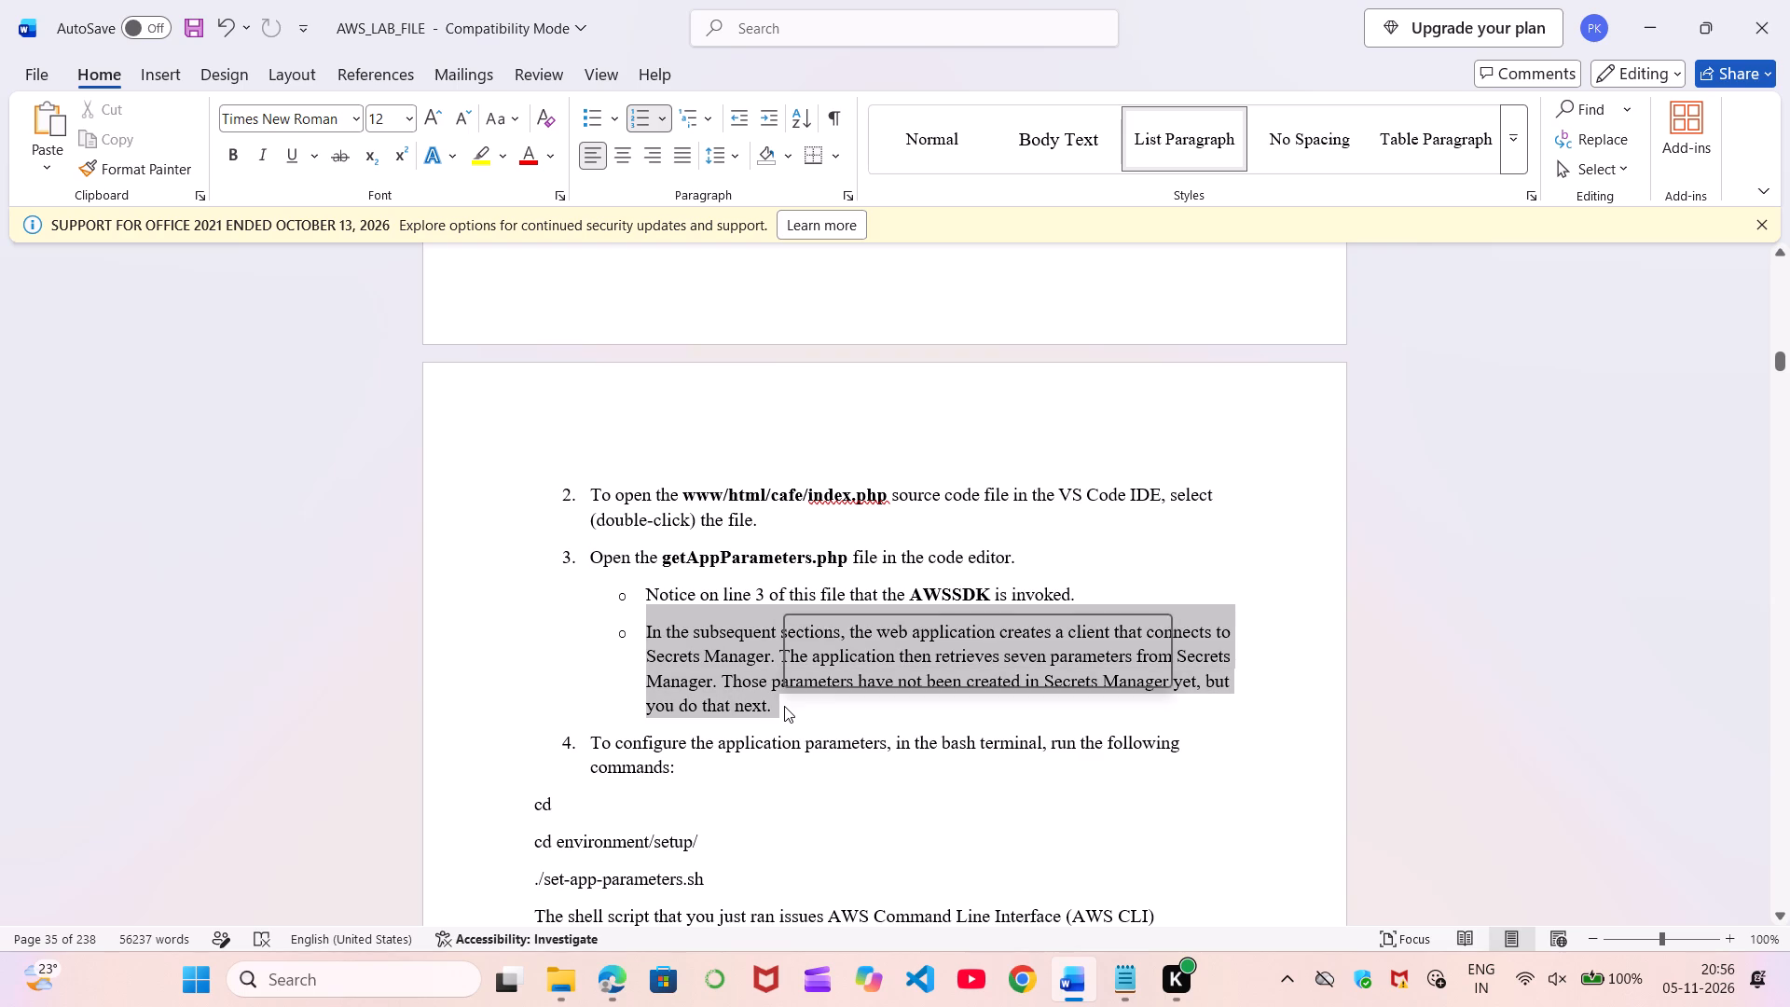
{"action": "key", "text": "BackSpace"}
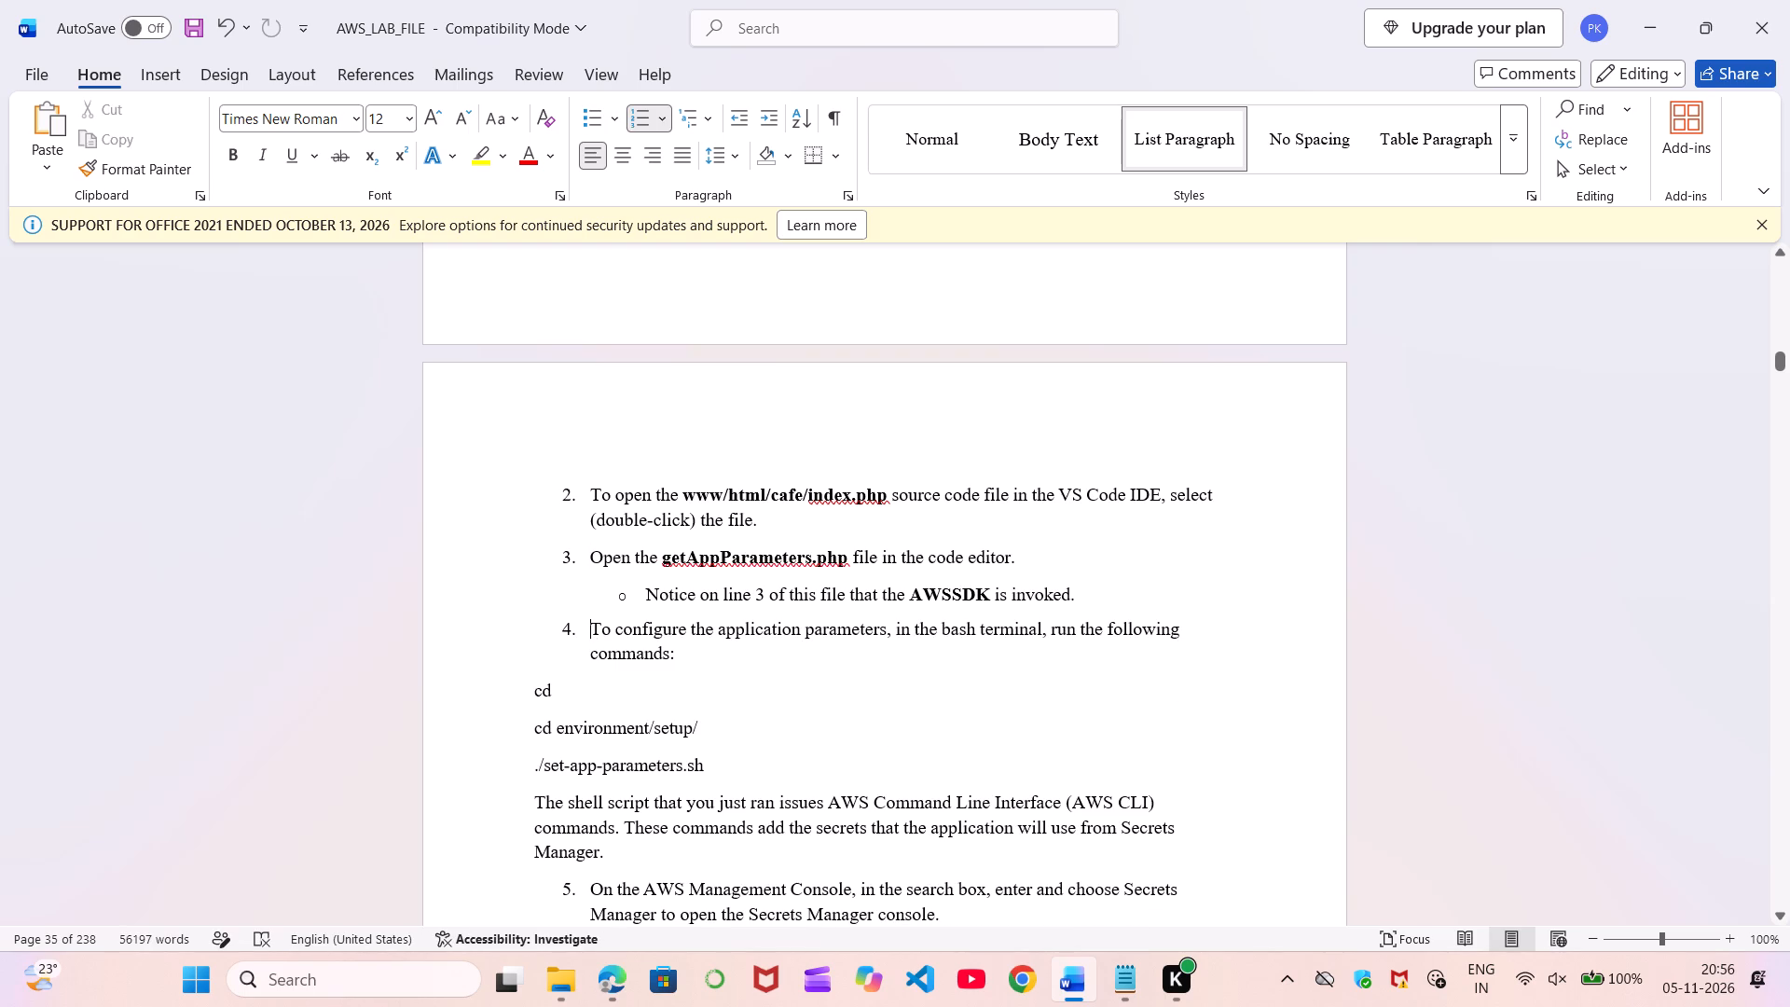
Copy instructions 2 to 4, including the commands through ./set-app-parameters.sh, and paste them below the download instruction under the Task 4 heading.
{"action": "left_click_drag", "start_coordinate": [558, 490], "coordinate": [694, 624]}
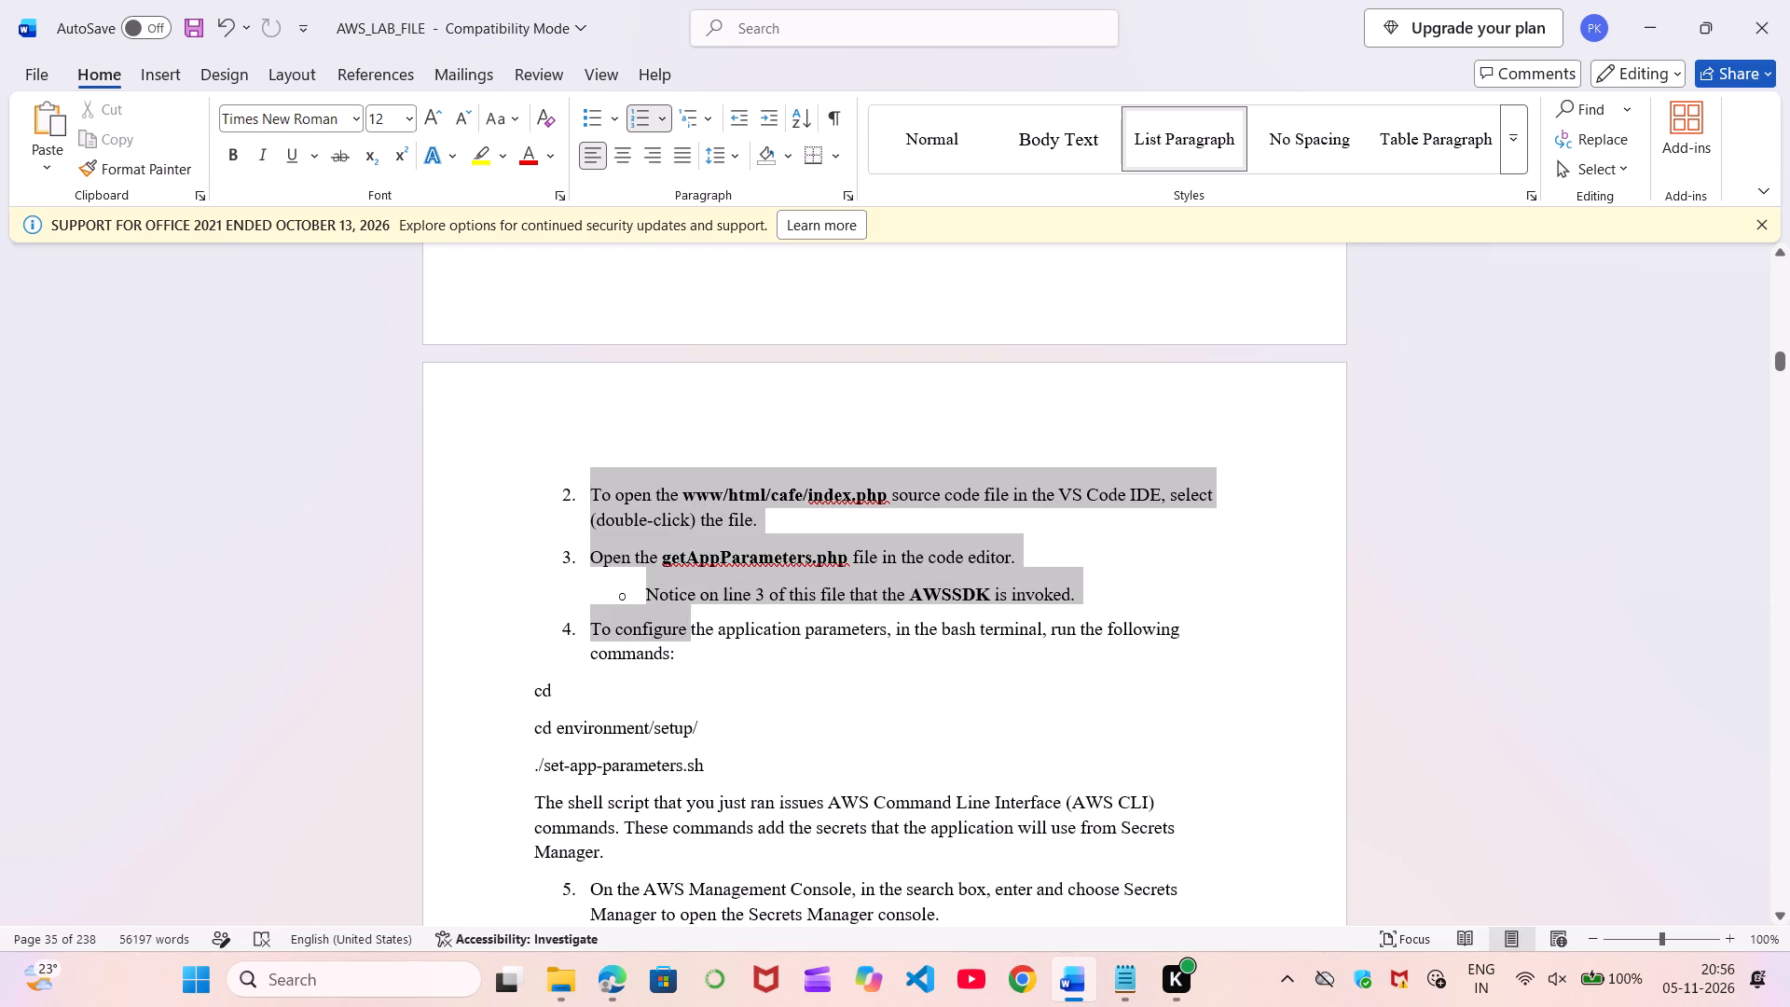
{"action": "left_click_drag", "start_coordinate": [694, 624], "coordinate": [756, 734]}
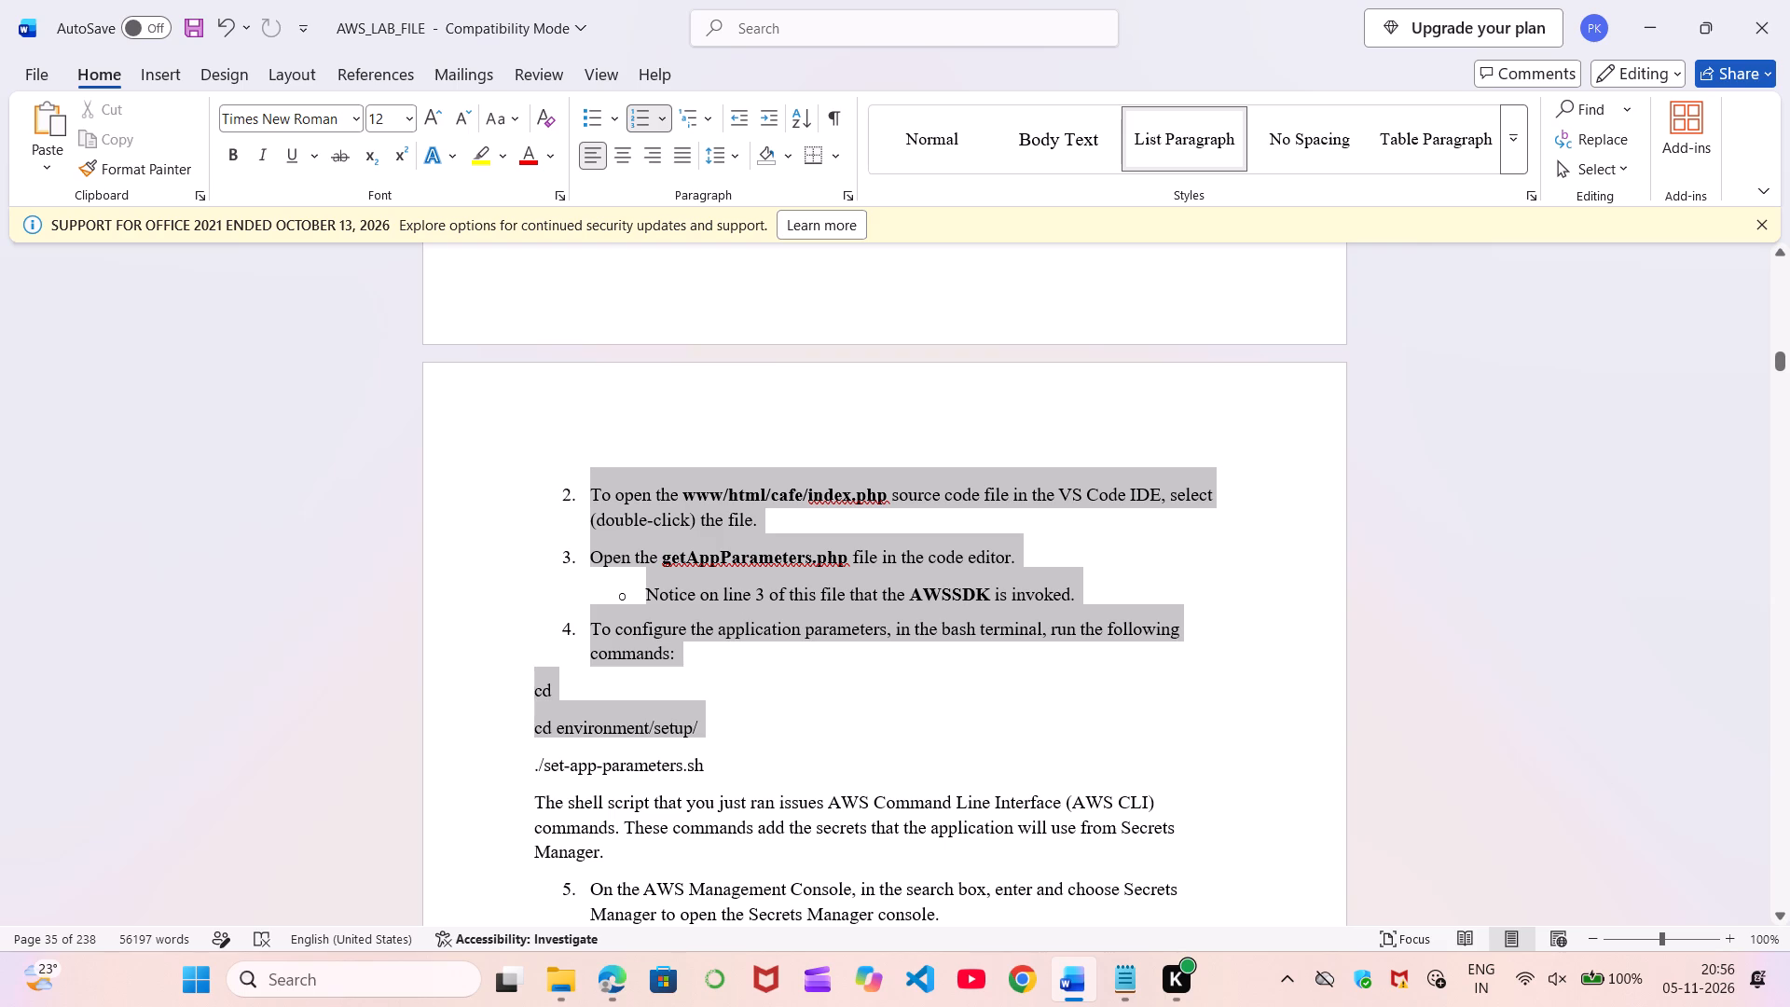
{"action": "left_click_drag", "start_coordinate": [756, 734], "coordinate": [749, 758]}
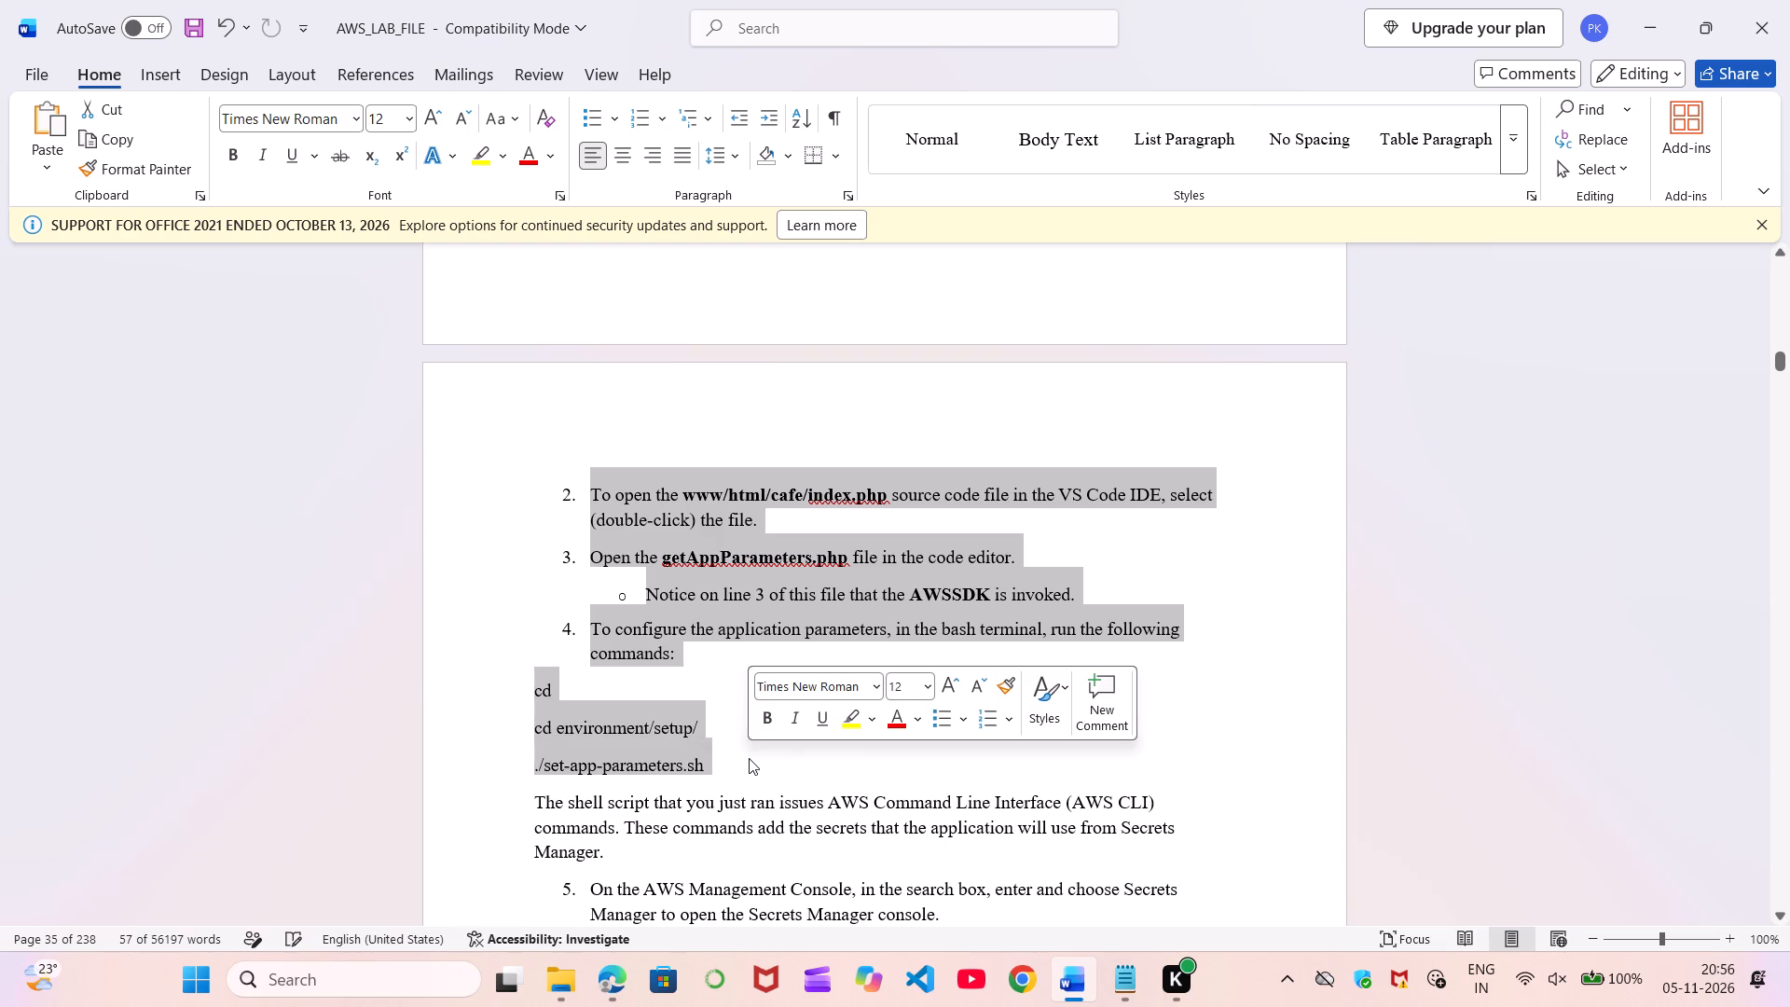
{"action": "key", "text": "ctrl+c"}
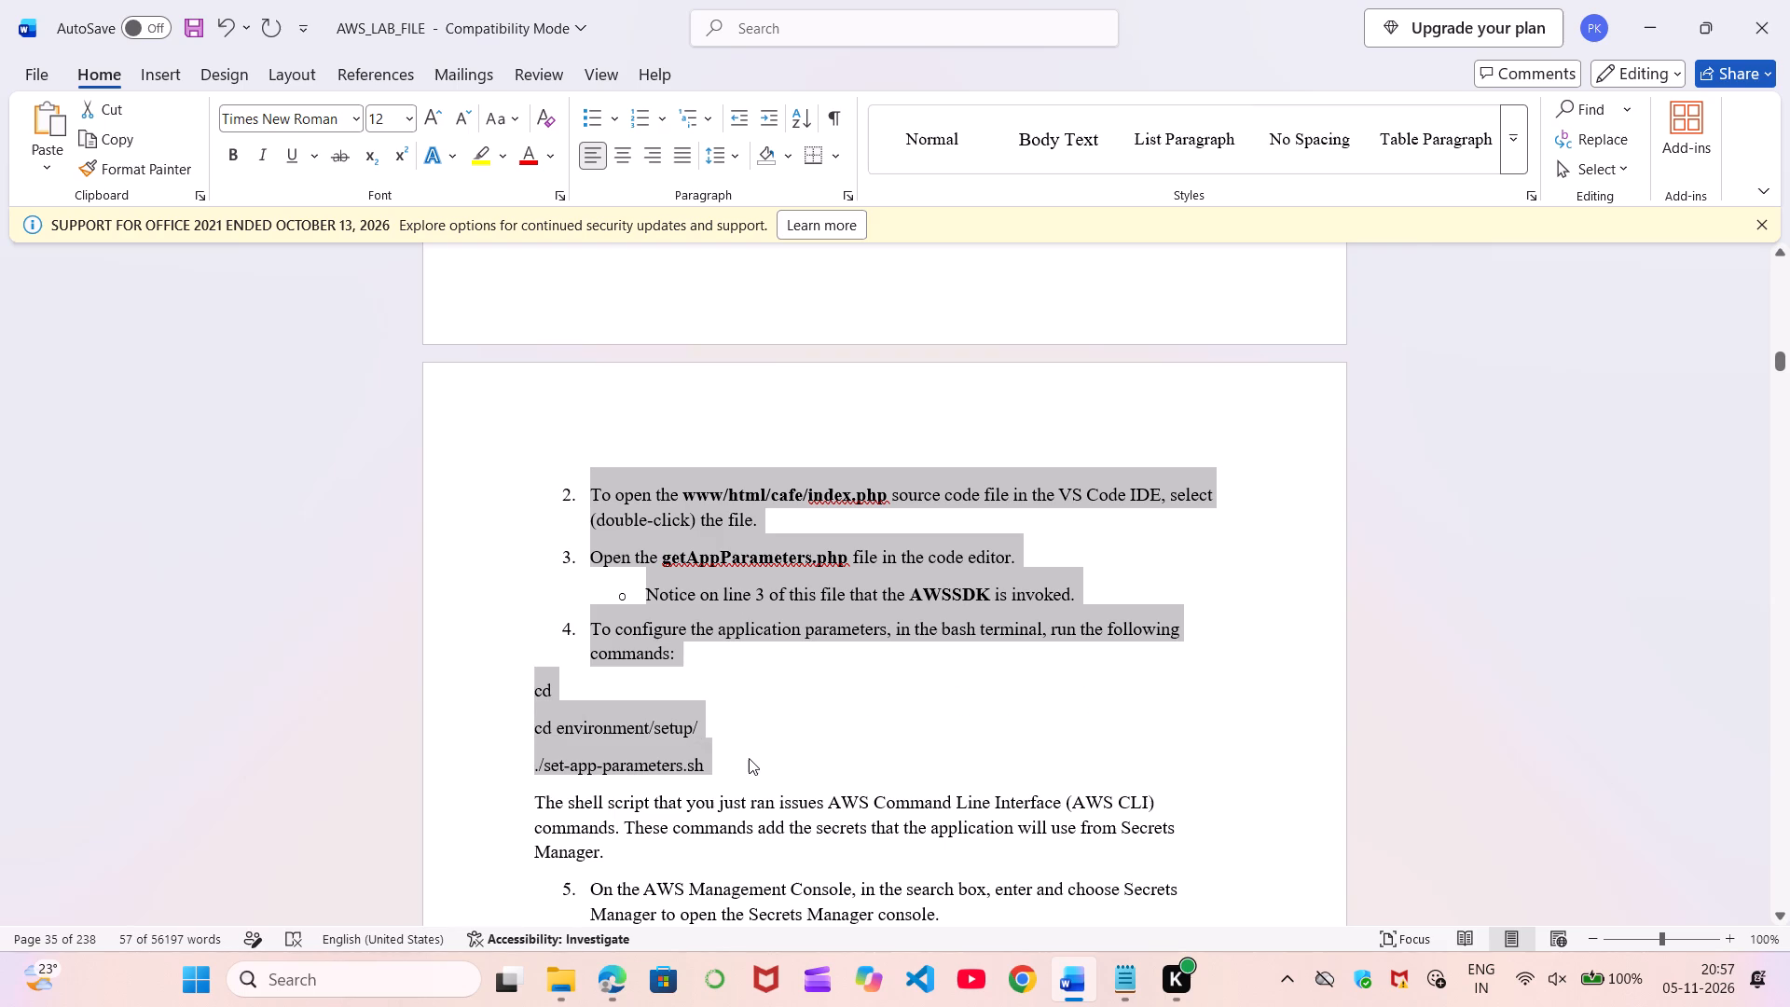
{"action": "scroll", "coordinate": [749, 758], "scroll_direction": "up", "scroll_amount": 5}
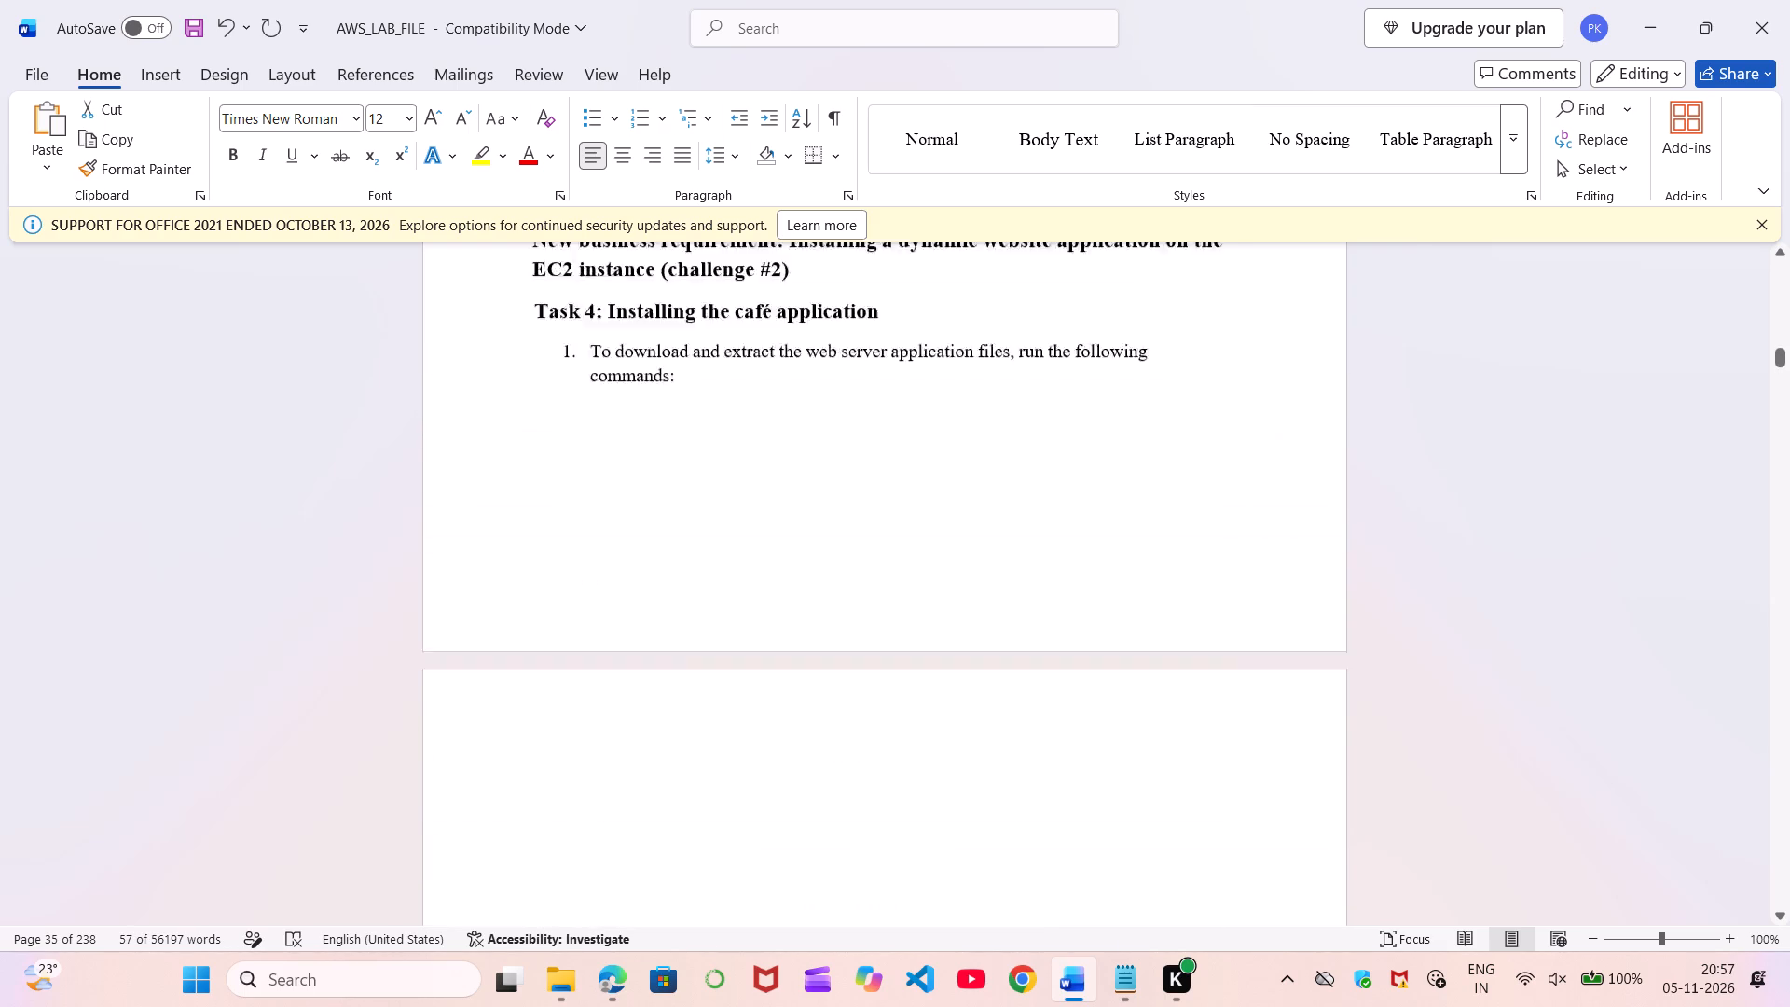
{"action": "scroll", "coordinate": [749, 758], "scroll_direction": "up", "scroll_amount": 1}
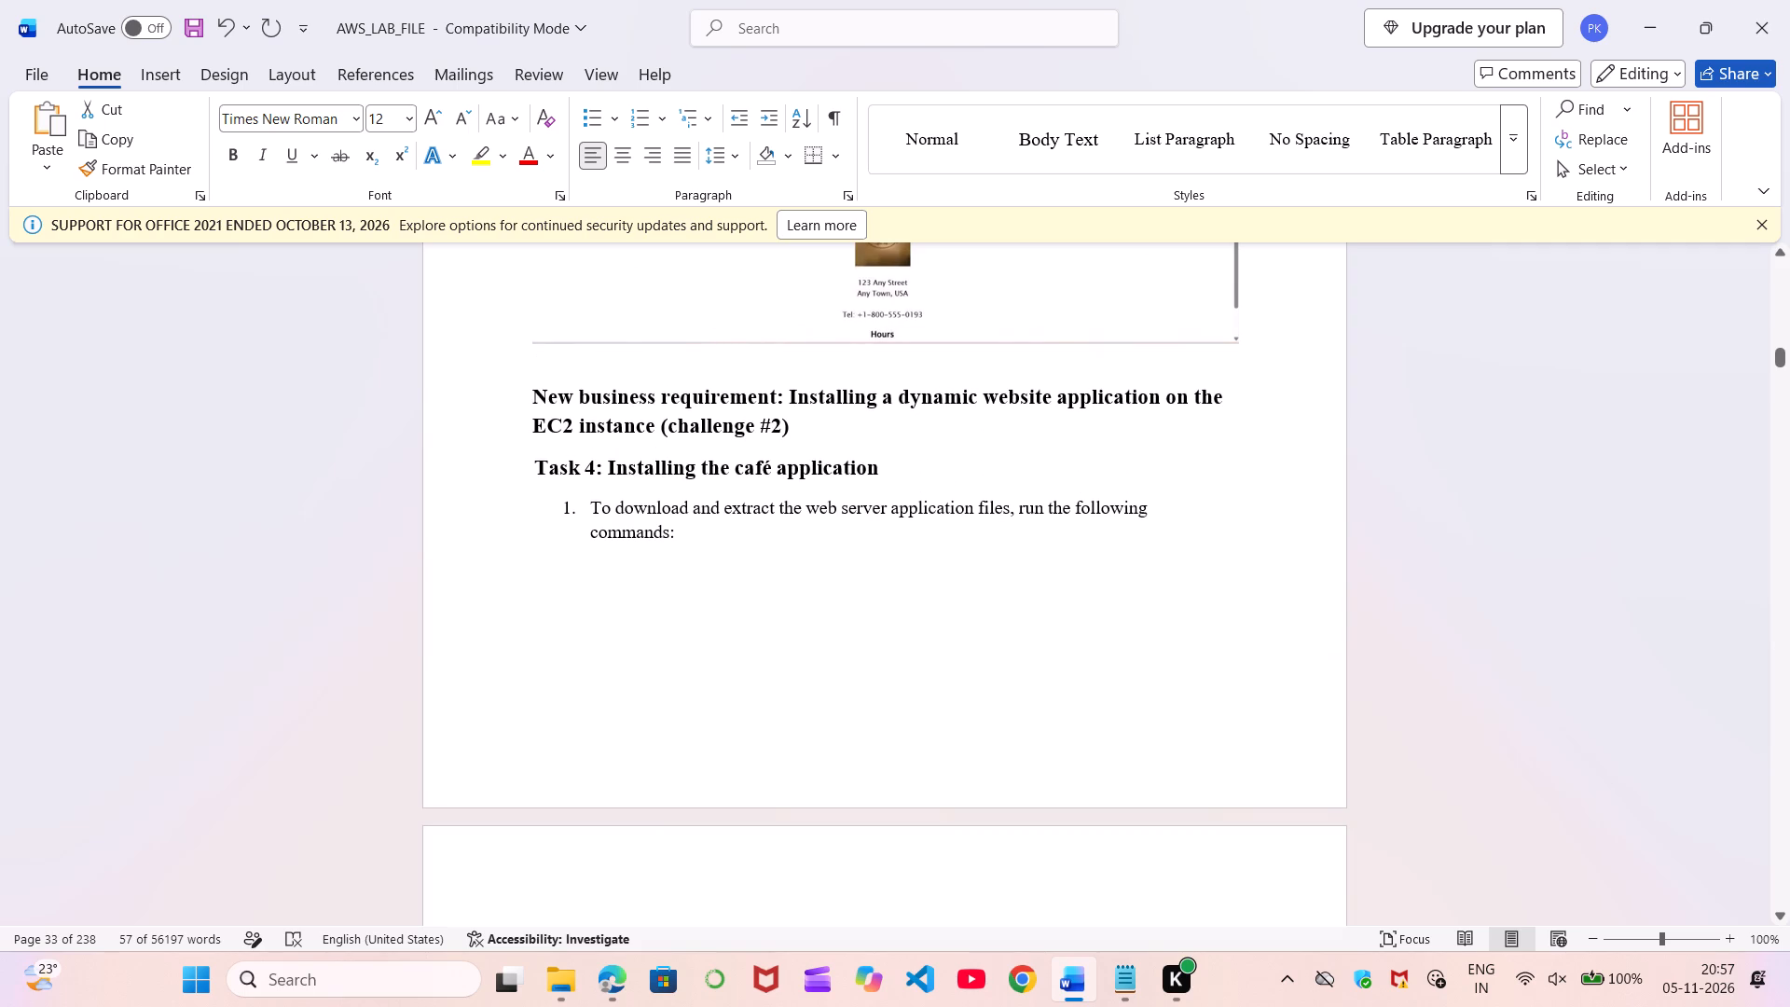
{"action": "left_click", "coordinate": [621, 567]}
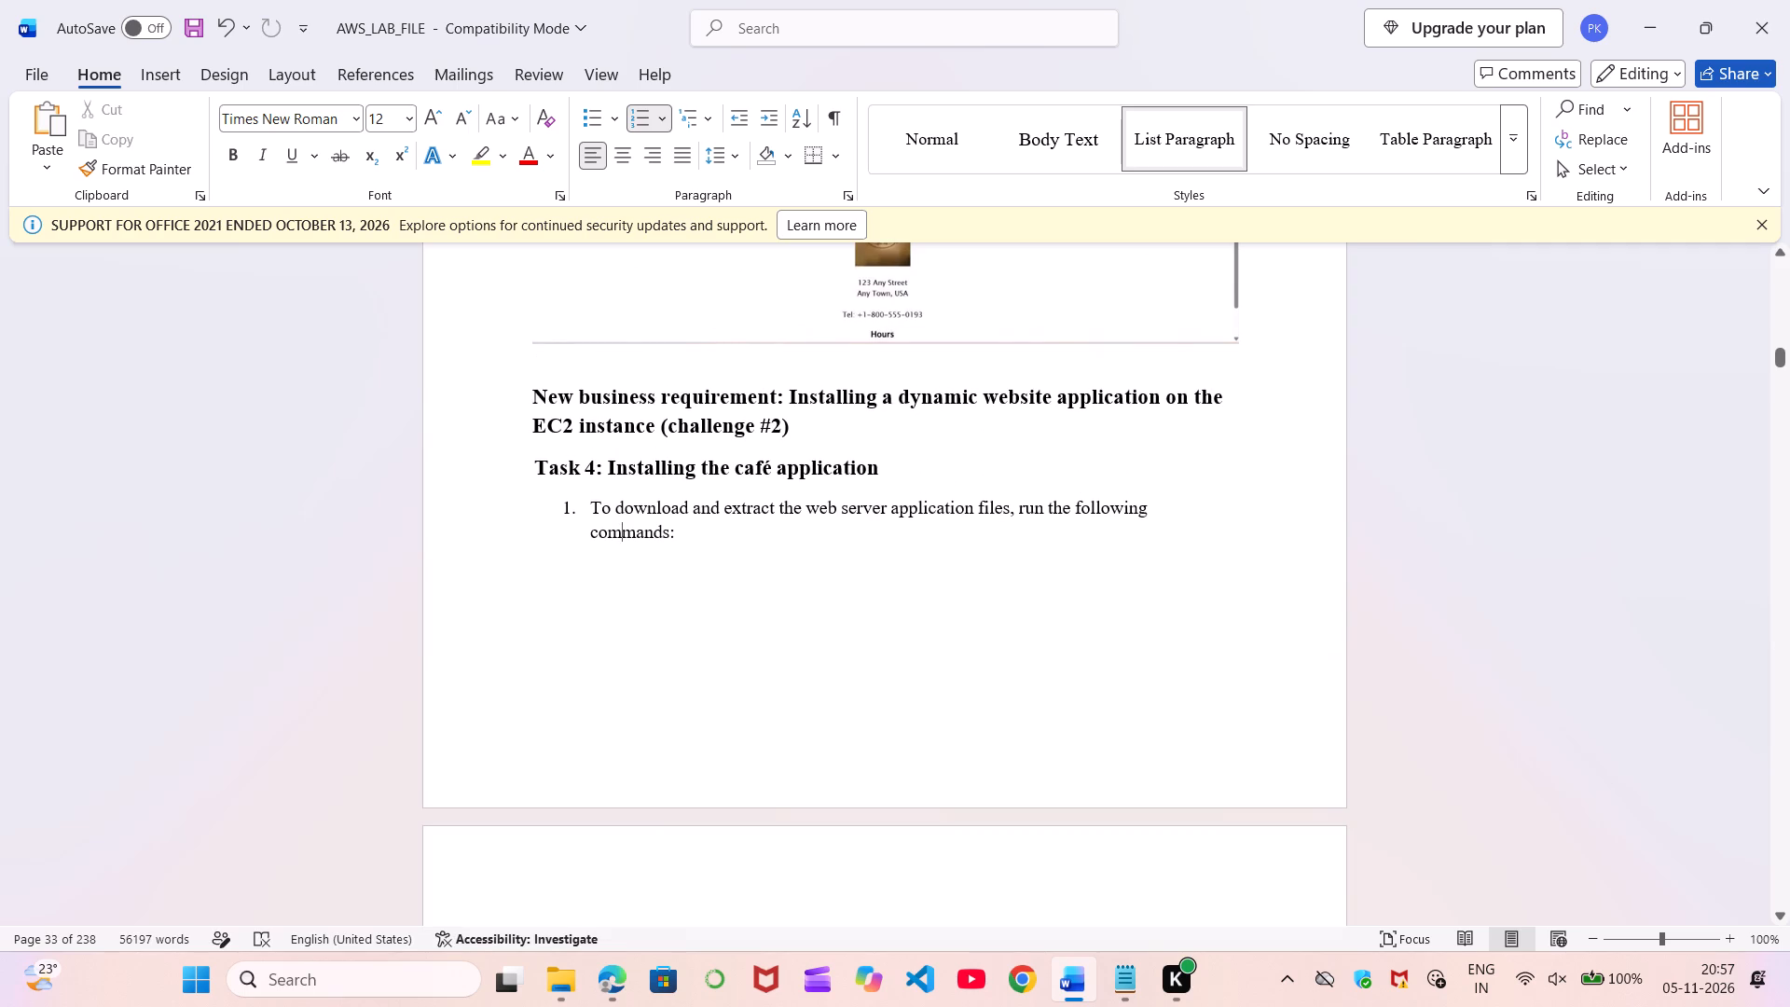
{"action": "left_click", "coordinate": [702, 540]}
{"action": "key", "text": "Return"}
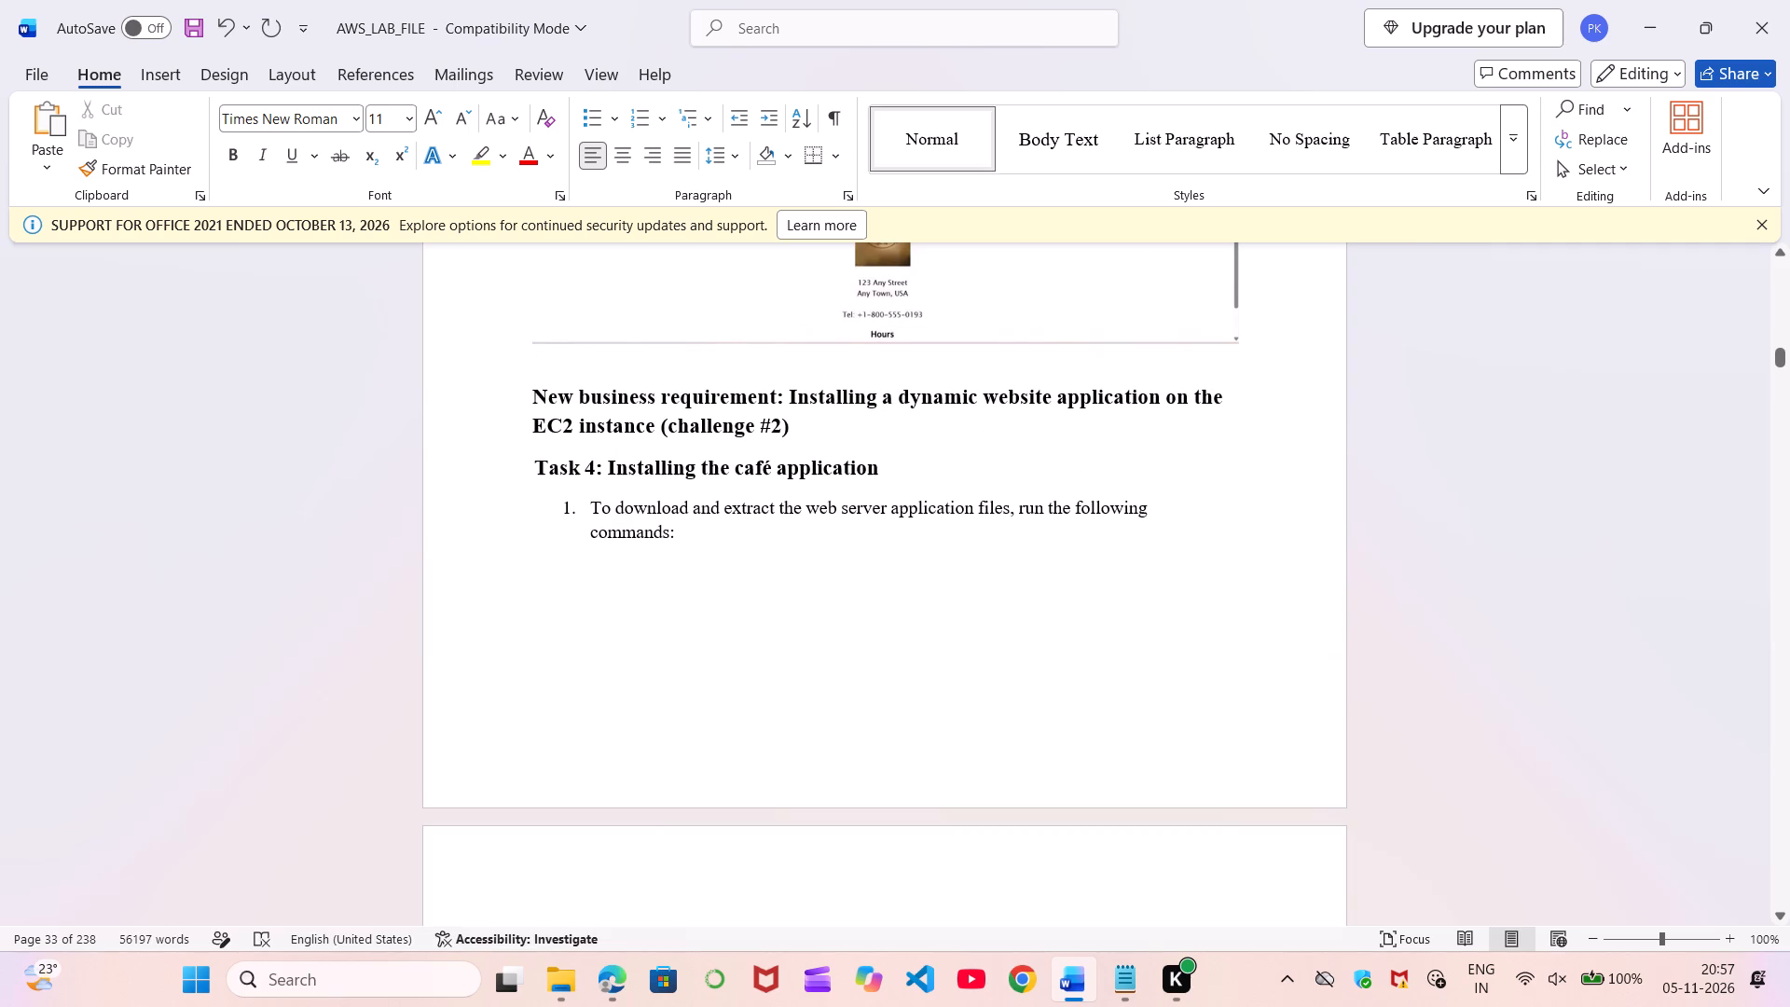
{"action": "key", "text": "ctrl+v"}
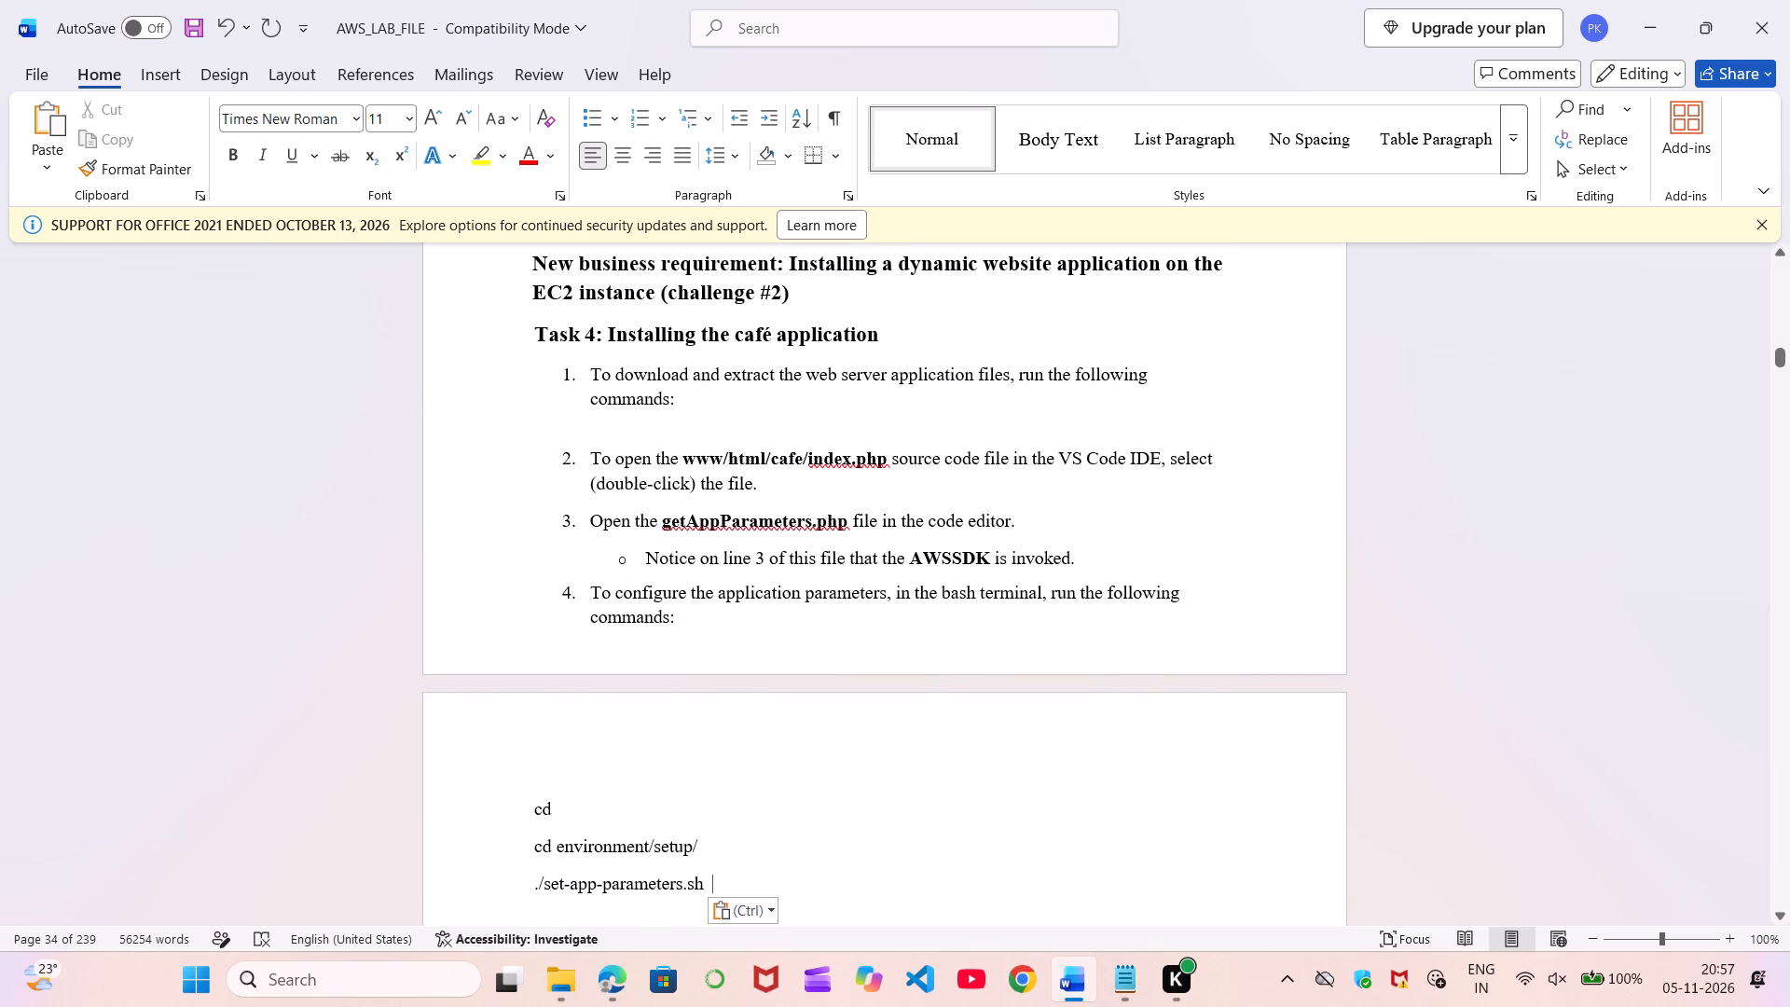
Delete the pasted cd, cd environment/setup/ and ./set-app-parameters.sh lines that fall at the top of the following page.
{"action": "scroll", "coordinate": [675, 535], "scroll_direction": "down", "scroll_amount": 1}
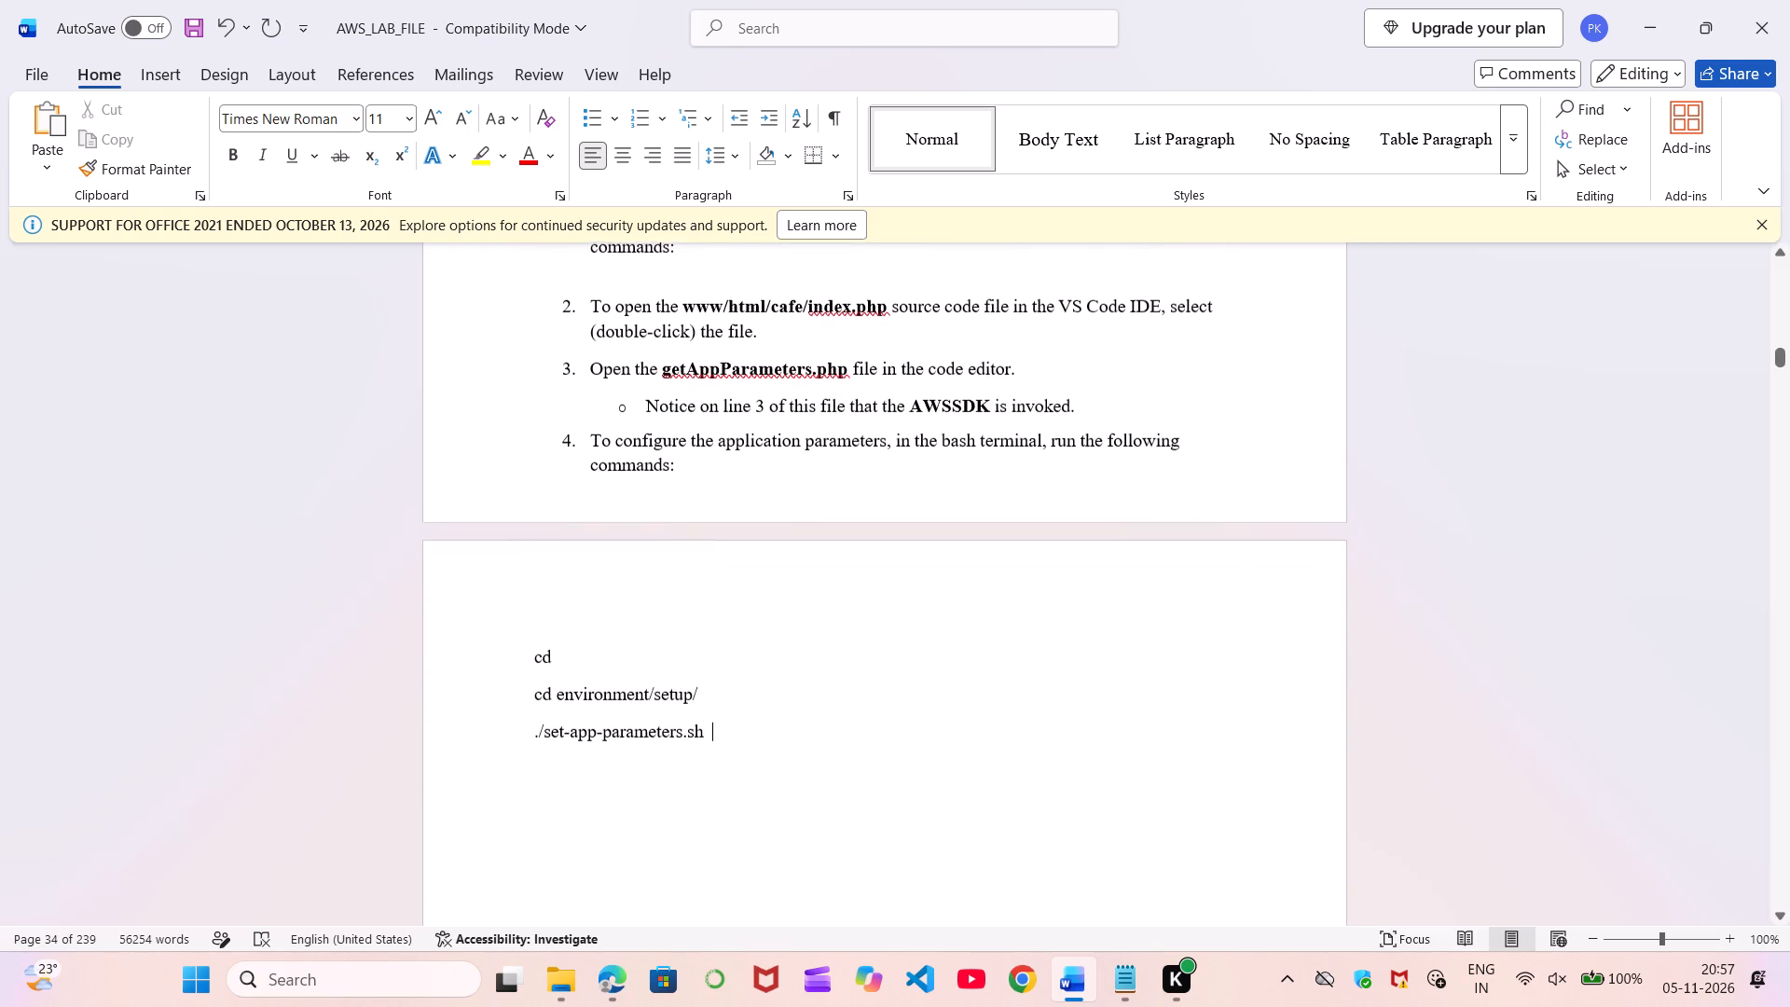
{"action": "scroll", "coordinate": [675, 531], "scroll_direction": "down", "scroll_amount": 1}
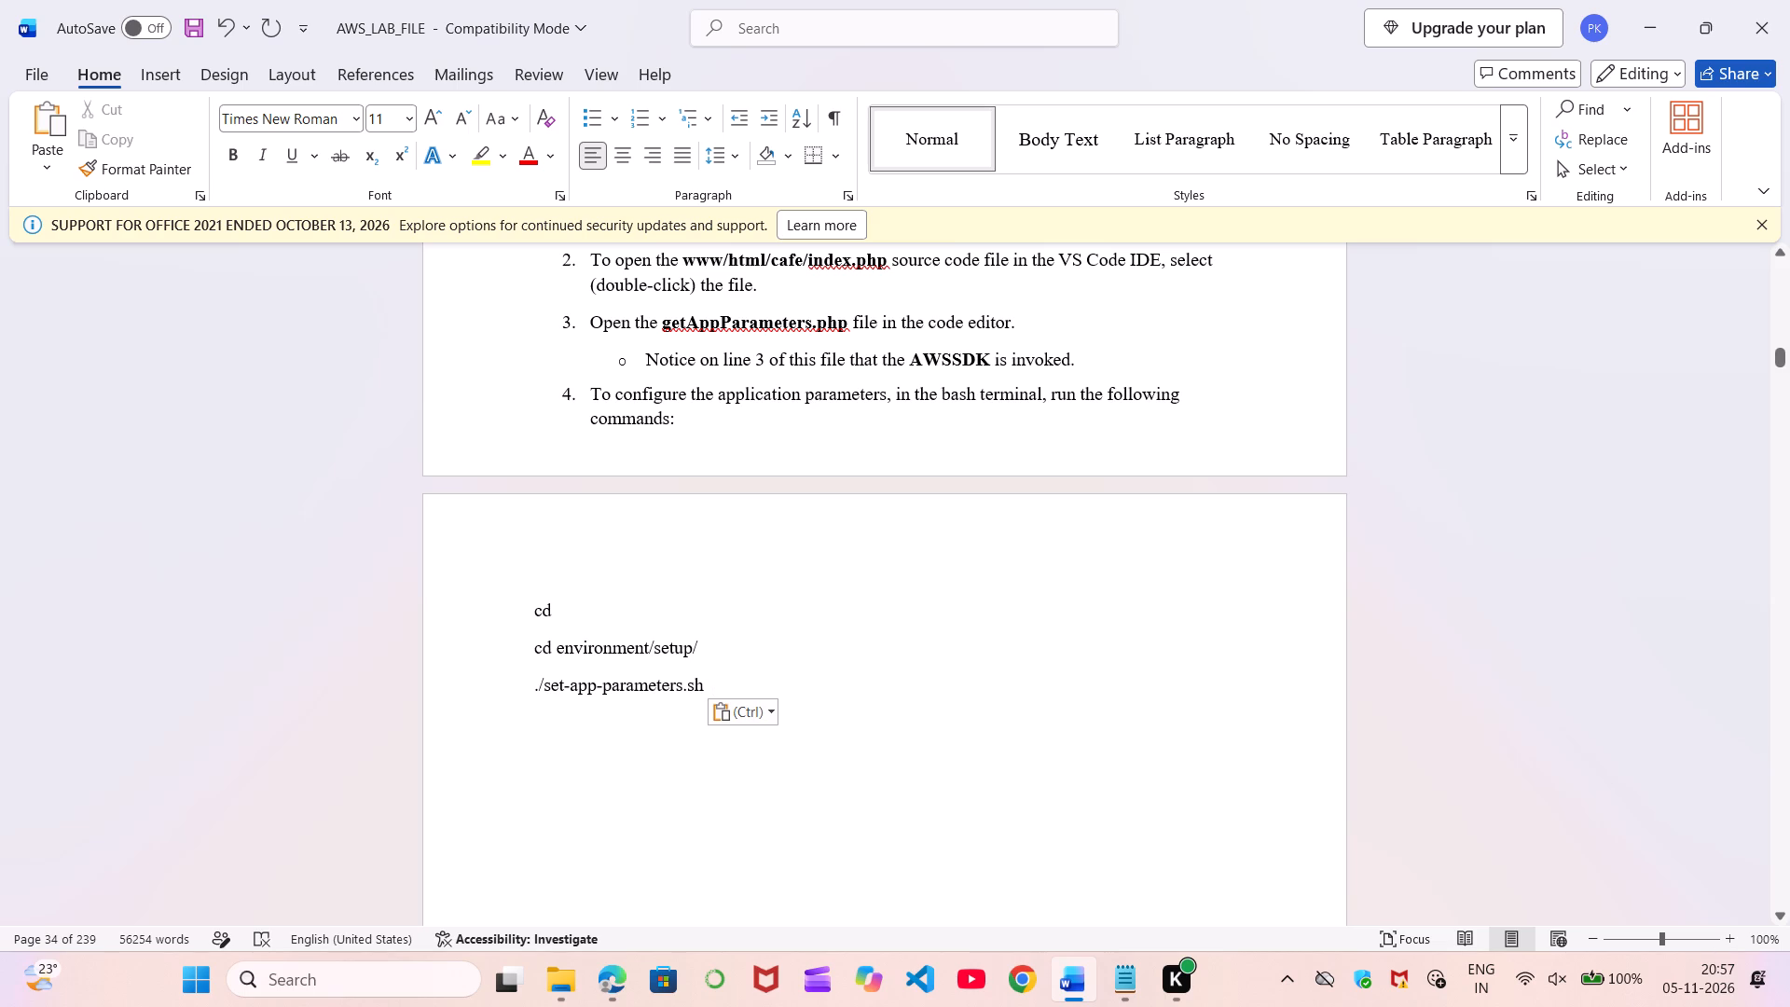
{"action": "left_click_drag", "start_coordinate": [717, 678], "coordinate": [537, 607]}
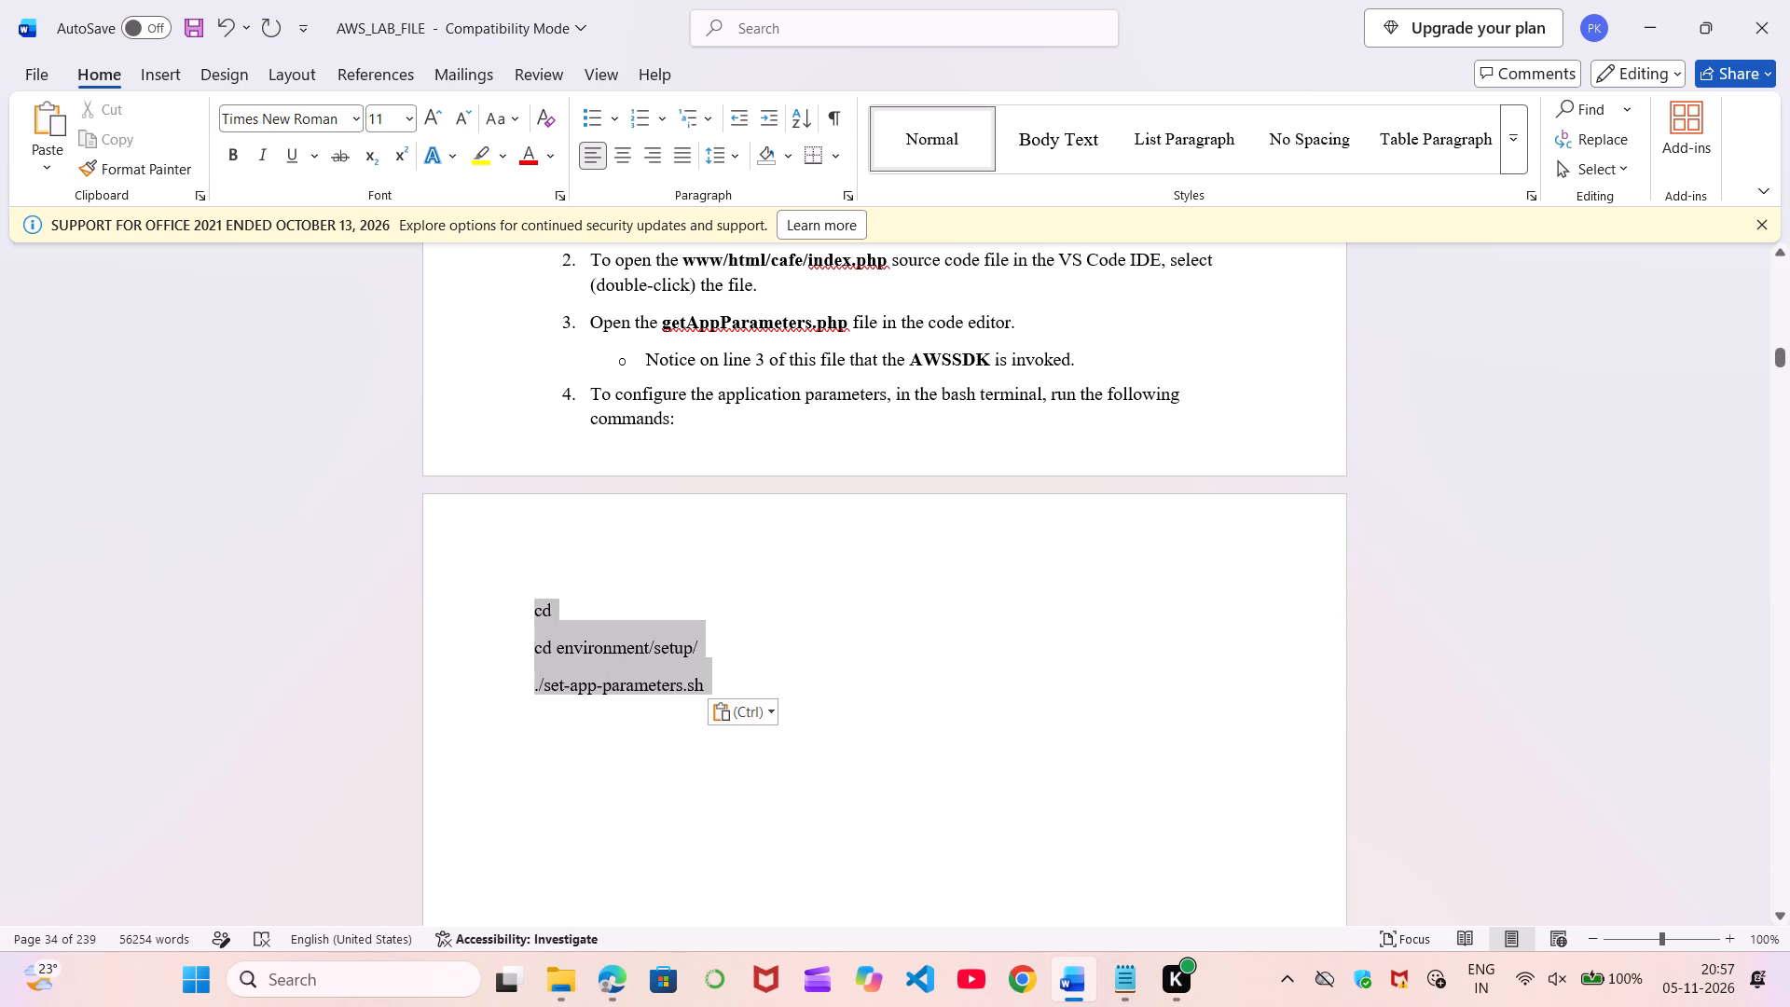
{"action": "left_click_drag", "start_coordinate": [537, 607], "coordinate": [496, 574]}
{"action": "key", "text": "BackSpace"}
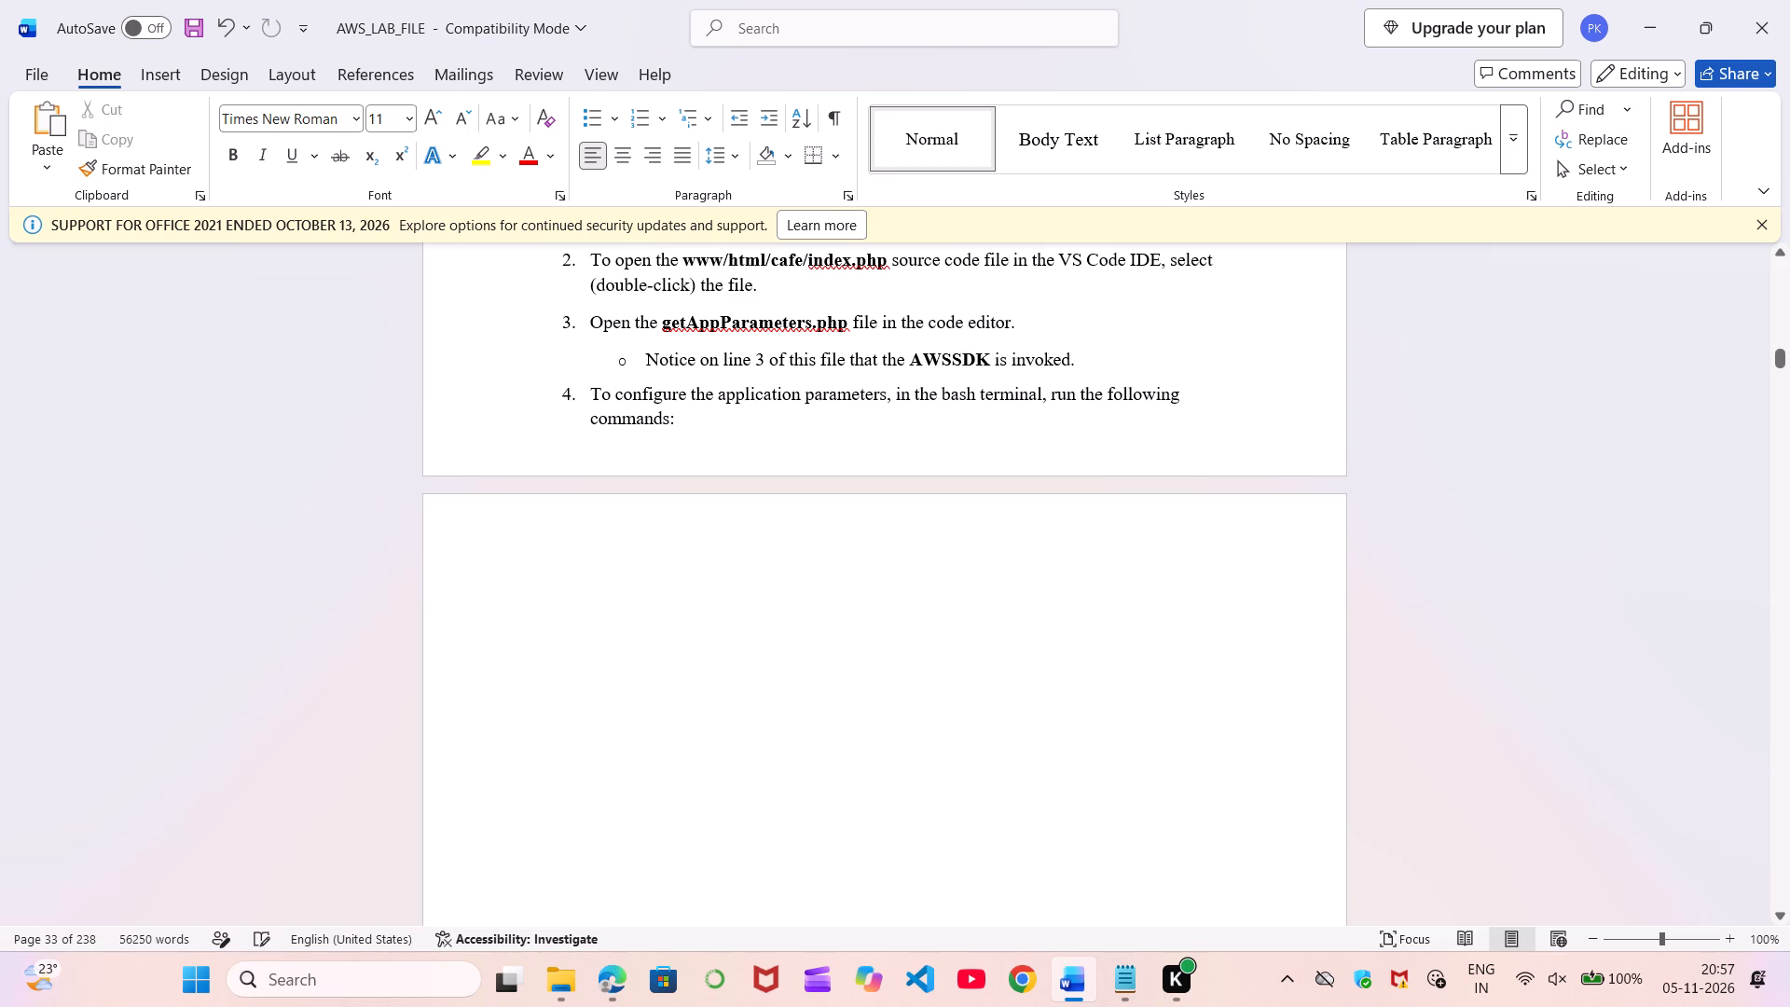
Place the cursor on the blank page after instruction 4, add 34 to the number list in Notepad, and return to Word.
{"action": "scroll", "coordinate": [1021, 641], "scroll_direction": "up", "scroll_amount": 1}
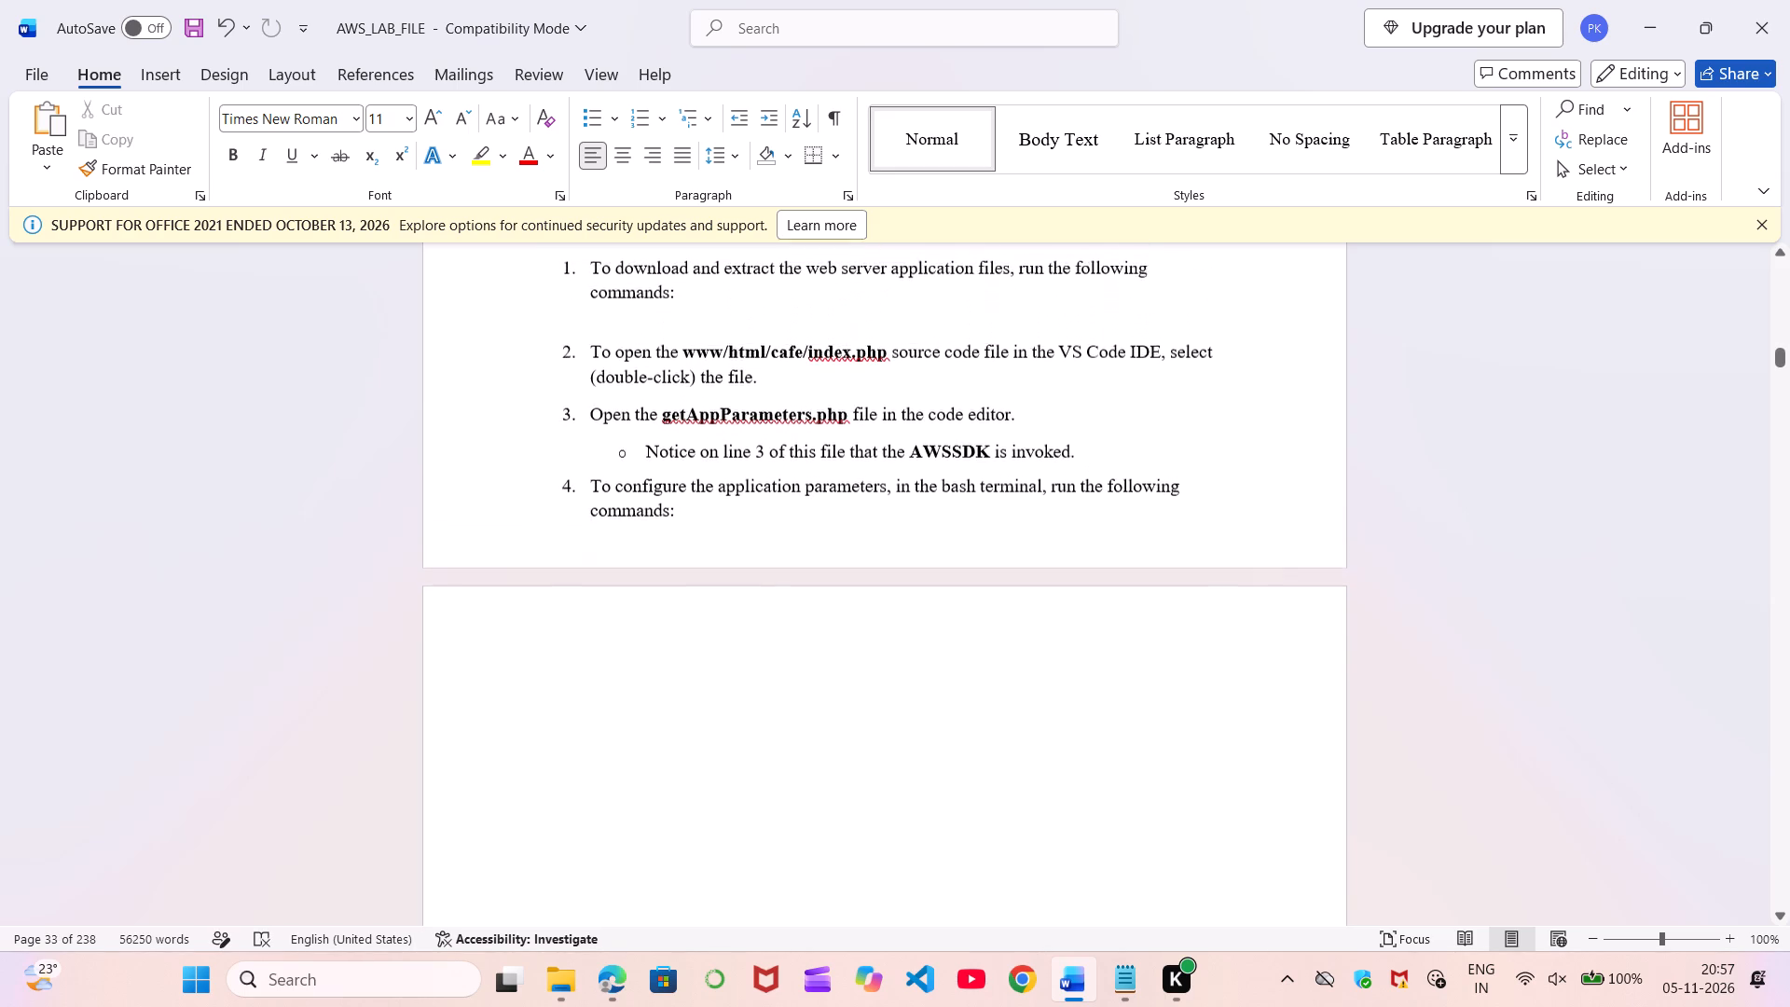
{"action": "left_click", "coordinate": [816, 633]}
{"action": "left_click", "coordinate": [819, 636]}
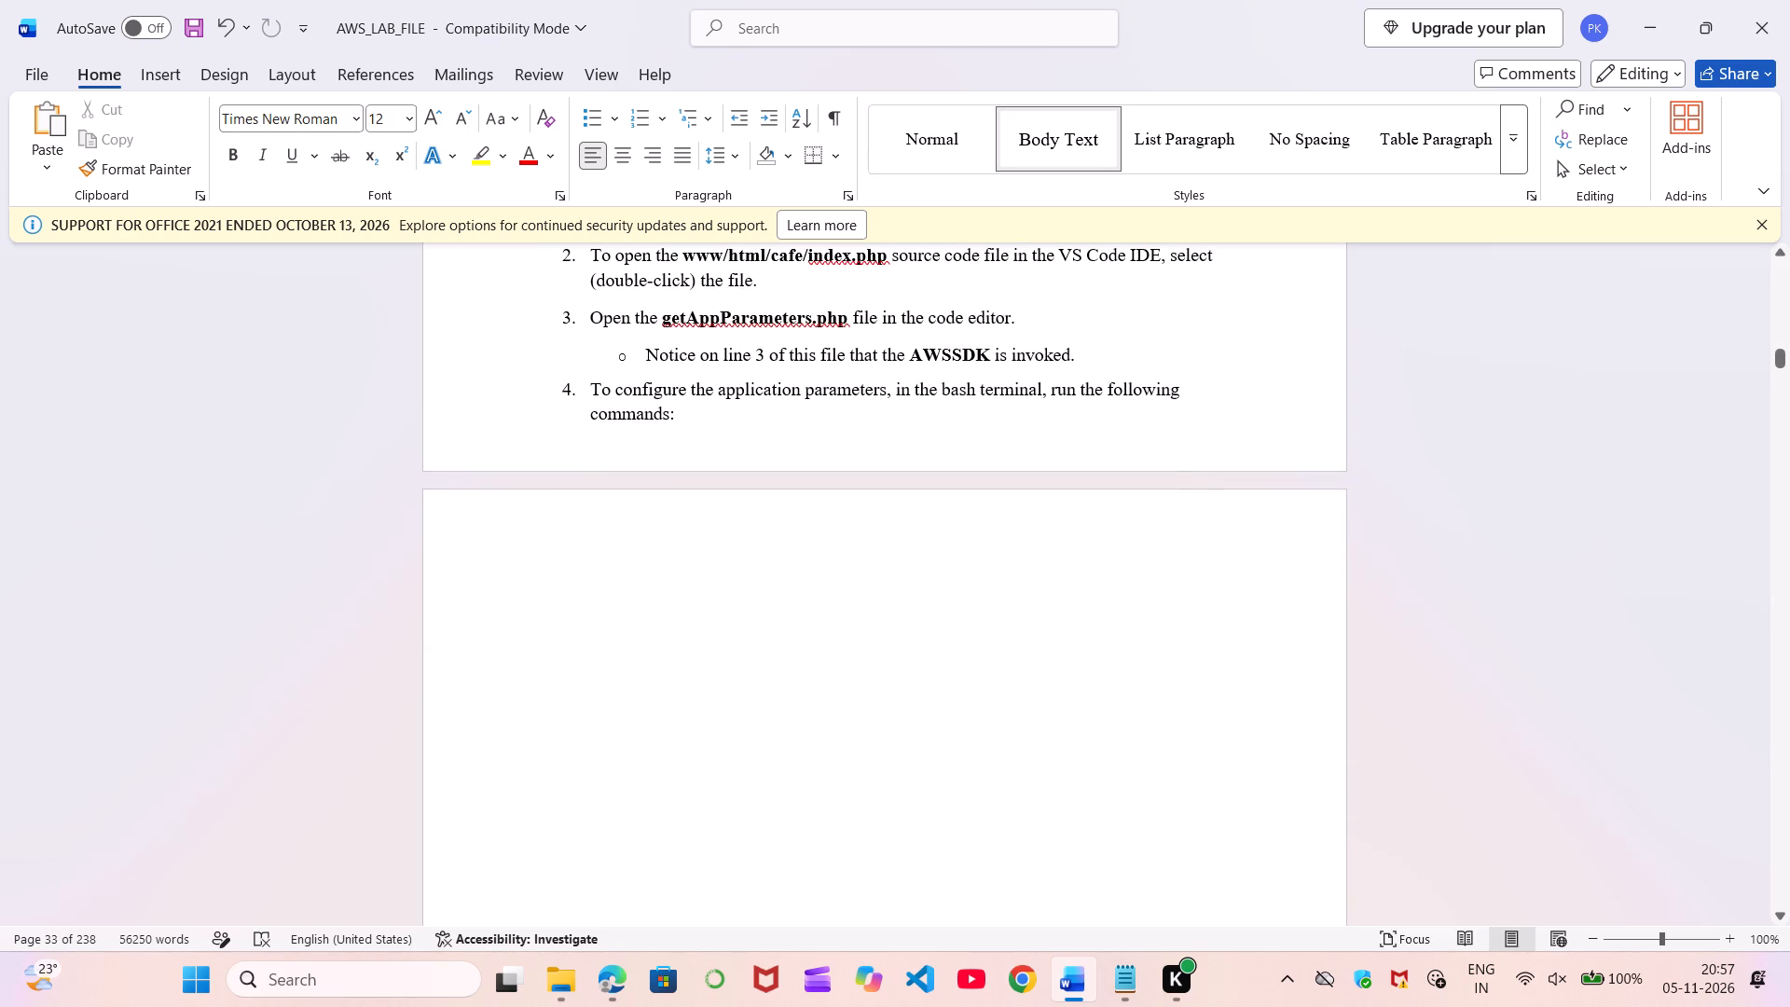
{"action": "left_click", "coordinate": [737, 670]}
{"action": "left_click", "coordinate": [1120, 996]}
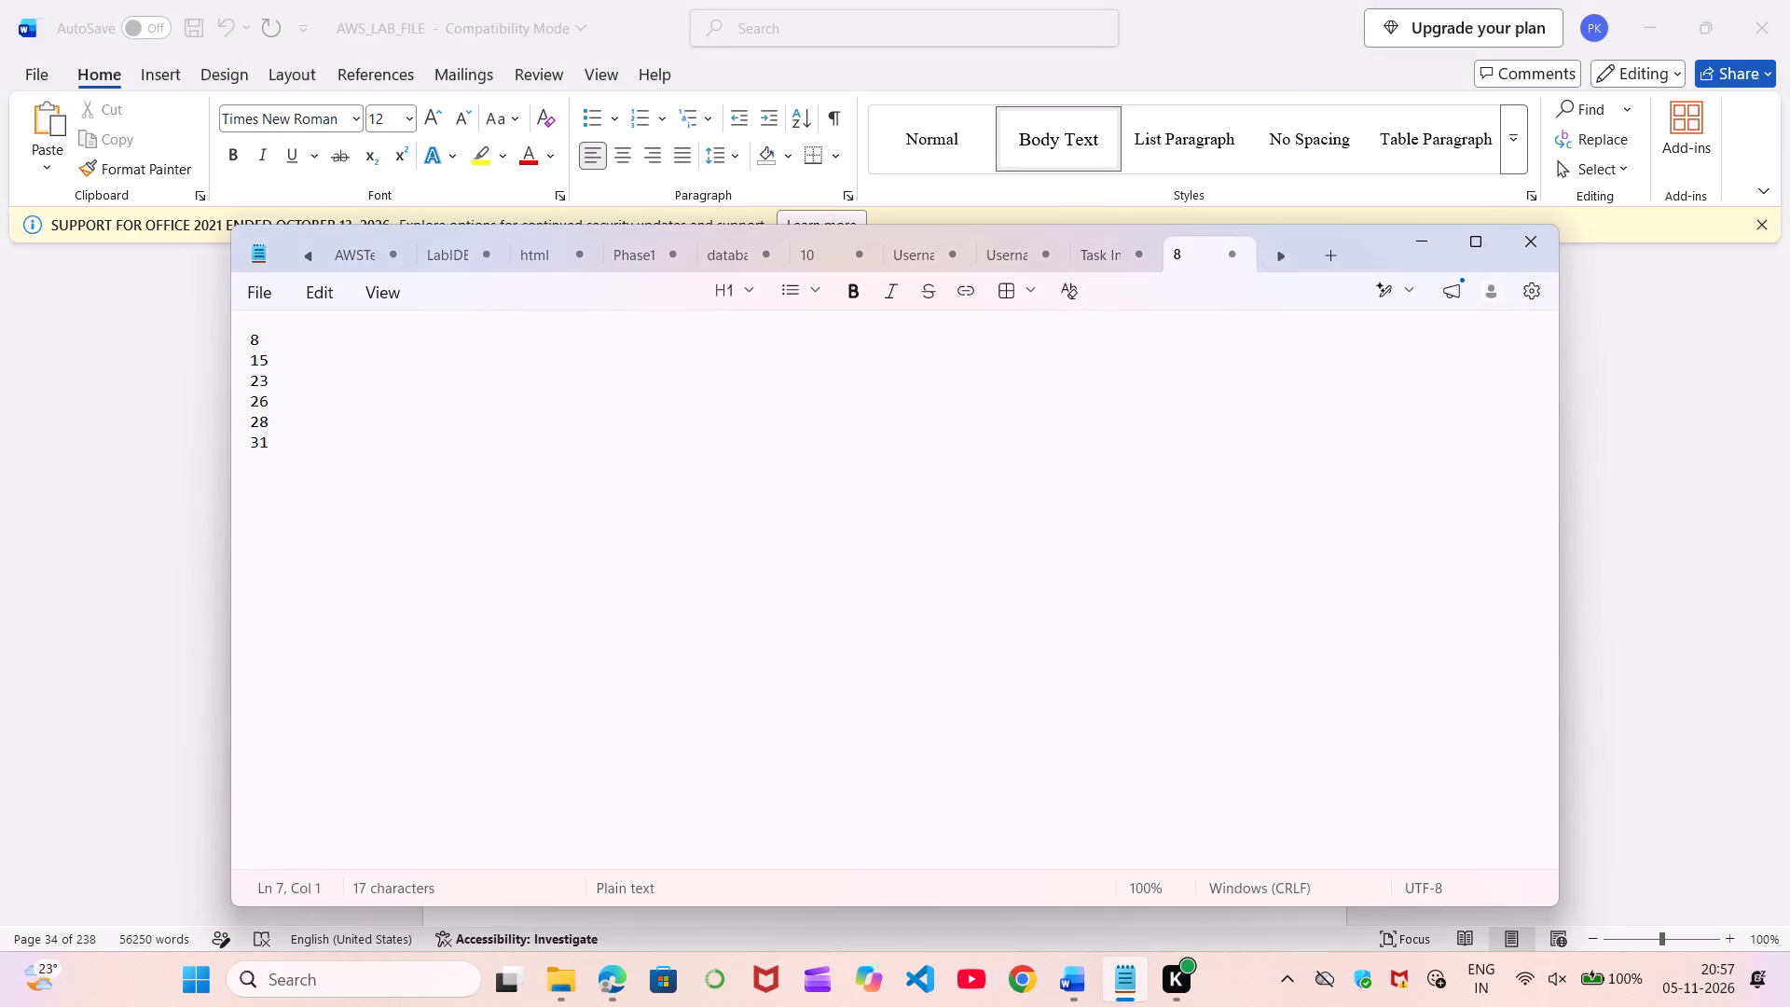
{"action": "type", "text": "34"}
{"action": "left_click", "coordinate": [1645, 348]}
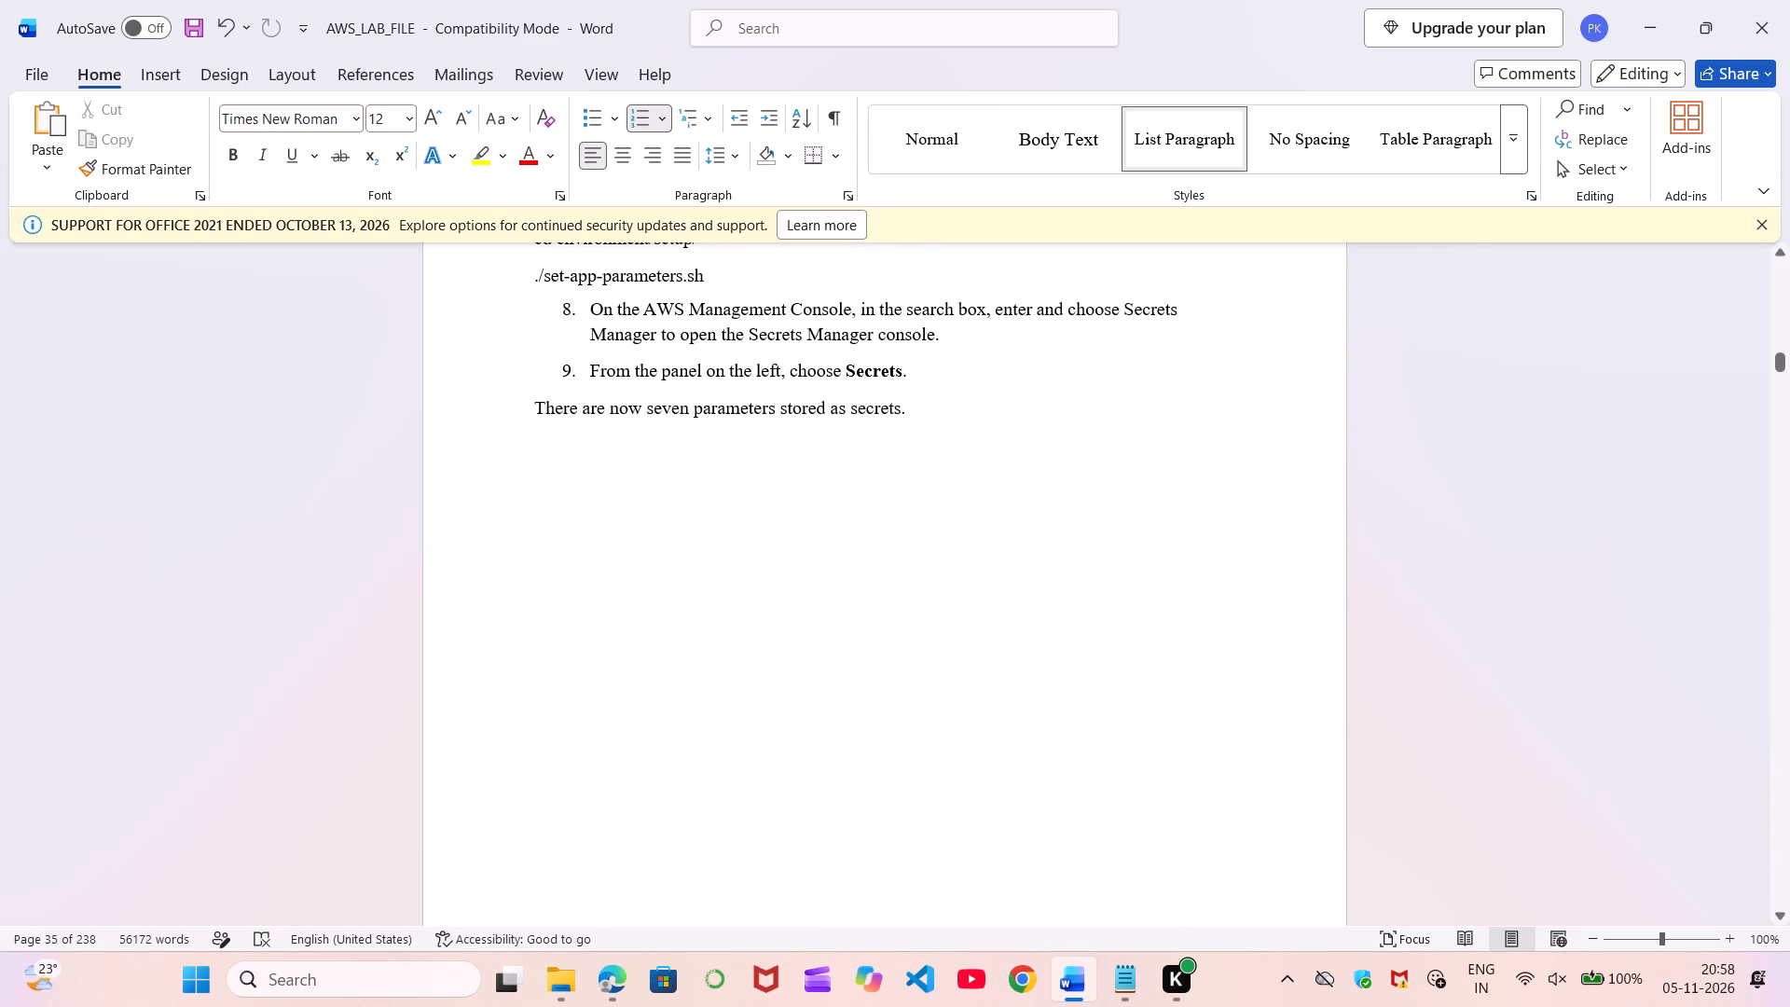
Paste the EC2 Instances screenshot on a new unnumbered line after "There are now seven parameters stored as secrets.".
{"action": "key", "text": "Down"}
{"action": "key", "text": "Up"}
{"action": "key", "text": "Right"}
{"action": "key", "text": "Right"}
{"action": "key", "text": "Right"}
{"action": "key", "text": "Right"}
{"action": "key", "text": "Right"}
{"action": "key", "text": "Right"}
{"action": "key", "text": "Right"}
{"action": "key", "text": "Right"}
{"action": "key", "text": "Right"}
{"action": "key", "text": "Right"}
{"action": "key", "text": "Right"}
{"action": "key", "text": "Right"}
{"action": "key", "text": "Right"}
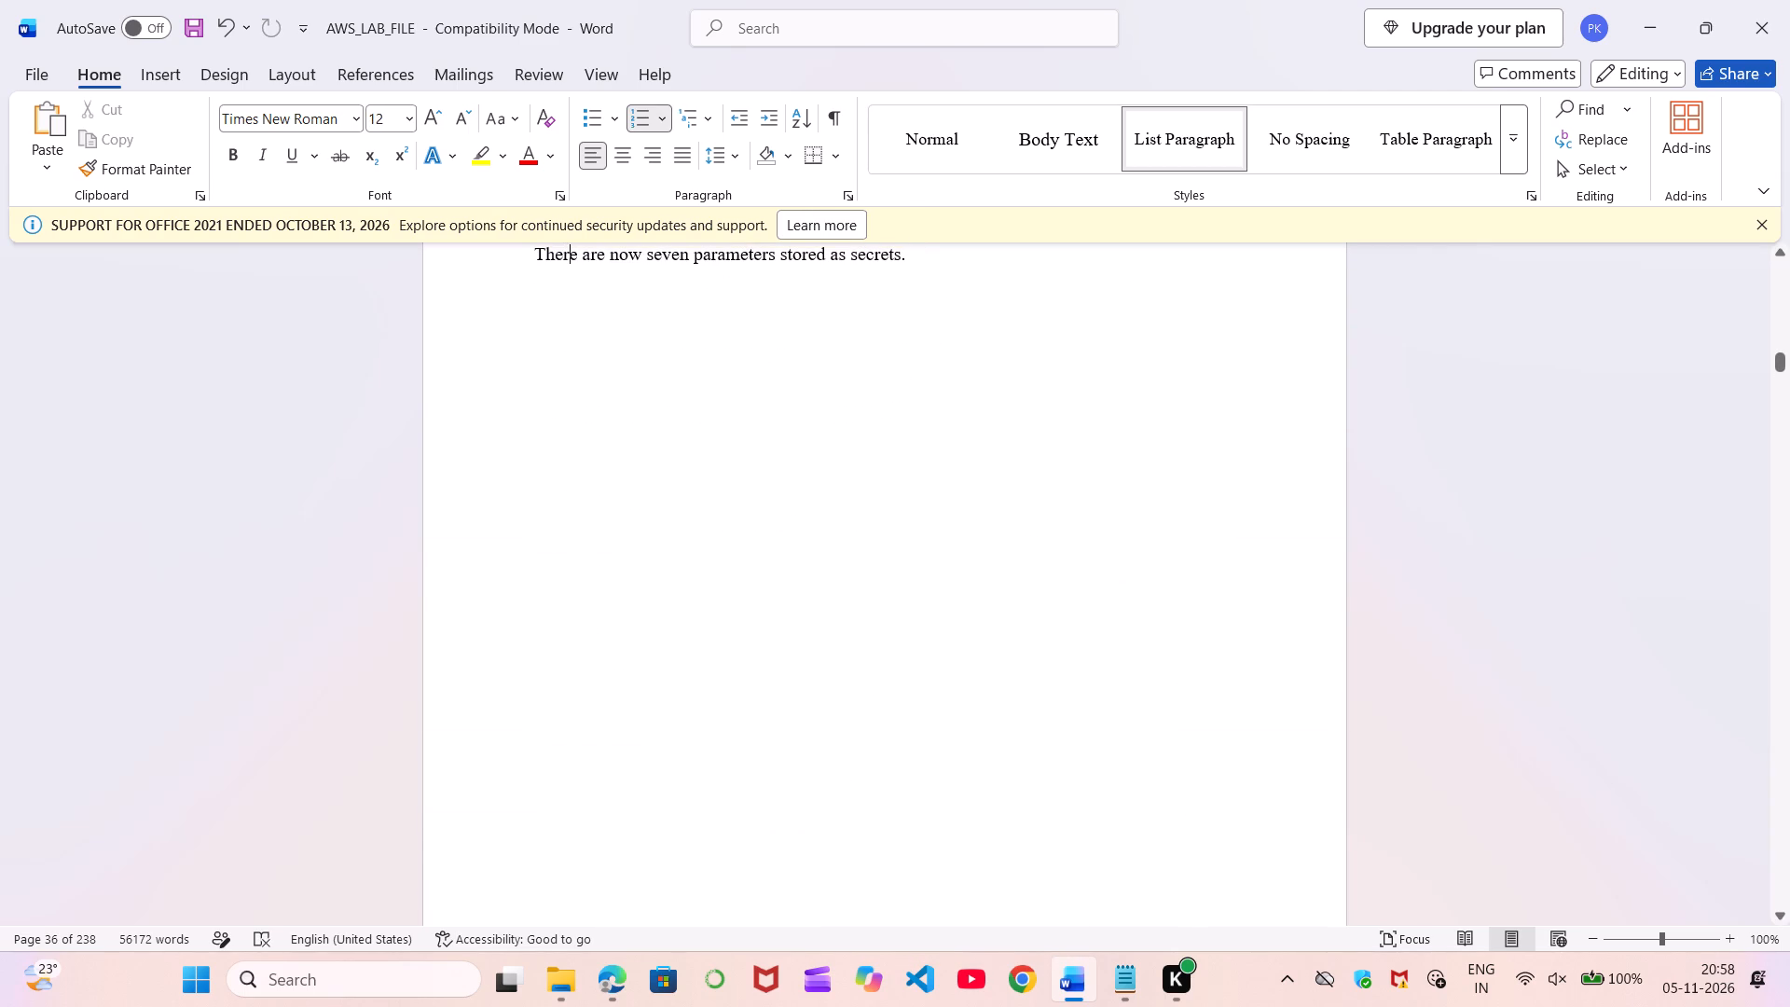
{"action": "key", "text": "Right"}
{"action": "key", "text": "Right"}
{"action": "key", "text": "Right"}
{"action": "key", "text": "Right"}
{"action": "key", "text": "Right"}
{"action": "key", "text": "Right"}
{"action": "key", "text": "Right"}
{"action": "key", "text": "Right"}
{"action": "key", "text": "Right"}
{"action": "key", "text": "Right"}
{"action": "key", "text": "Right"}
{"action": "key", "text": "Right"}
{"action": "key", "text": "Right"}
{"action": "key", "text": "Right"}
{"action": "key", "text": "Right"}
{"action": "key", "text": "Right"}
{"action": "key", "text": "Right"}
{"action": "key", "text": "Right"}
{"action": "key", "text": "Right"}
{"action": "key", "text": "Right"}
{"action": "key", "text": "Right"}
{"action": "key", "text": "Right"}
{"action": "key", "text": "Right"}
{"action": "key", "text": "Right"}
{"action": "key", "text": "Right"}
{"action": "key", "text": "Right"}
{"action": "key", "text": "Right"}
{"action": "key", "text": "Right"}
{"action": "key", "text": "Right"}
{"action": "key", "text": "Right"}
{"action": "key", "text": "Right"}
{"action": "key", "text": "Right"}
{"action": "key", "text": "Right"}
{"action": "key", "text": "Return"}
{"action": "key", "text": "BackSpace"}
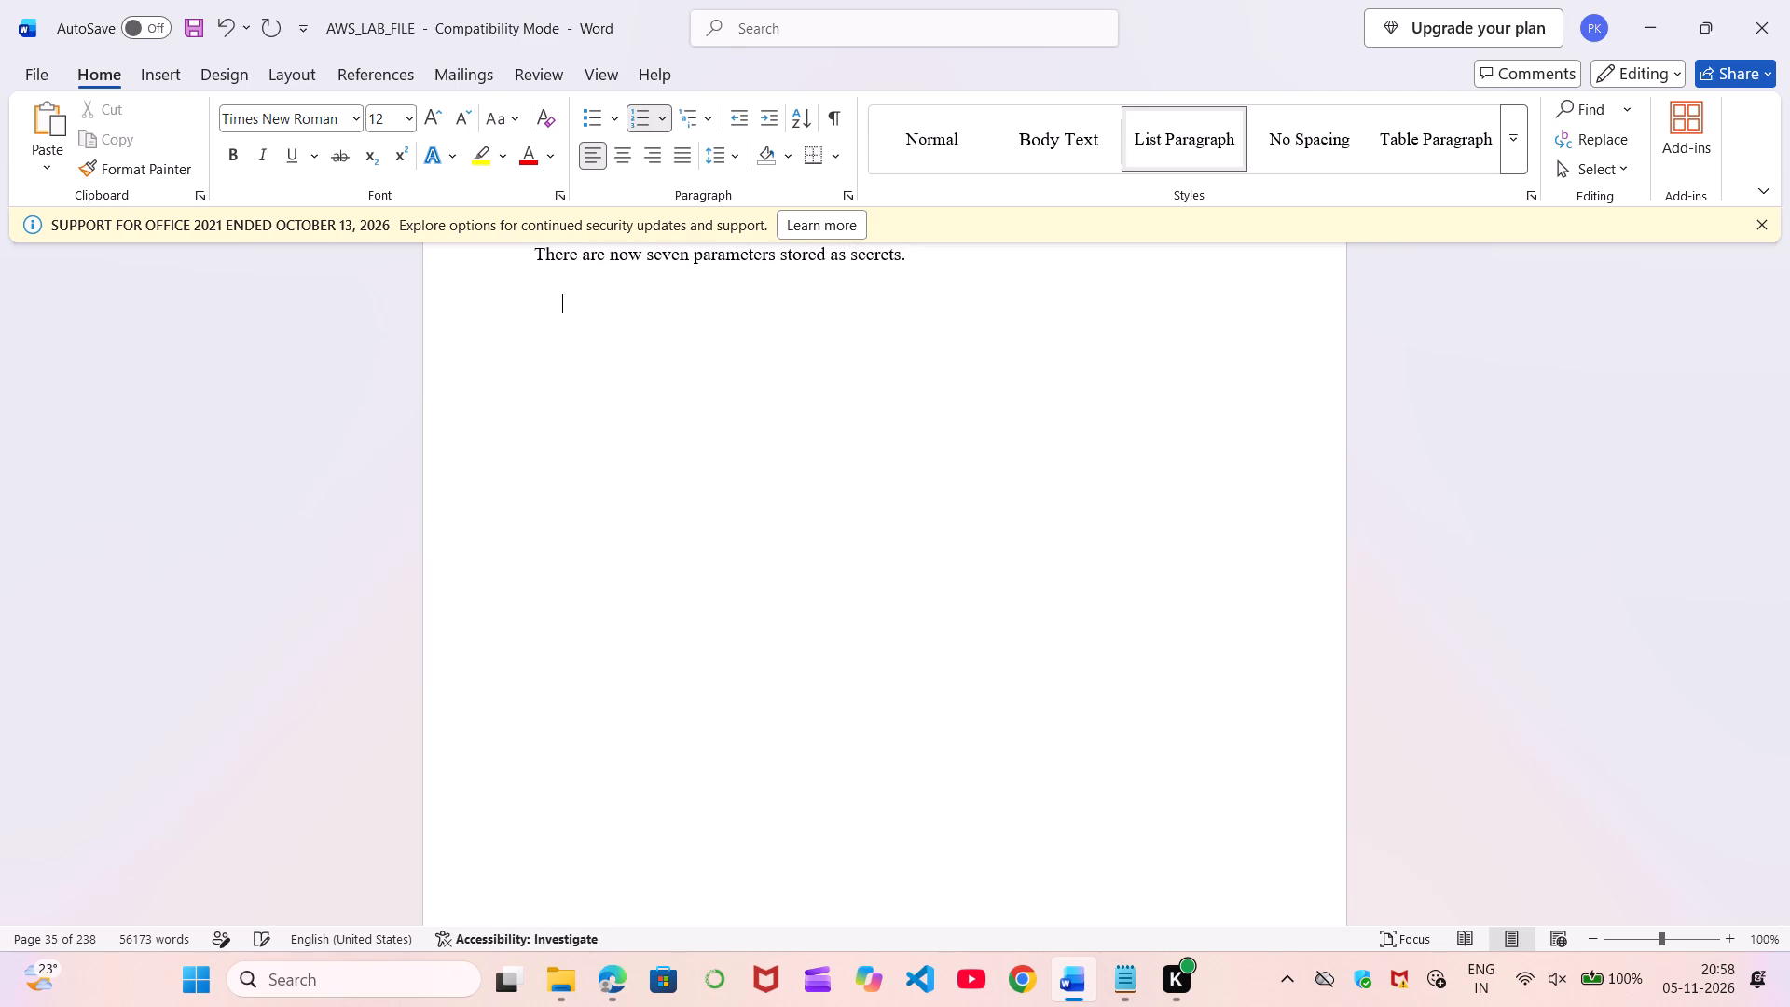
{"action": "key", "text": "BackSpace"}
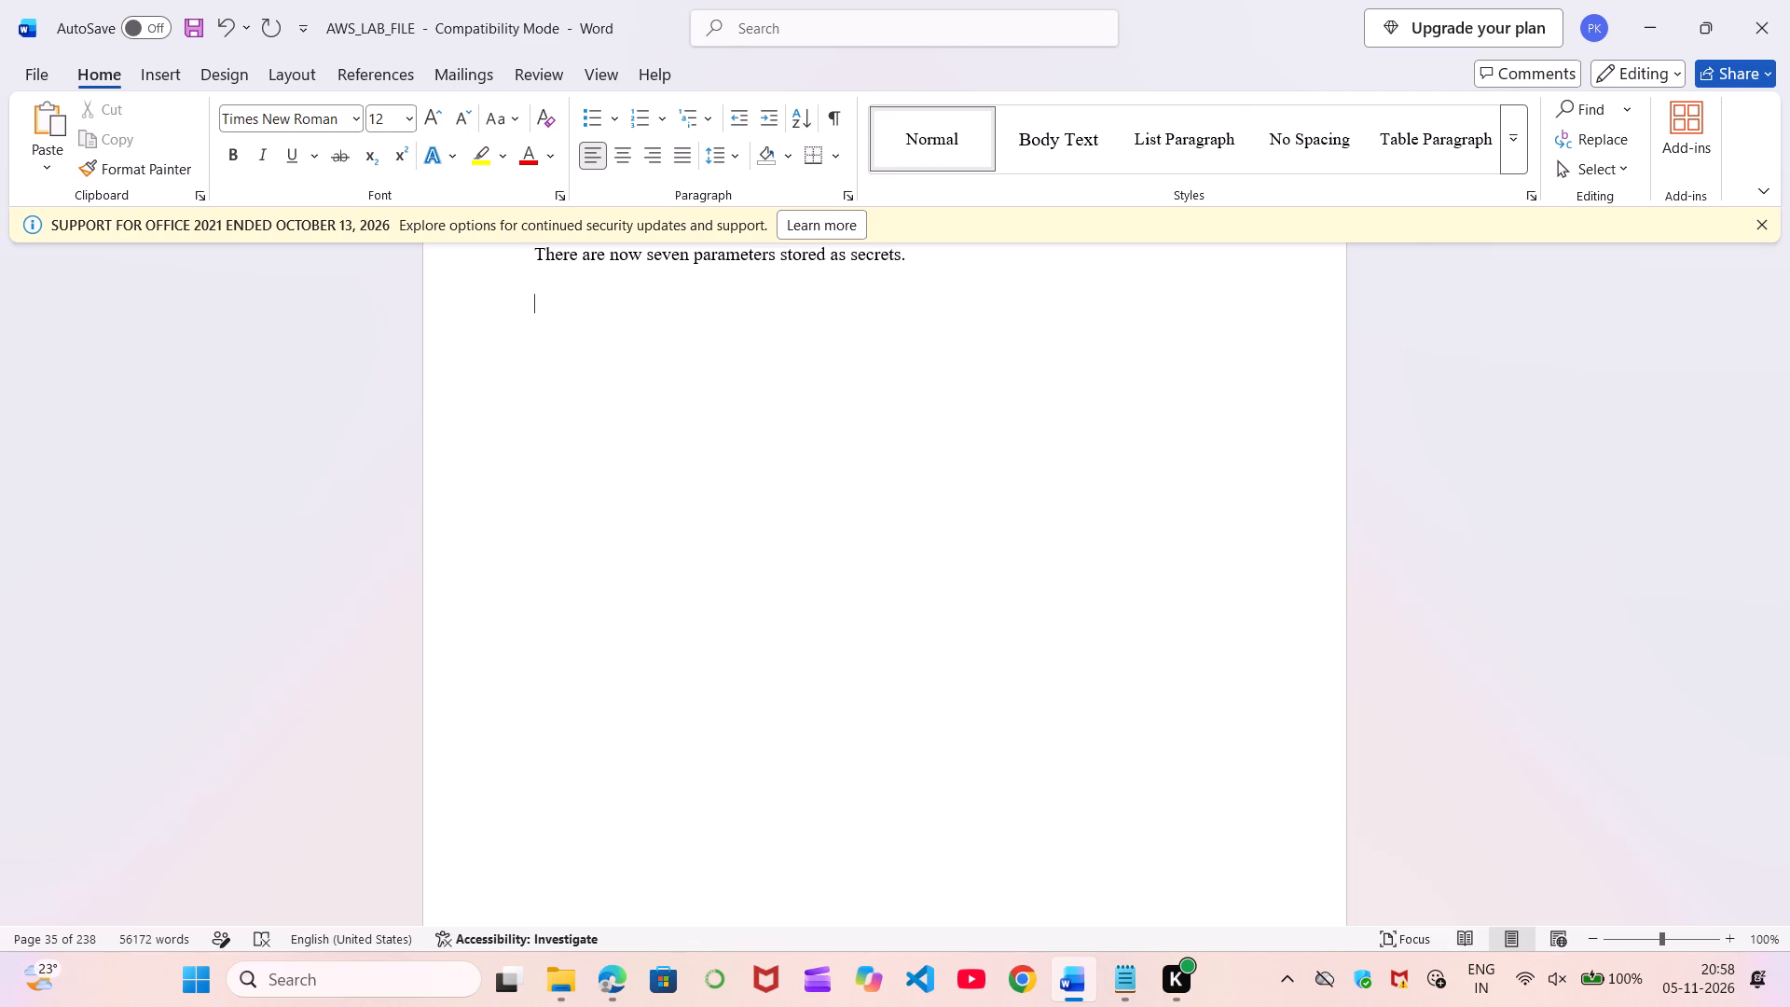
{"action": "key", "text": "ctrl+v"}
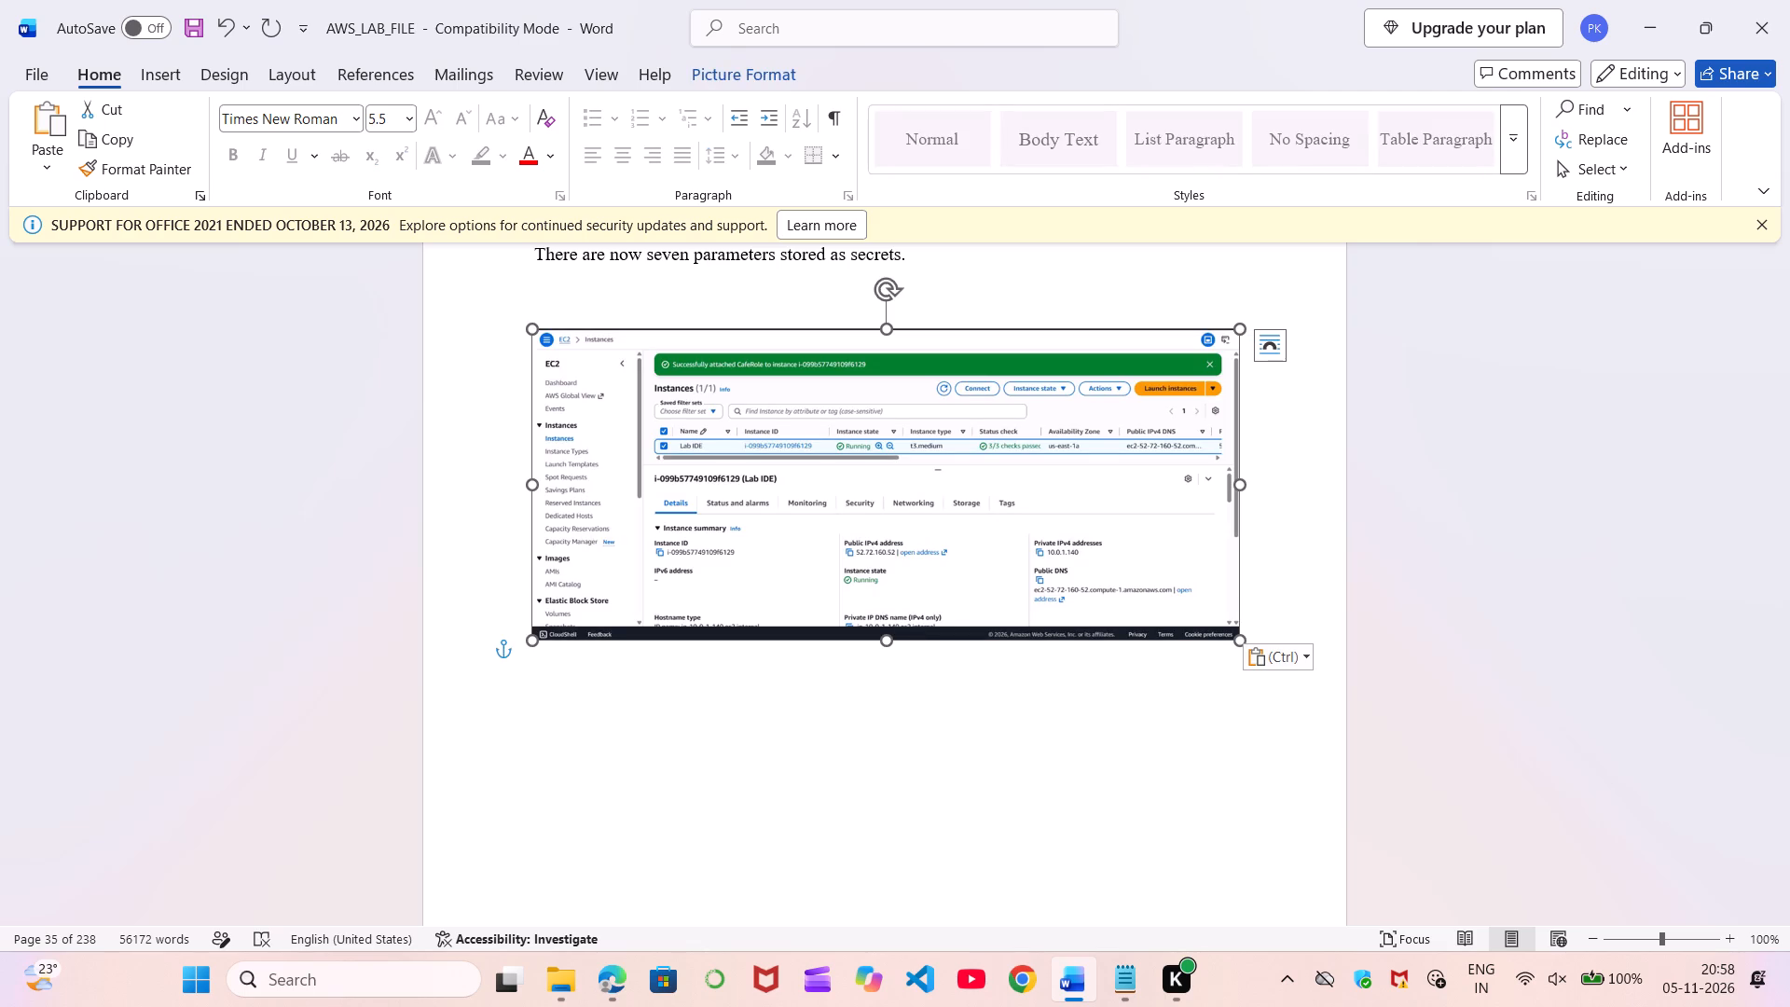
Insert an unnumbered blank line between the "There are now seven parameters" sentence and the EC2 Instances screenshot.
{"action": "left_click", "coordinate": [543, 303]}
{"action": "key", "text": "Down"}
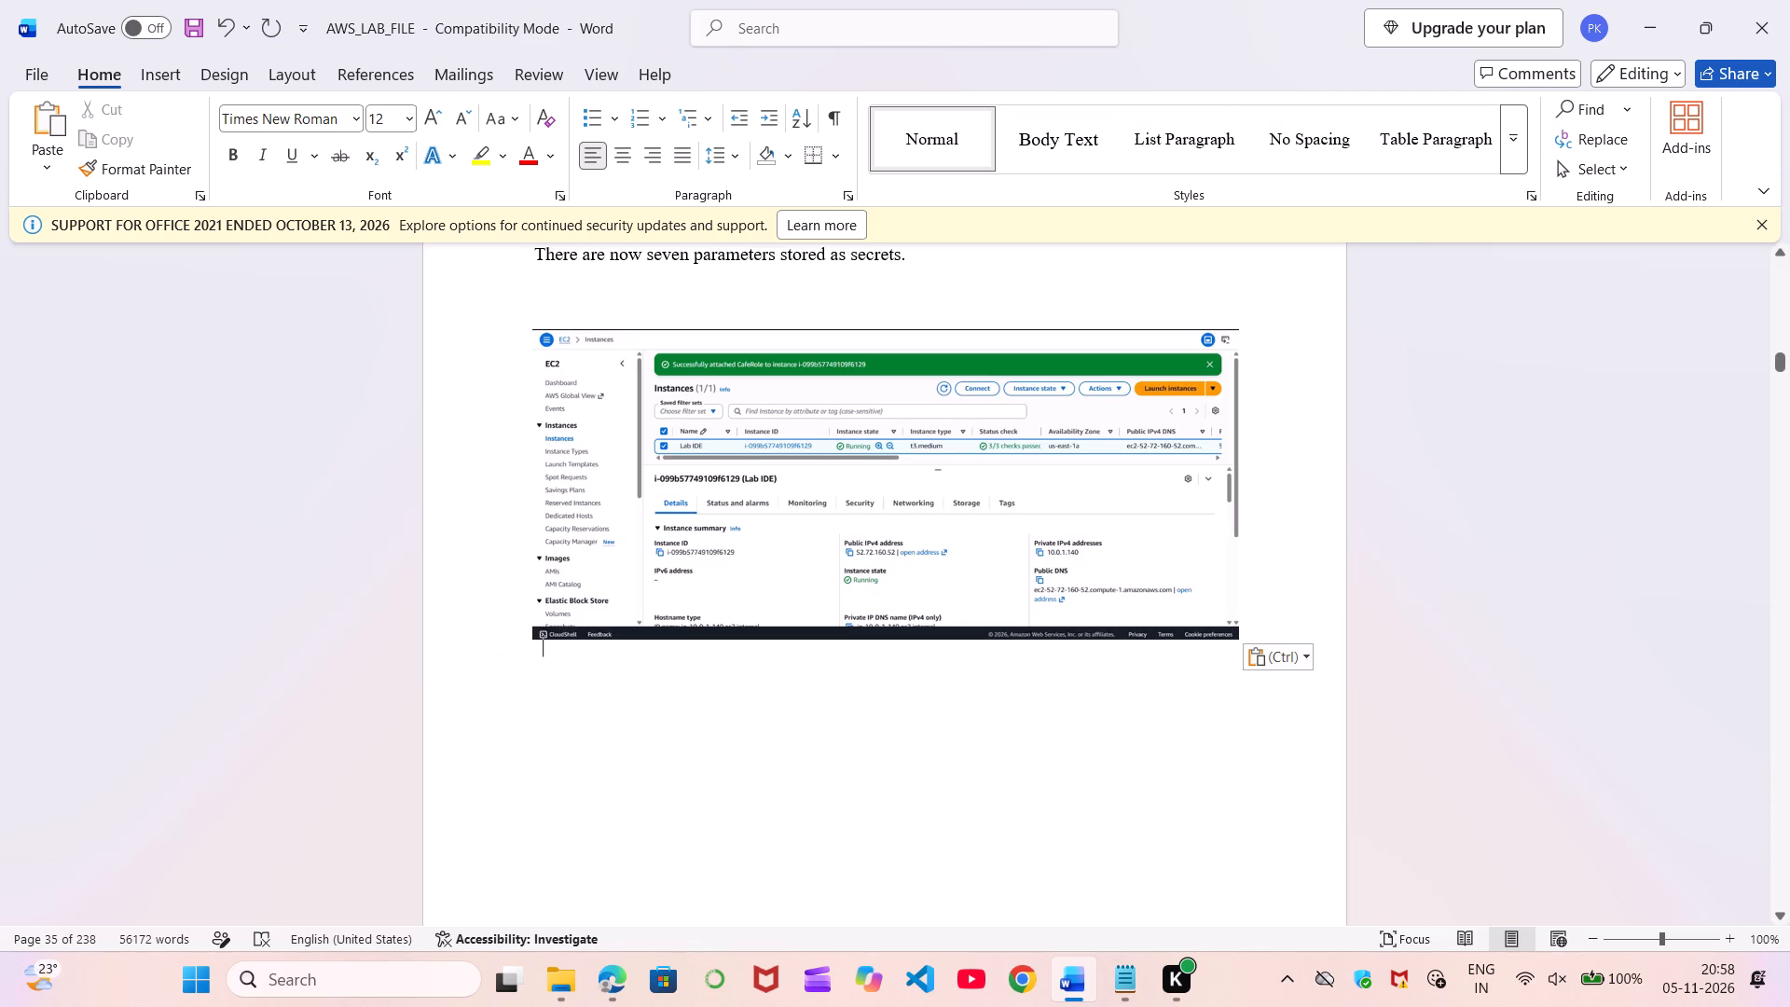
{"action": "key", "text": "Up"}
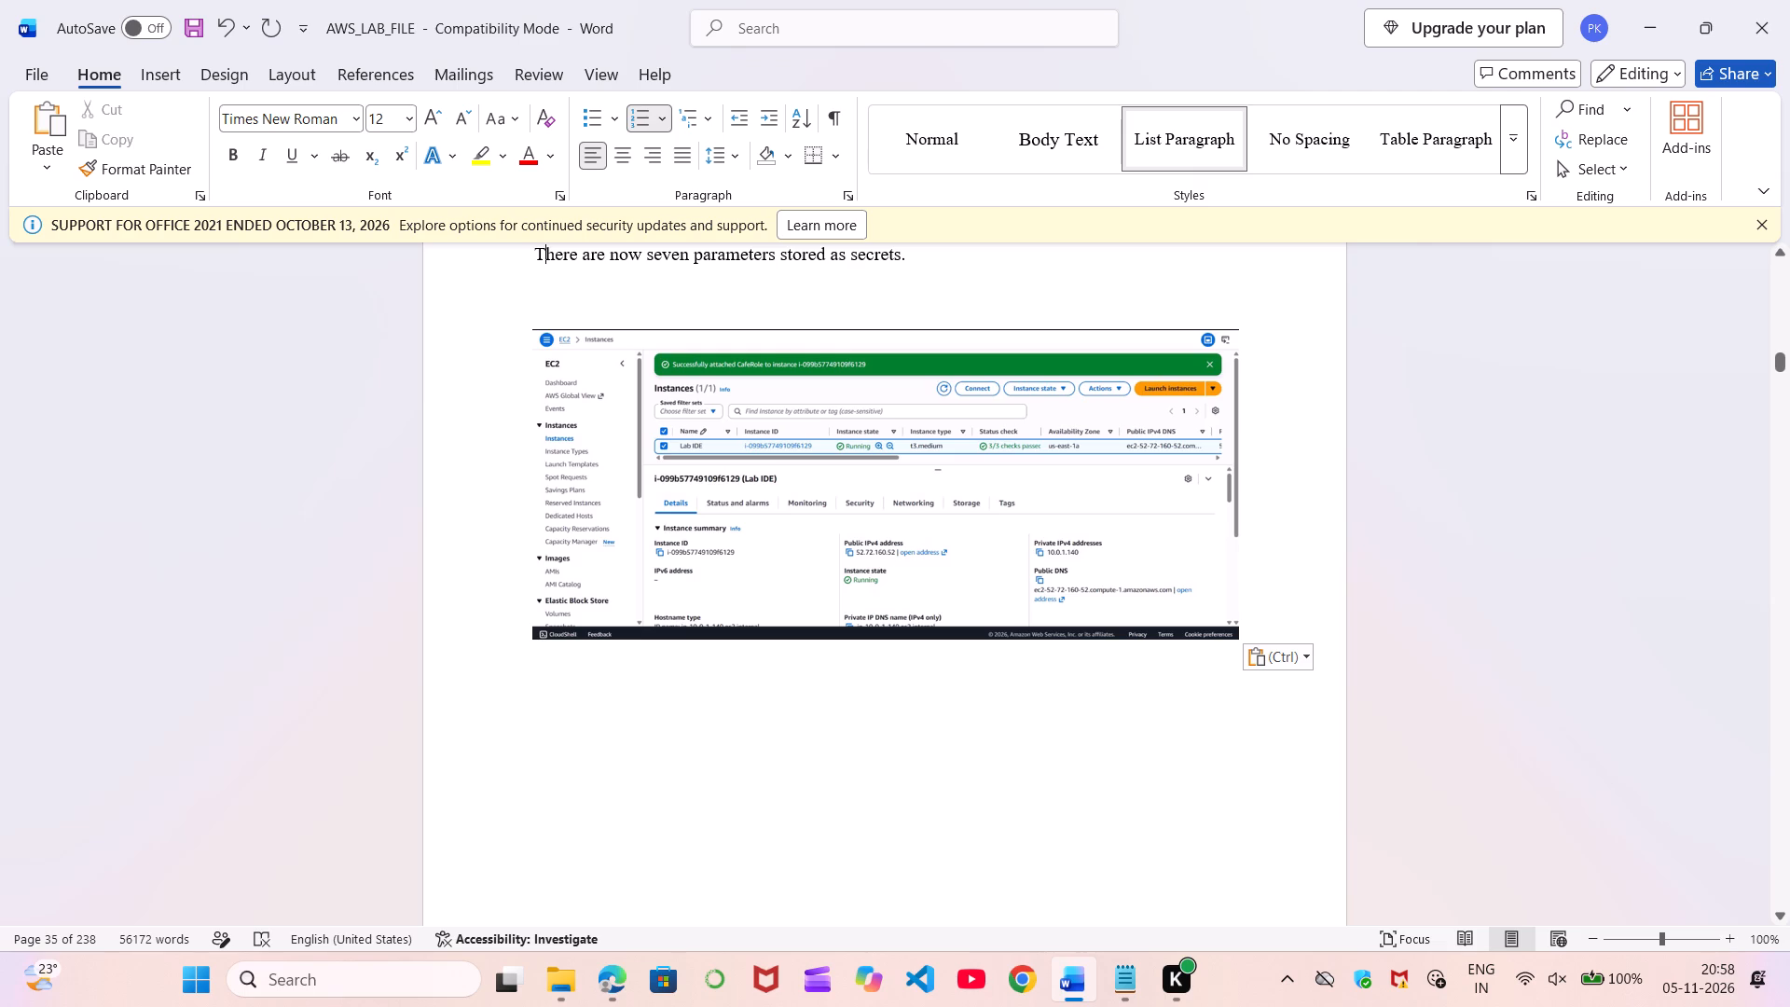
{"action": "left_click", "coordinate": [918, 259]}
{"action": "key", "text": "Return"}
{"action": "key", "text": "BackSpace"}
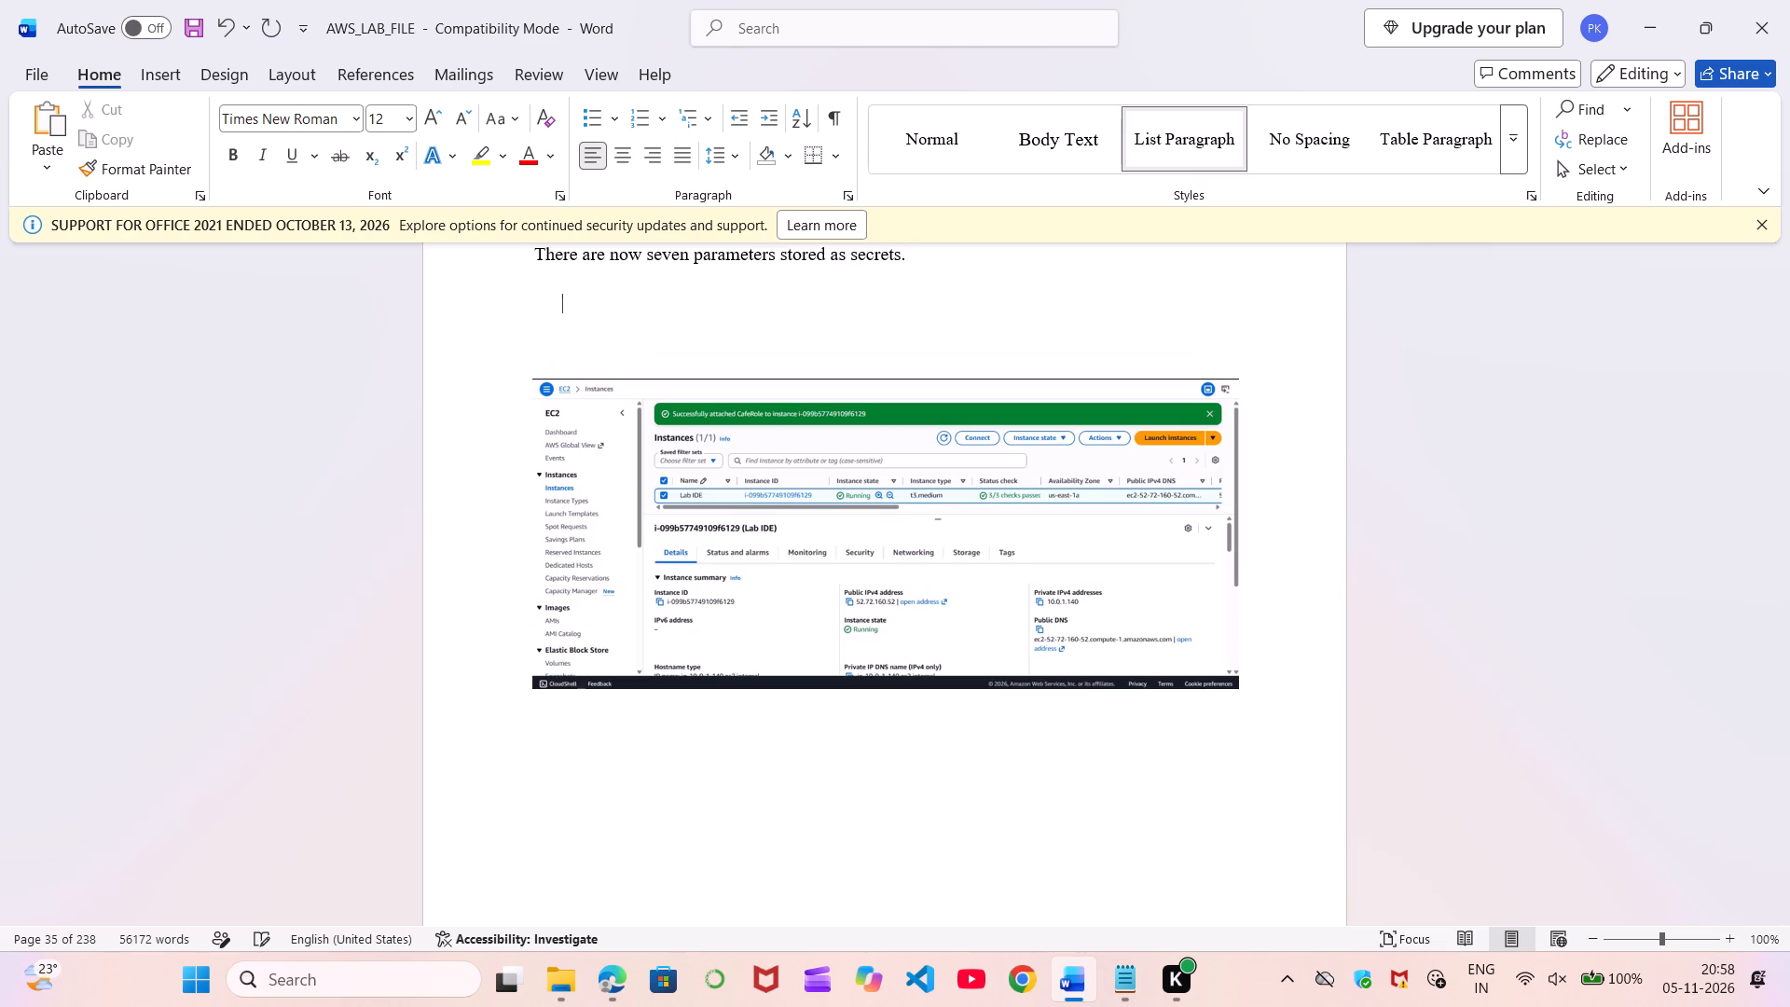
{"action": "key", "text": "Down"}
{"action": "key", "text": "BackSpace"}
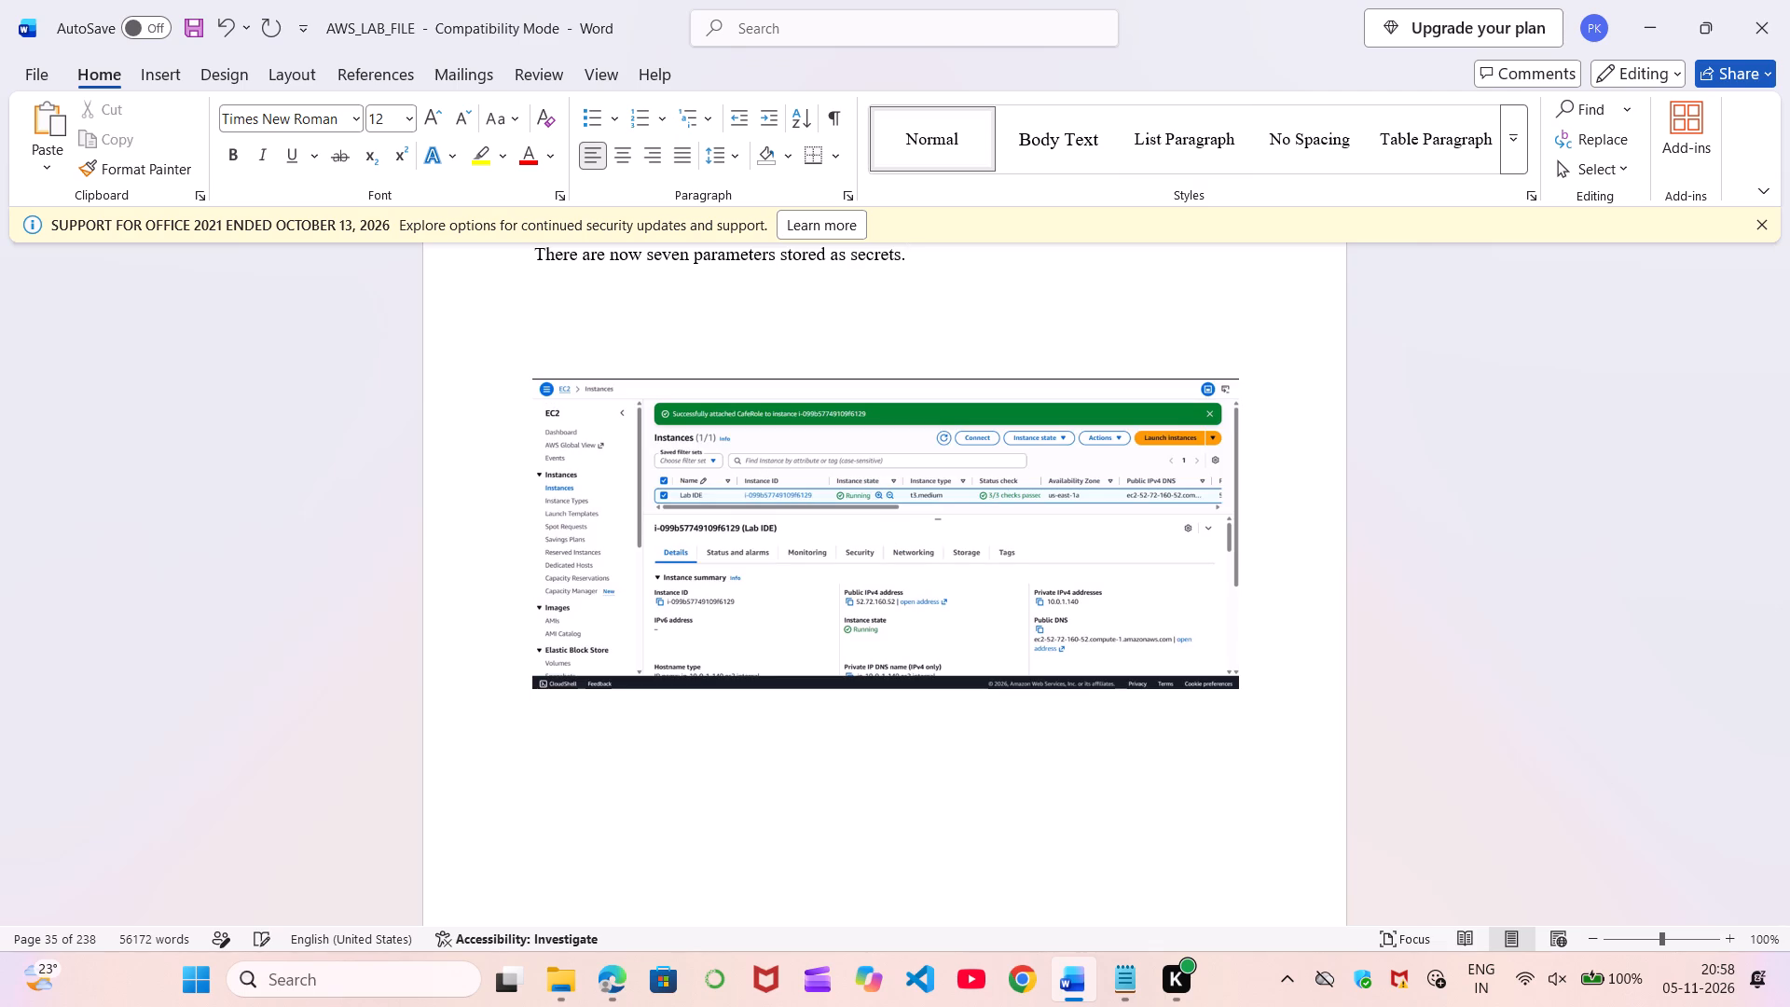
{"action": "key", "text": "BackSpace"}
Insert an unnumbered line below "There are now seven parameters stored as secrets." and remove the extra blank line above the EC2 Instances screenshot.
{"action": "left_click", "coordinate": [651, 350]}
{"action": "left_click", "coordinate": [622, 330]}
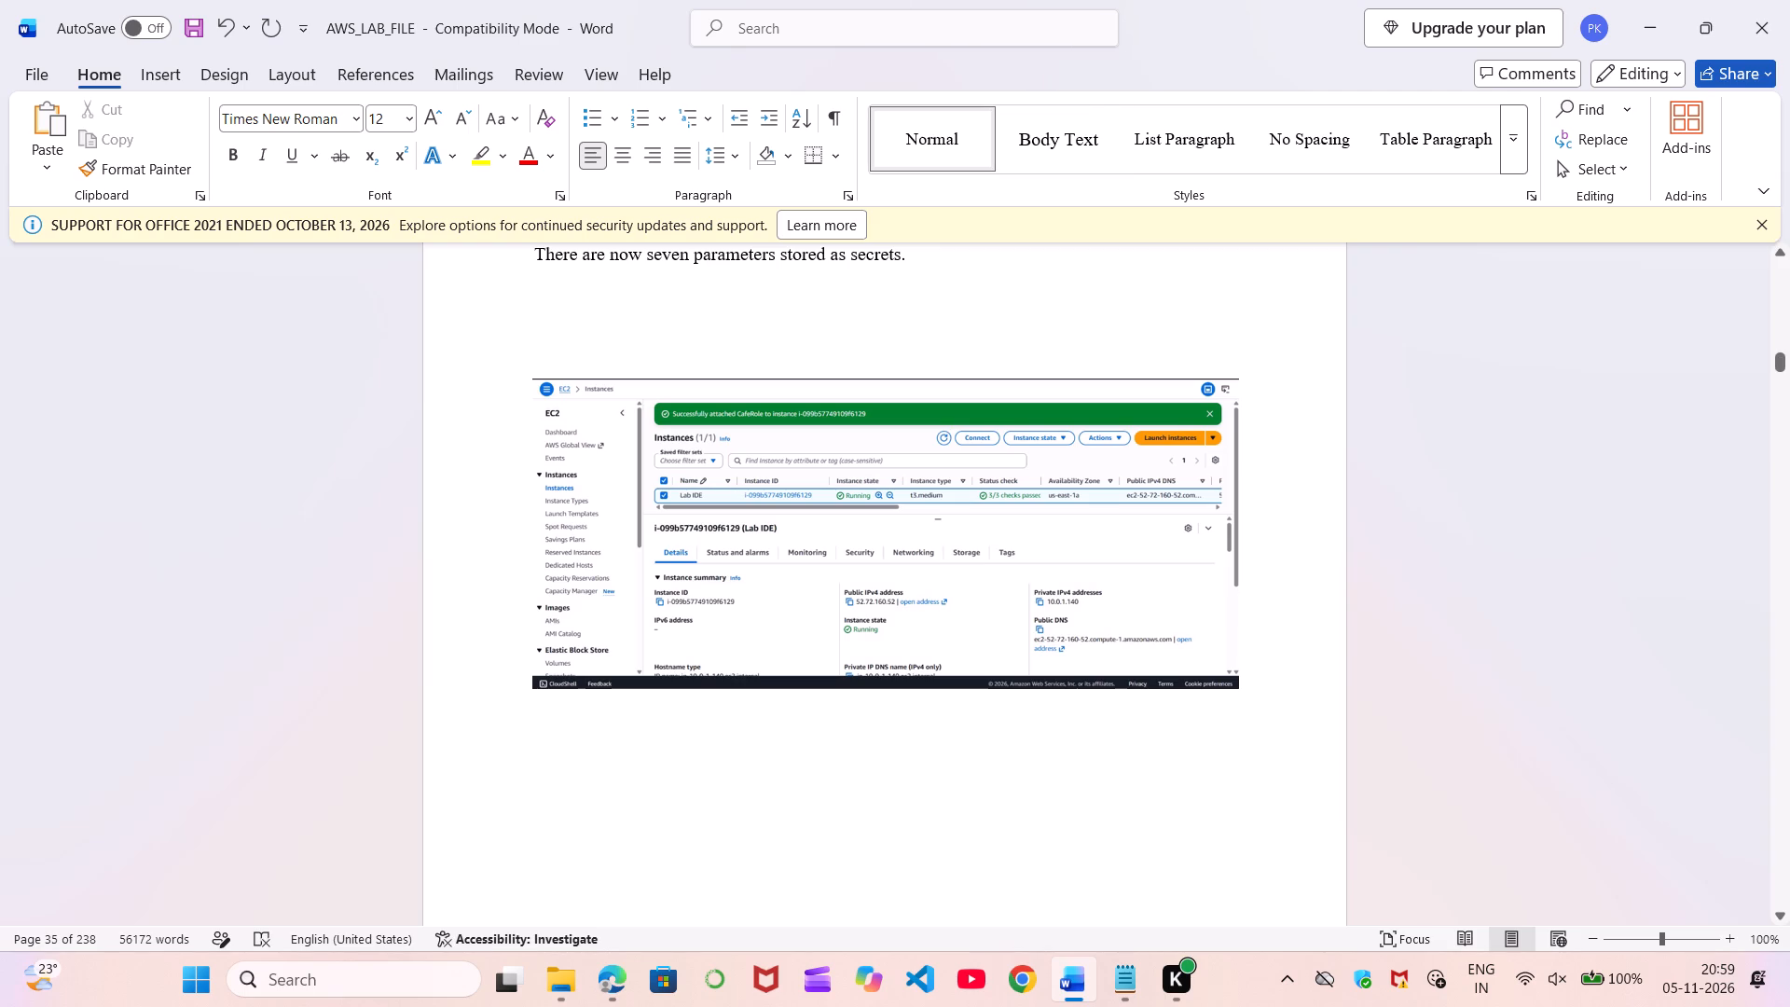
{"action": "left_click", "coordinate": [625, 330]}
{"action": "left_click", "coordinate": [922, 273]}
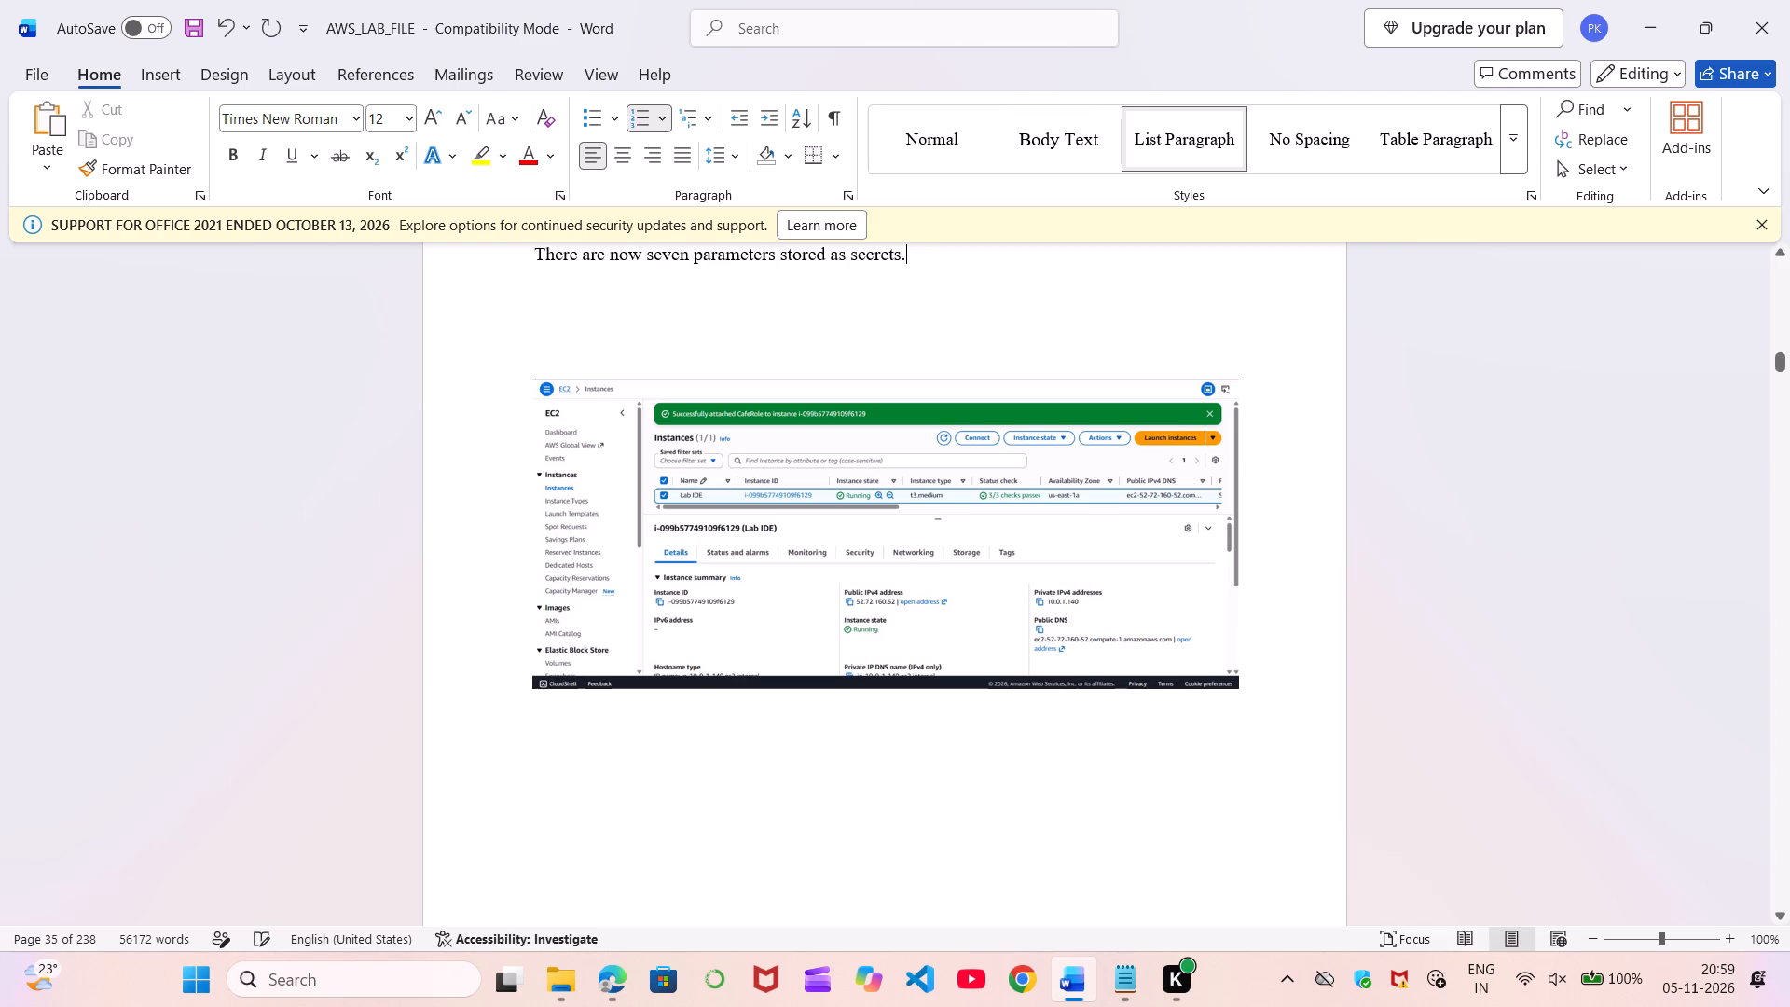
{"action": "key", "text": "Return"}
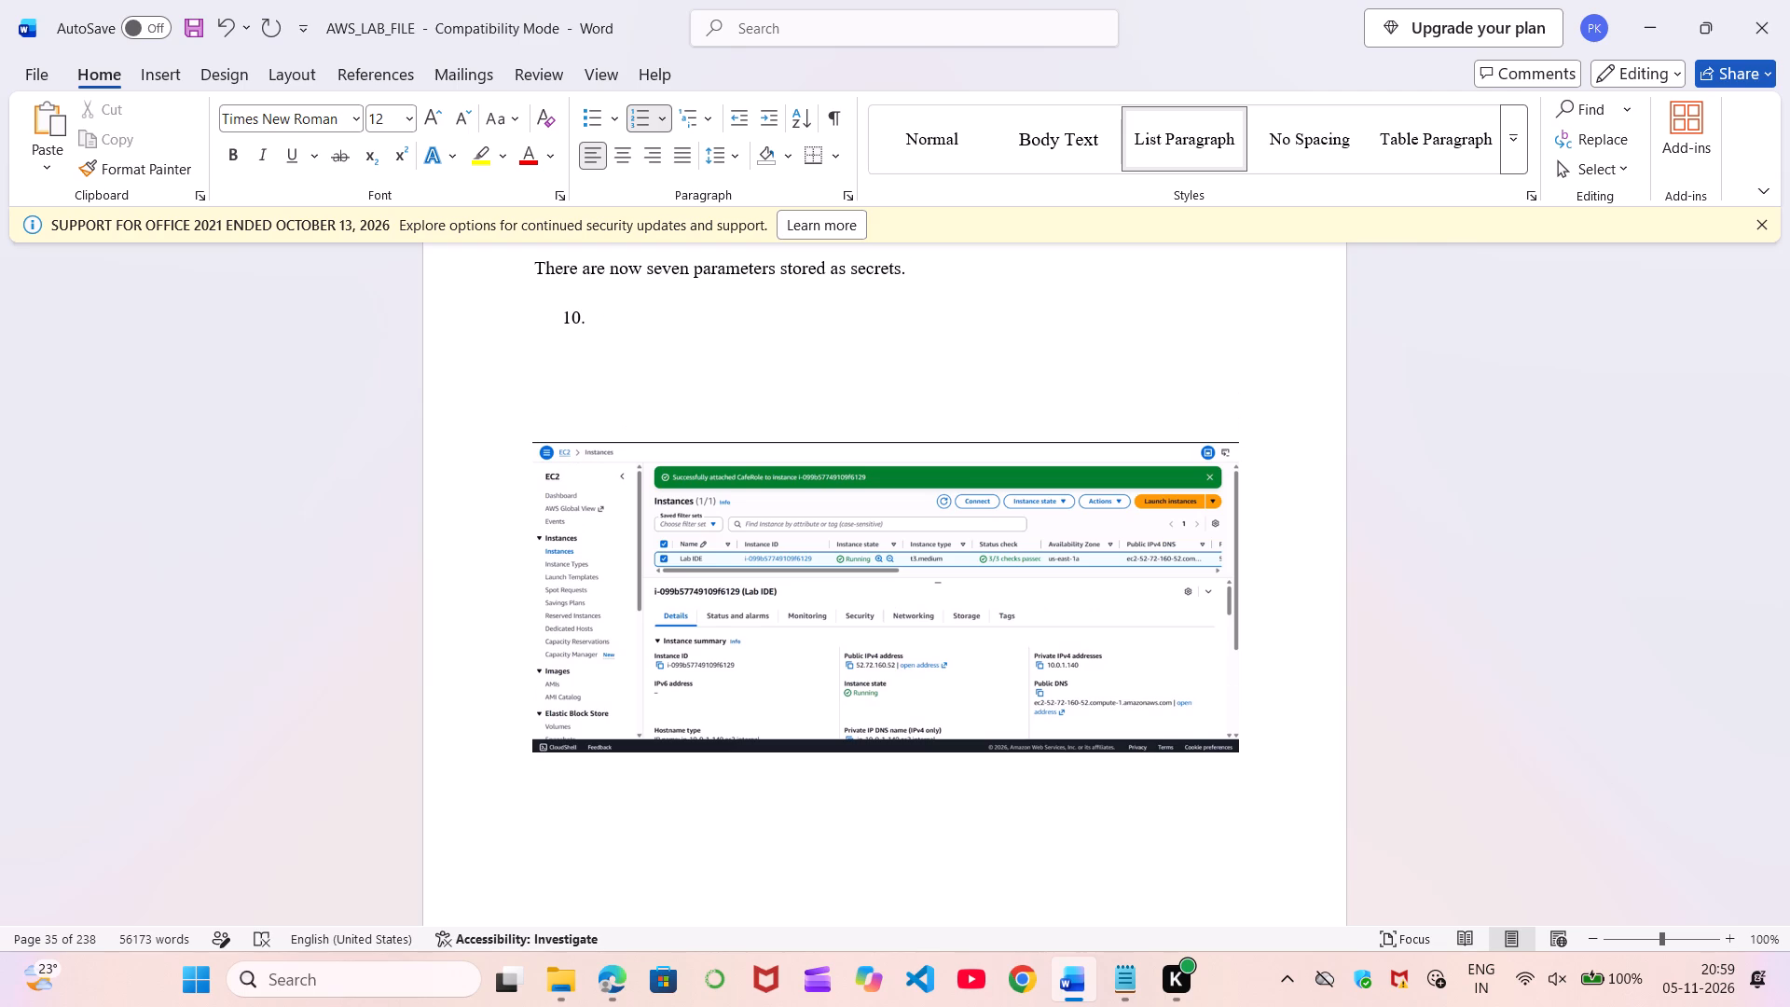
{"action": "key", "text": "BackSpace"}
{"action": "key", "text": "BackSpace"}
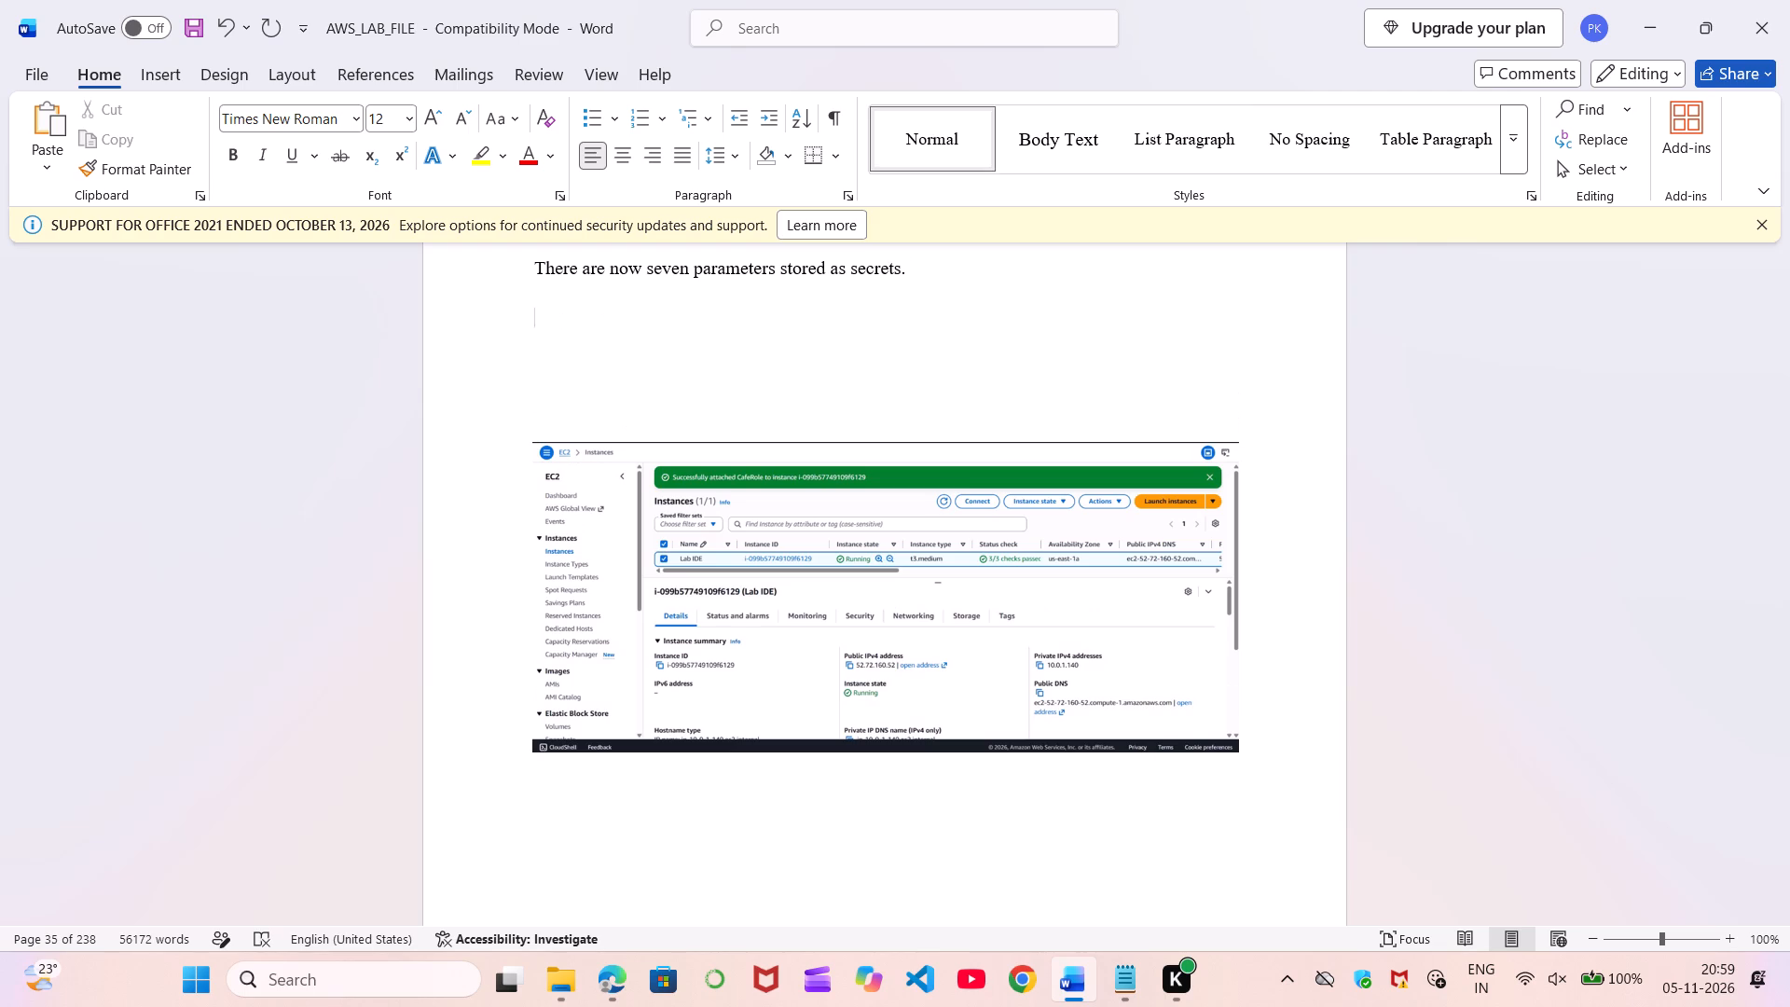
{"action": "key", "text": "Down"}
{"action": "key", "text": "Down"}
{"action": "key", "text": "Up"}
{"action": "key", "text": "BackSpace"}
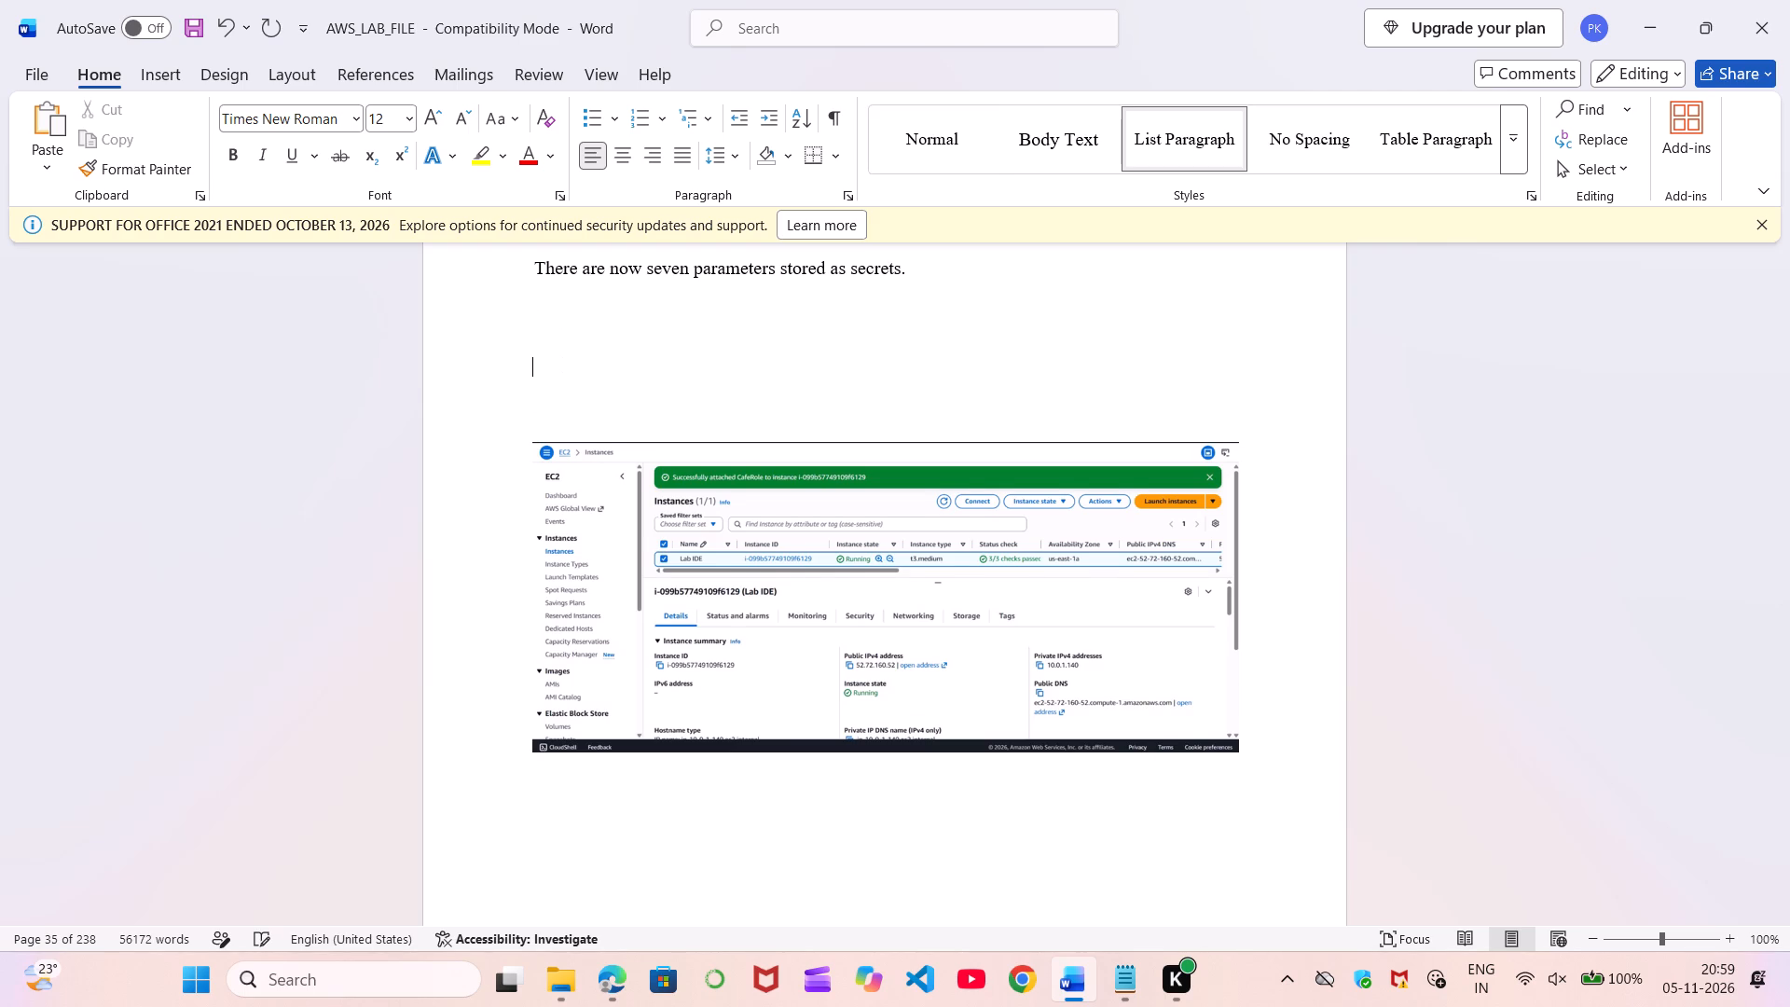
{"action": "key", "text": "BackSpace"}
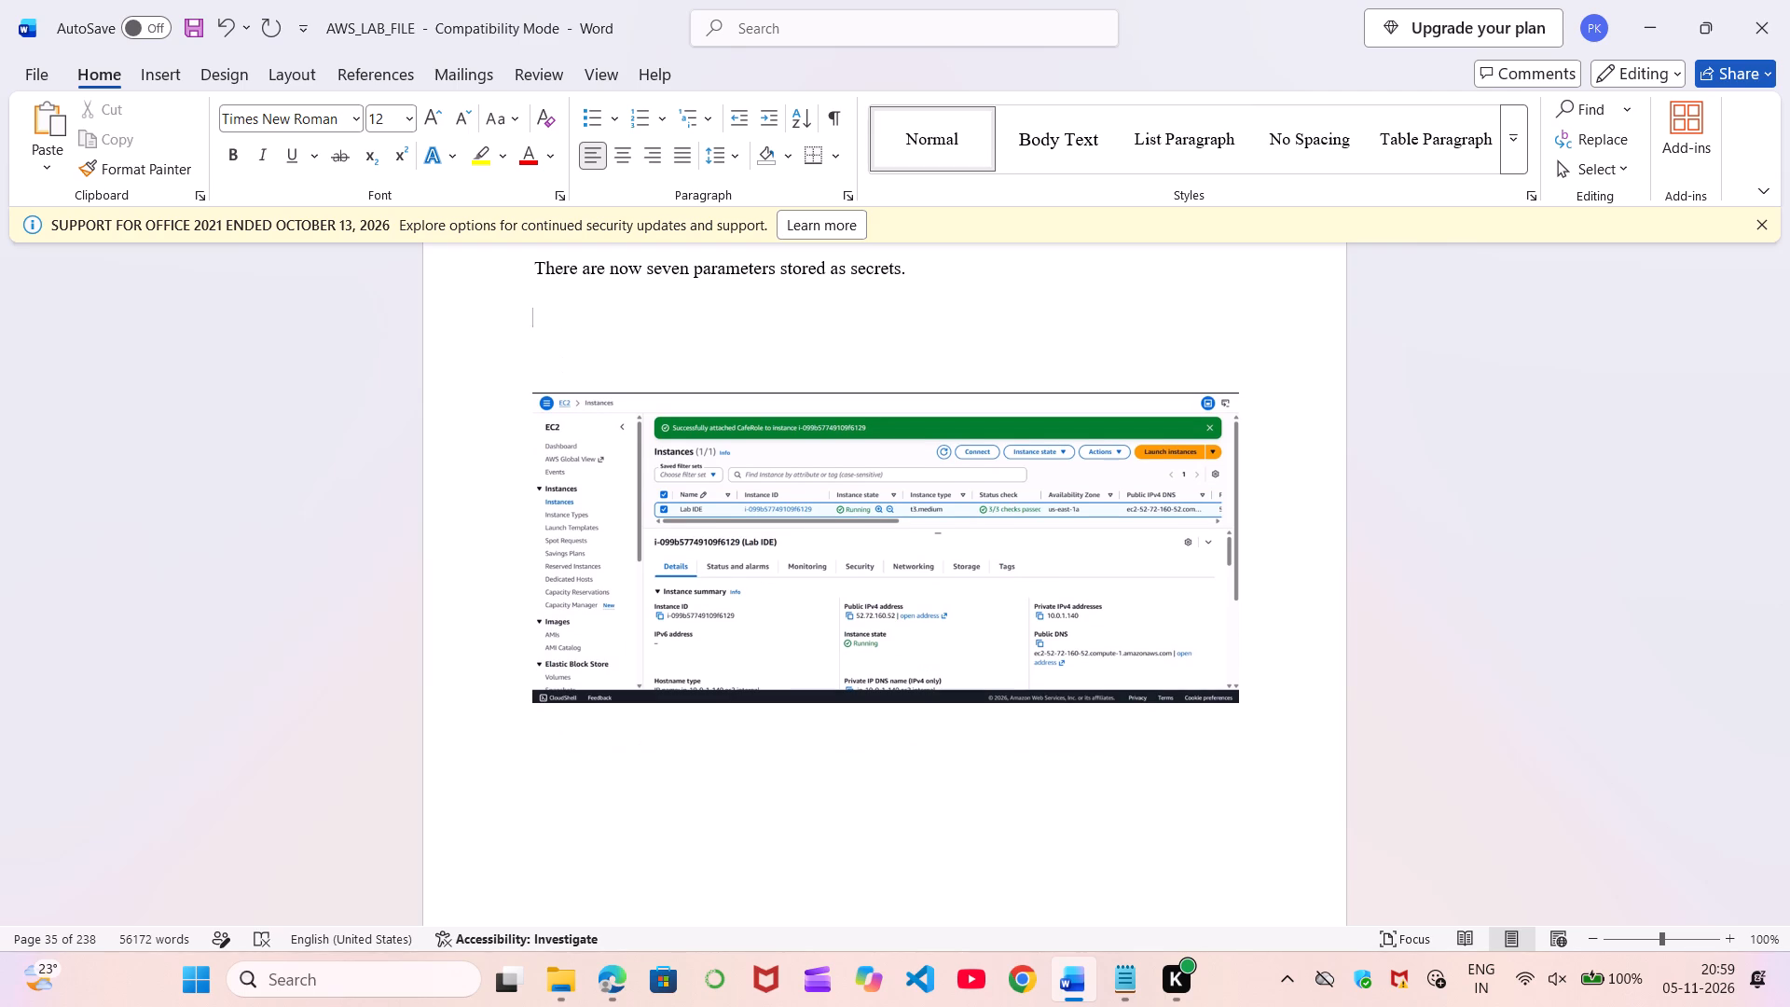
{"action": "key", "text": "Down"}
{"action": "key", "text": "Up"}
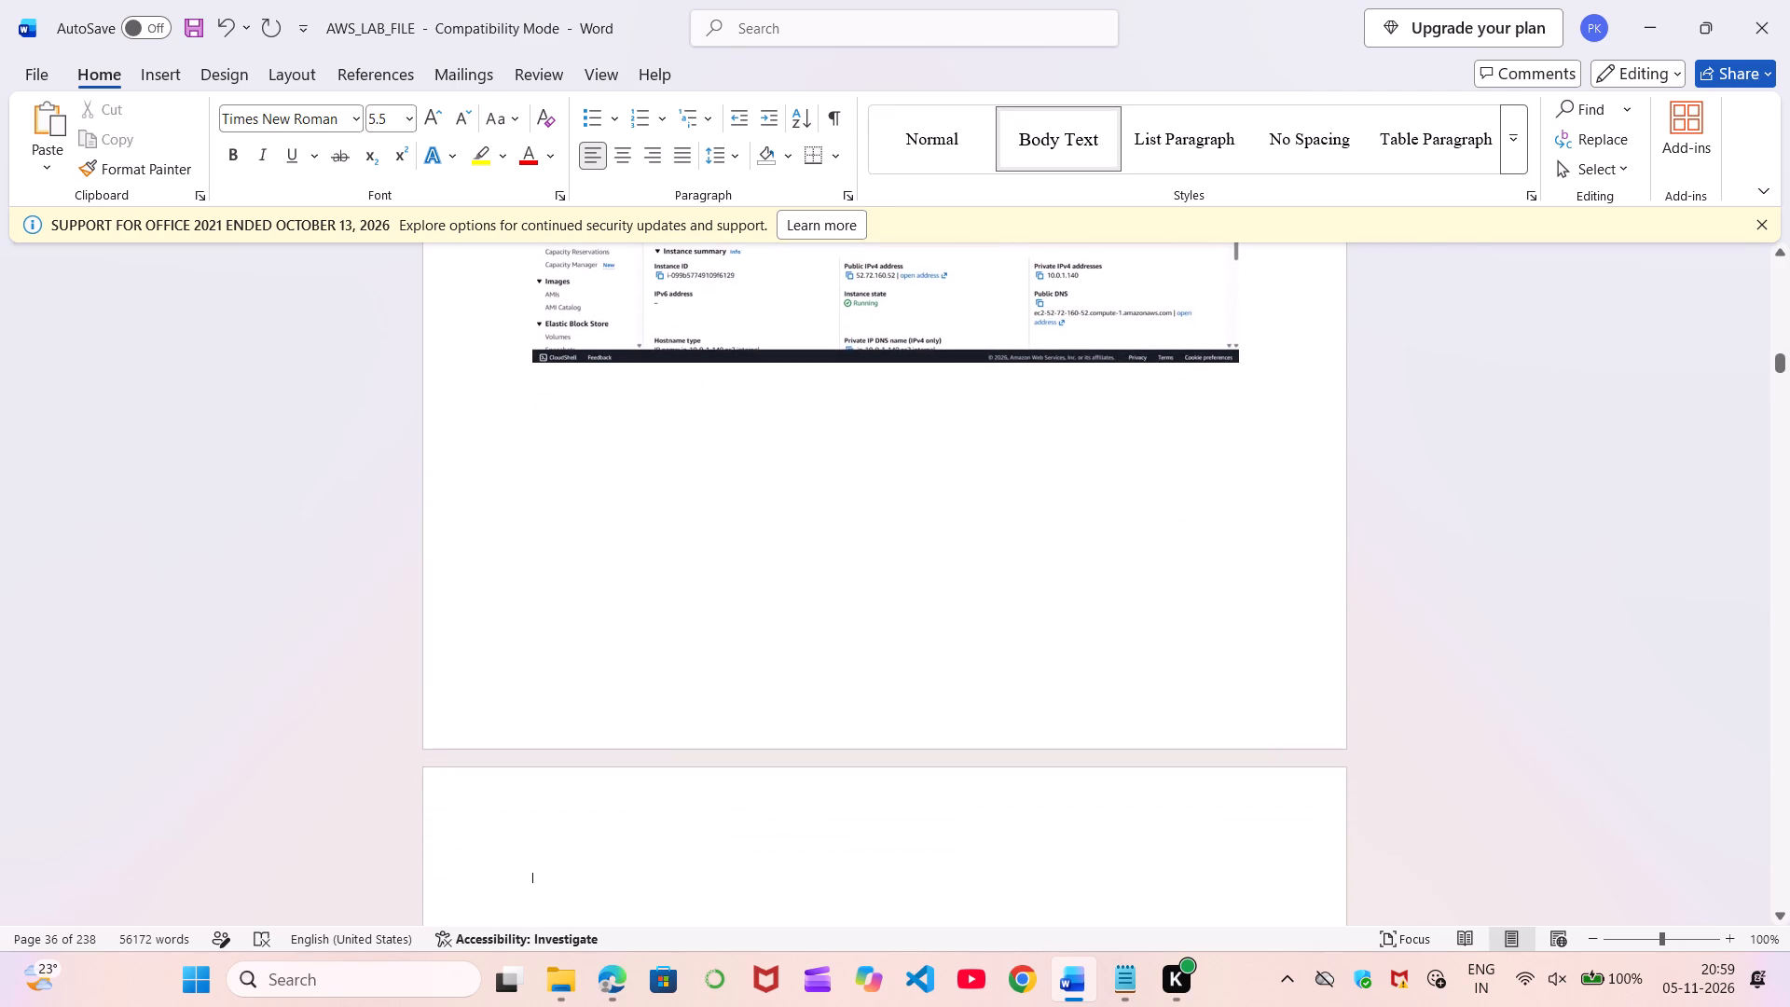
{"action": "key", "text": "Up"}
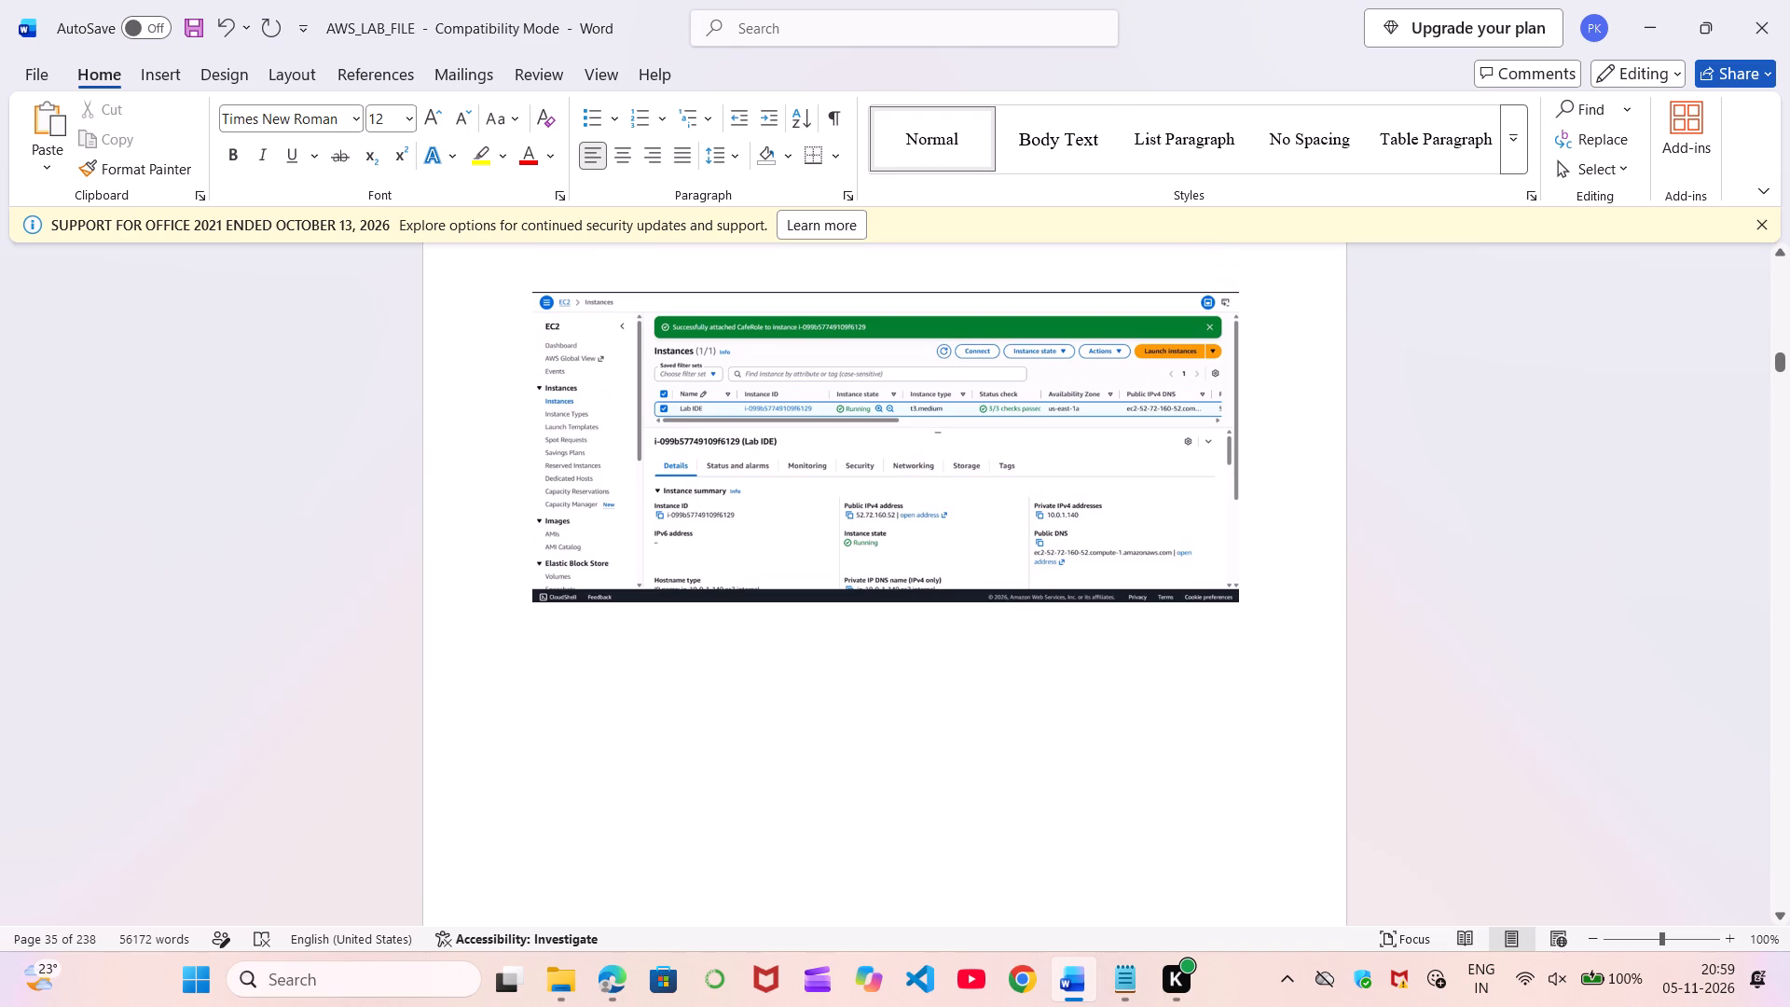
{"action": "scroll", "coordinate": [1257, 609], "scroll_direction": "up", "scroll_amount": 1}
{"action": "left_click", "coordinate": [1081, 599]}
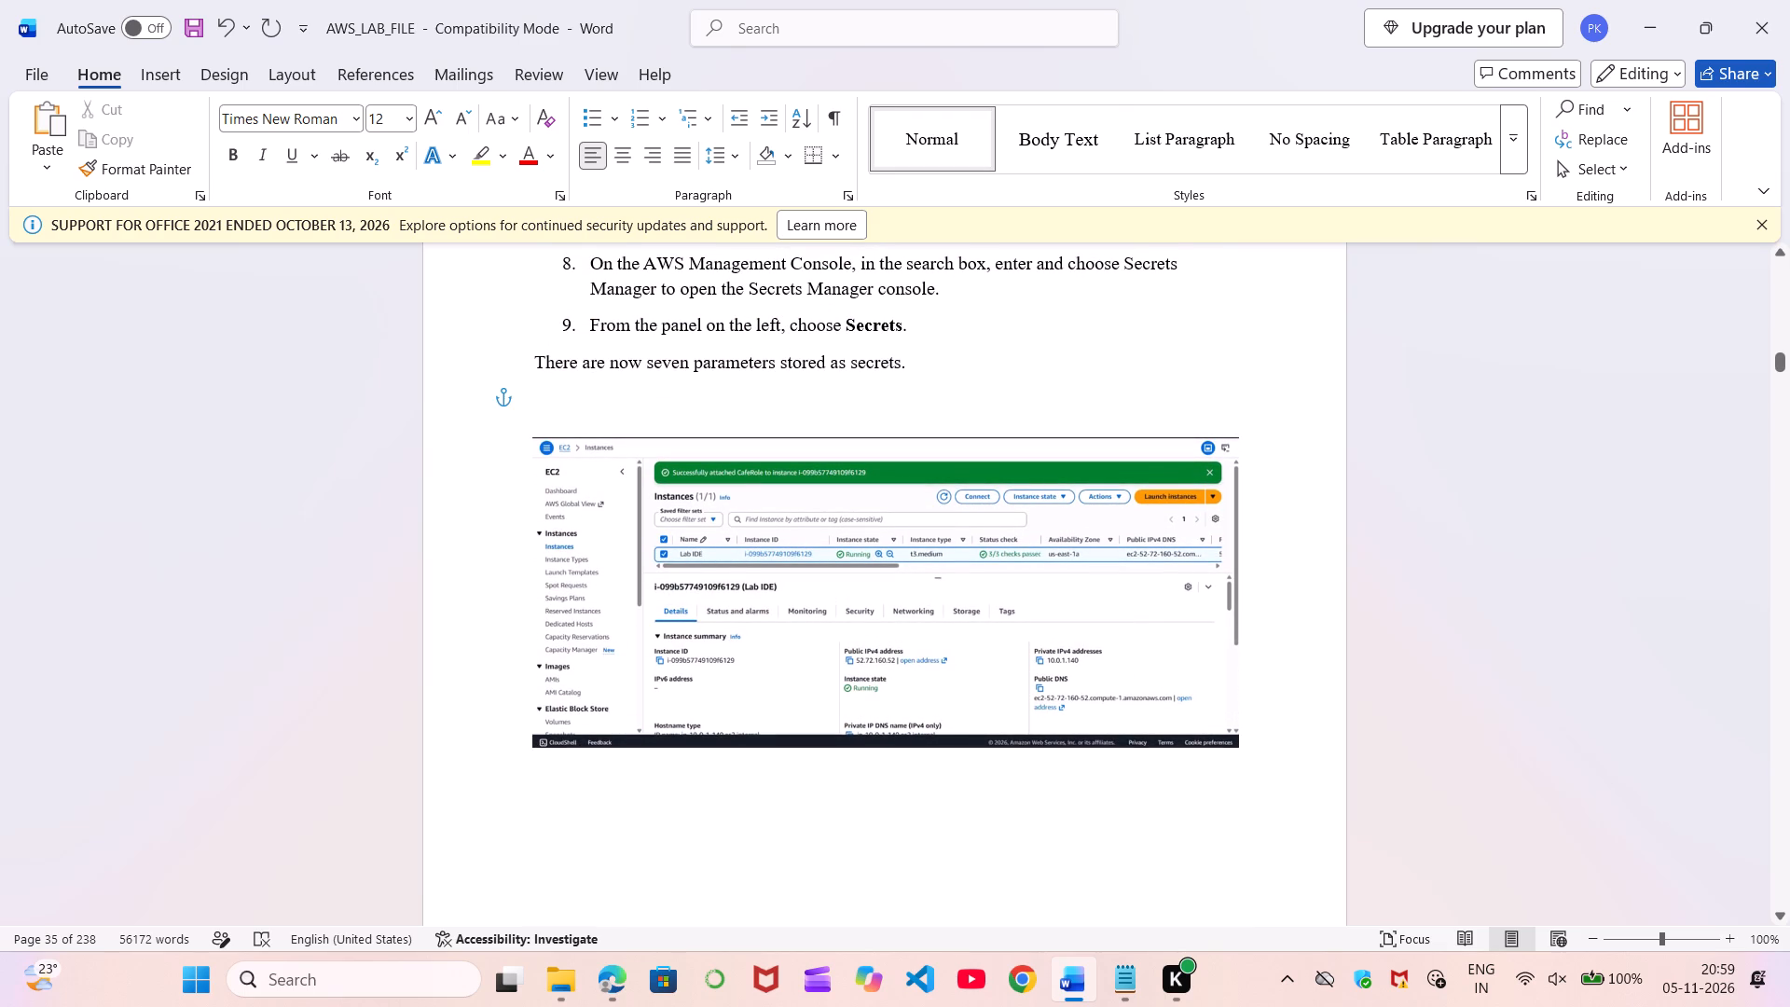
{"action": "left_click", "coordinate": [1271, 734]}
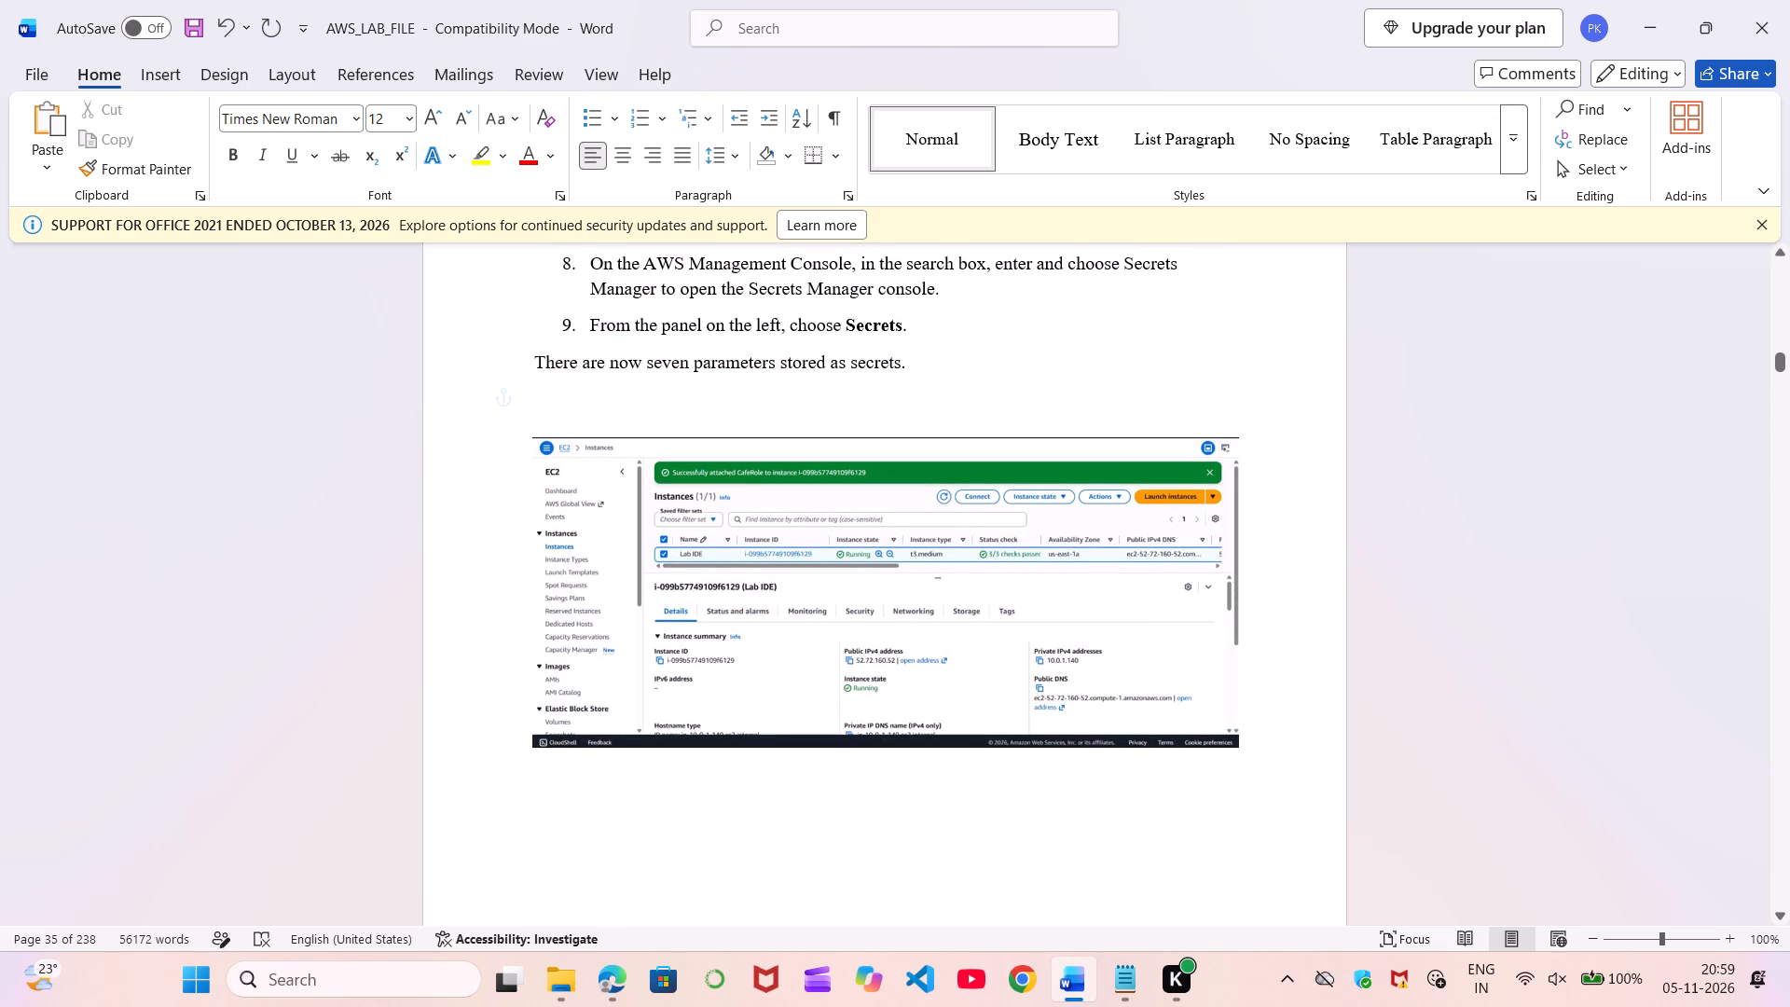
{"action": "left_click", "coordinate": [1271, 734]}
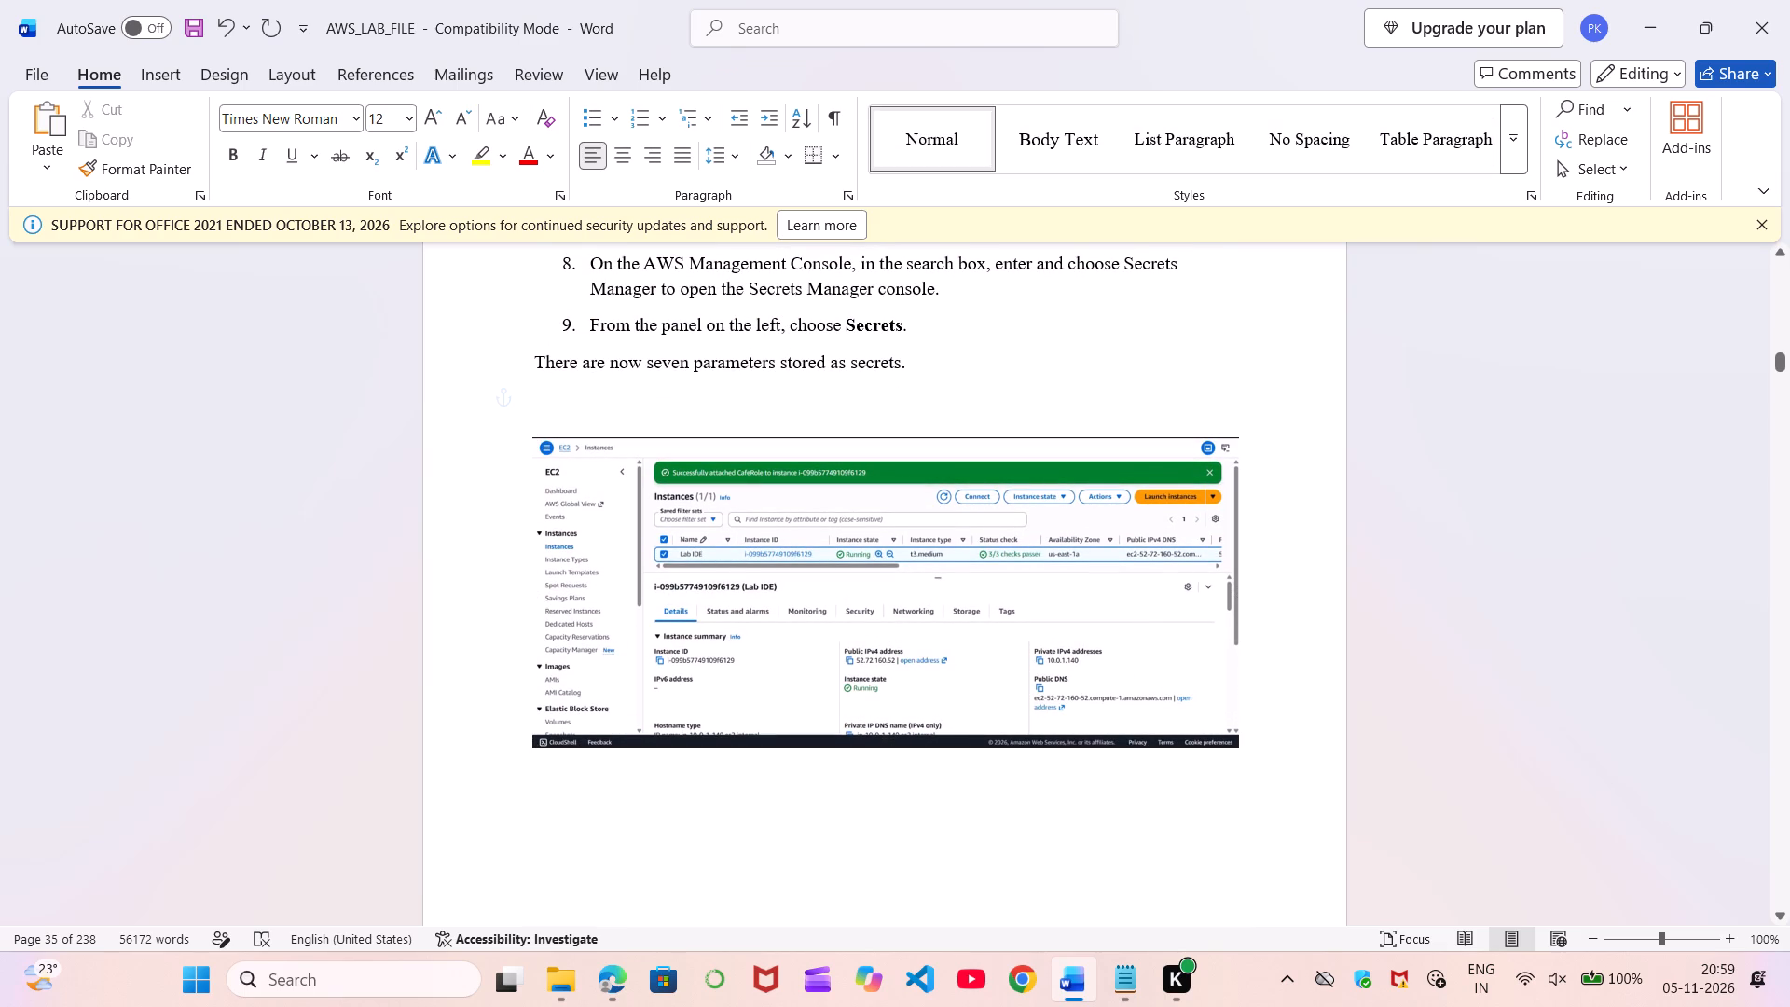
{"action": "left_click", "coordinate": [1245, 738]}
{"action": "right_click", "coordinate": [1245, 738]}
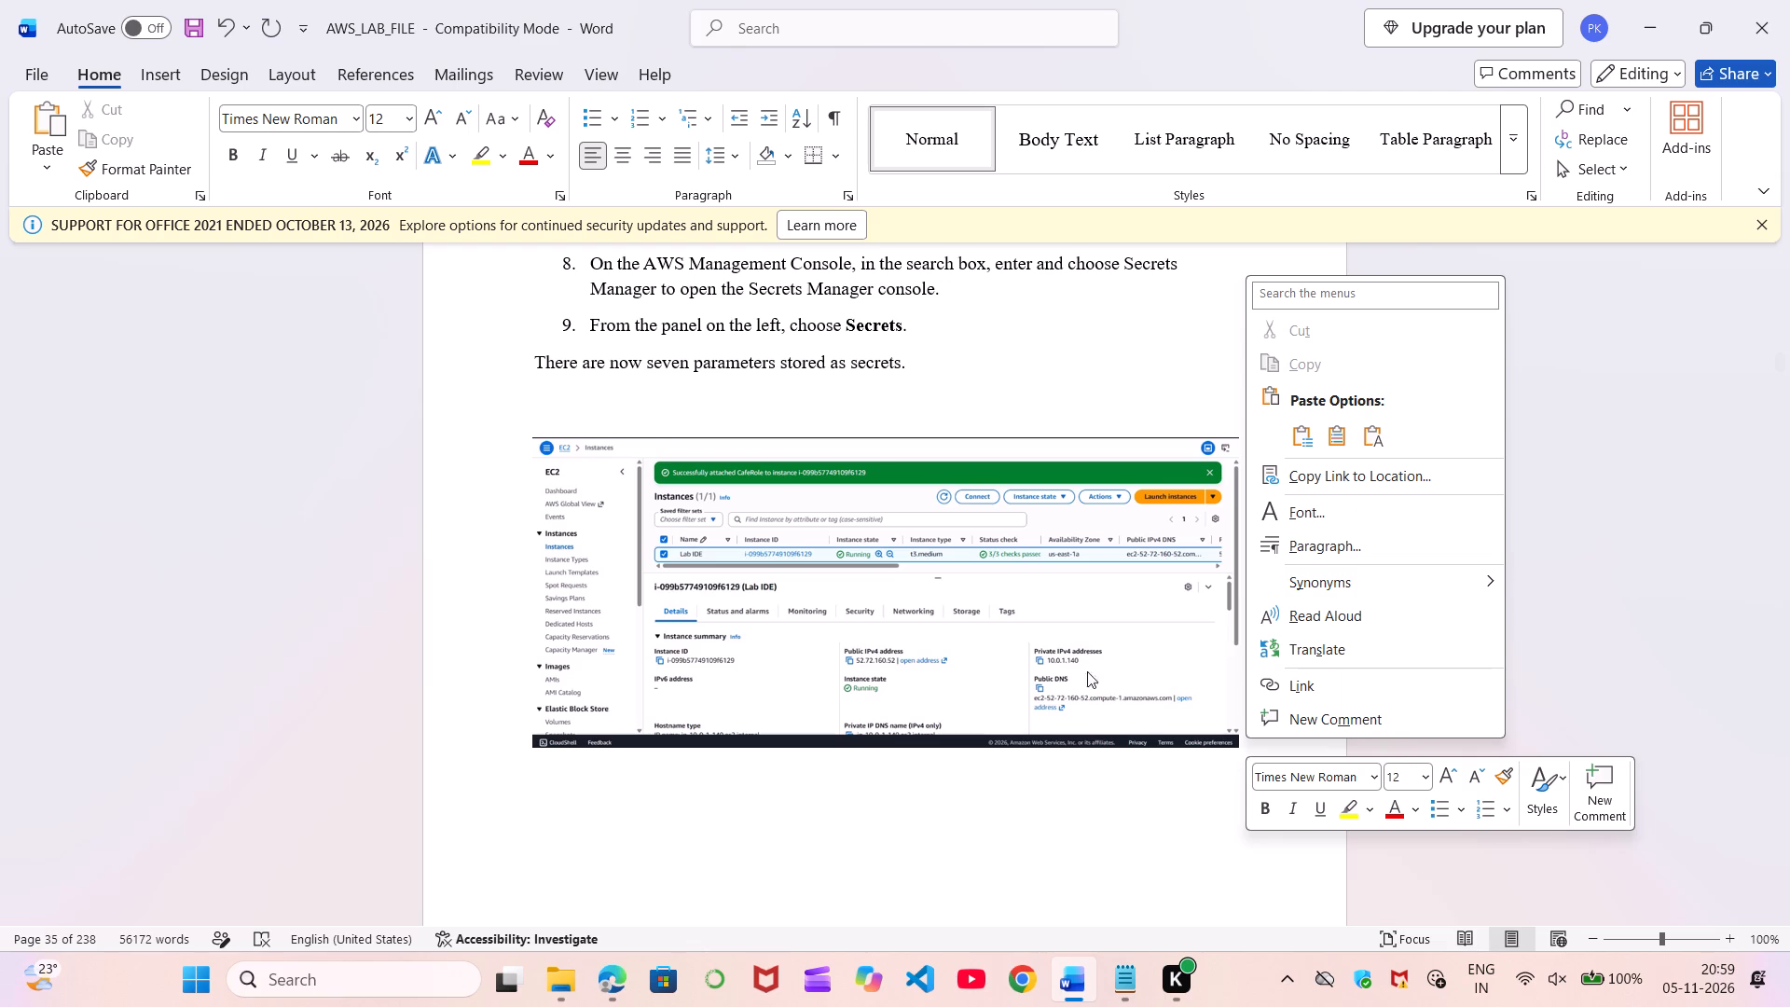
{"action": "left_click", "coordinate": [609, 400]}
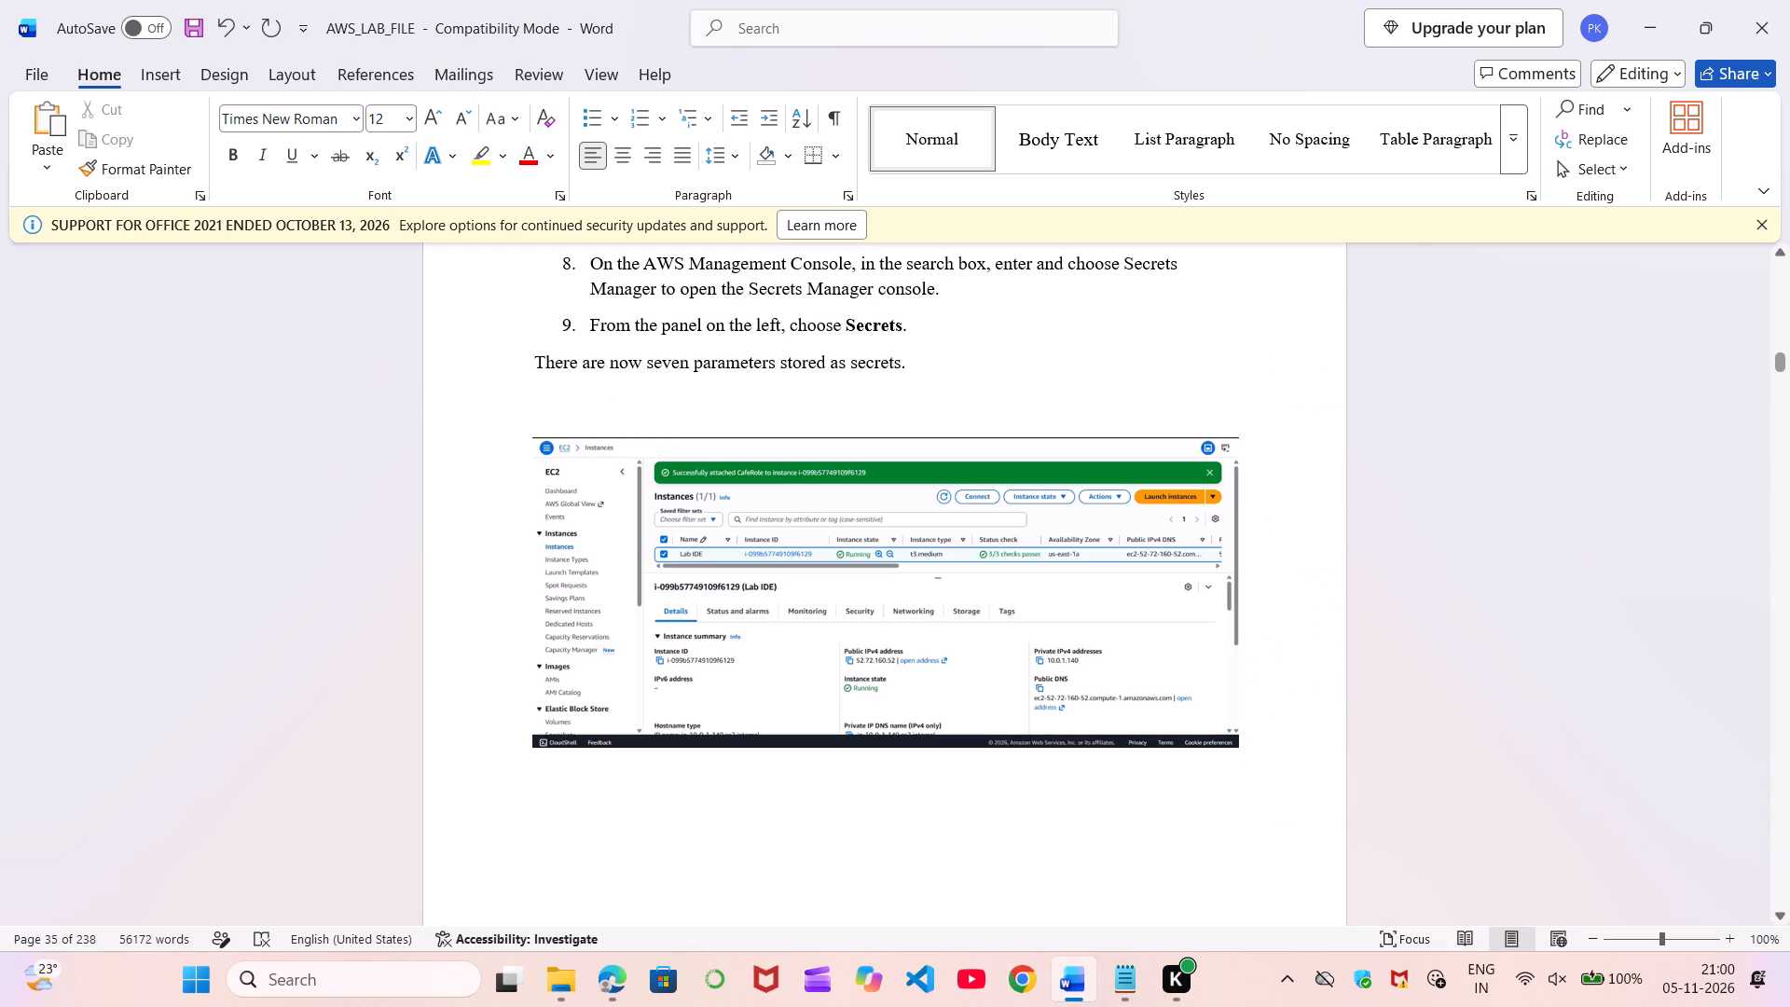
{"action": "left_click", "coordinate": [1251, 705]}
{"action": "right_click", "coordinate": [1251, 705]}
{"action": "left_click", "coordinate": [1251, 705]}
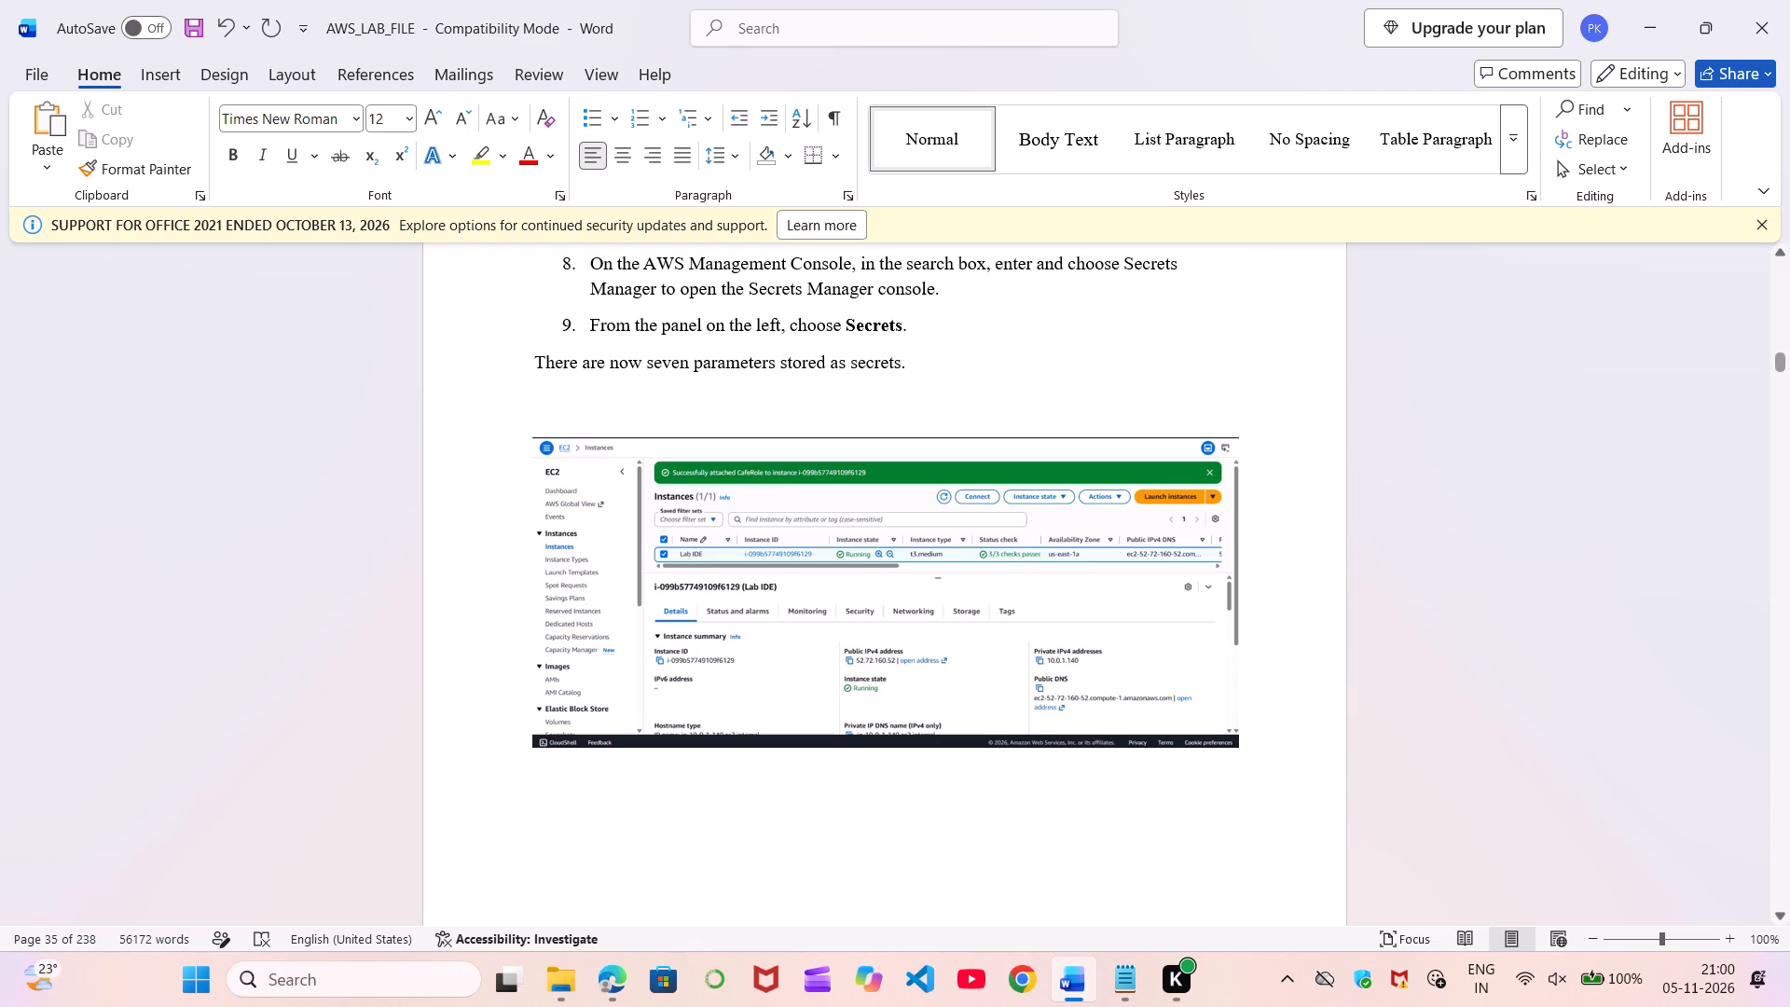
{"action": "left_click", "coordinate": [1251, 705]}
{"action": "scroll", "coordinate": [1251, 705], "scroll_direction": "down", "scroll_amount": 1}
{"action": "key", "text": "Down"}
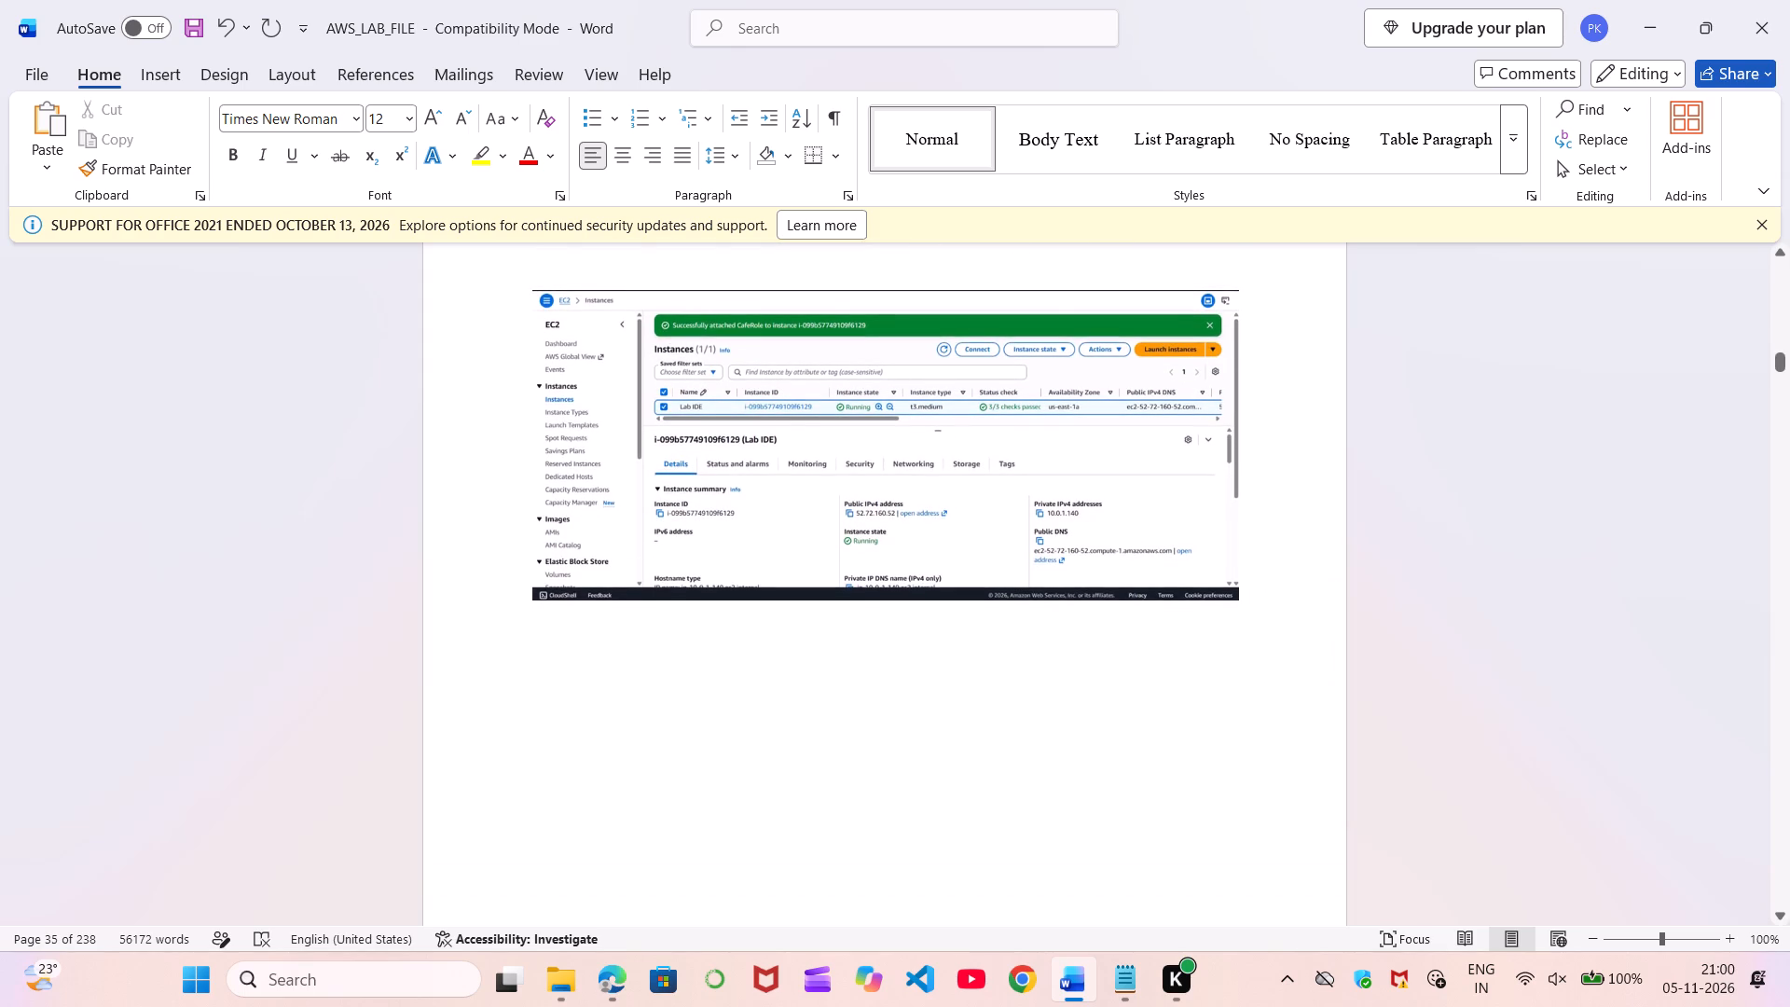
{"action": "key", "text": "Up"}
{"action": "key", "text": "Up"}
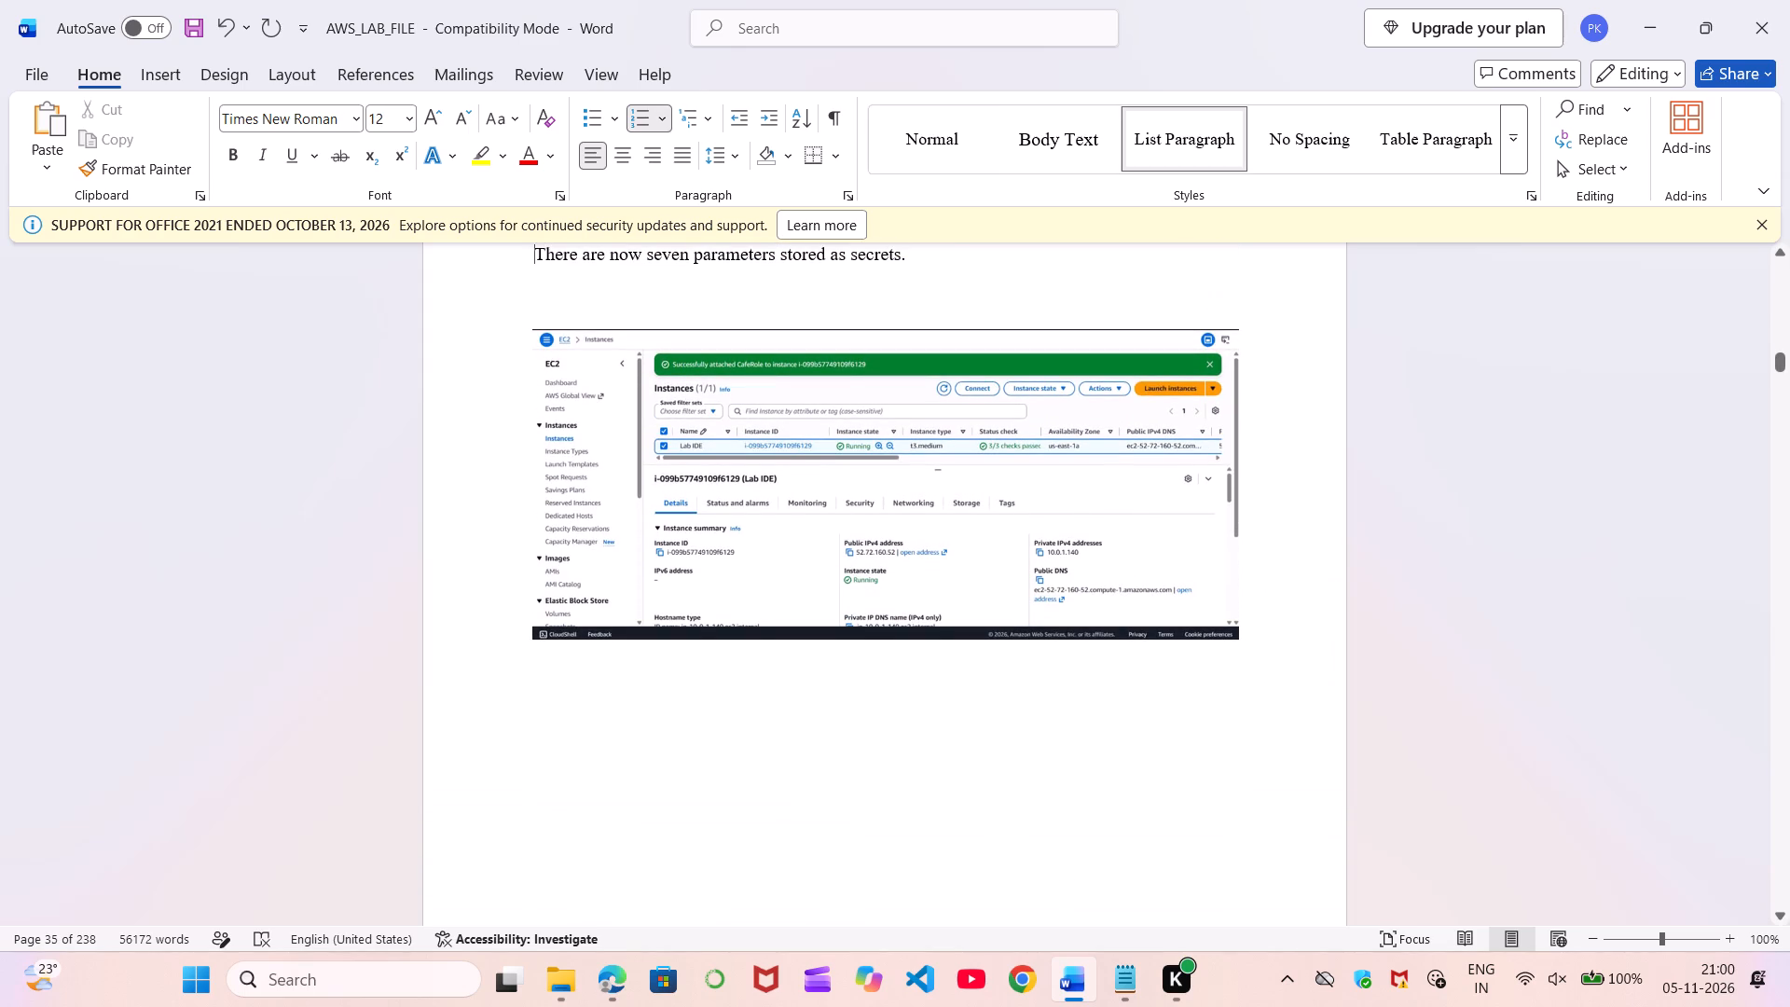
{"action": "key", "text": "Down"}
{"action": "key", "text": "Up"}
Place the cursor in the lab text above the line "There are now seven parameters stored as secrets.".
{"action": "scroll", "coordinate": [939, 268], "scroll_direction": "up", "scroll_amount": 1}
{"action": "left_click", "coordinate": [916, 307]}
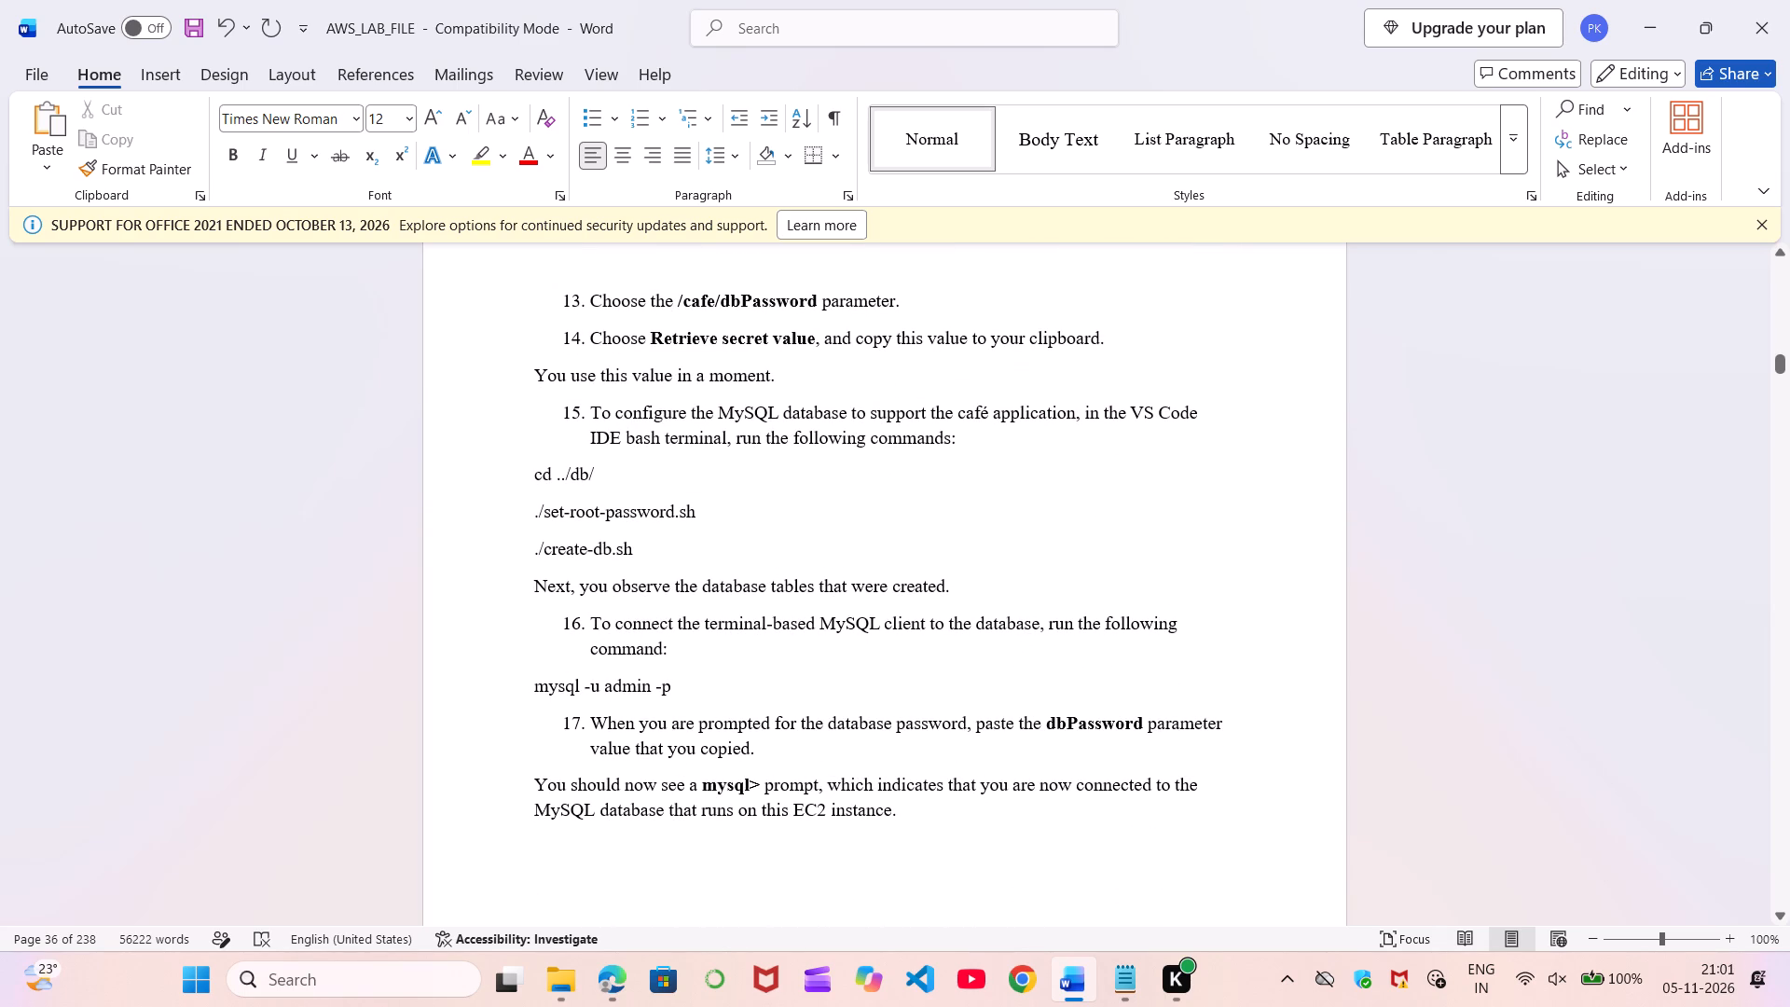
Delete the "You should now see a mysql> prompt" paragraph below instruction 17, leaving one empty line in its place.
{"action": "scroll", "coordinate": [658, 586], "scroll_direction": "down", "scroll_amount": 2}
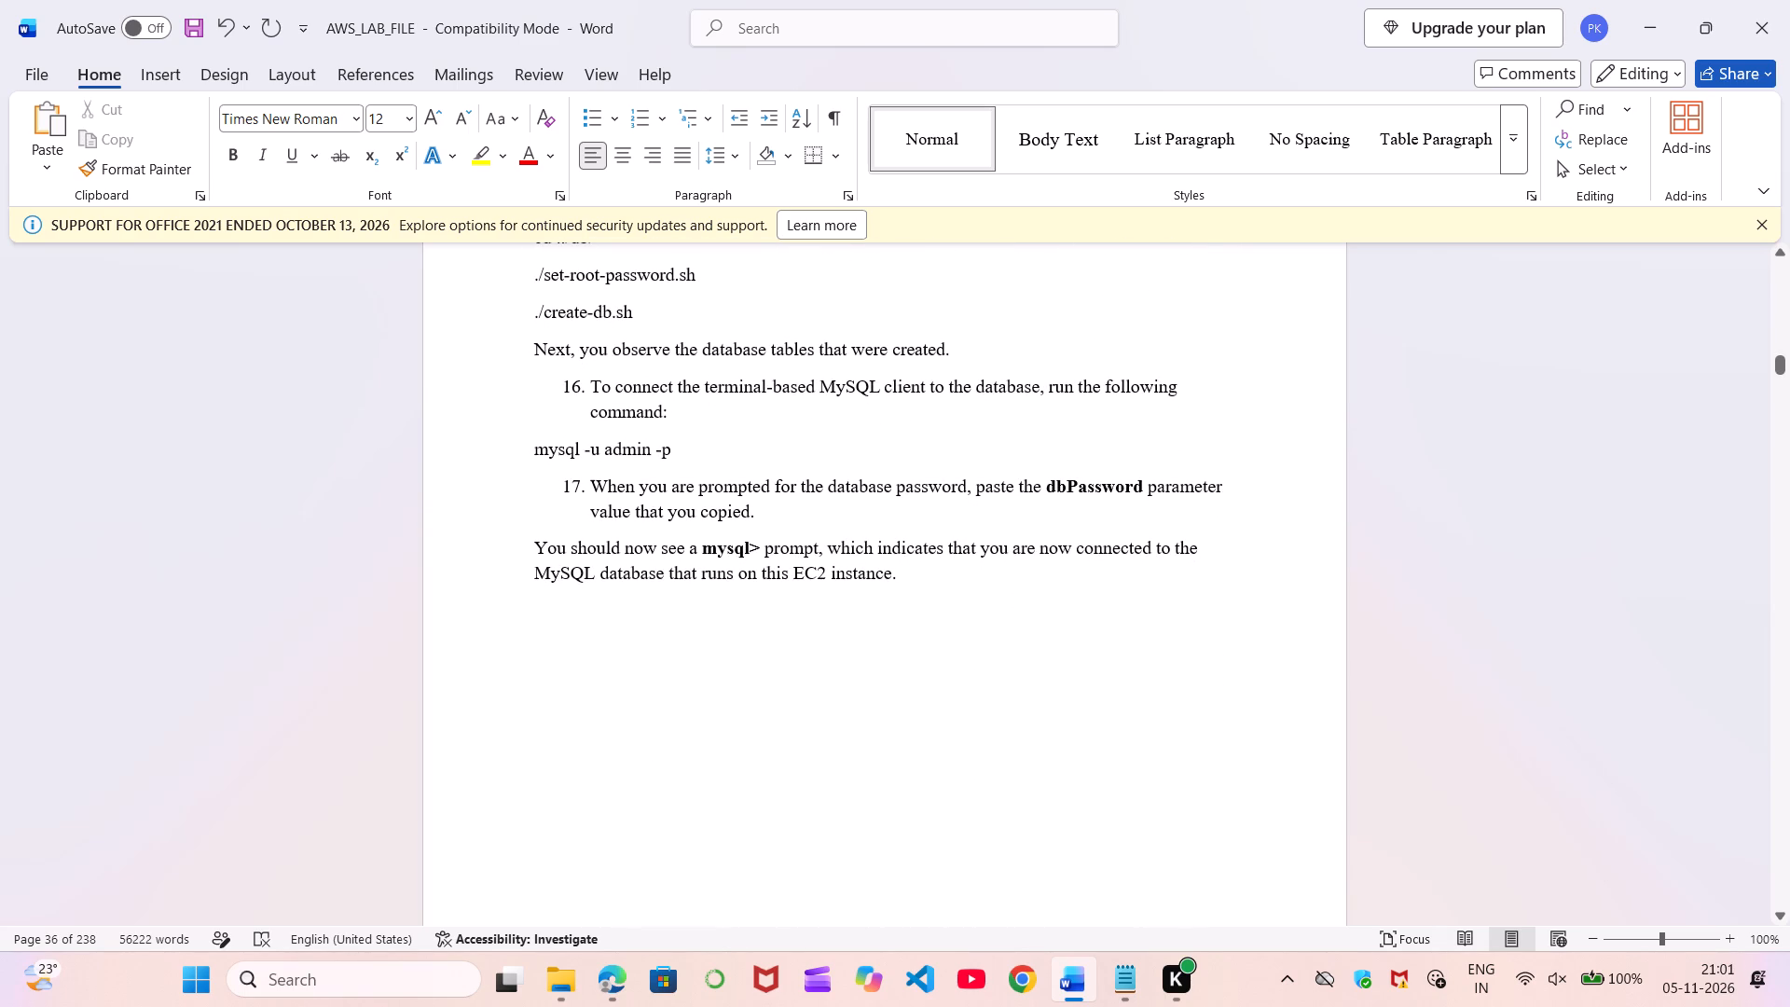
{"action": "left_click_drag", "start_coordinate": [524, 541], "coordinate": [1032, 589]}
{"action": "key", "text": "BackSpace"}
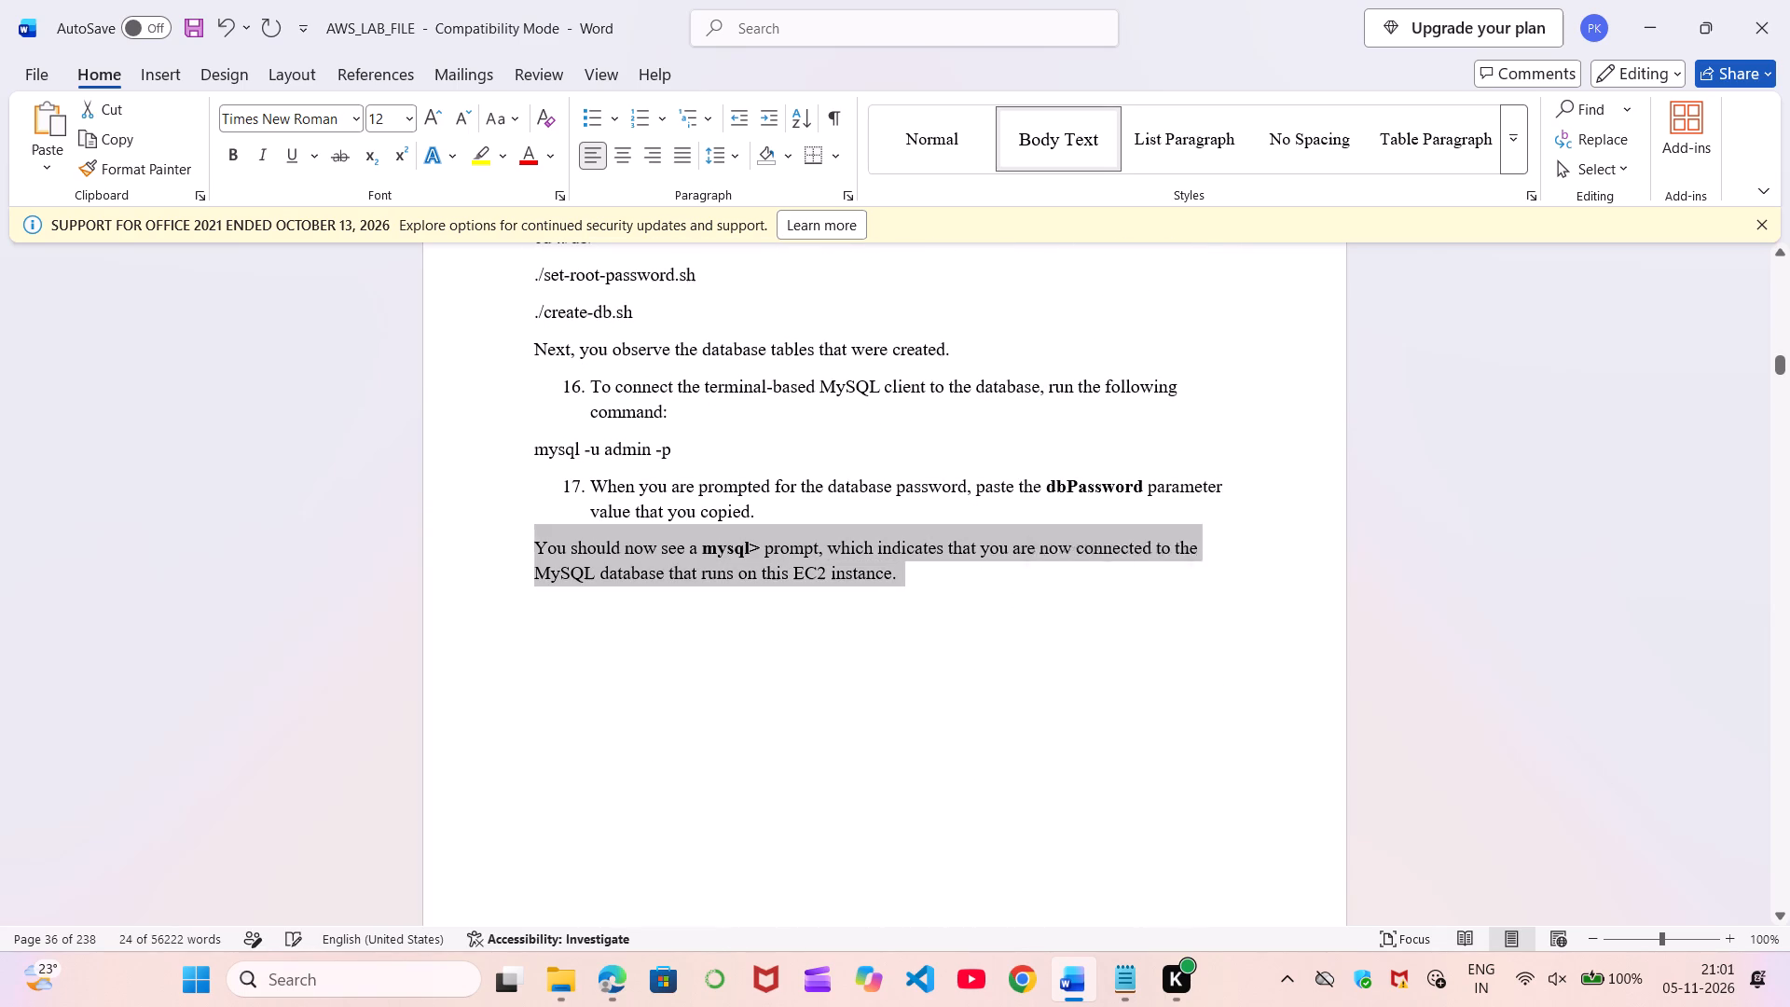
{"action": "key", "text": "Return"}
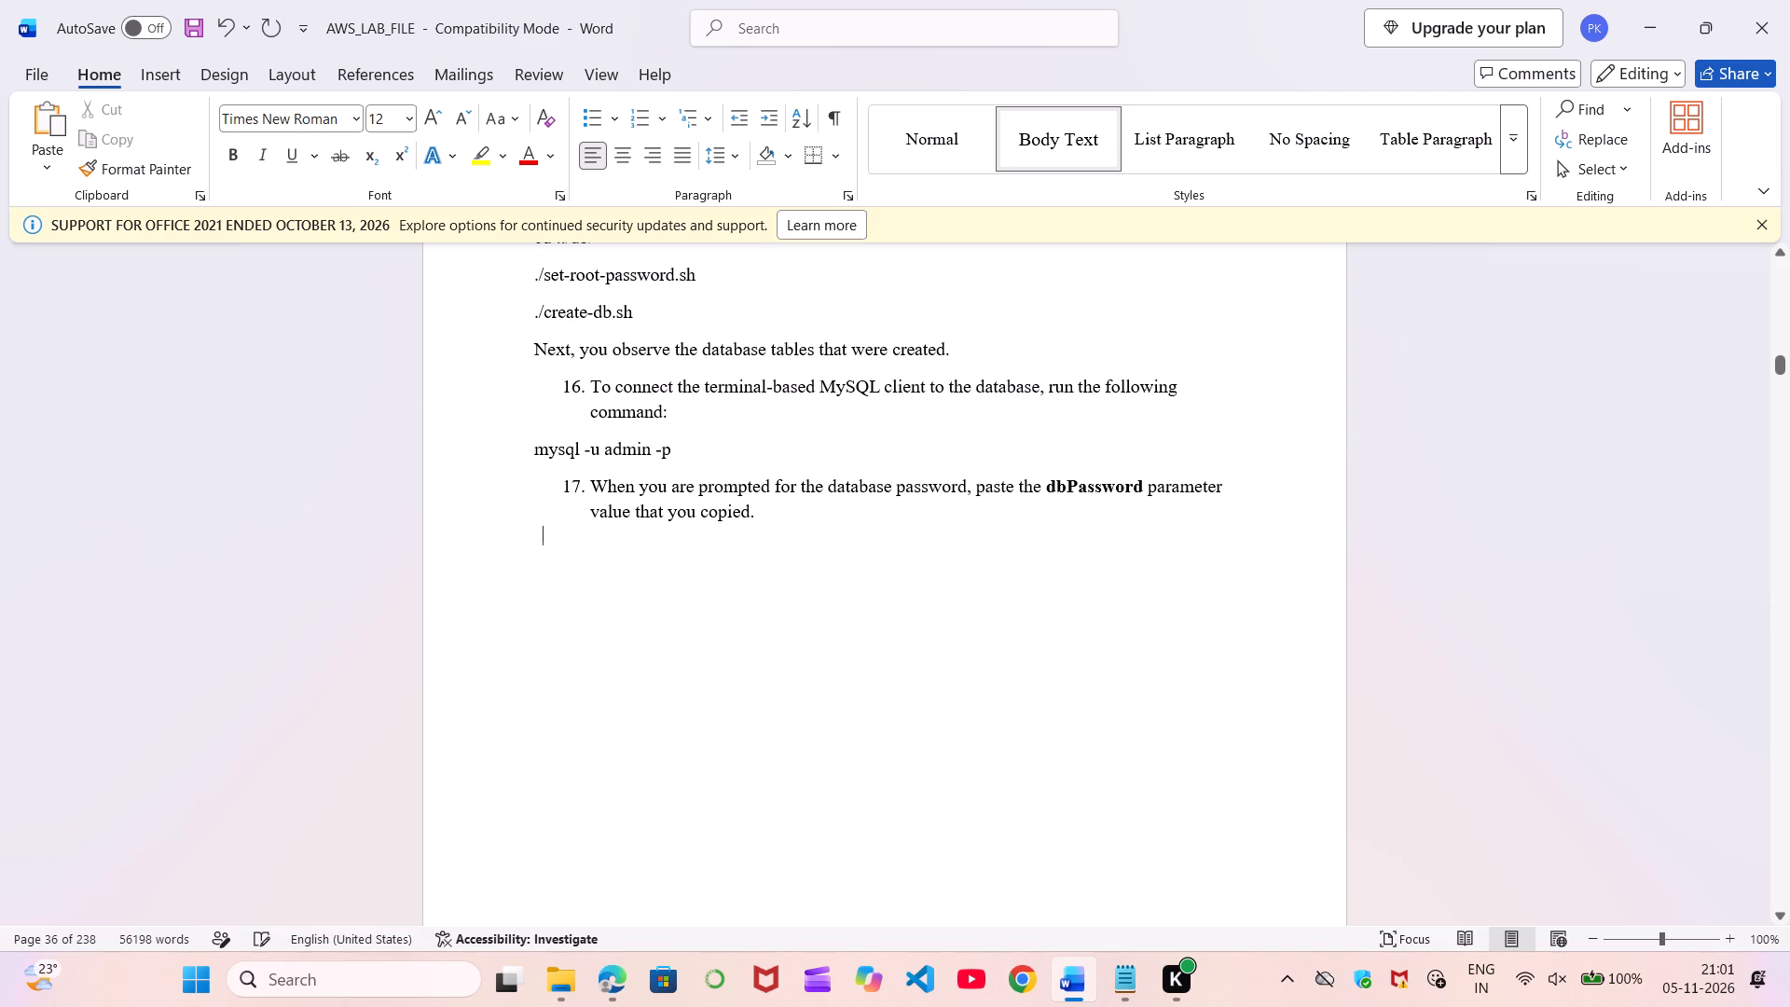
{"action": "scroll", "coordinate": [1032, 589], "scroll_direction": "down", "scroll_amount": 1}
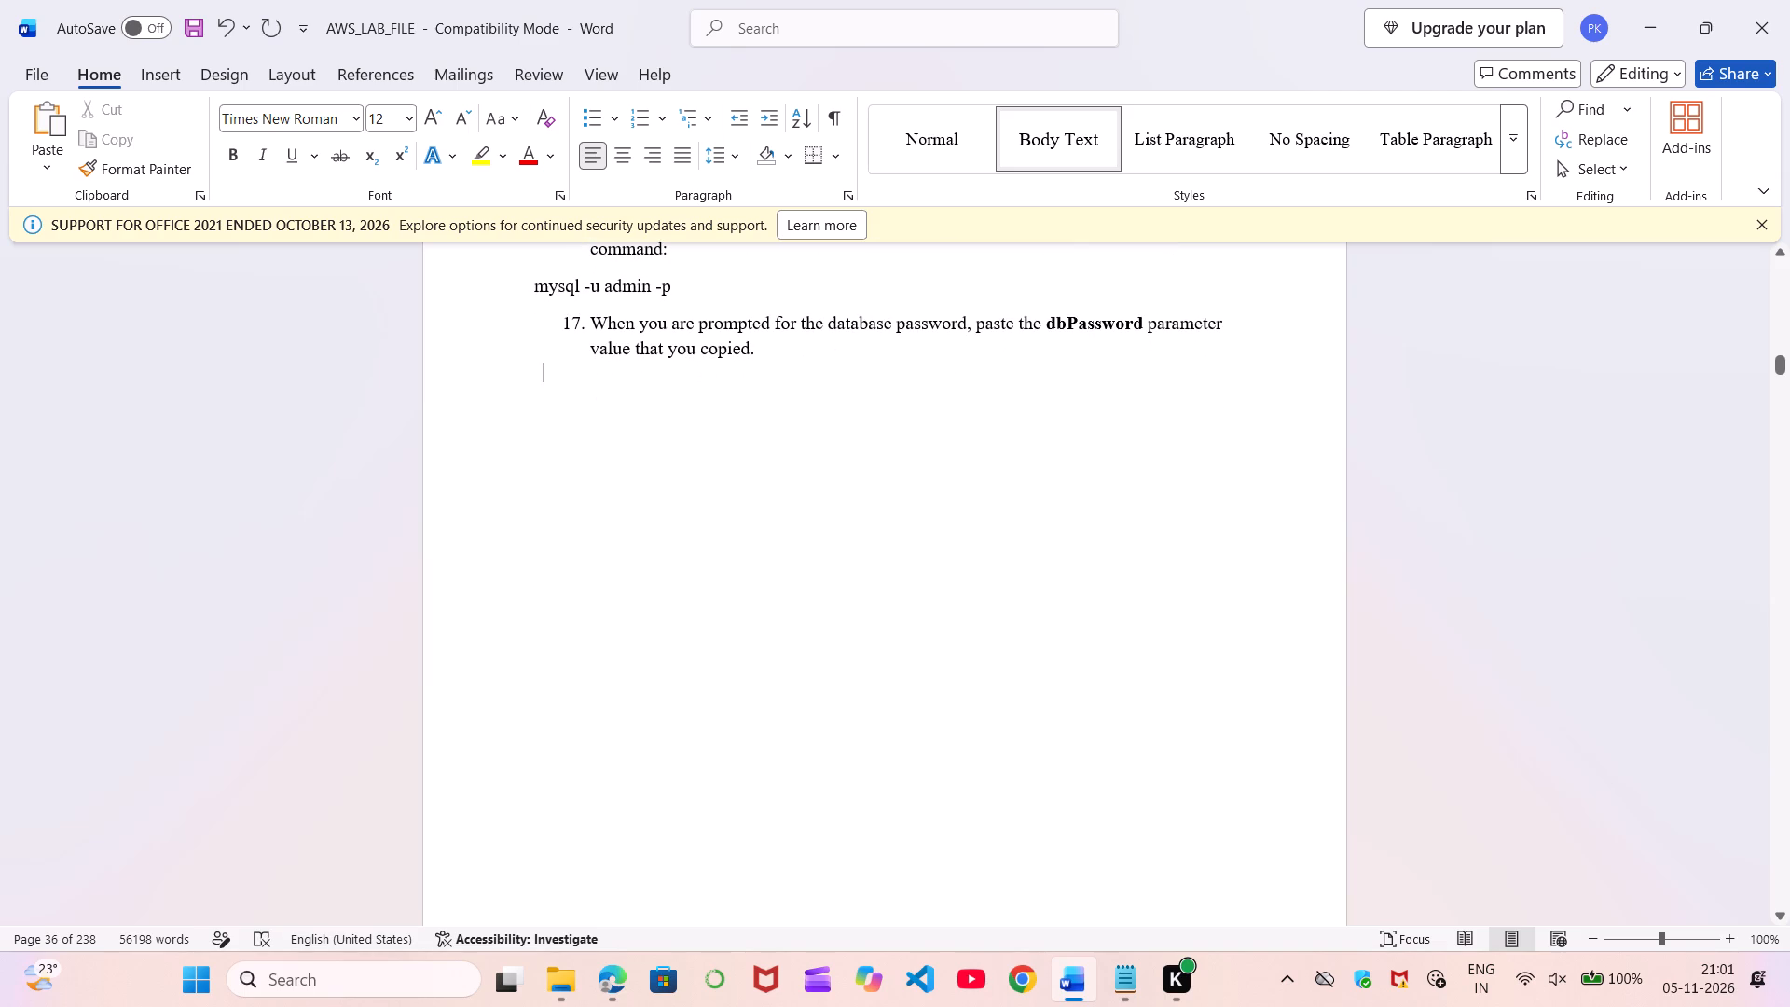
{"action": "key", "text": "BackSpace"}
{"action": "key", "text": "BackSpace"}
{"action": "key", "text": "Return"}
Delete the two paragraphs explaining the first and second commands below "sudo service httpd restart" in instruction 19.
{"action": "scroll", "coordinate": [1032, 589], "scroll_direction": "down", "scroll_amount": 3}
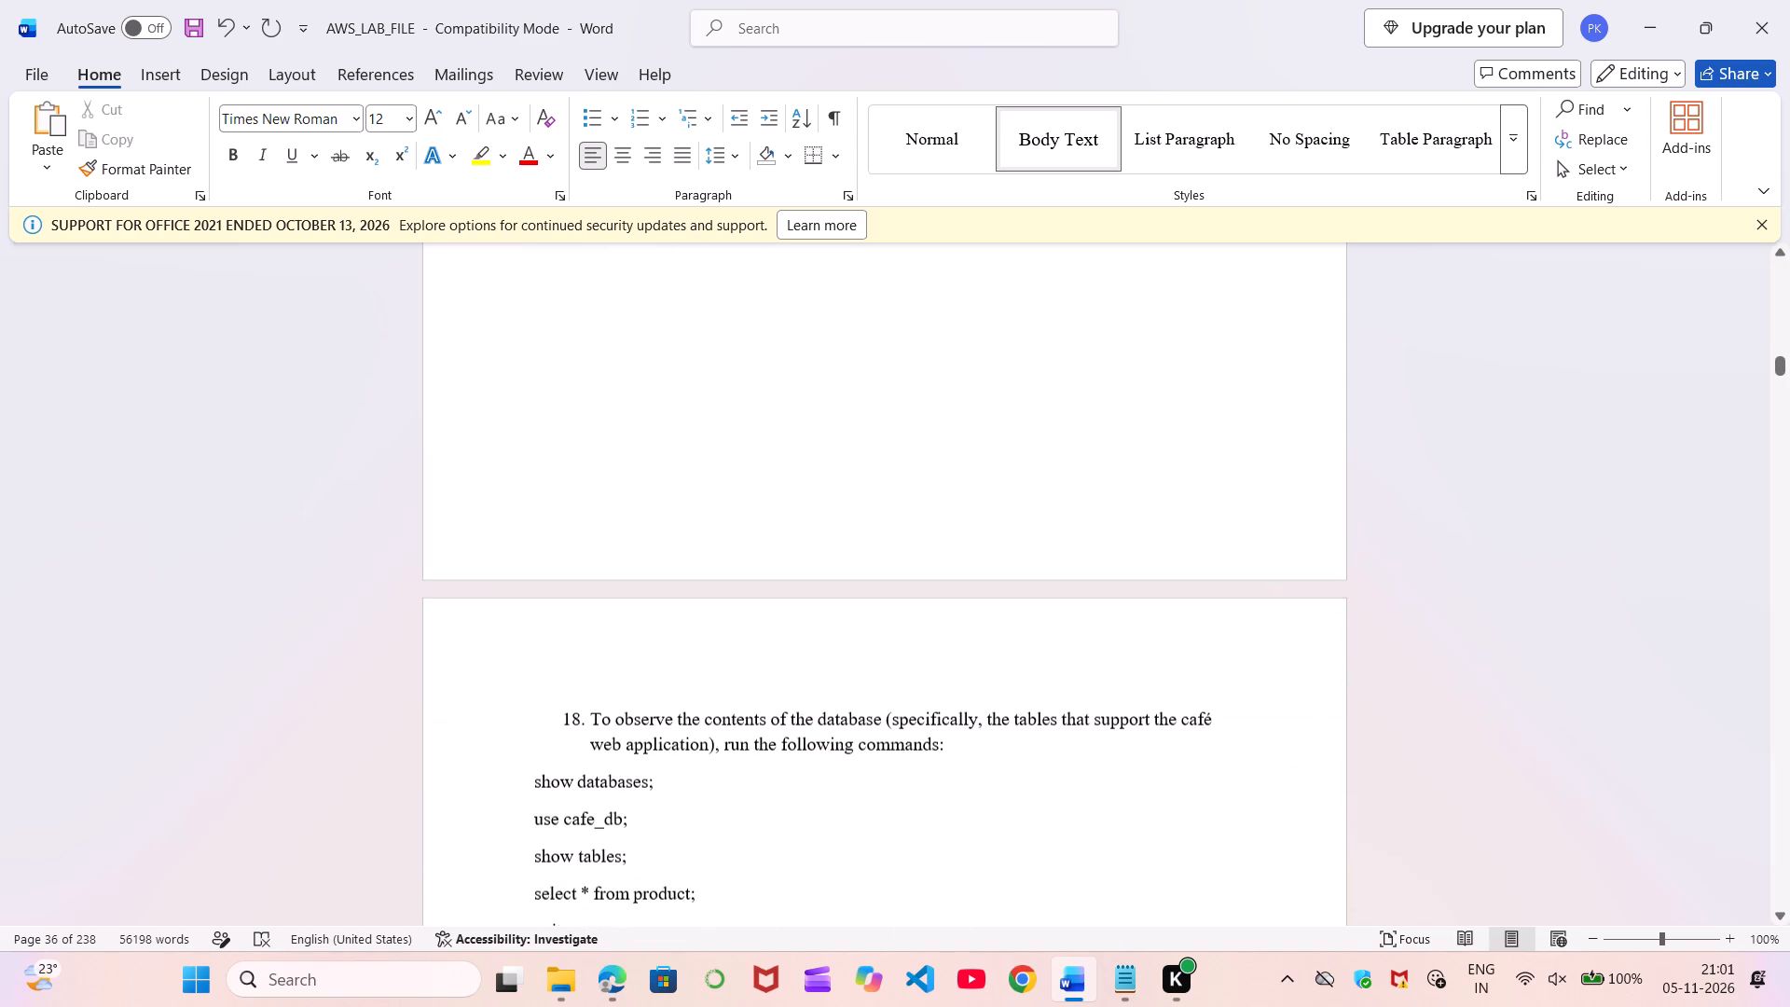
{"action": "scroll", "coordinate": [1032, 589], "scroll_direction": "down", "scroll_amount": 3}
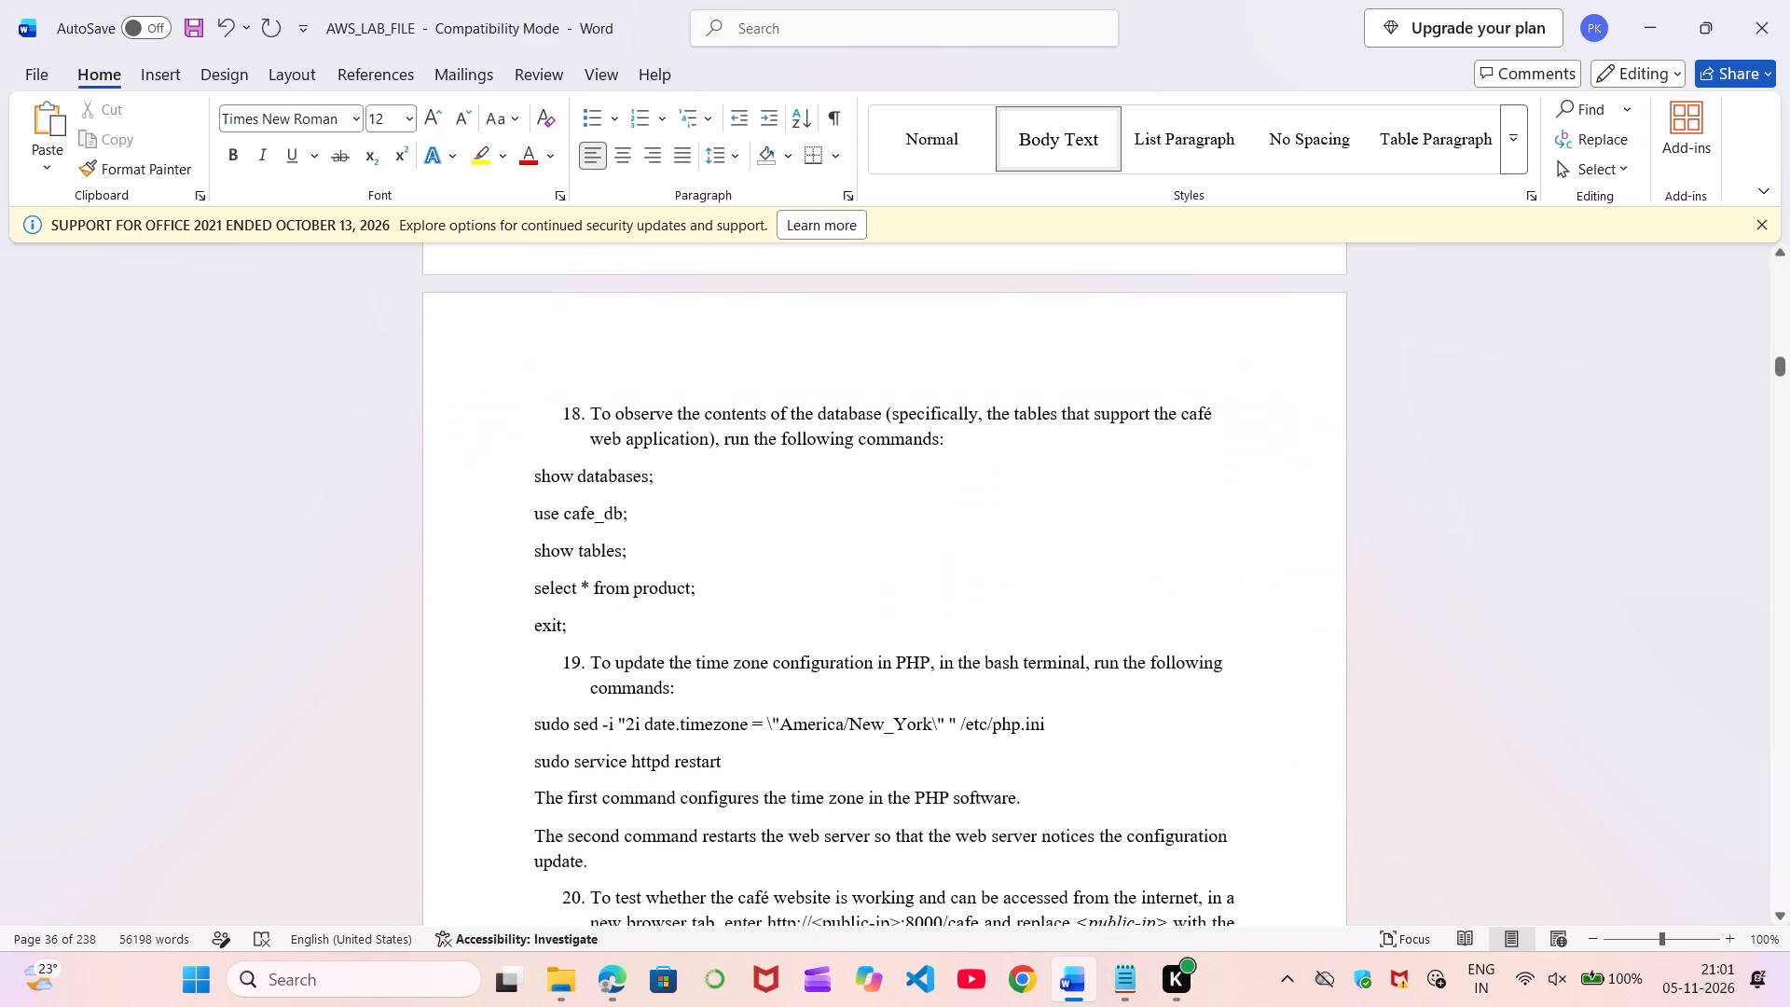
{"action": "scroll", "coordinate": [1026, 621], "scroll_direction": "down", "scroll_amount": 2}
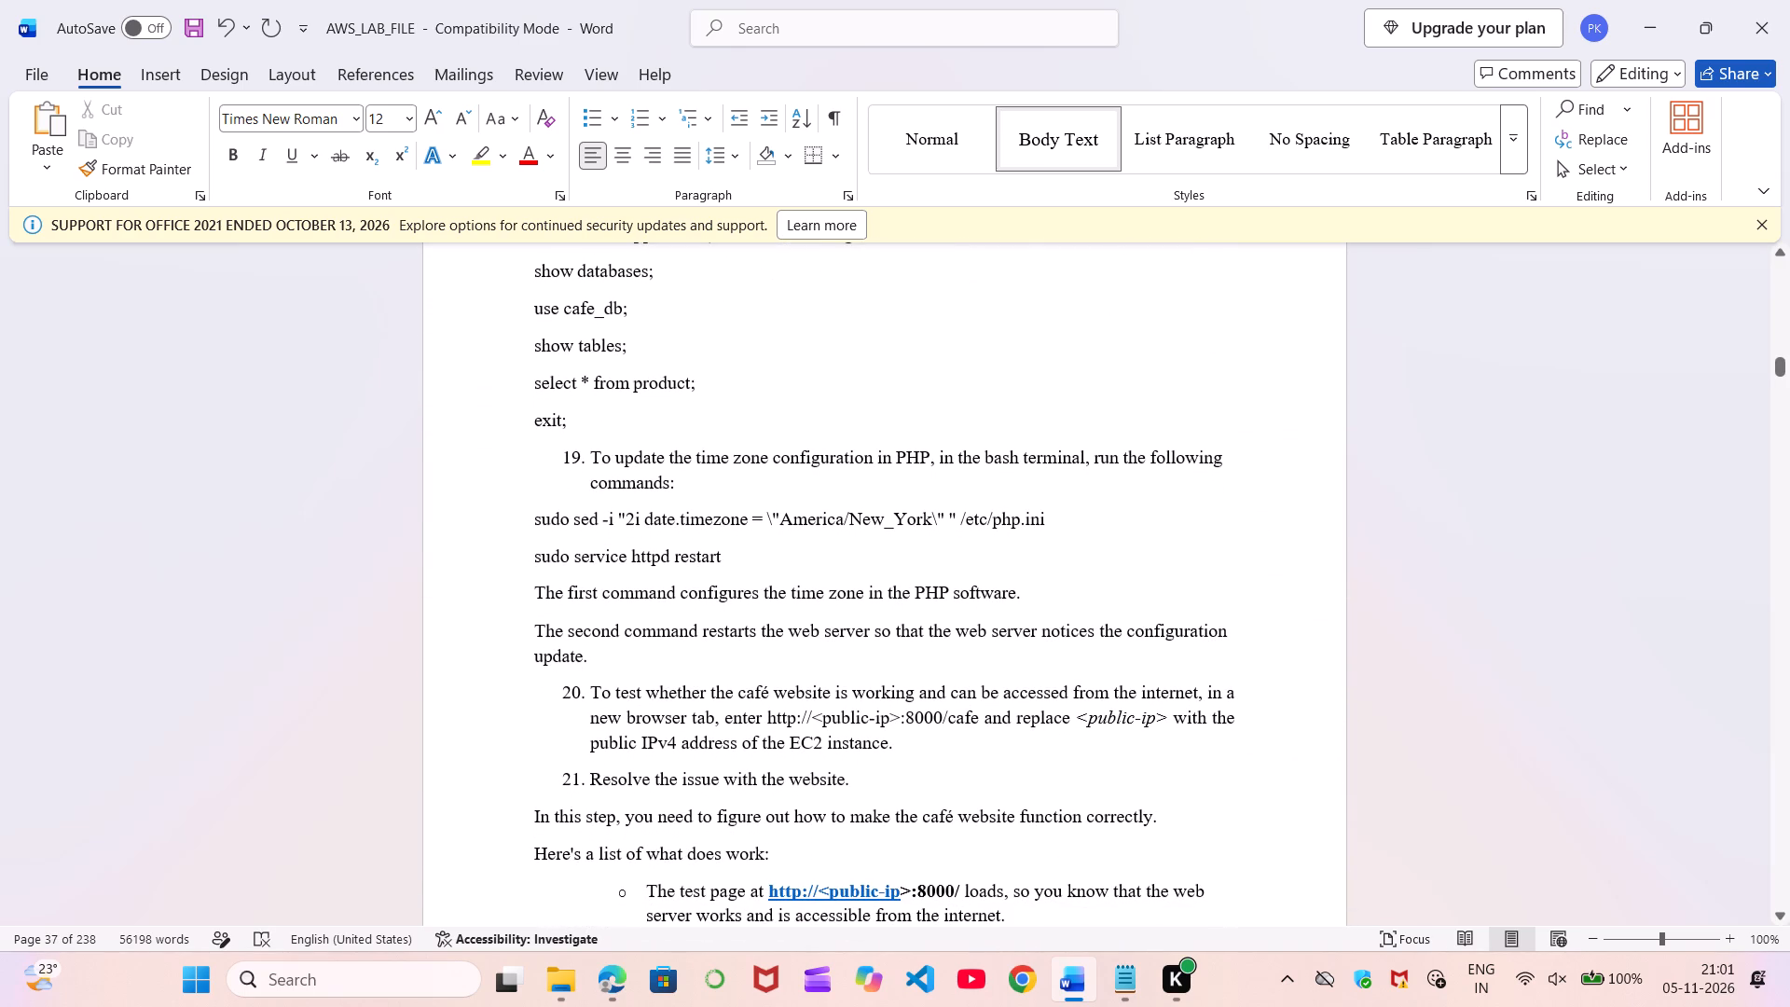
{"action": "left_click_drag", "start_coordinate": [526, 589], "coordinate": [602, 661]}
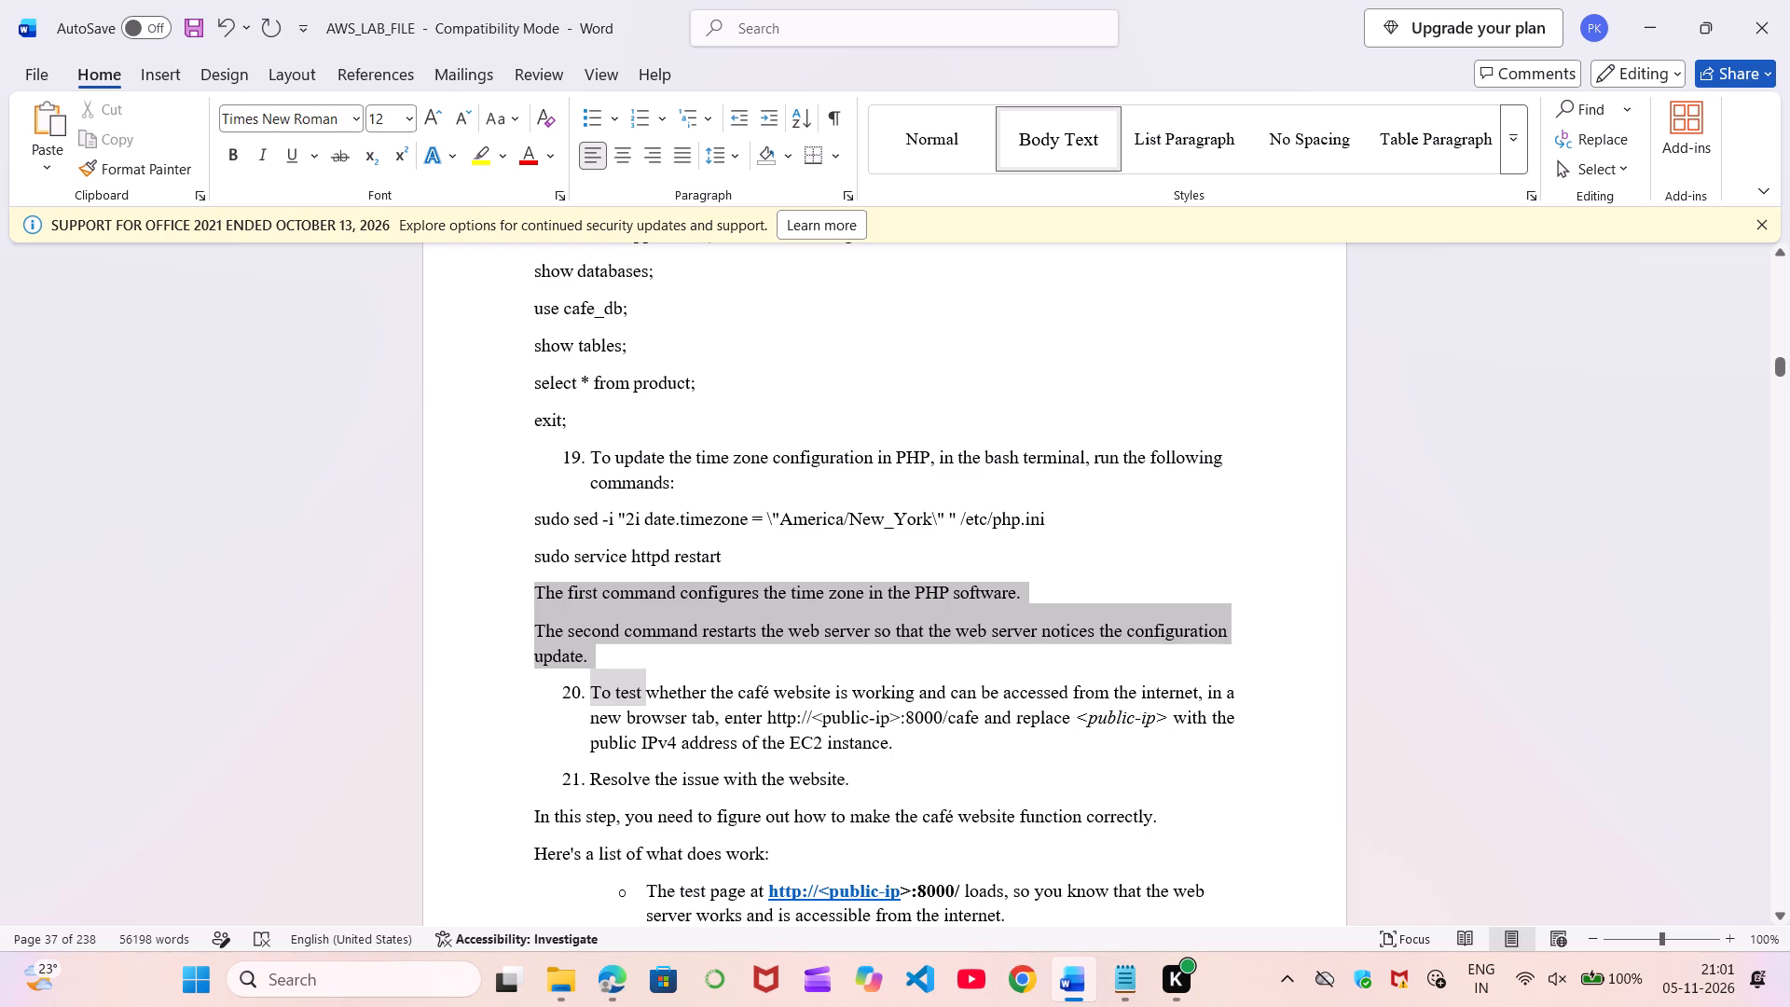
{"action": "left_click_drag", "start_coordinate": [602, 661], "coordinate": [602, 660]}
{"action": "key", "text": "BackSpace"}
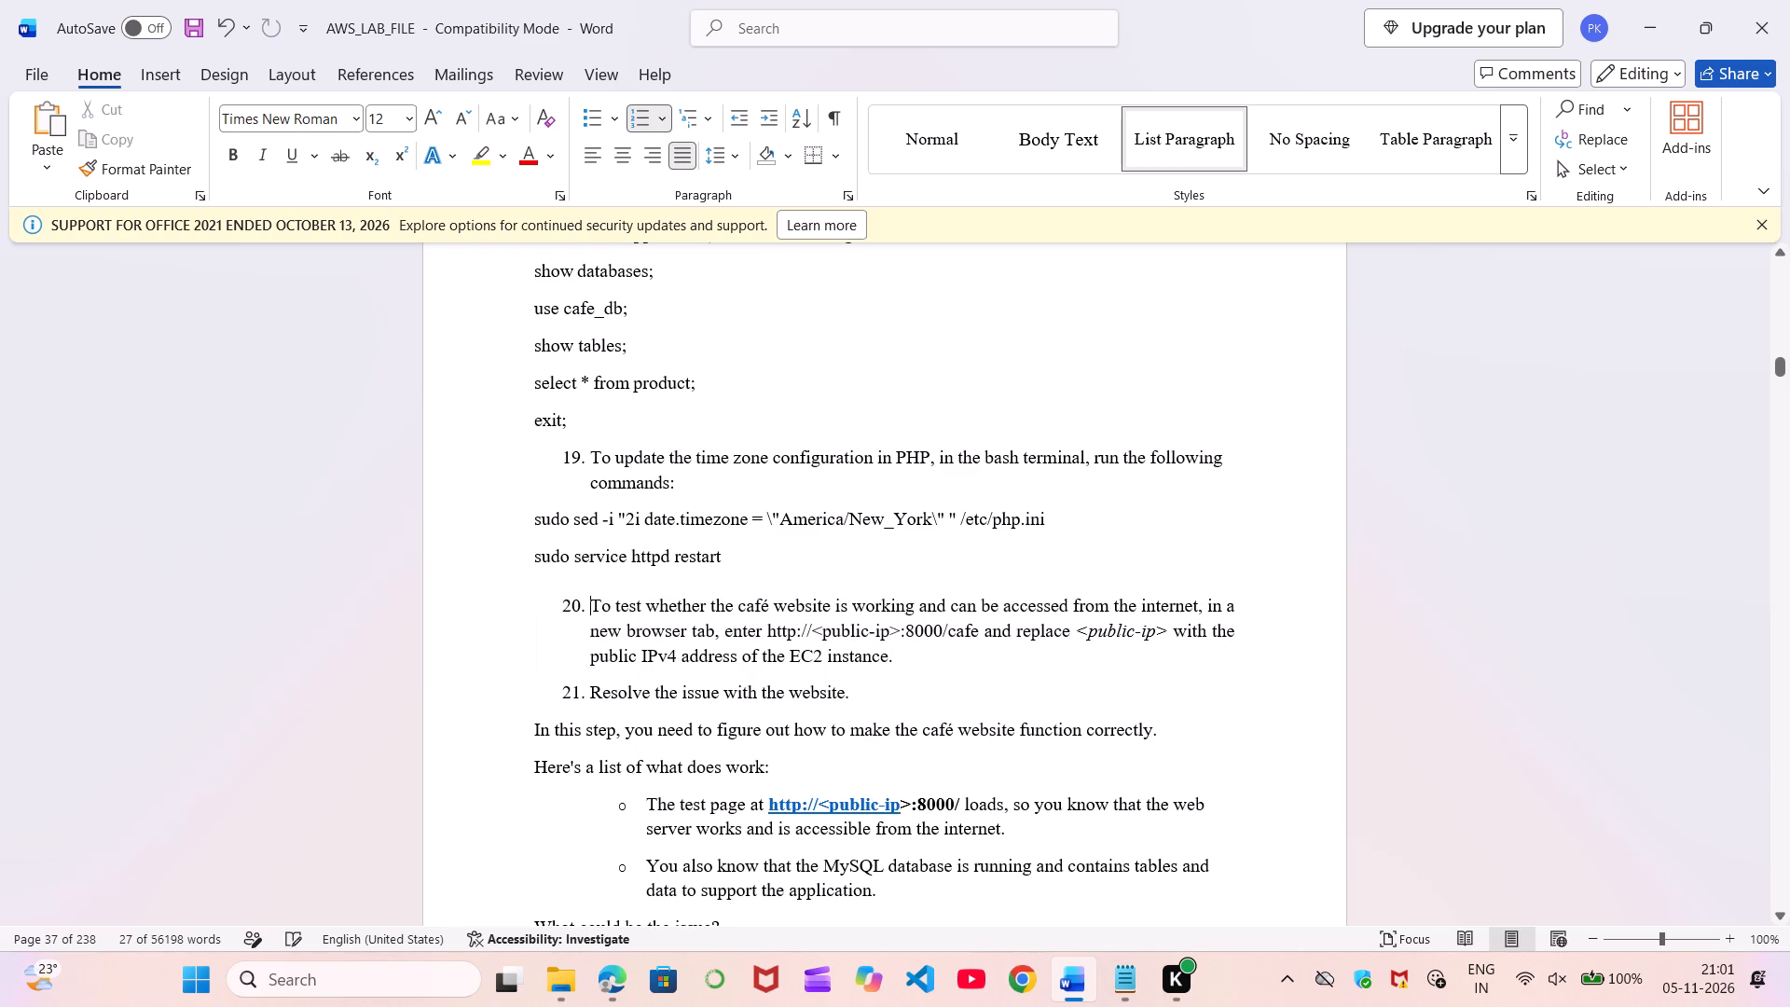
Copy instruction 18 about observing the database contents, with its five commands, onto the empty line below instruction 17, without the extra indent.
{"action": "scroll", "coordinate": [602, 660], "scroll_direction": "up", "scroll_amount": 2}
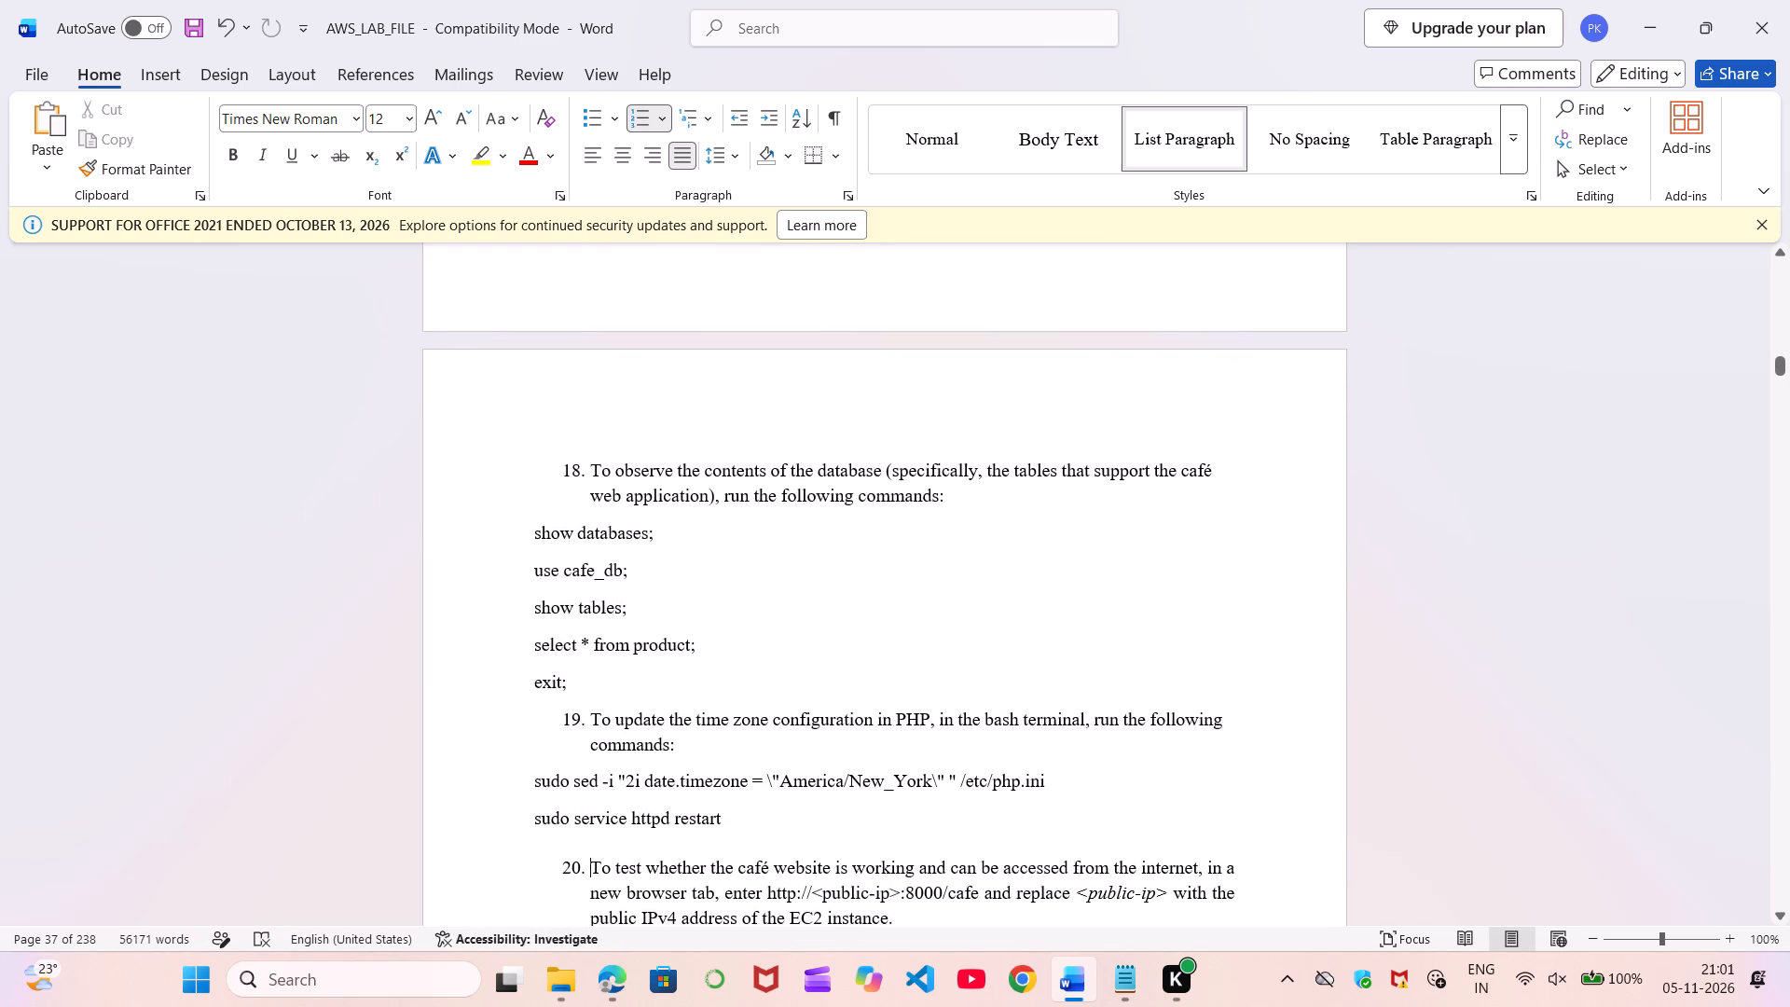
{"action": "left_click_drag", "start_coordinate": [553, 469], "coordinate": [695, 675]}
{"action": "key", "text": "ctrl+c"}
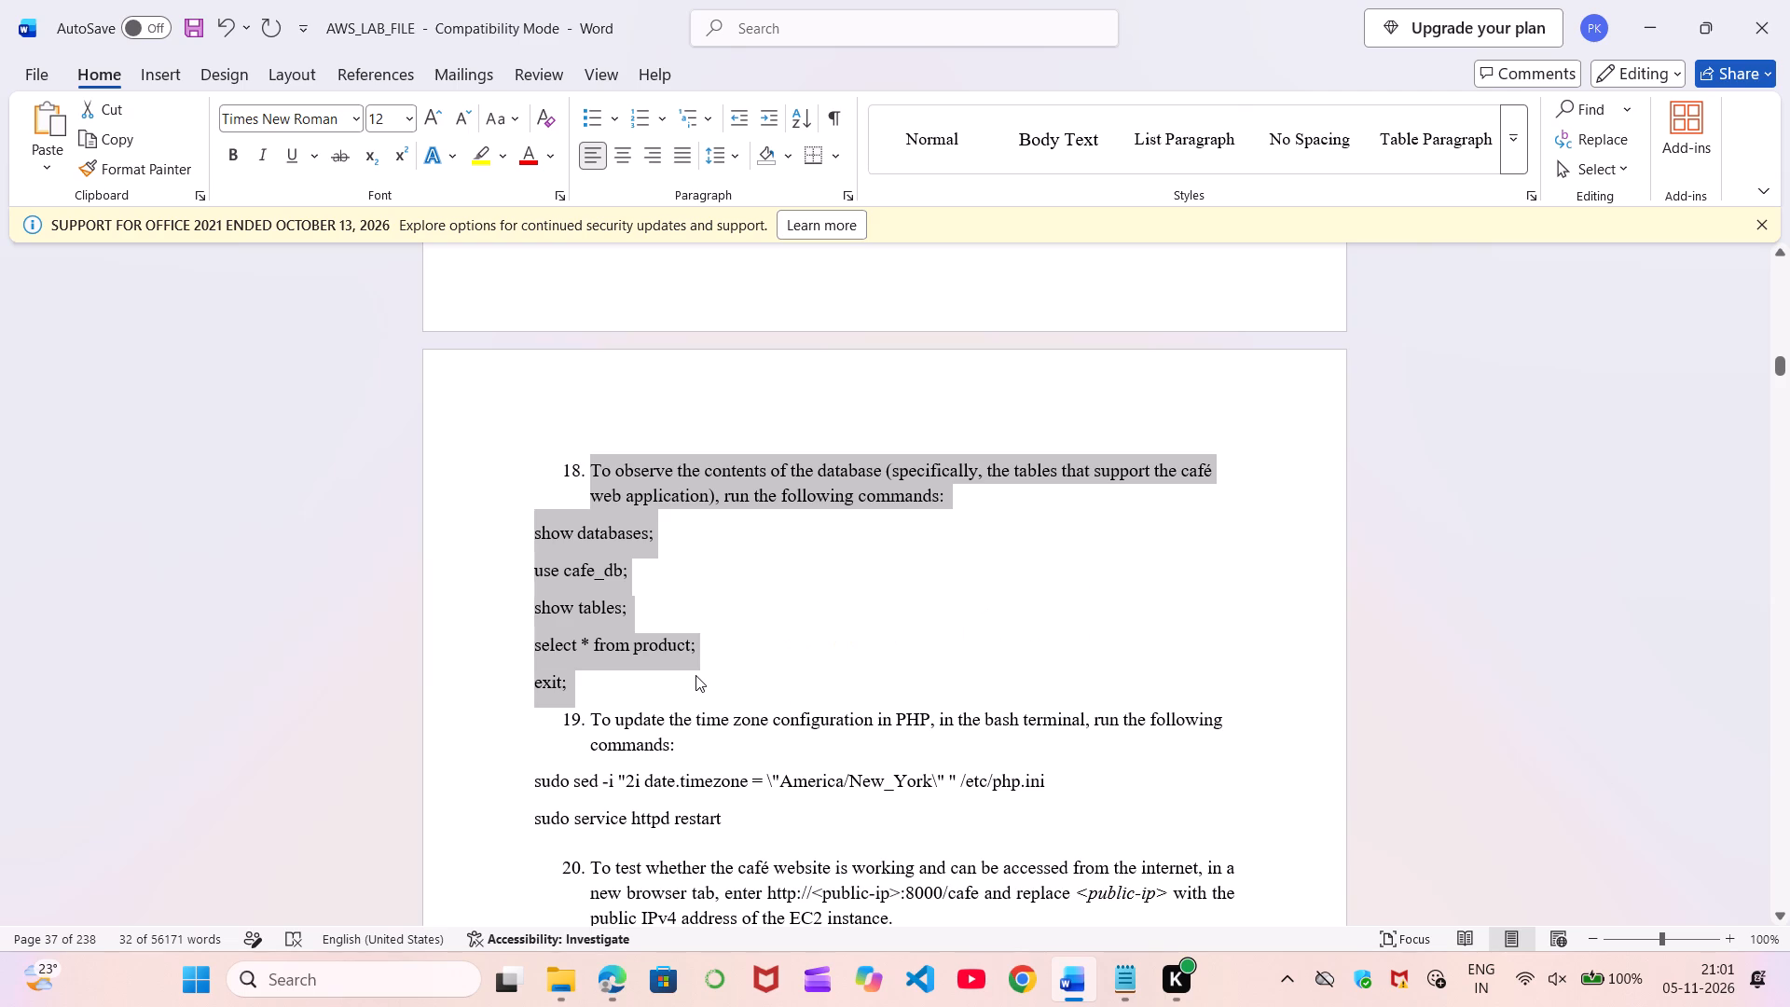
{"action": "scroll", "coordinate": [695, 675], "scroll_direction": "up", "scroll_amount": 3}
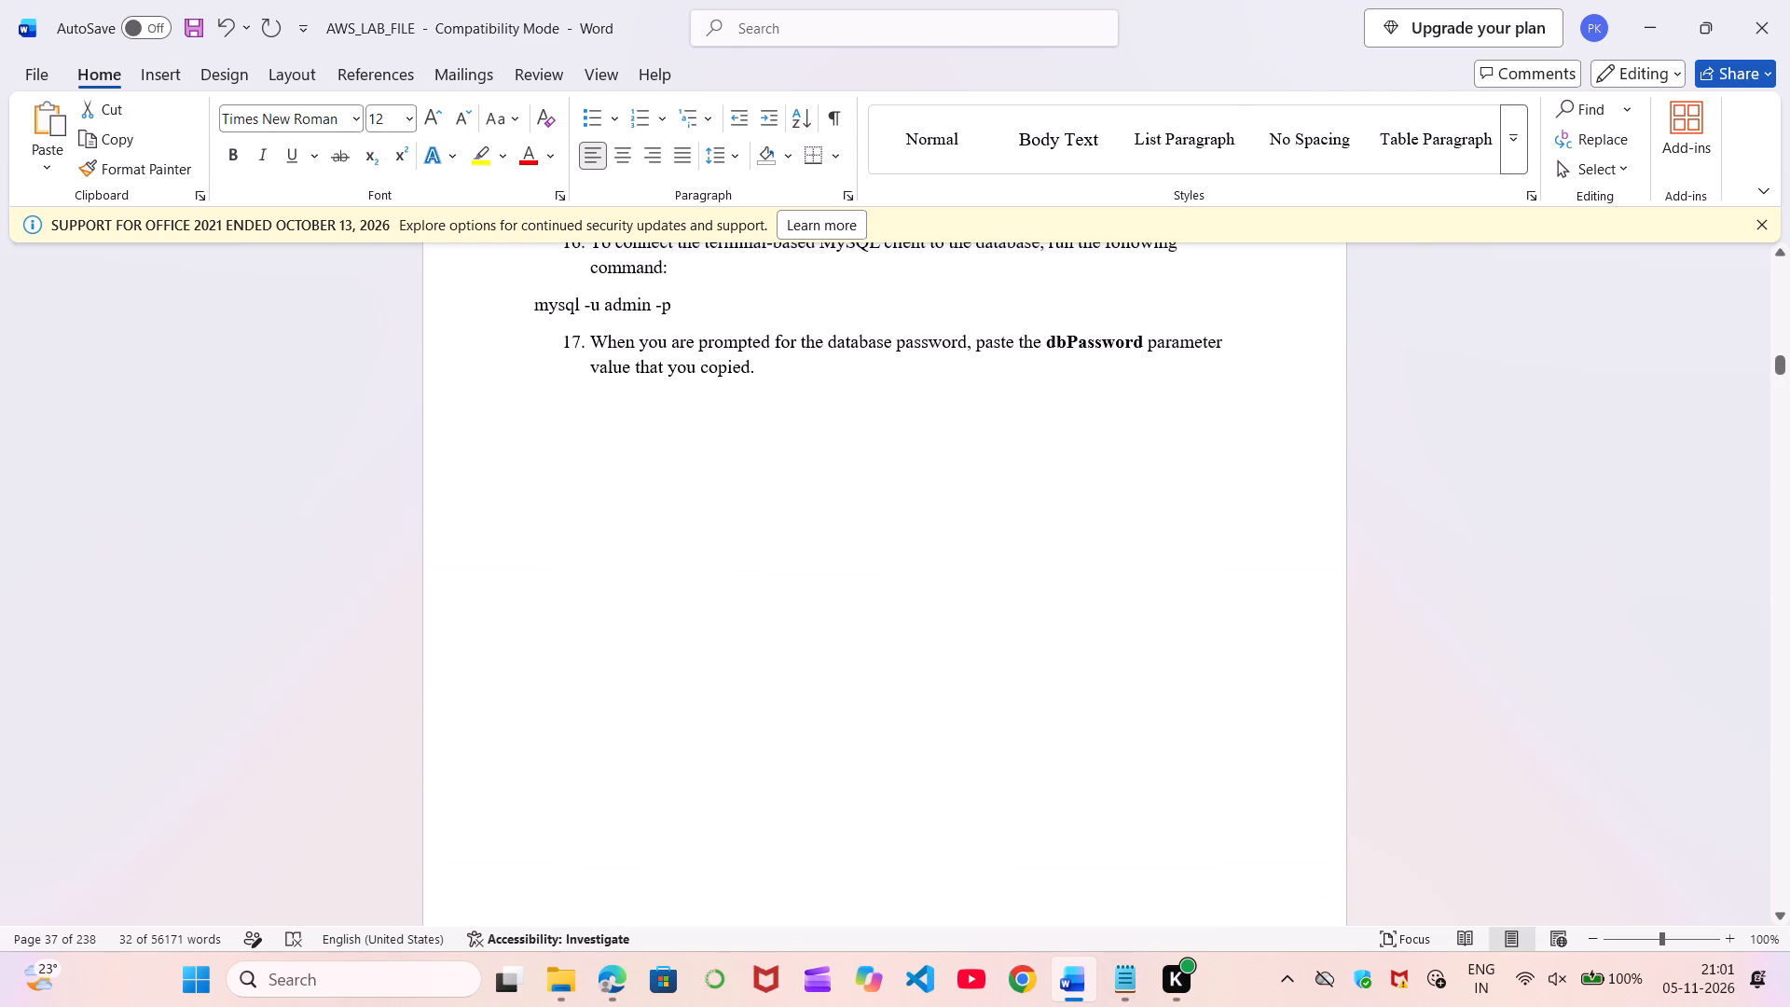
{"action": "left_click", "coordinate": [599, 408]}
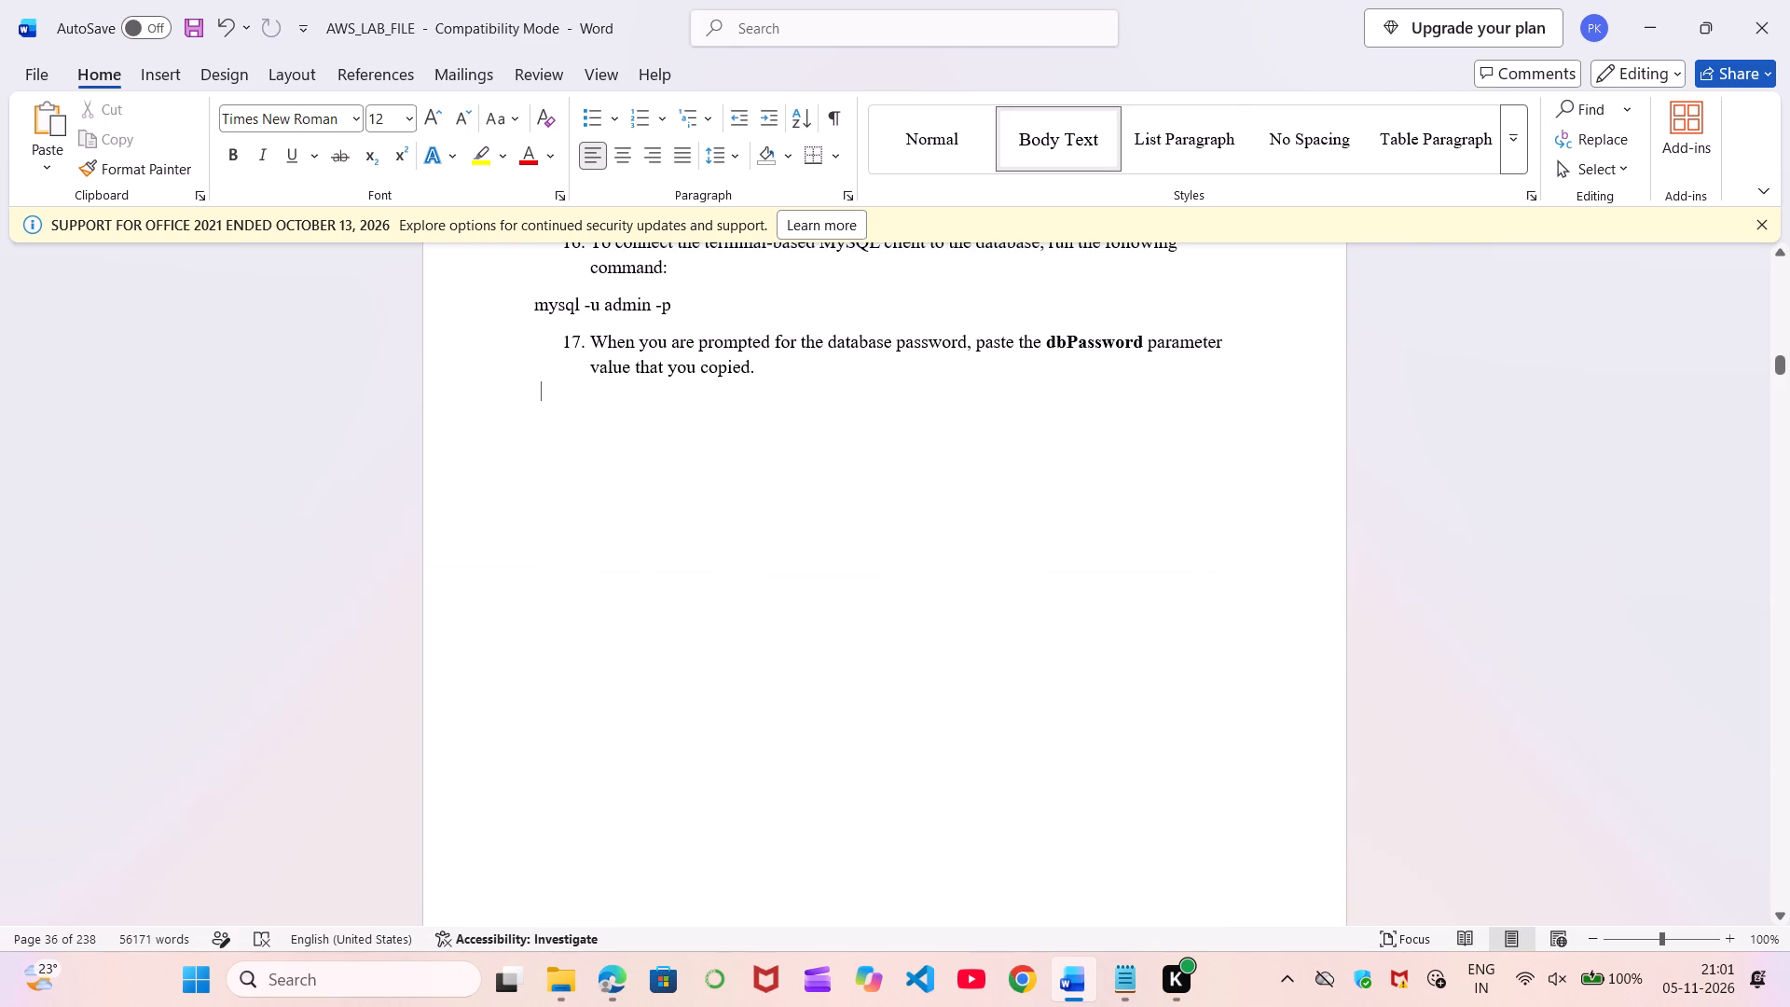
{"action": "key", "text": "space"}
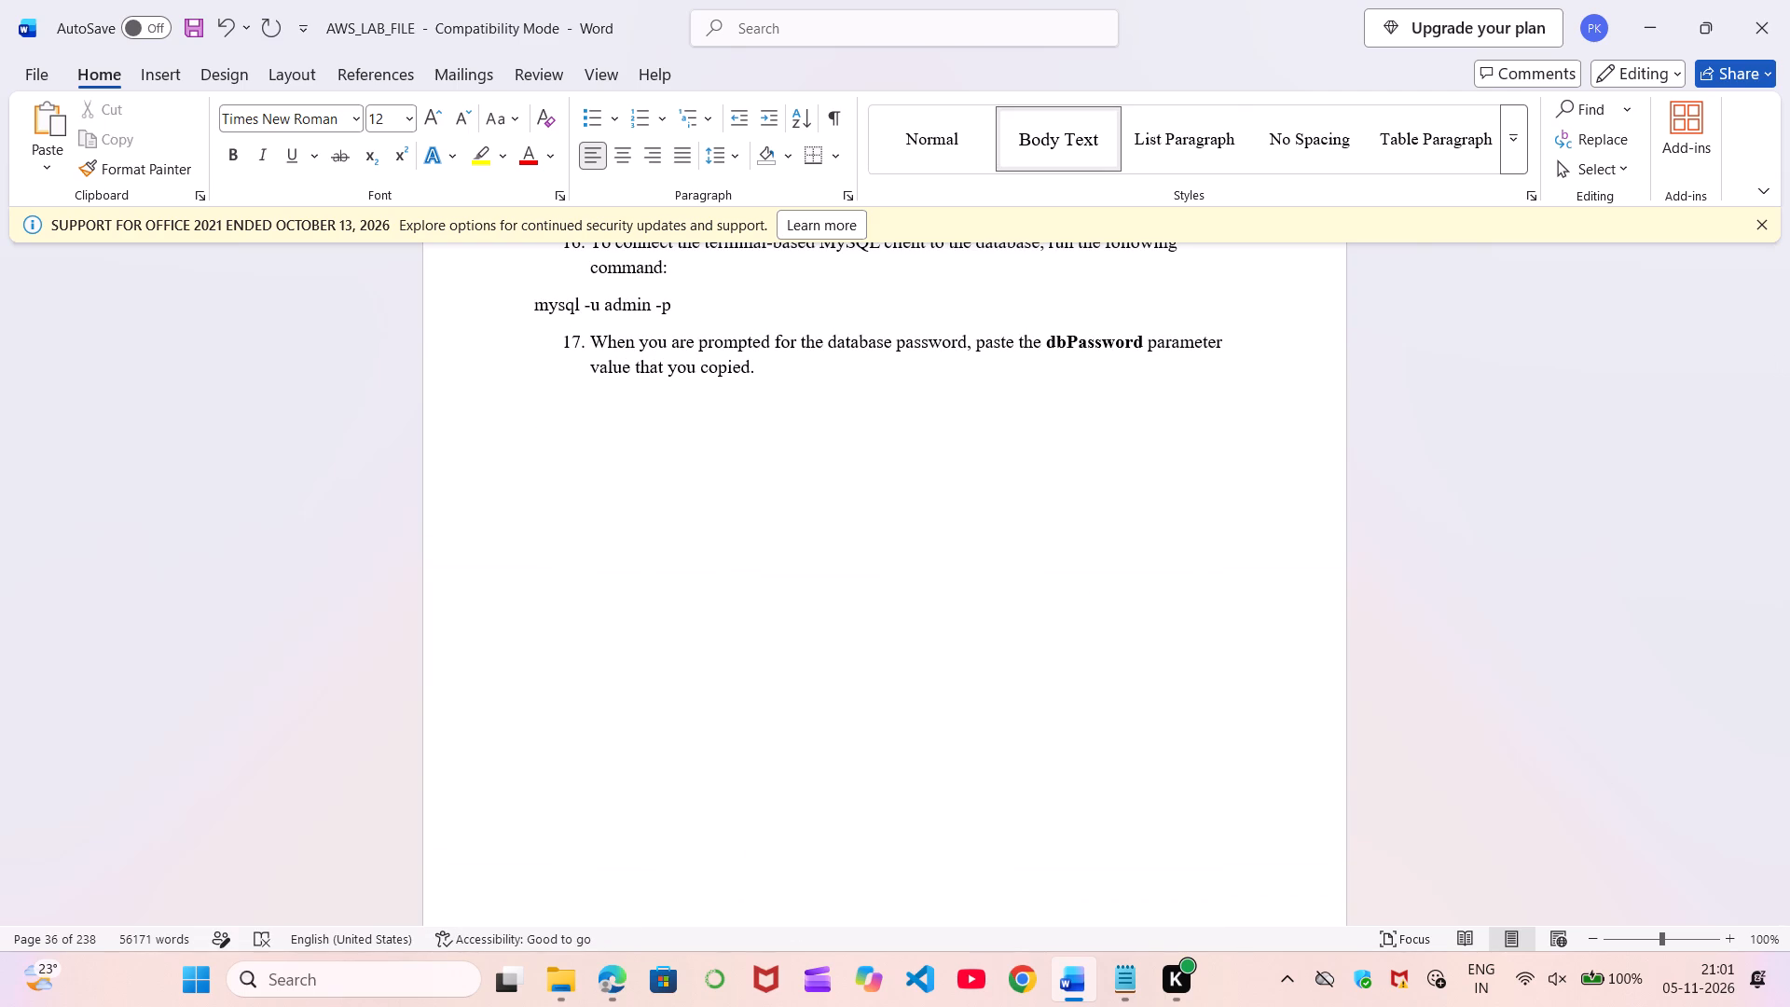
{"action": "key", "text": "Tab"}
{"action": "key", "text": "ctrl+v"}
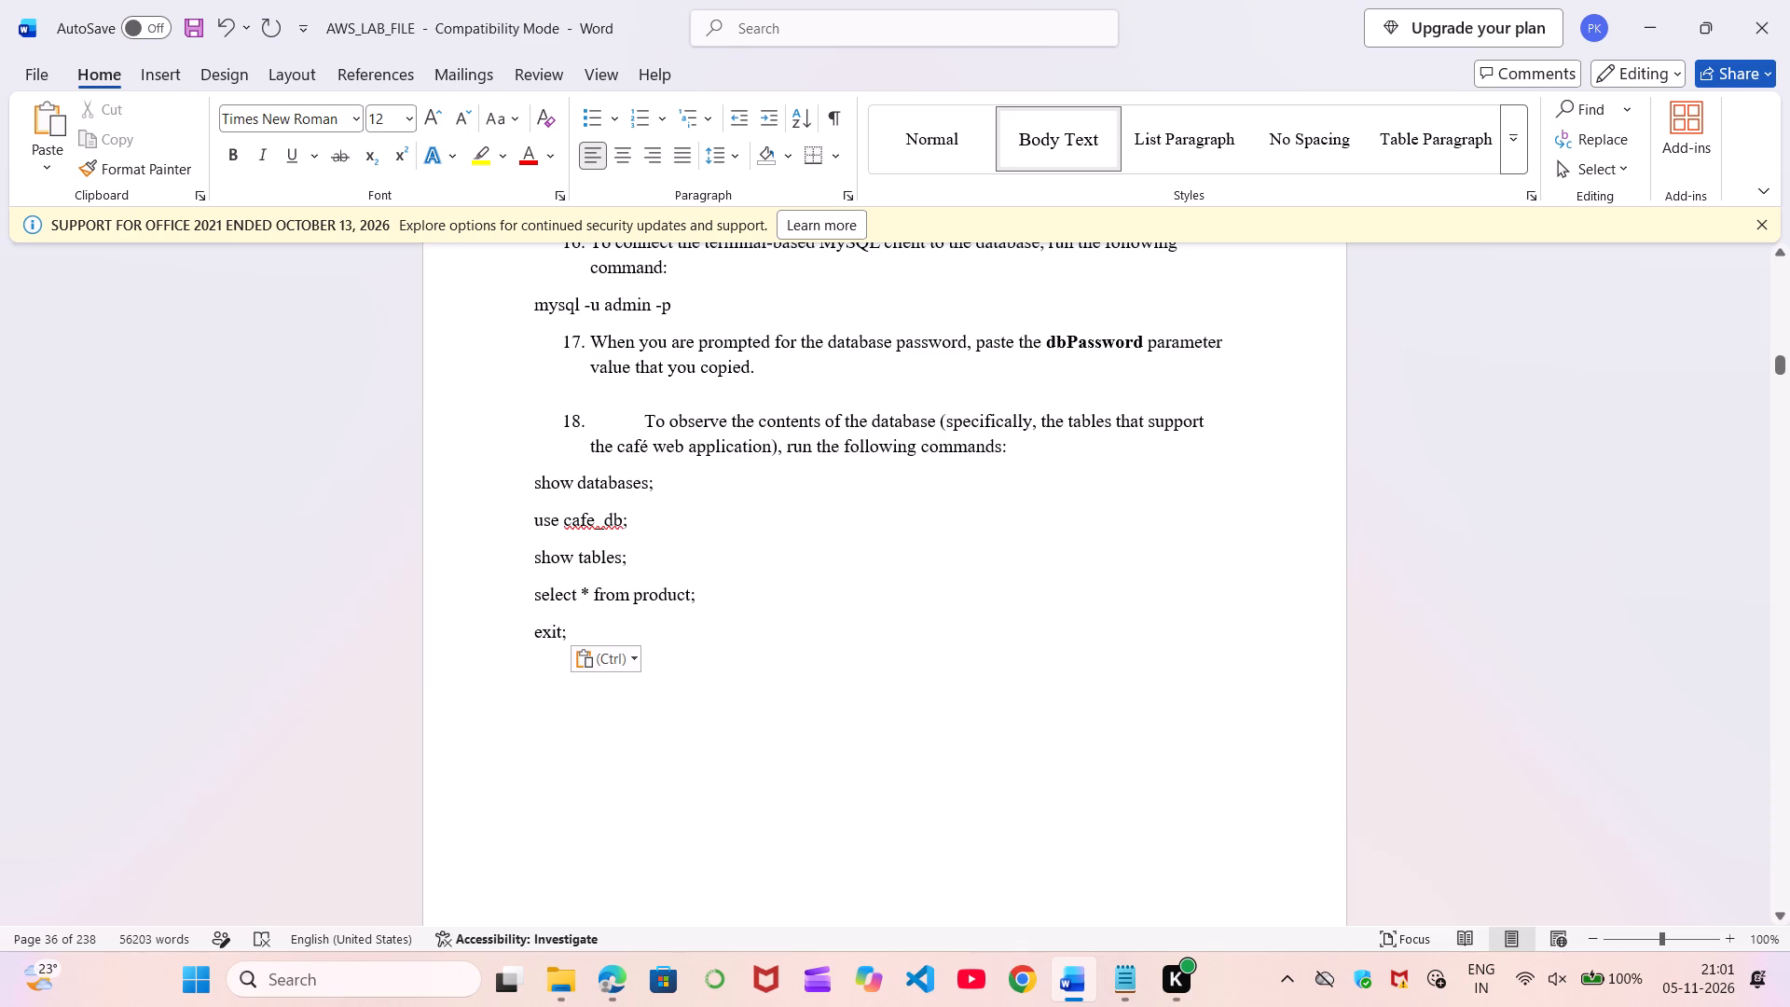
{"action": "left_click", "coordinate": [649, 422]}
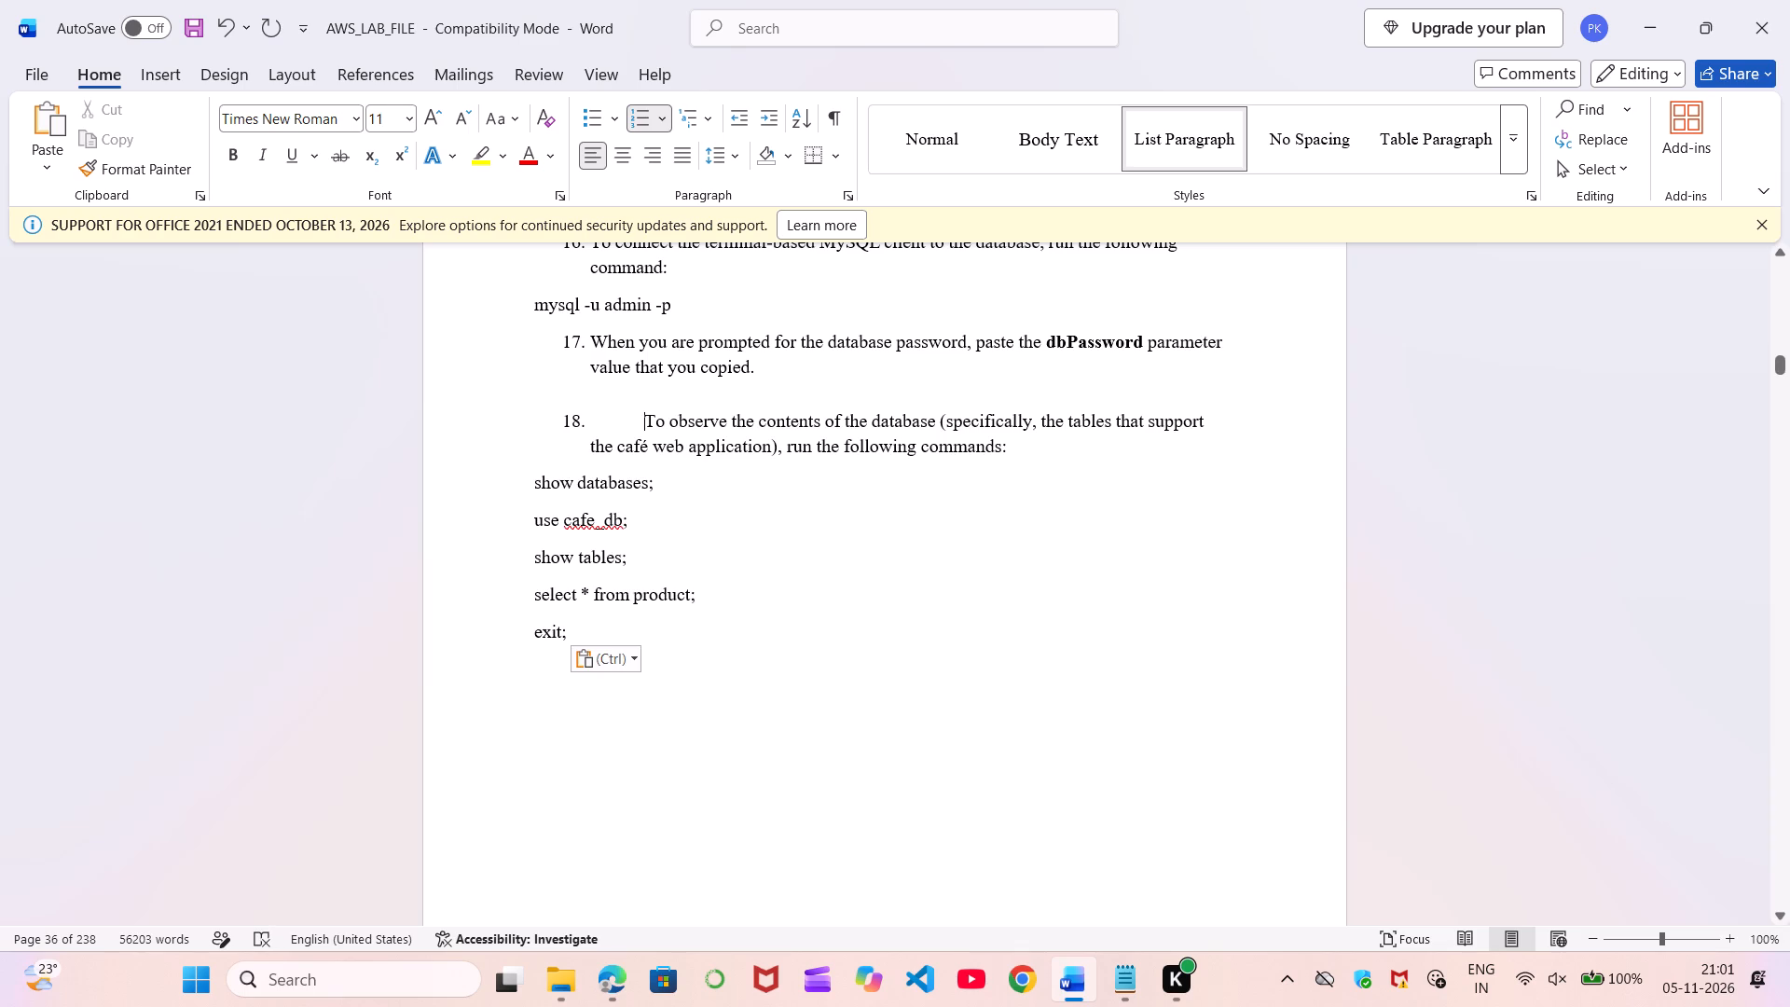
{"action": "key", "text": "BackSpace"}
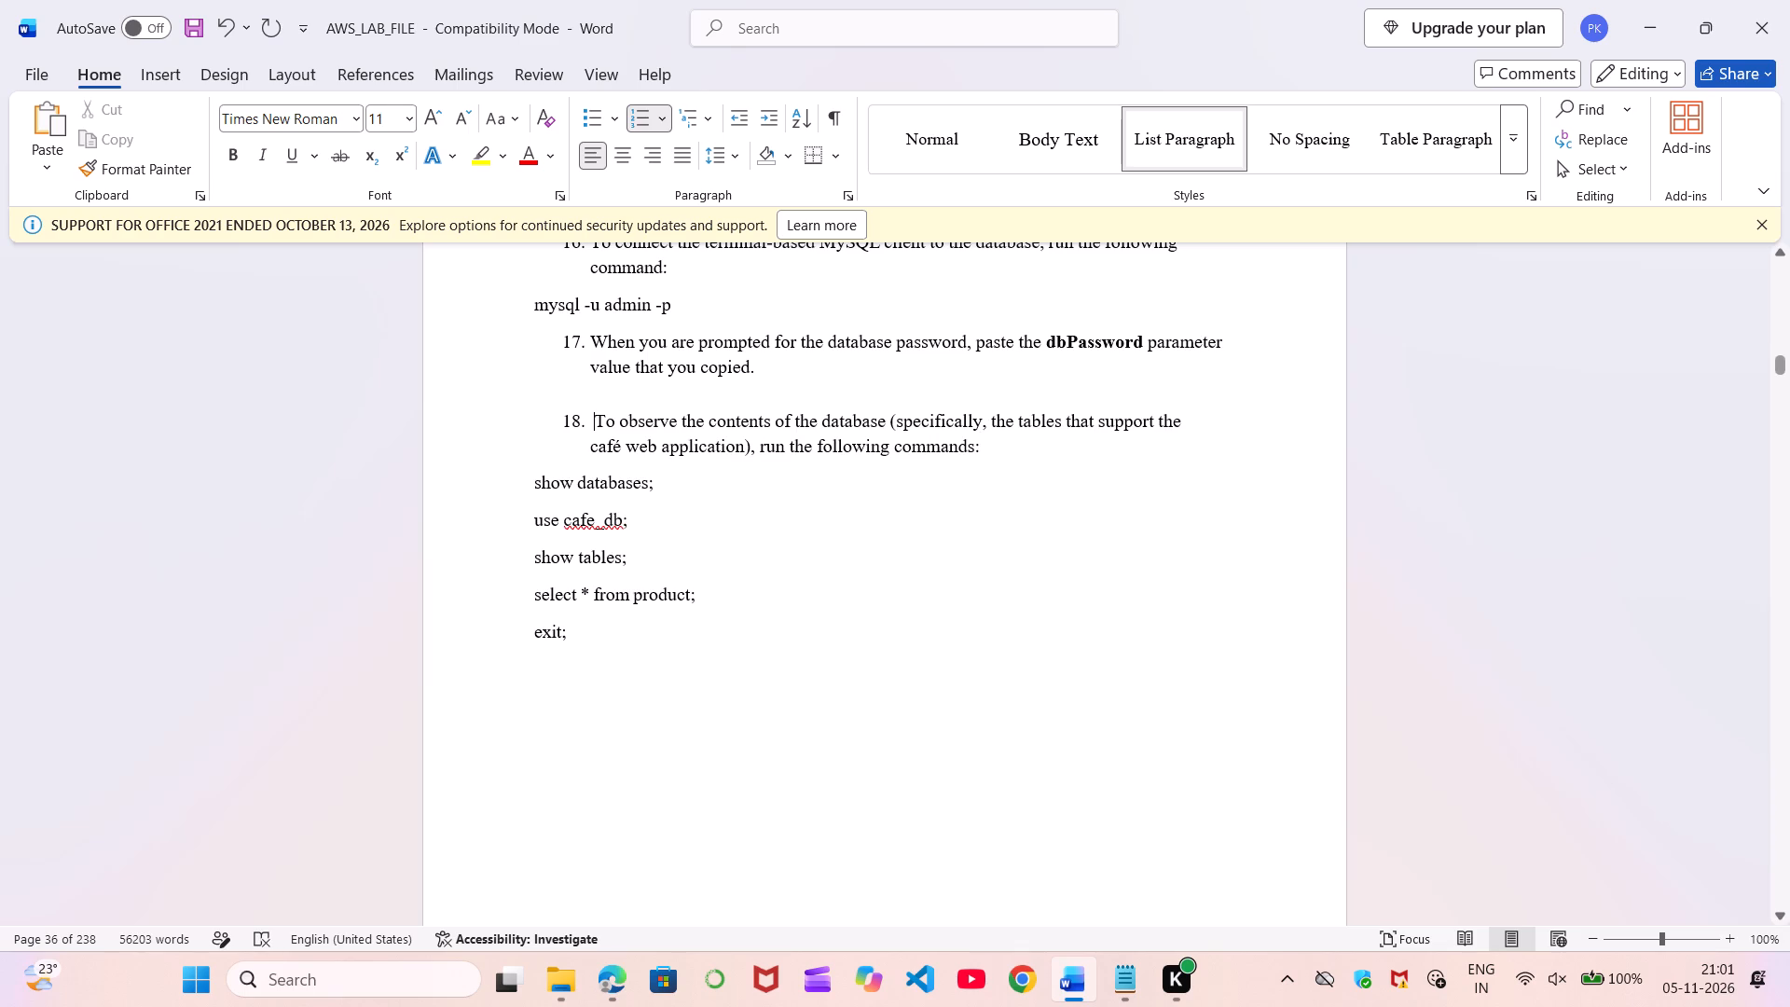
Add an indented empty line below the "exit;" command of the pasted instruction 18.
{"action": "left_click", "coordinate": [601, 648]}
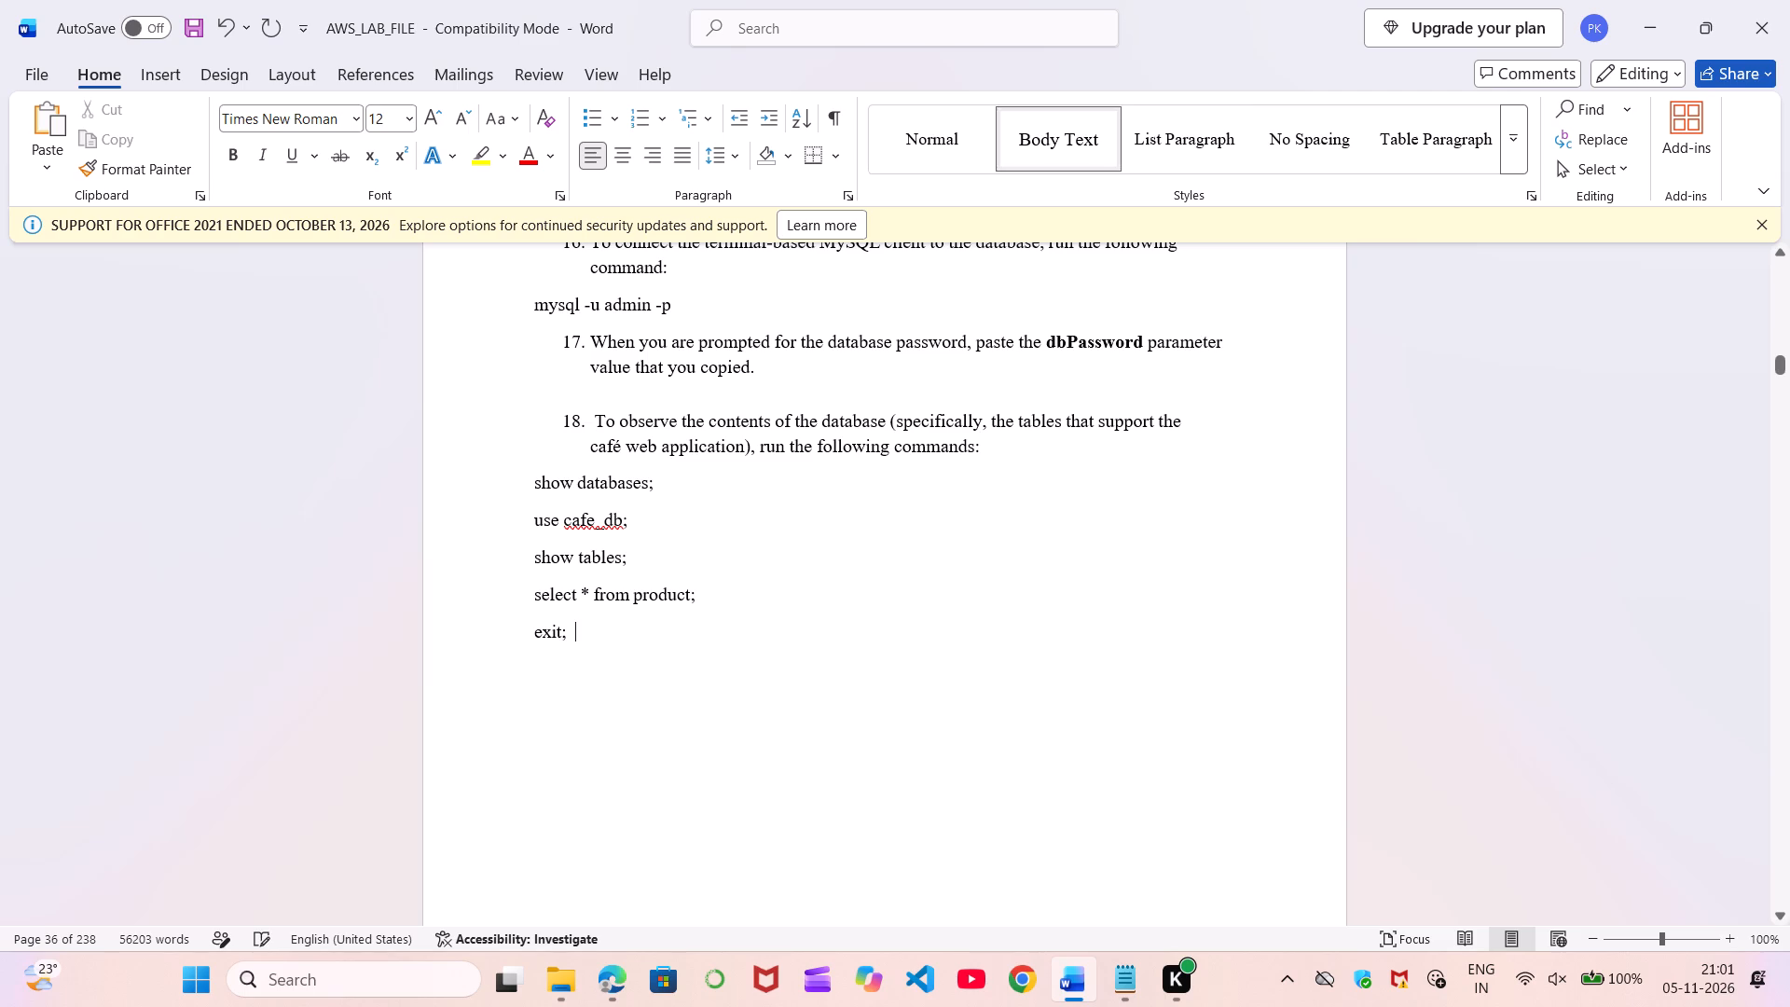
{"action": "key", "text": "Return"}
{"action": "key", "text": "Tab"}
Cut the duplicate "To observe the contents of the database" instruction and its five commands from the start of the following page.
{"action": "scroll", "coordinate": [748, 593], "scroll_direction": "down", "scroll_amount": 2}
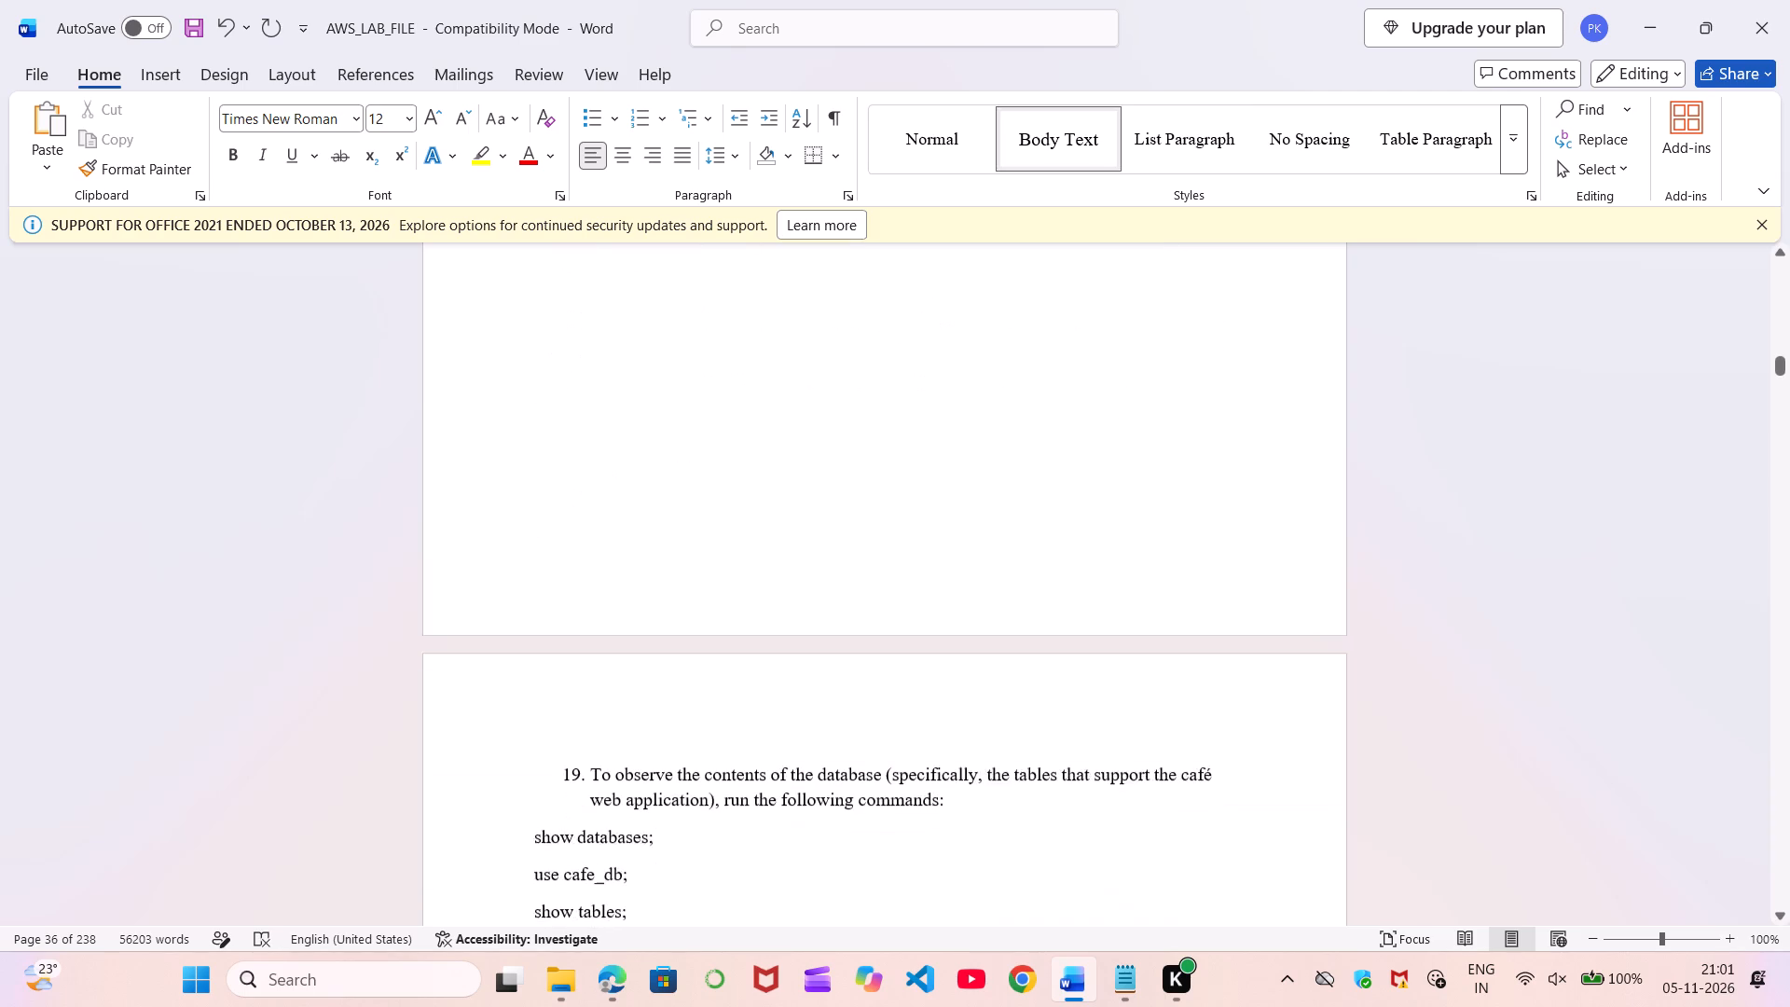
{"action": "scroll", "coordinate": [748, 593], "scroll_direction": "down", "scroll_amount": 1}
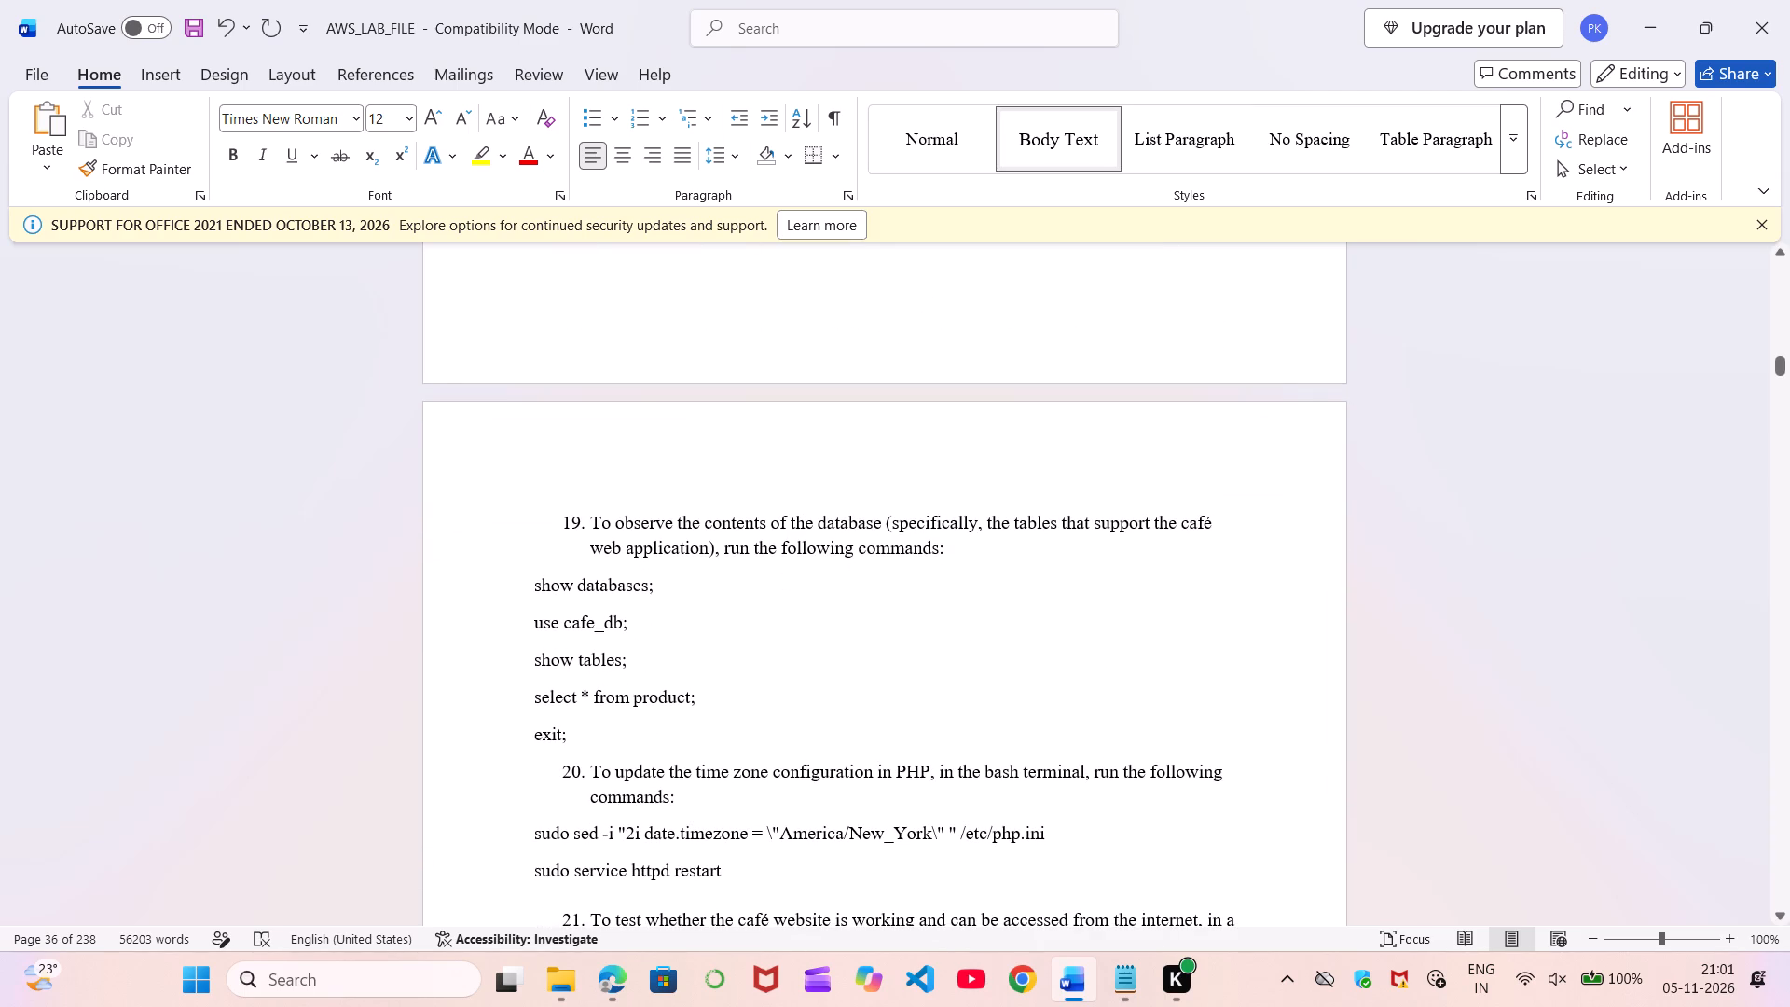
{"action": "scroll", "coordinate": [630, 518], "scroll_direction": "up", "scroll_amount": 2}
{"action": "scroll", "coordinate": [630, 518], "scroll_direction": "down", "scroll_amount": 1}
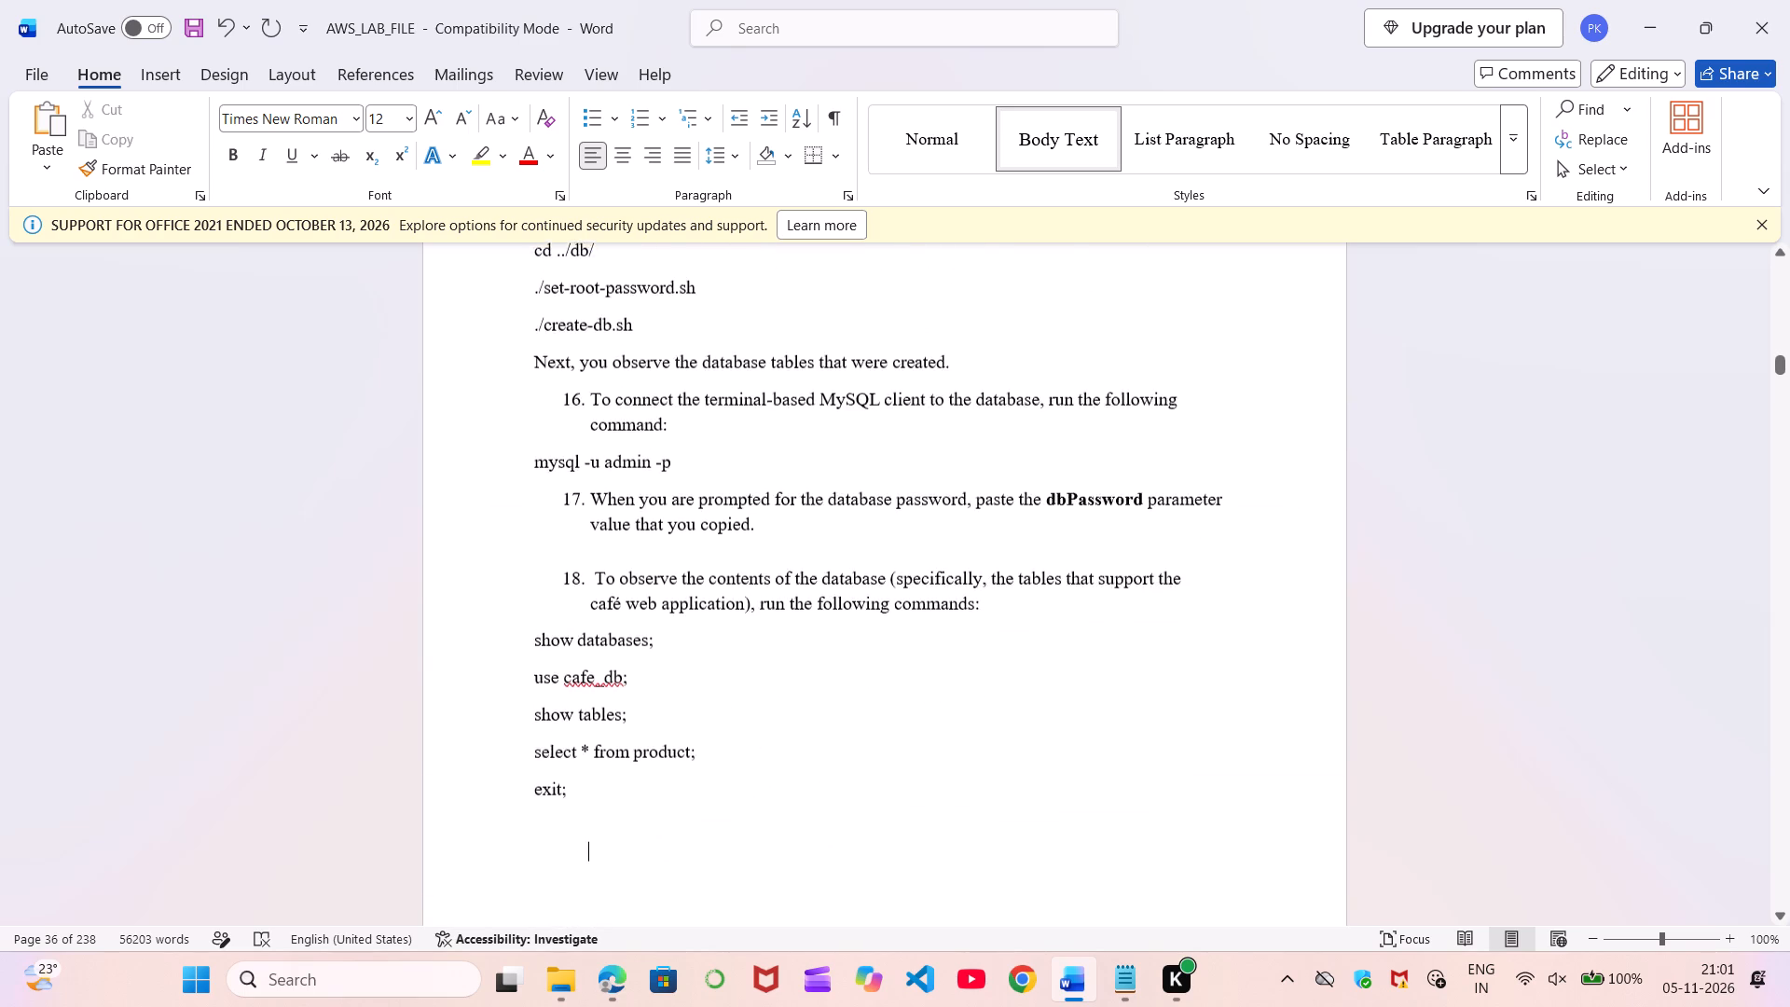
{"action": "scroll", "coordinate": [630, 518], "scroll_direction": "down", "scroll_amount": 3}
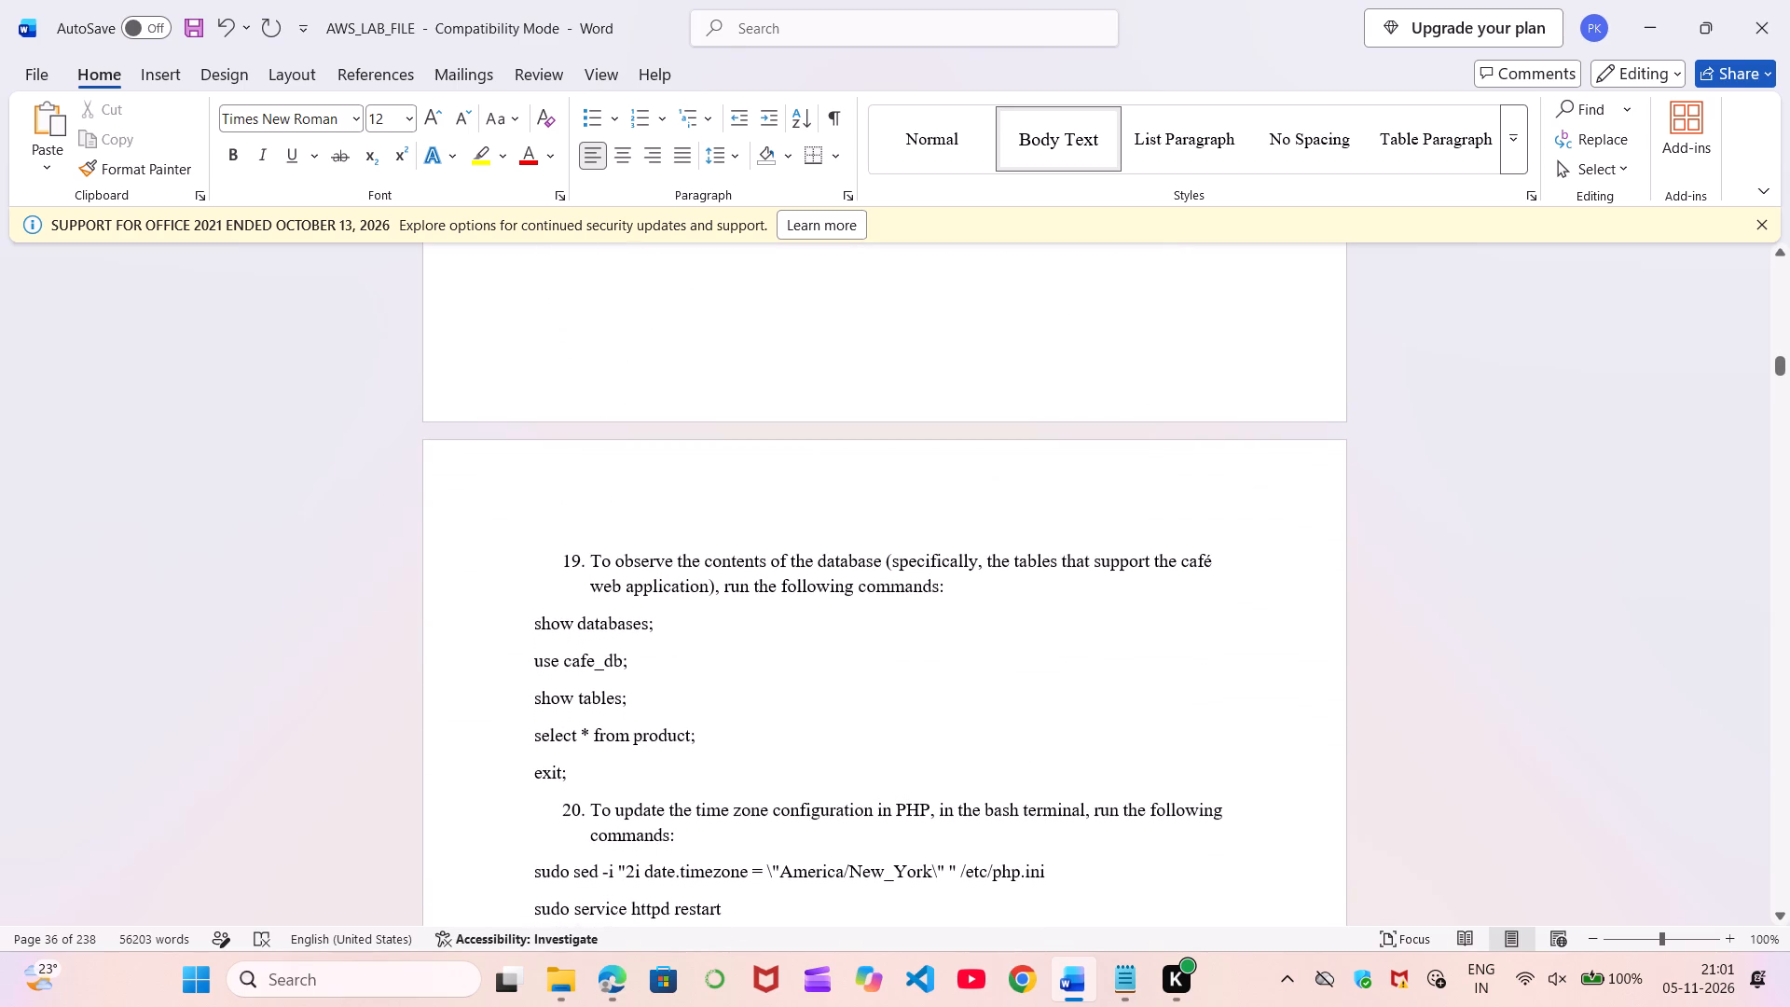
{"action": "left_click_drag", "start_coordinate": [589, 550], "coordinate": [917, 760]}
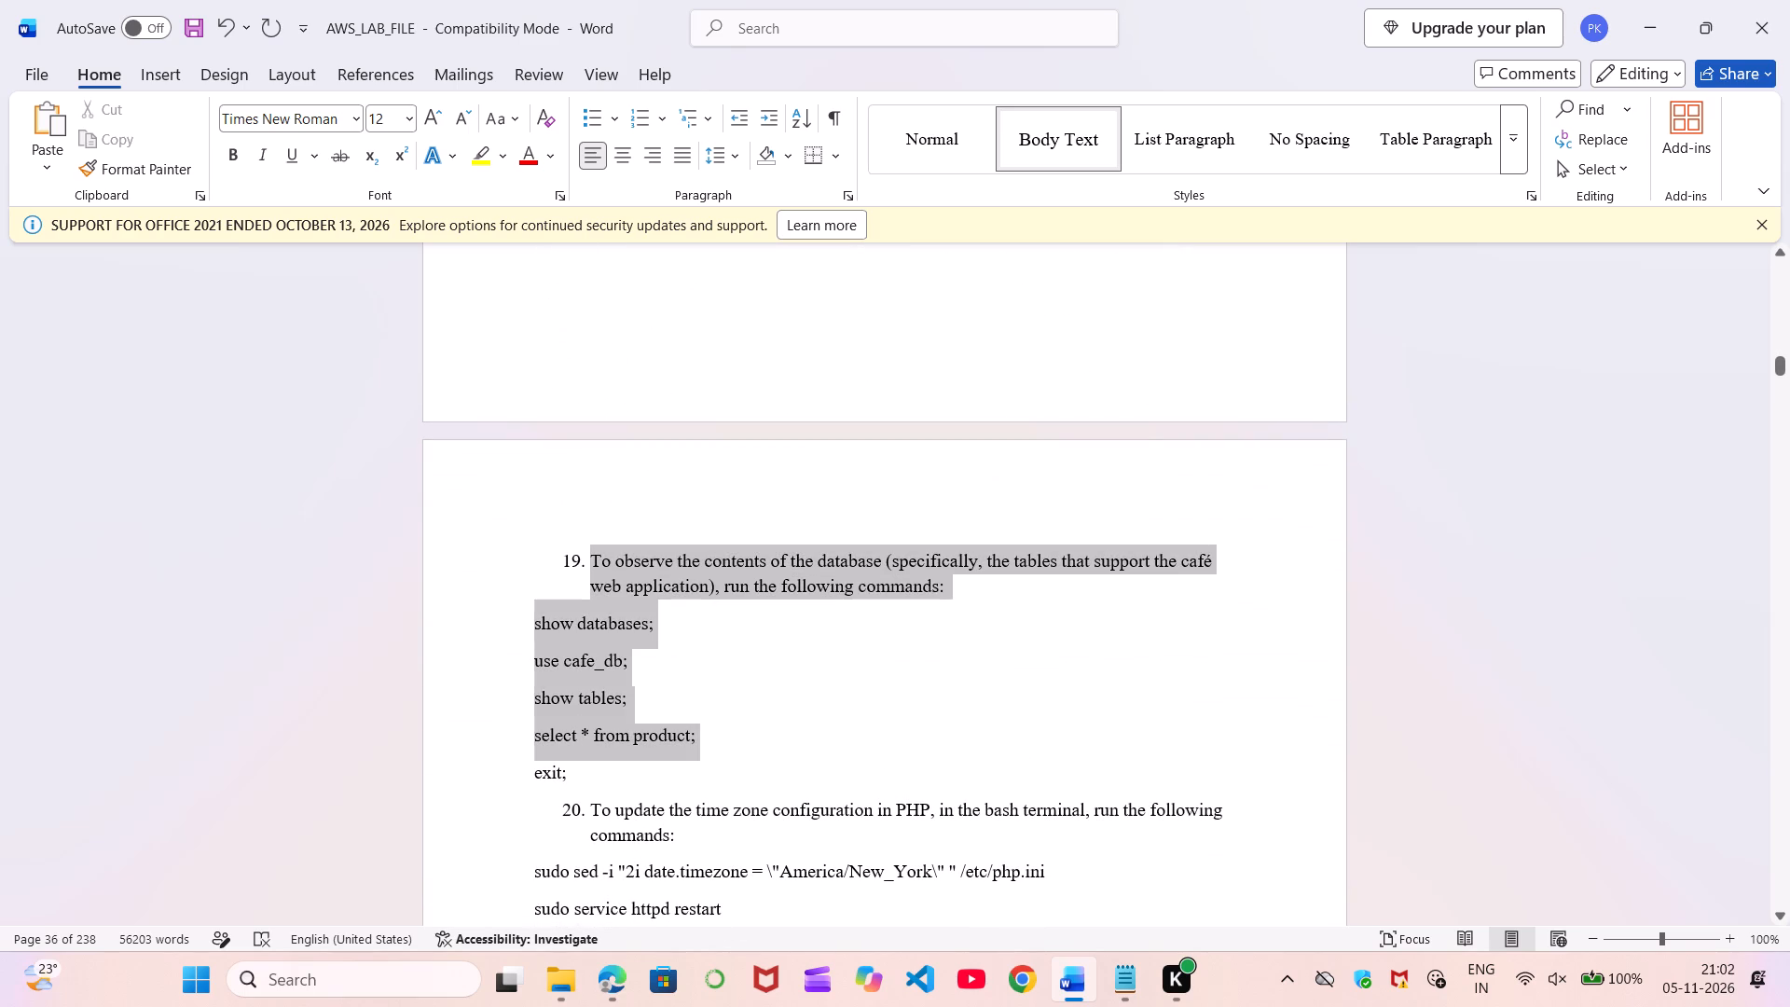
{"action": "left_click_drag", "start_coordinate": [917, 760], "coordinate": [665, 782]}
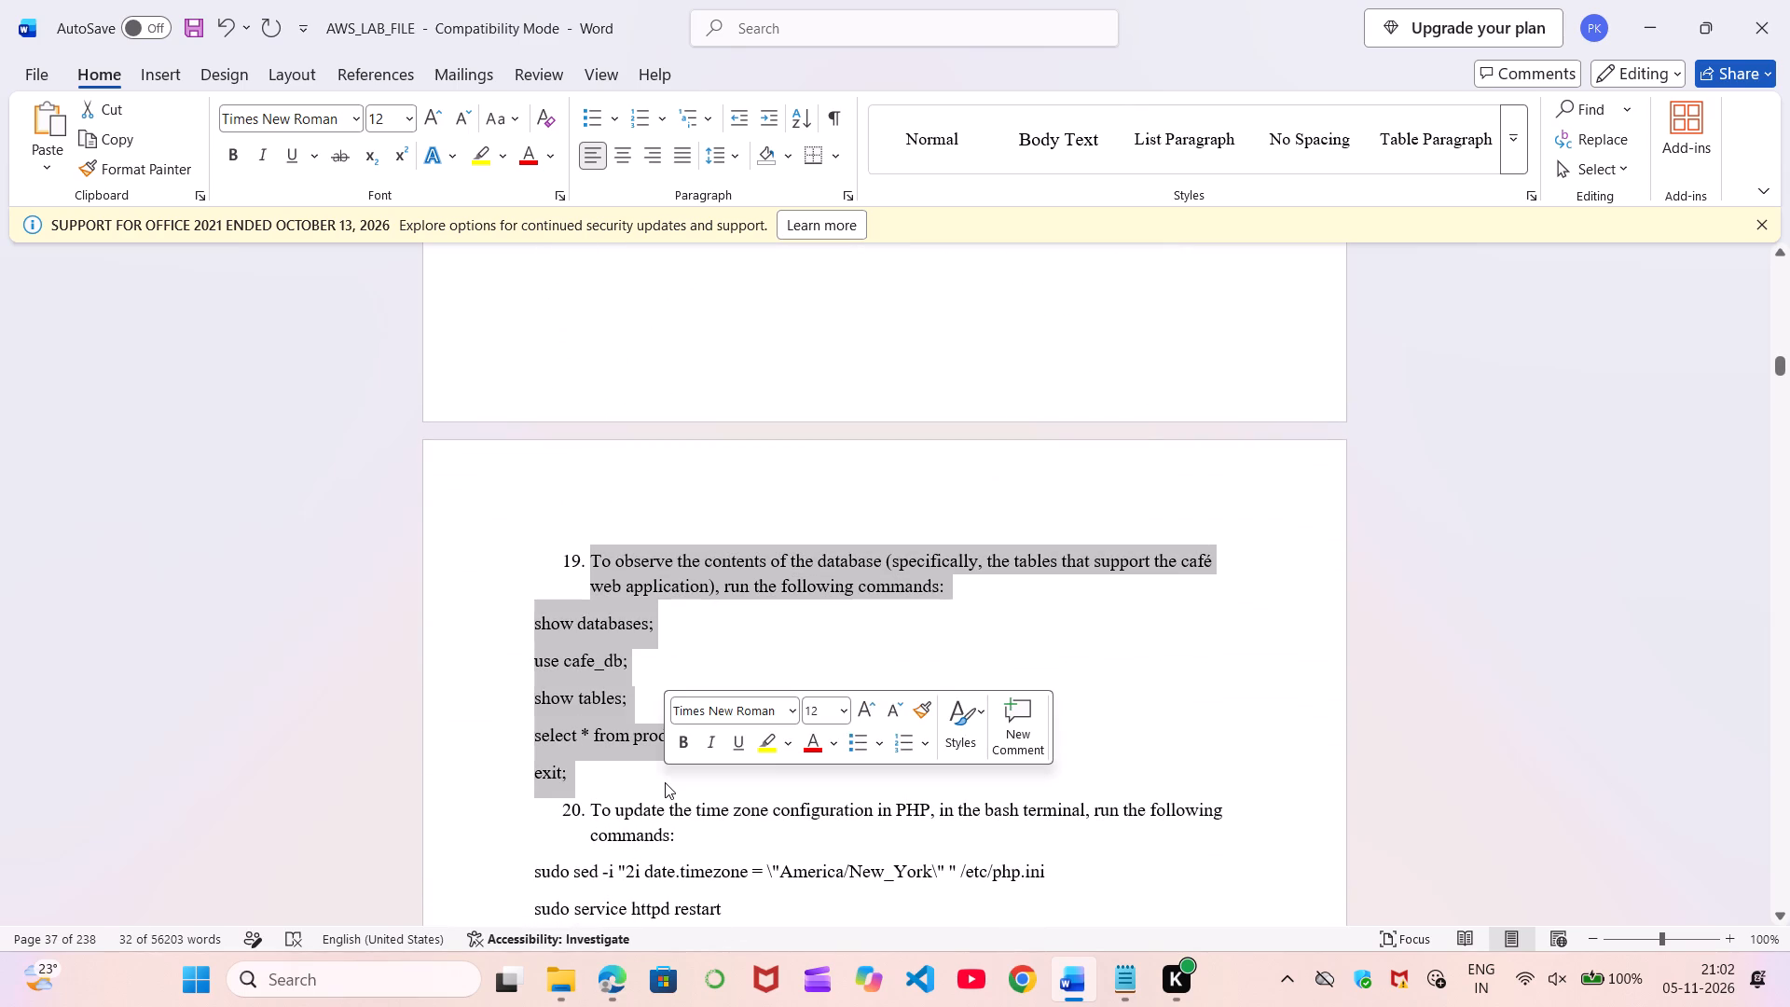
{"action": "key", "text": "ctrl+x"}
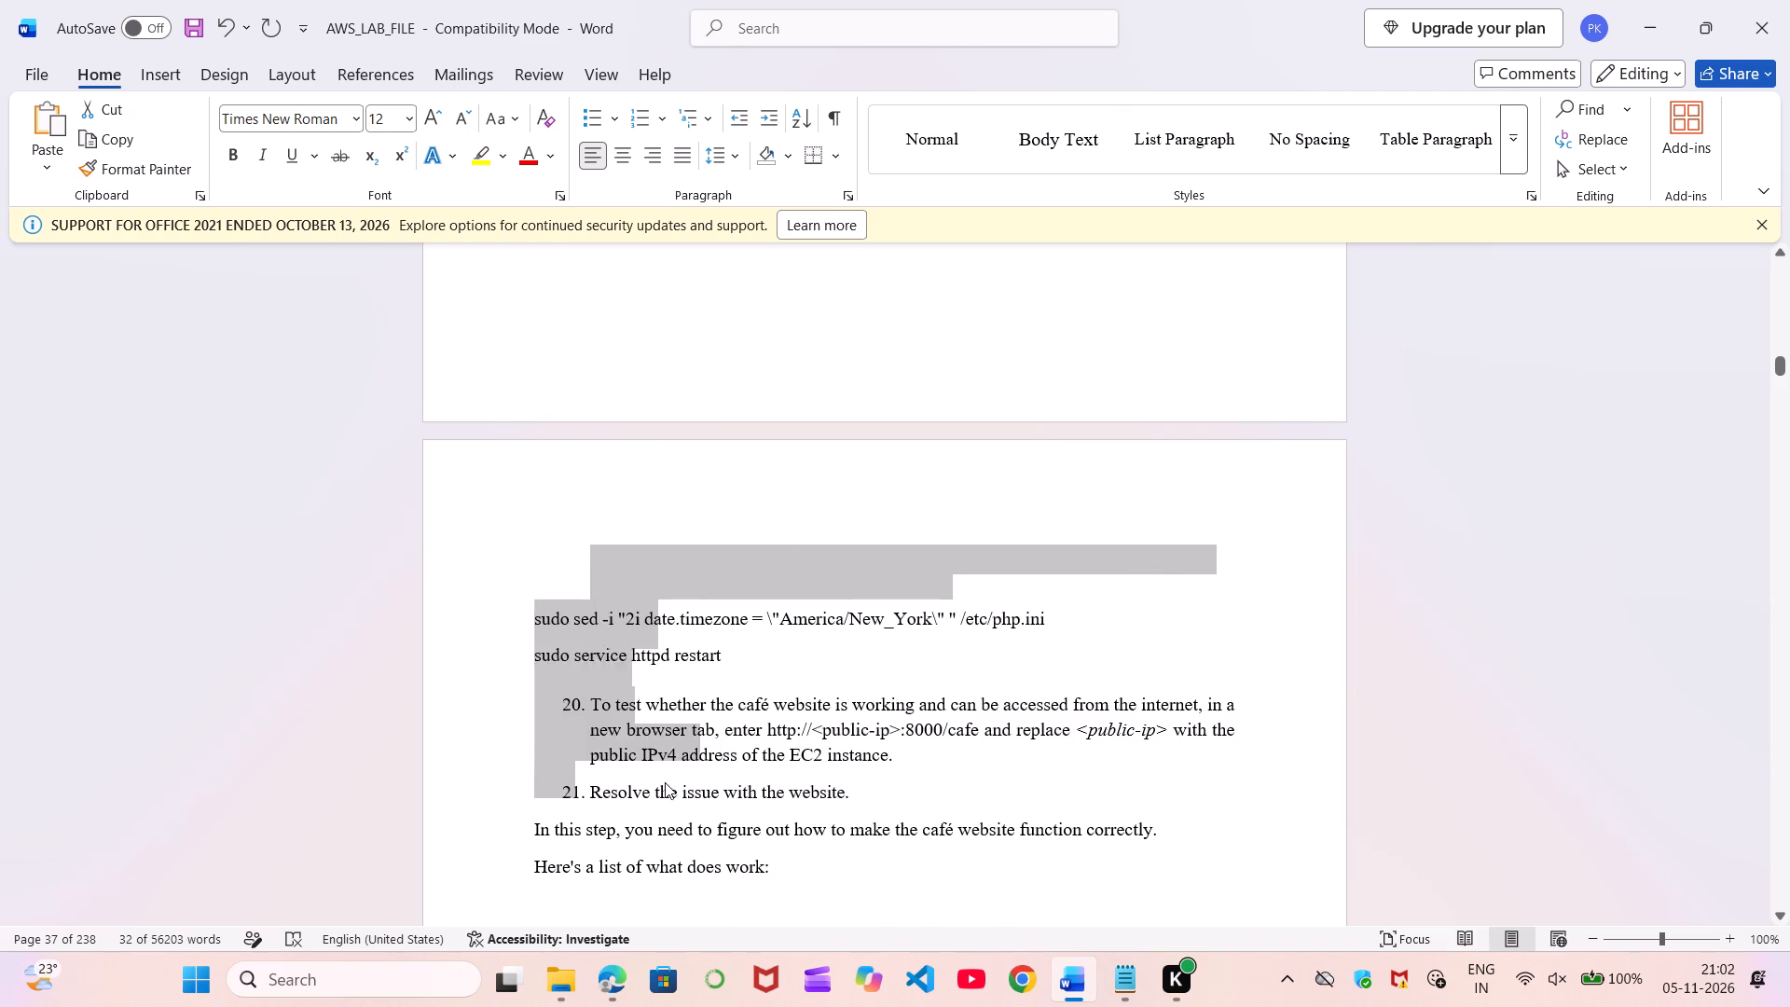
Move the "To update the time zone configuration in PHP" instruction and its two sudo commands to the indented line below "exit;".
{"action": "scroll", "coordinate": [665, 782], "scroll_direction": "up", "scroll_amount": 2}
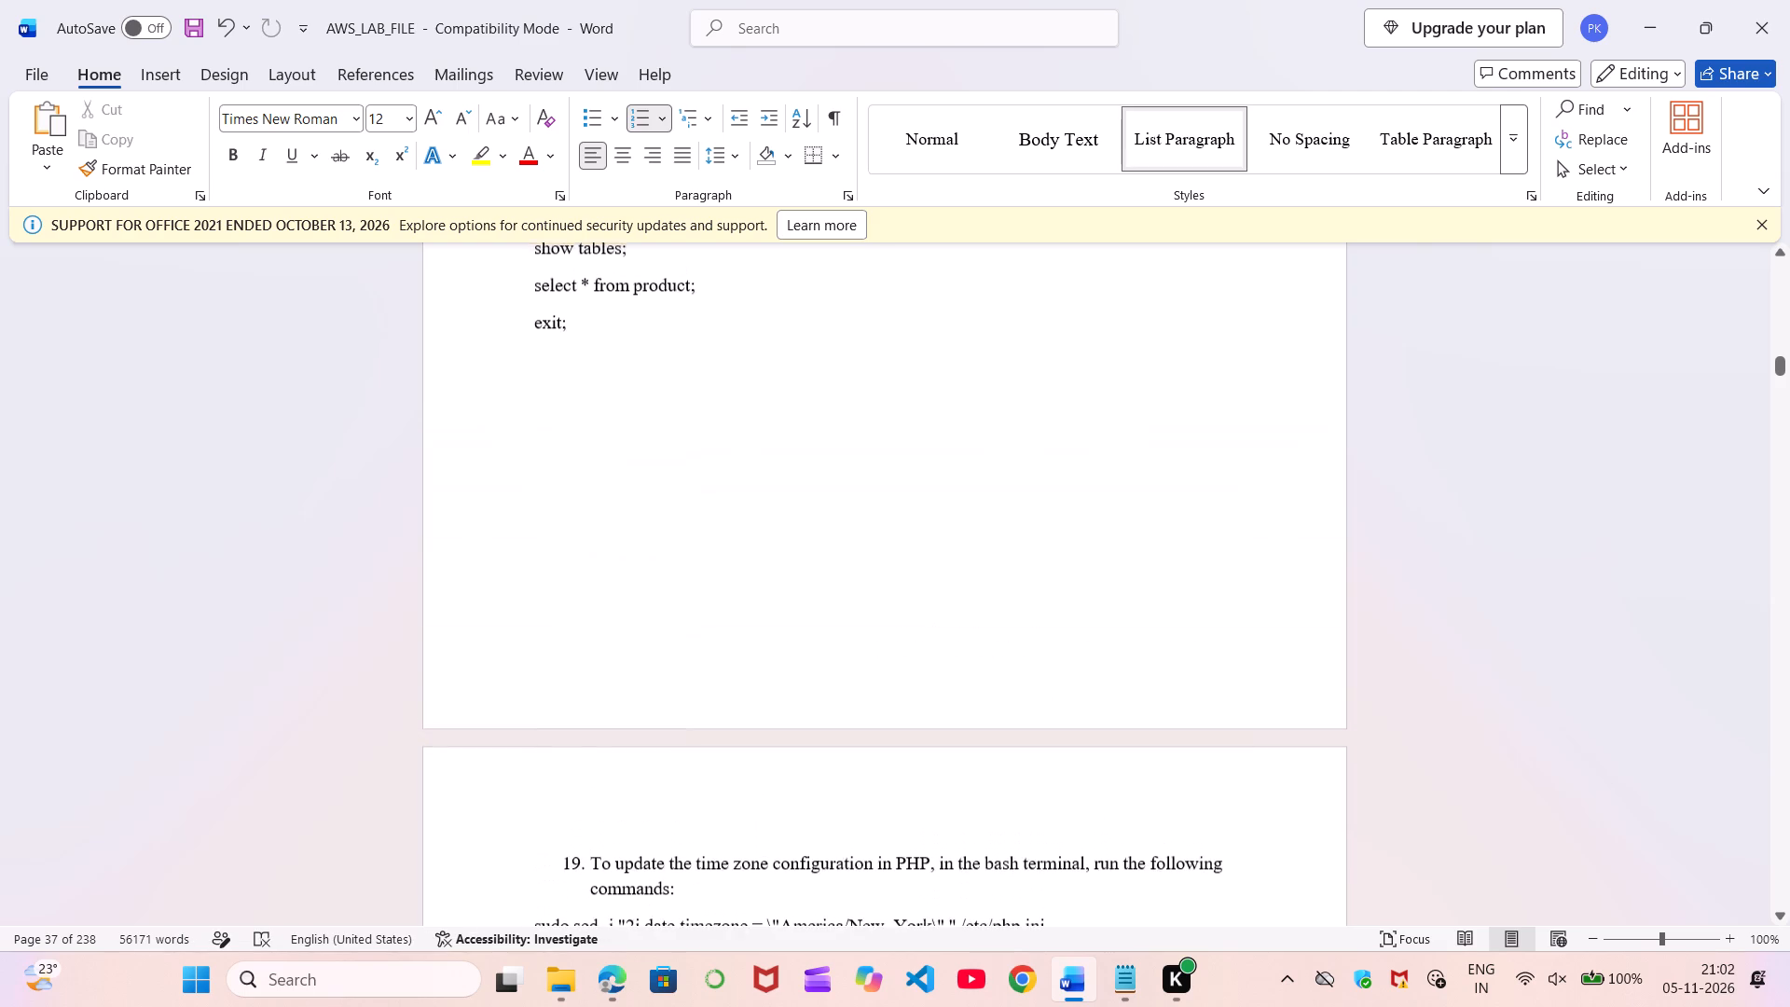
{"action": "scroll", "coordinate": [665, 782], "scroll_direction": "down", "scroll_amount": 1}
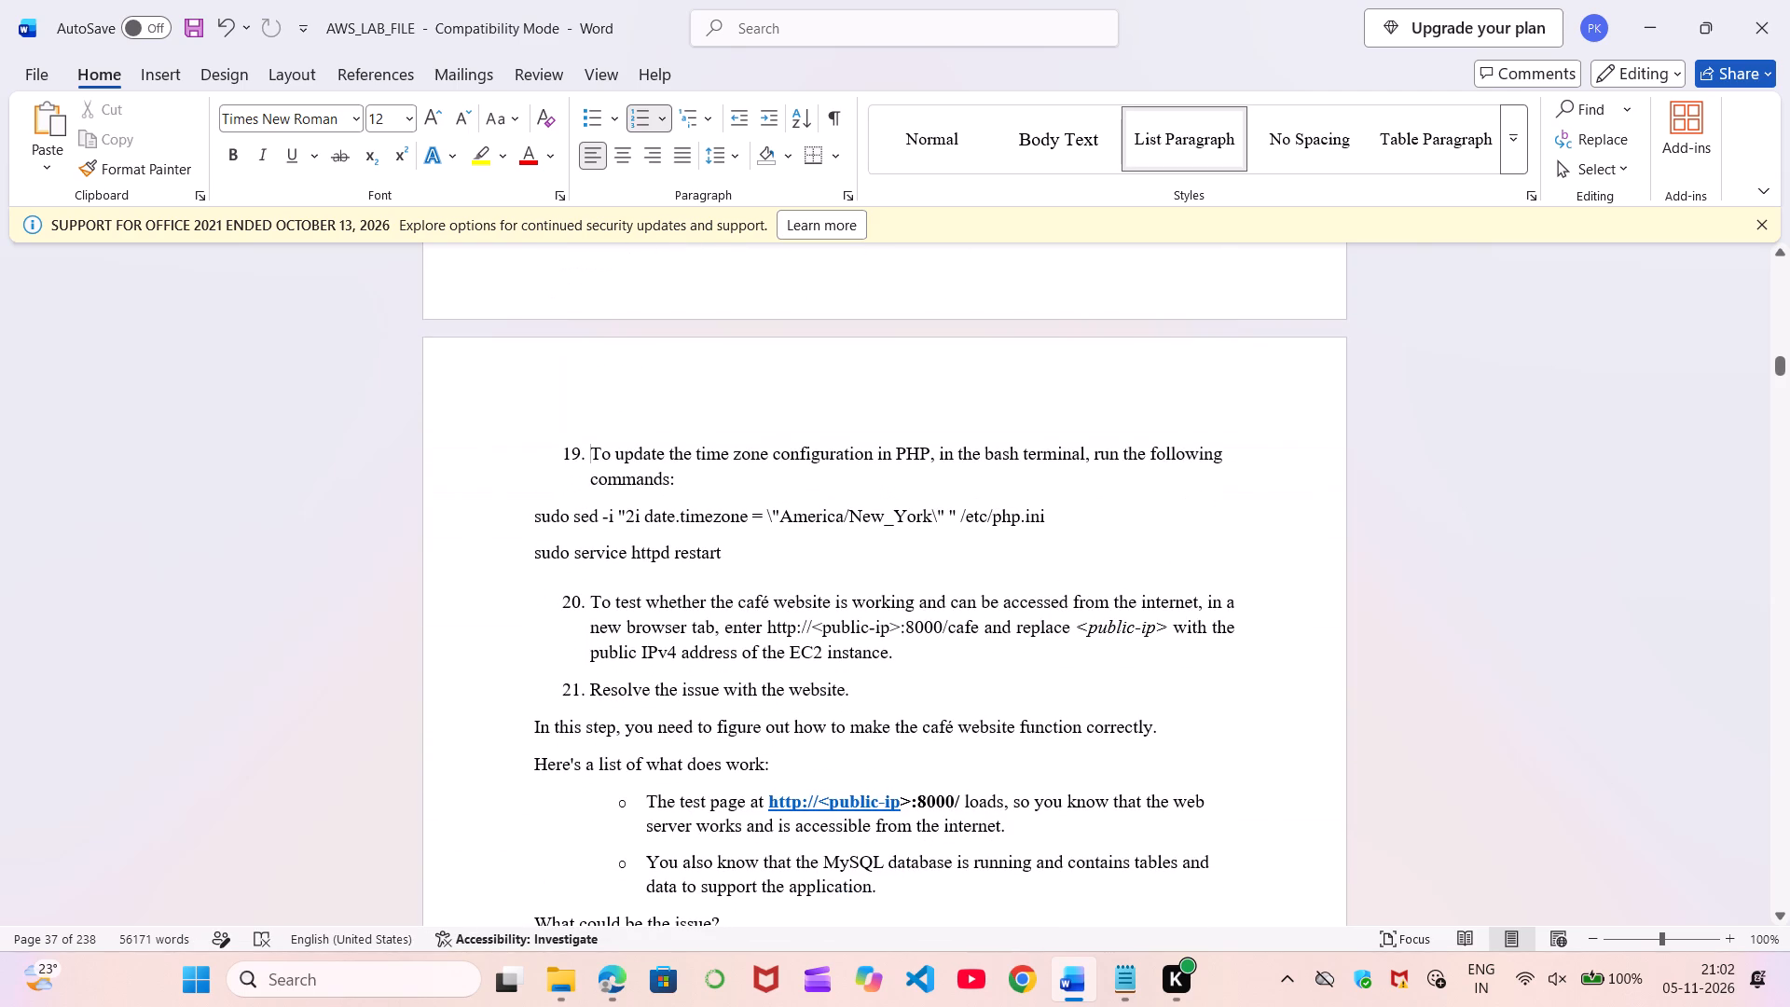
{"action": "left_click_drag", "start_coordinate": [588, 448], "coordinate": [702, 570]}
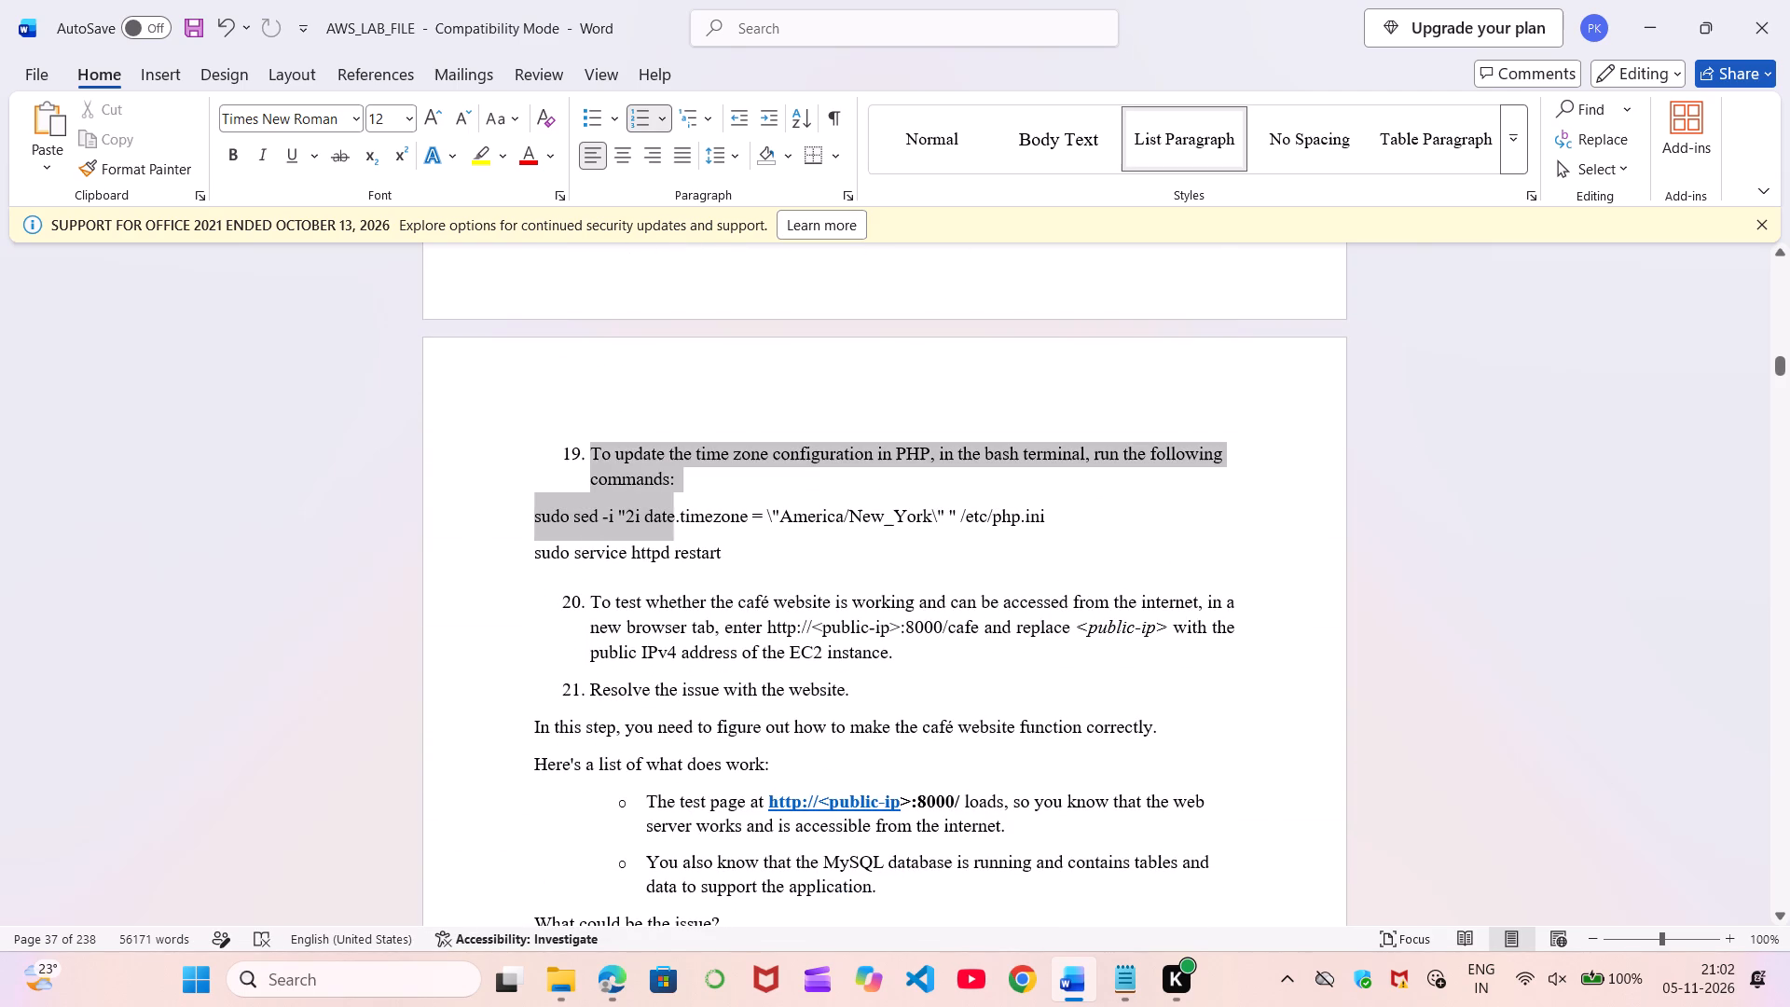
{"action": "left_click_drag", "start_coordinate": [702, 570], "coordinate": [735, 548]}
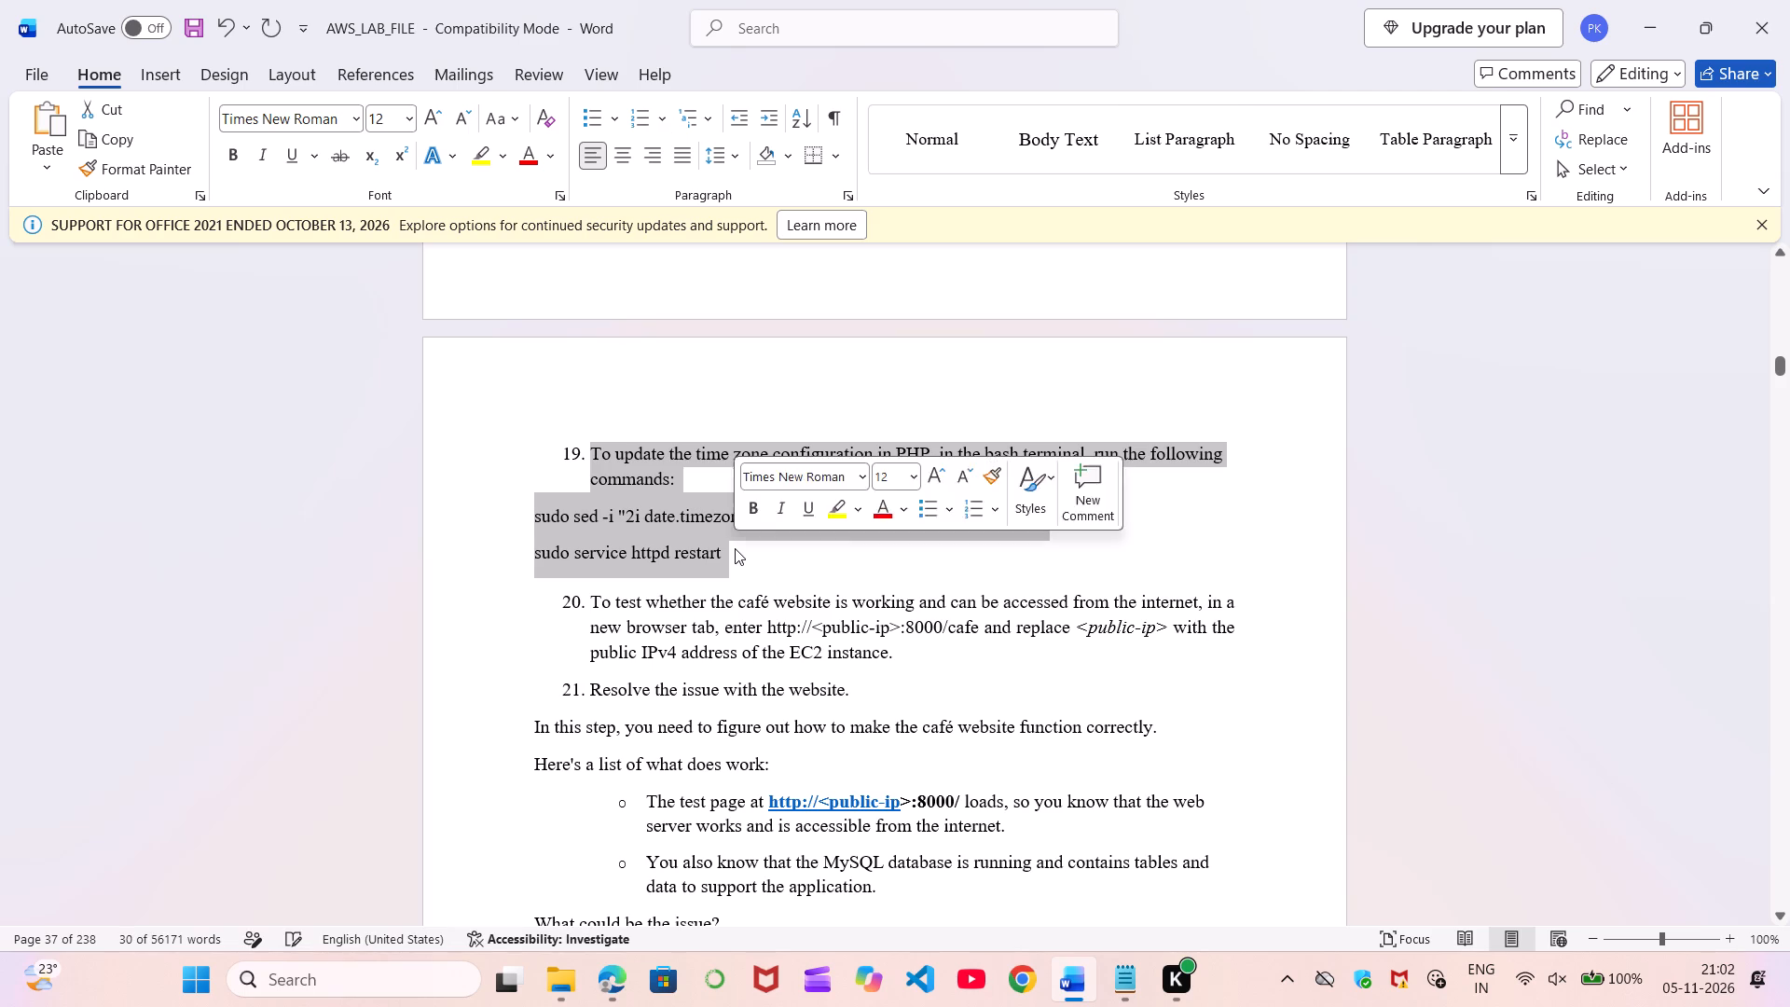
{"action": "key", "text": "ctrl+x"}
{"action": "scroll", "coordinate": [735, 548], "scroll_direction": "up", "scroll_amount": 1}
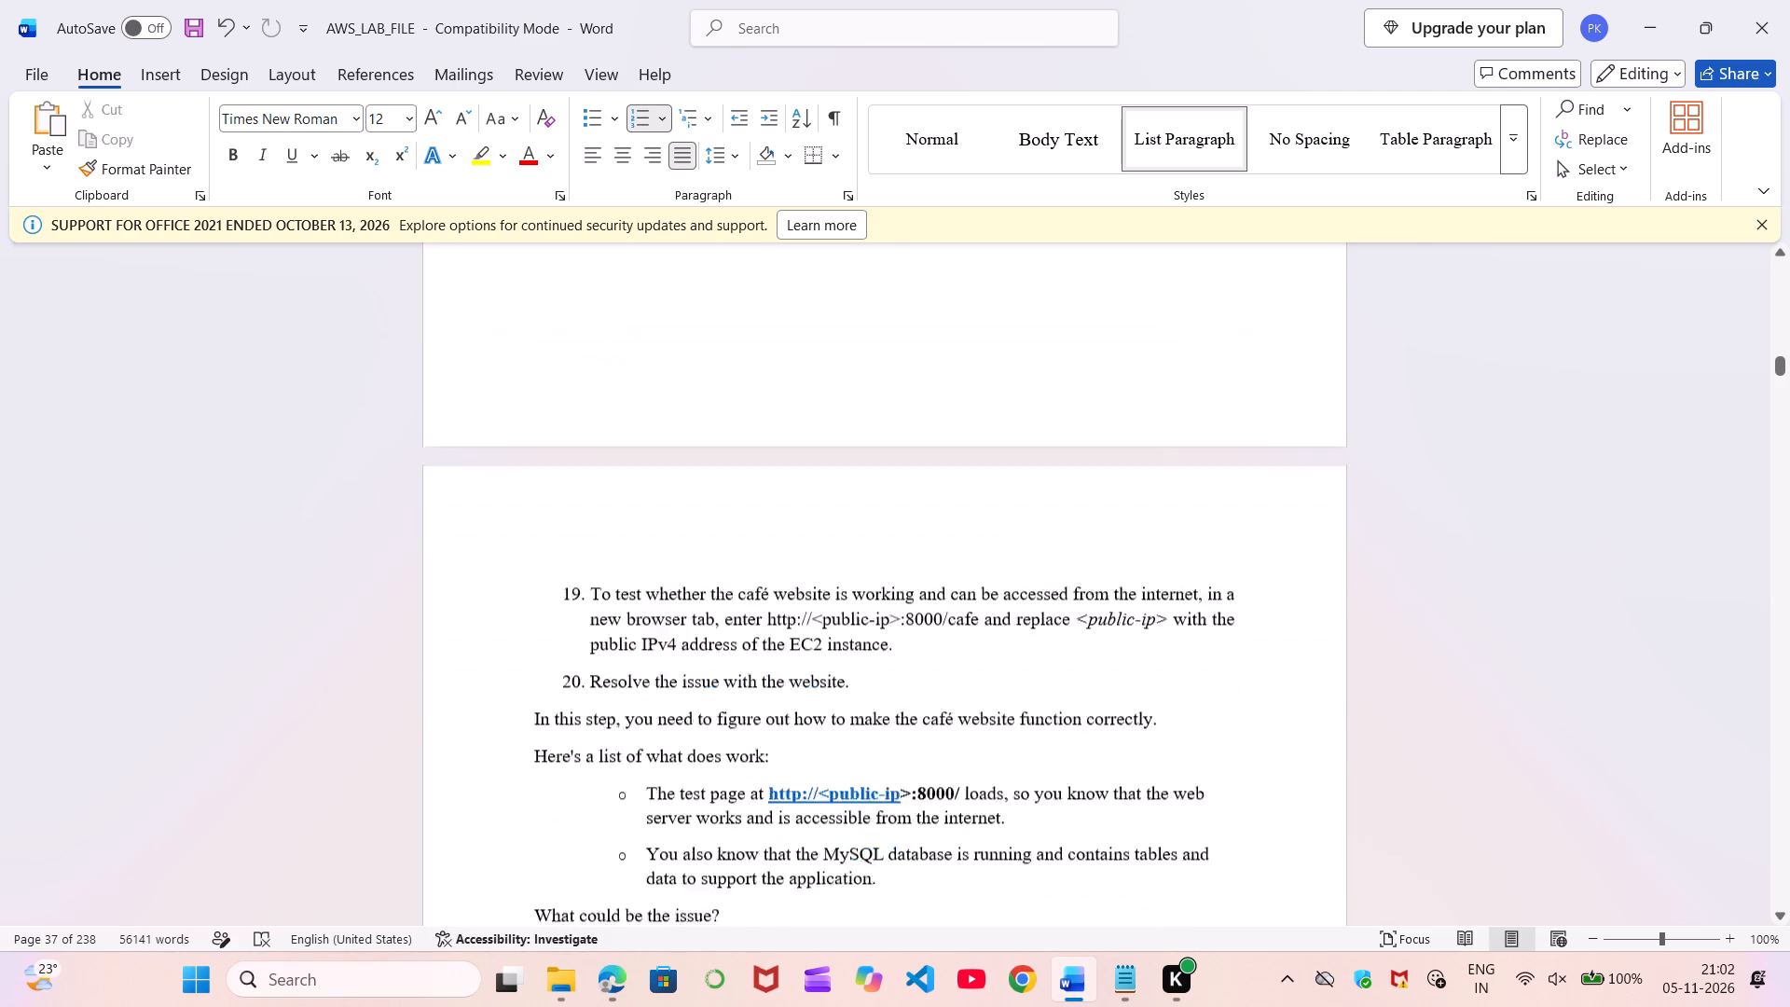
{"action": "scroll", "coordinate": [735, 548], "scroll_direction": "up", "scroll_amount": 1}
{"action": "scroll", "coordinate": [602, 371], "scroll_direction": "up", "scroll_amount": 2}
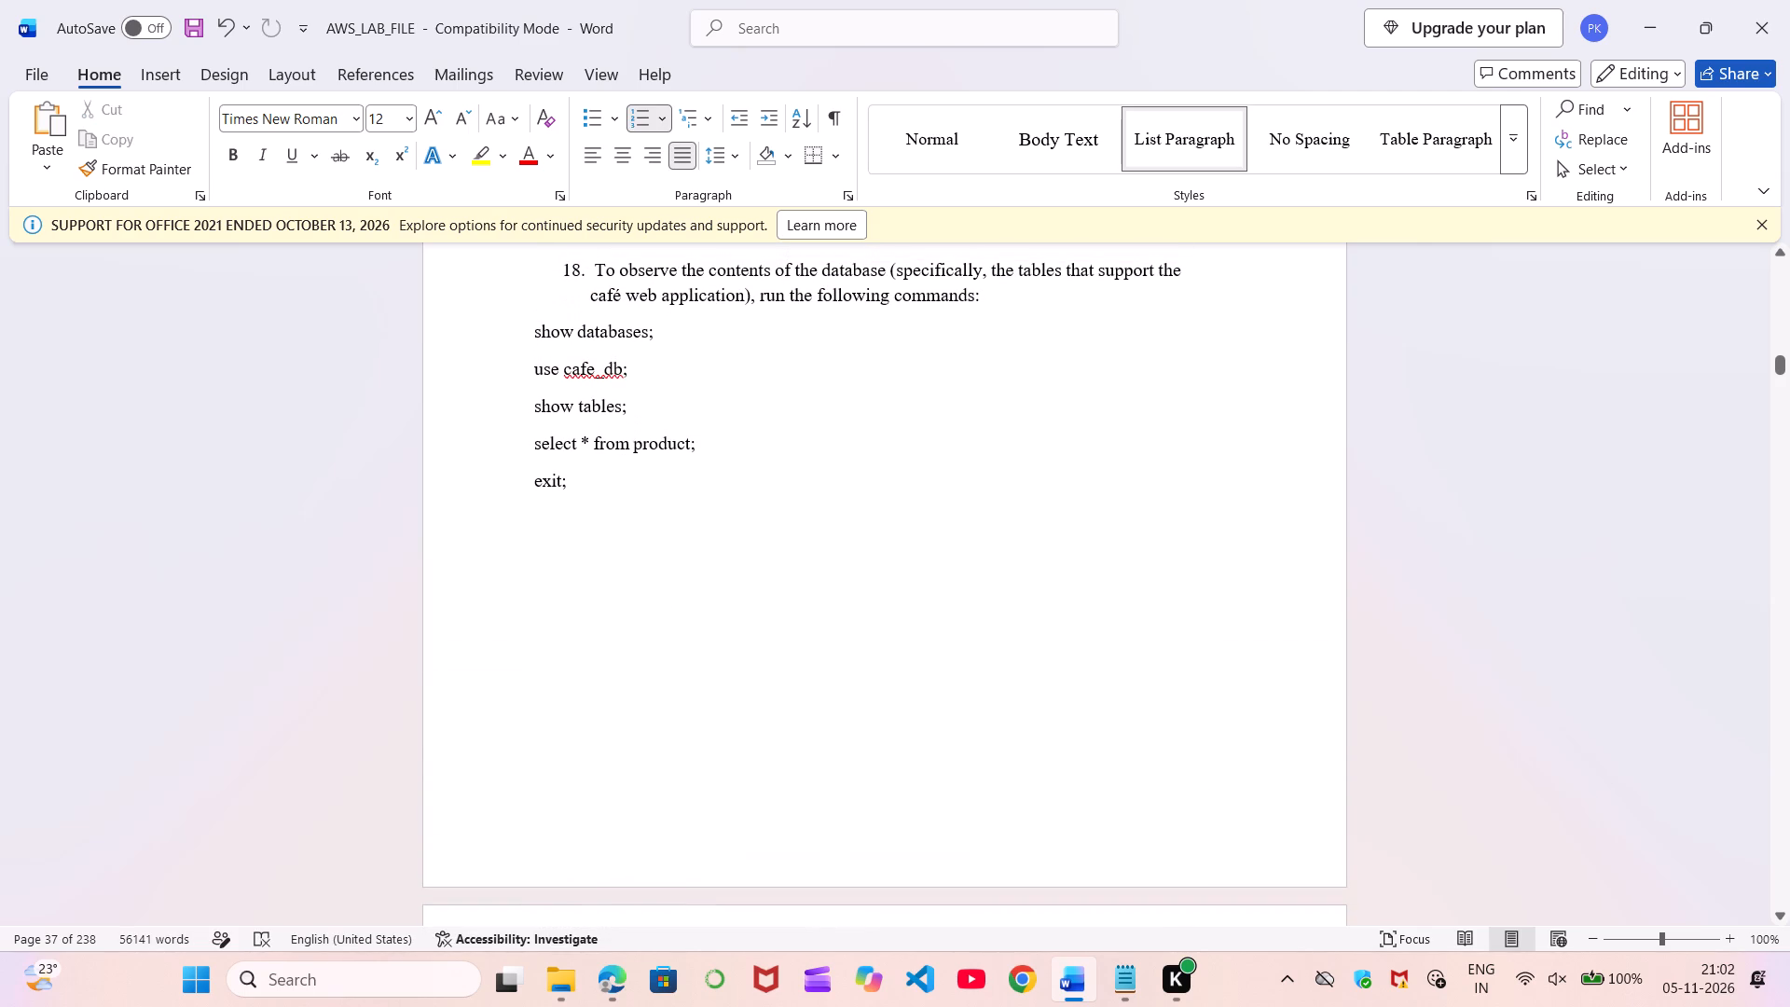
{"action": "left_click", "coordinate": [611, 516]}
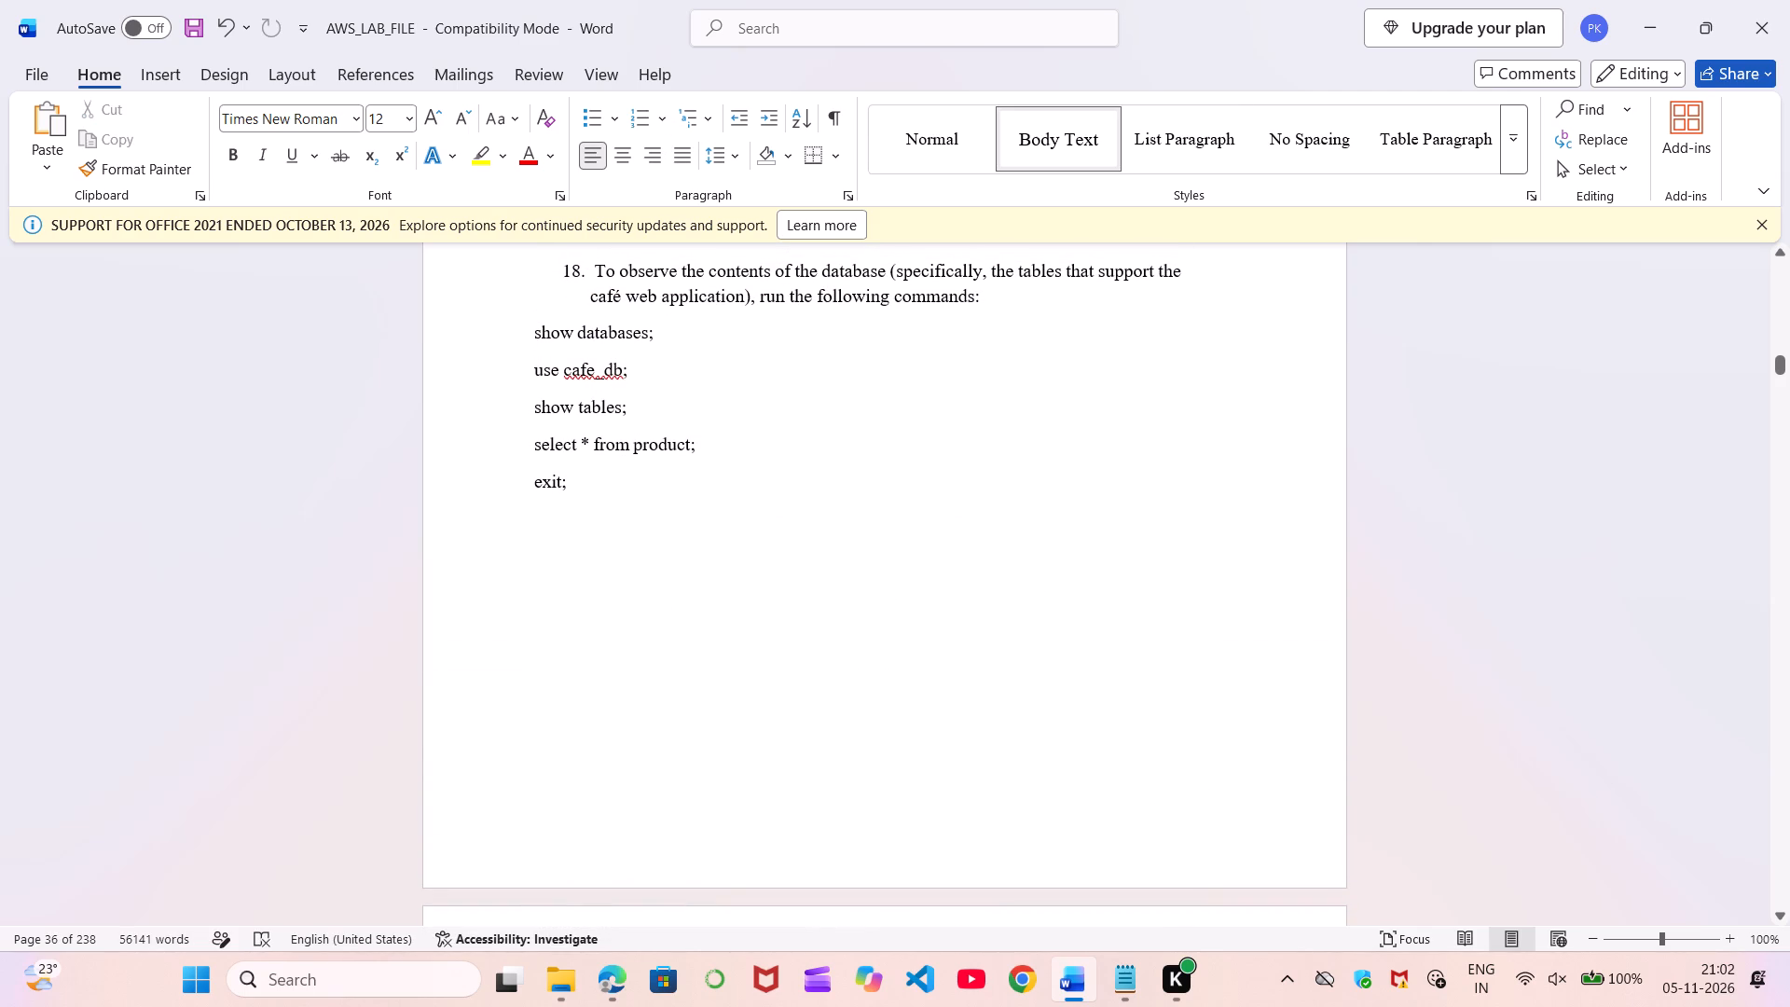
{"action": "key", "text": "Tab"}
{"action": "key", "text": "ctrl+v"}
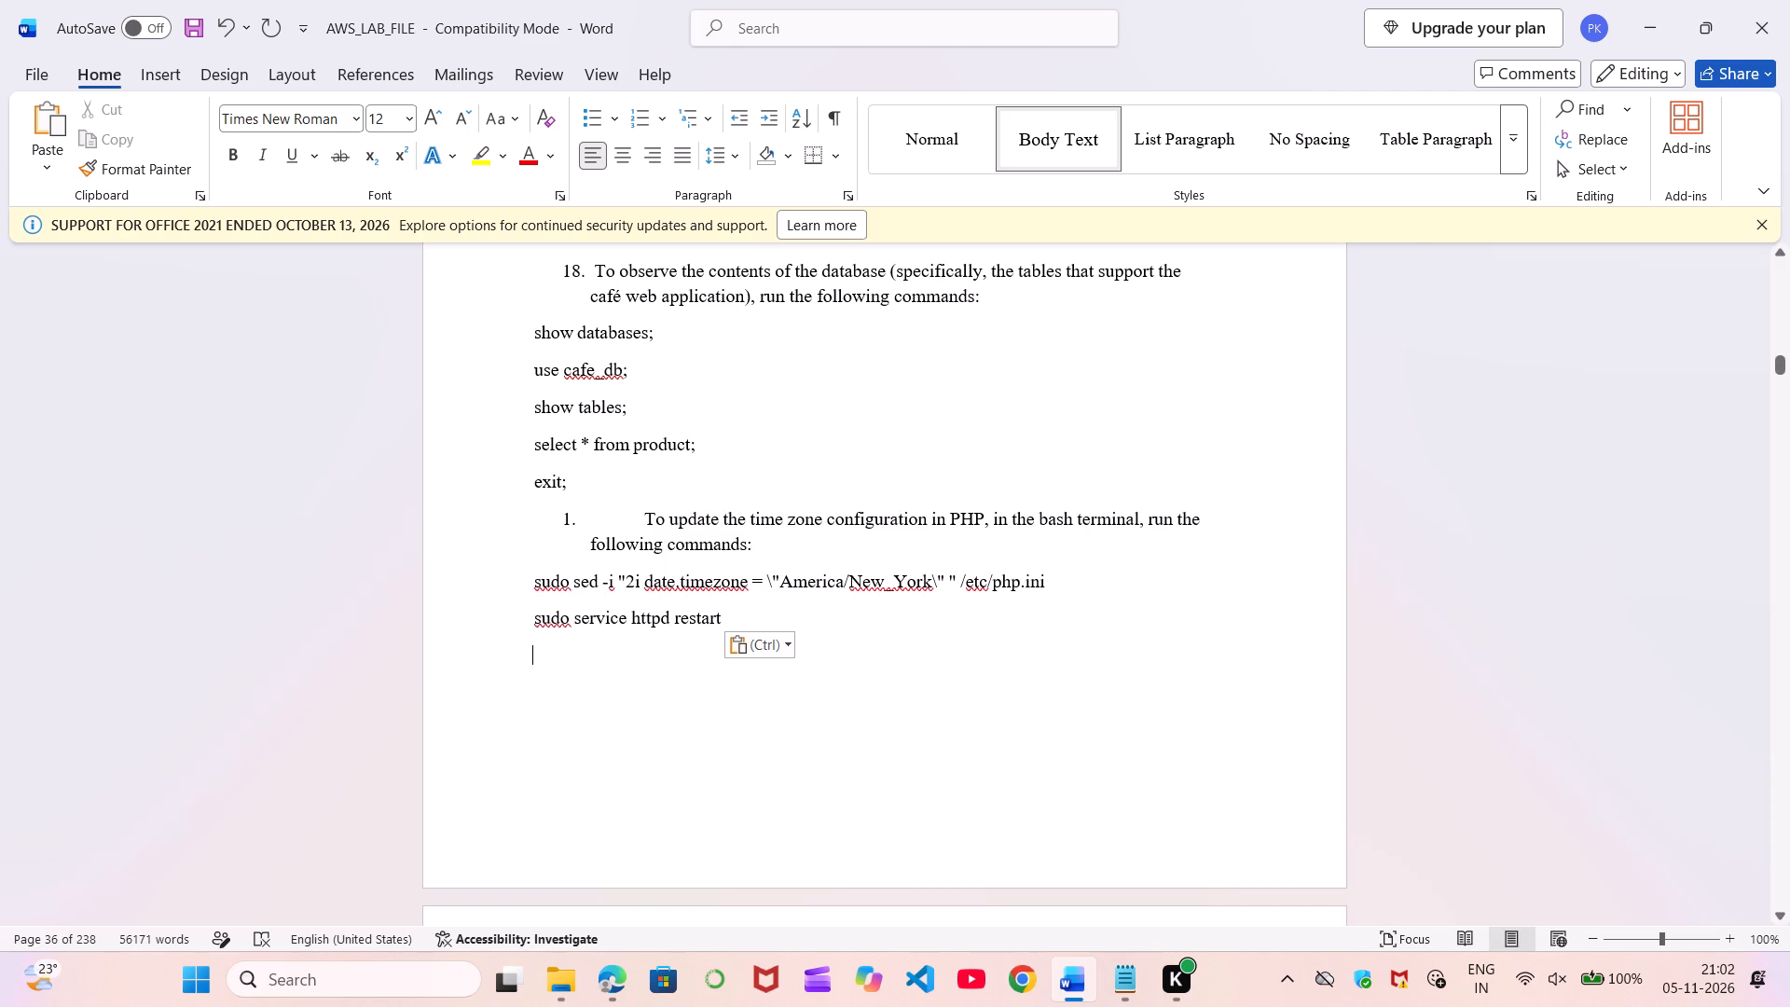
Remove the moved time zone instruction's extra indent and wrong list number, and renumber it as 19.
{"action": "left_click", "coordinate": [647, 521]}
{"action": "key", "text": "BackSpace"}
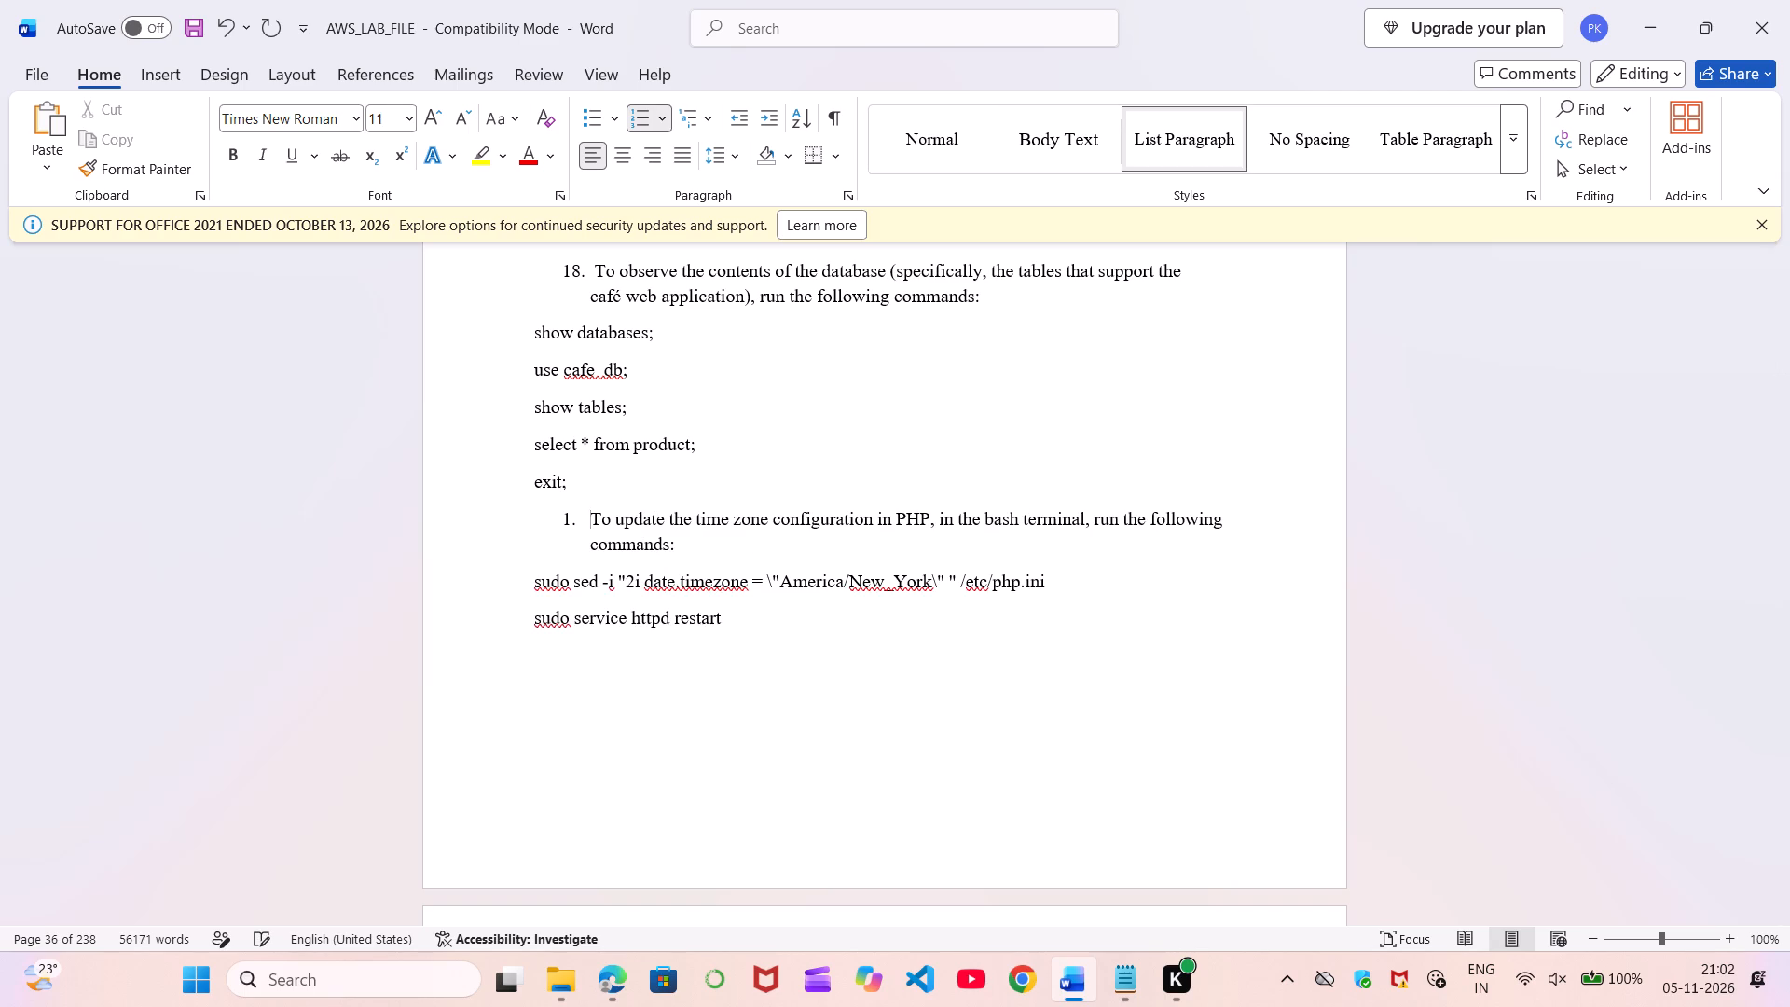
{"action": "key", "text": "BackSpace"}
{"action": "key", "text": "BackSpace"}
{"action": "key", "text": "Tab"}
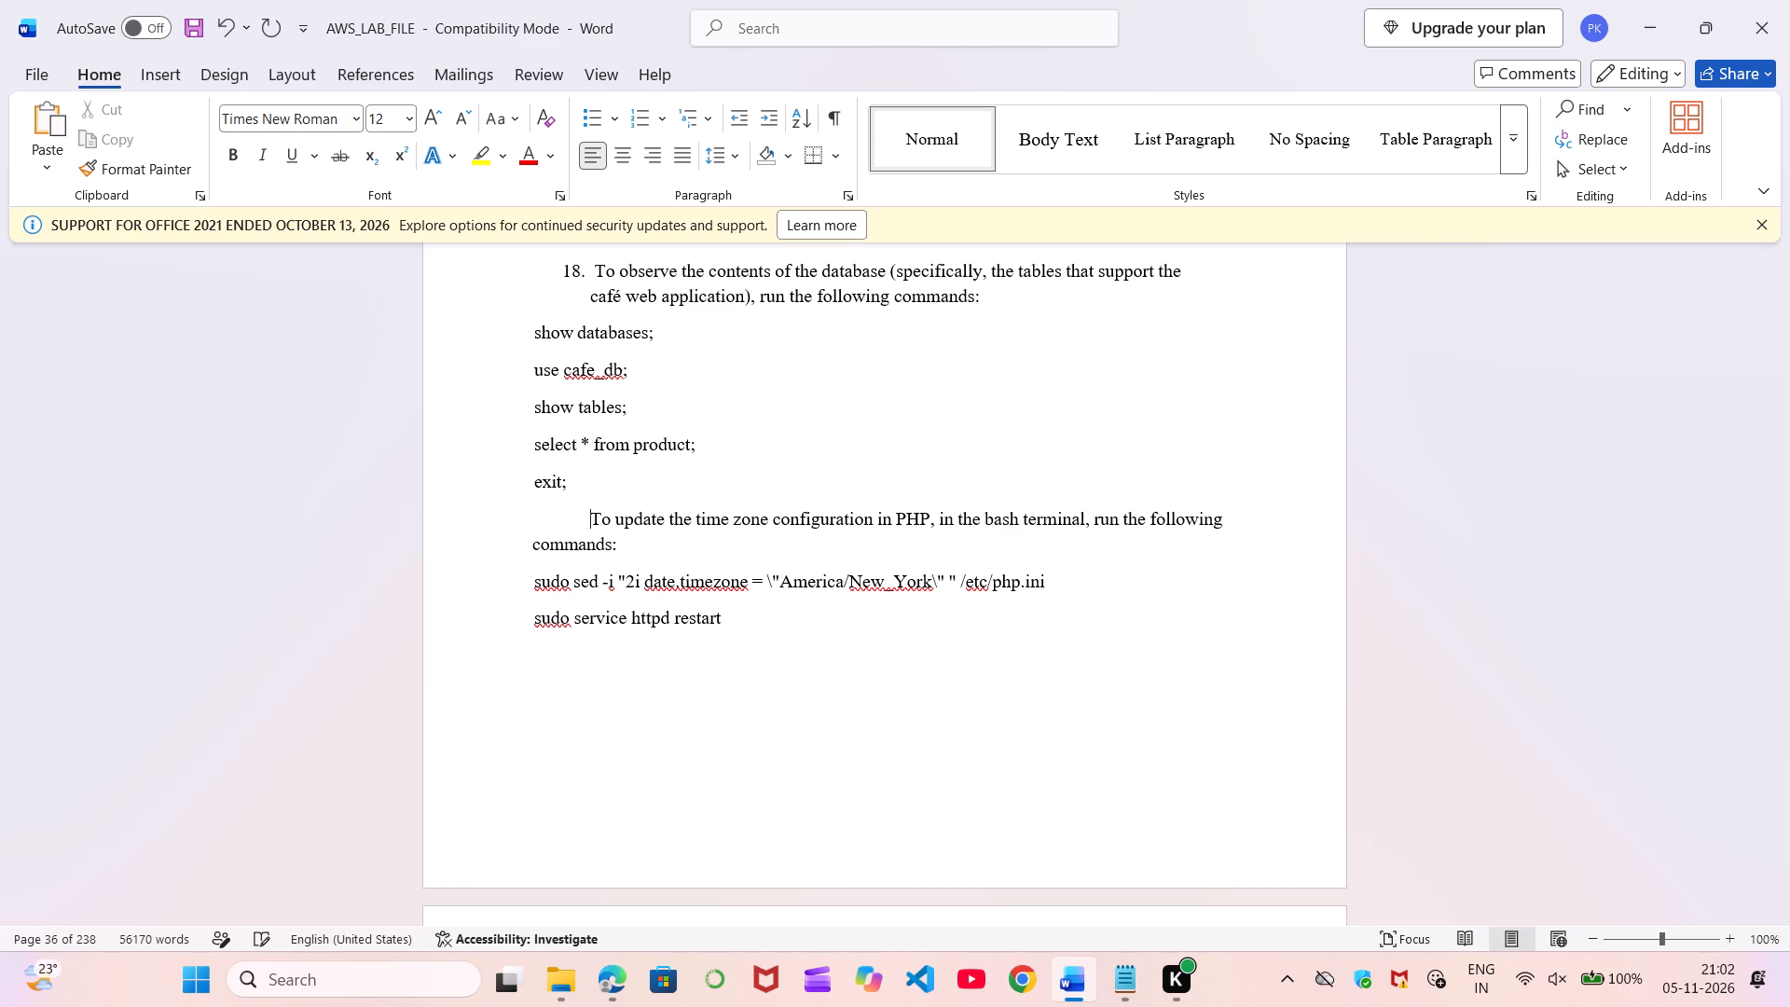
{"action": "type", "text": "19."}
{"action": "key", "text": "space"}
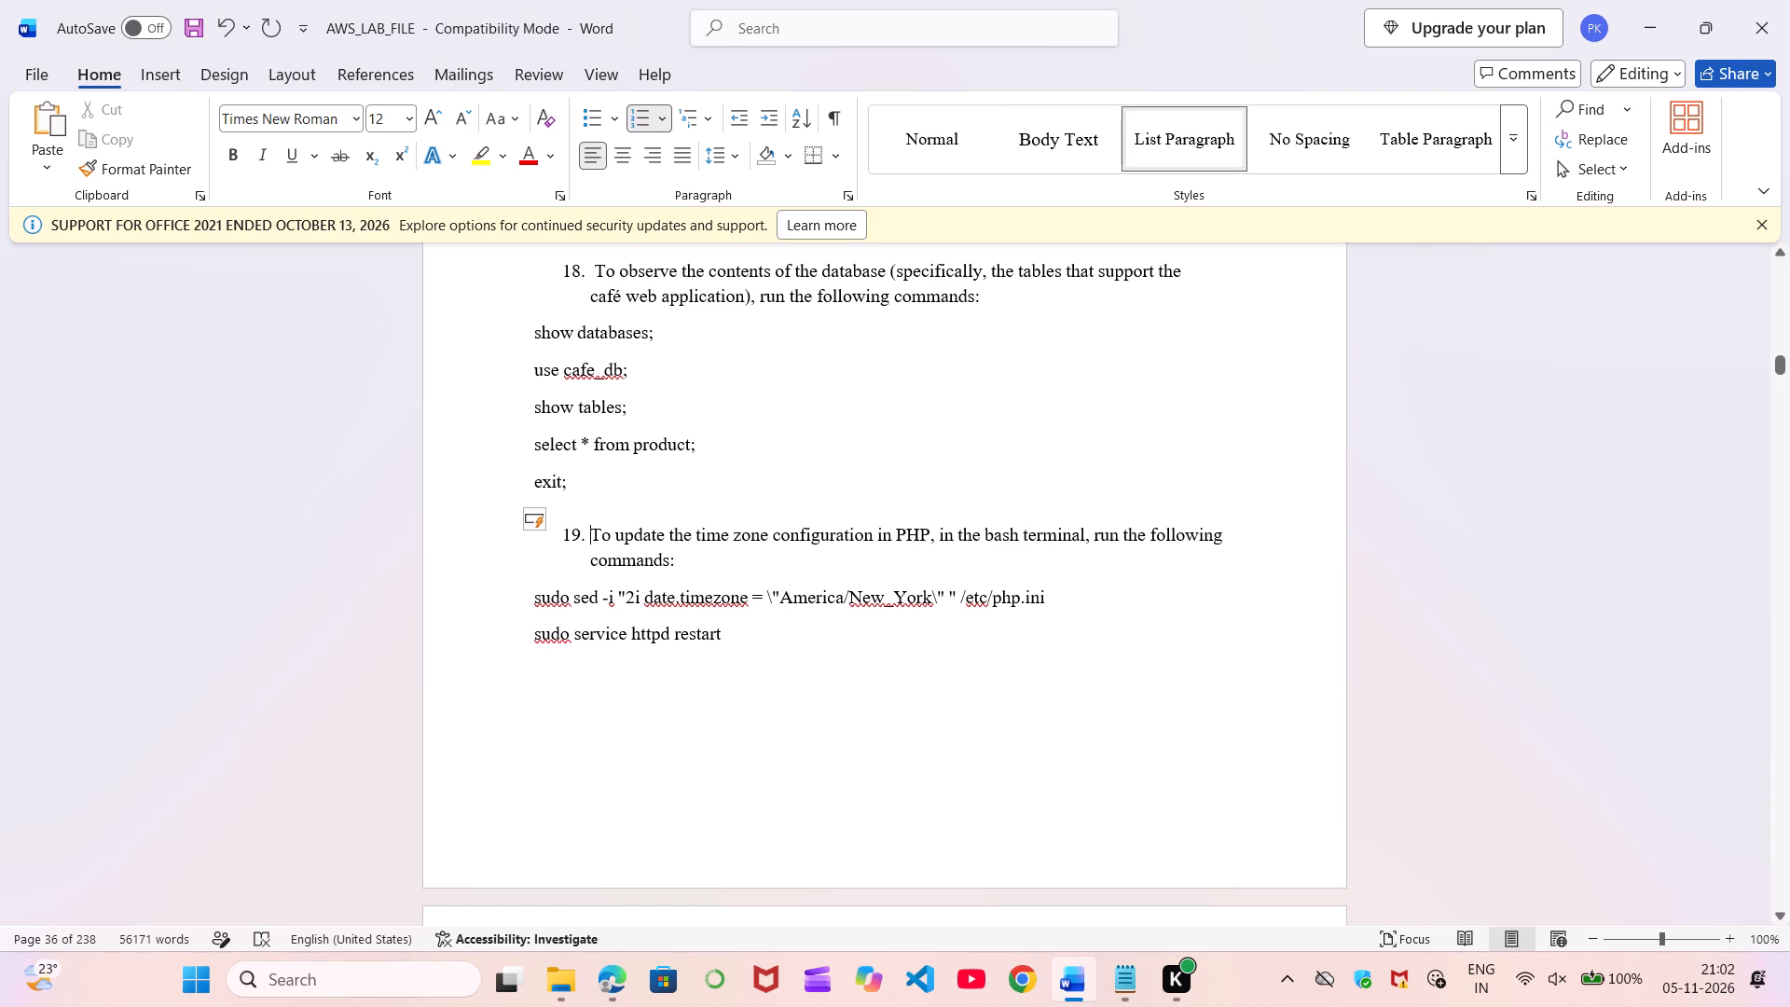
{"action": "key", "text": "Down"}
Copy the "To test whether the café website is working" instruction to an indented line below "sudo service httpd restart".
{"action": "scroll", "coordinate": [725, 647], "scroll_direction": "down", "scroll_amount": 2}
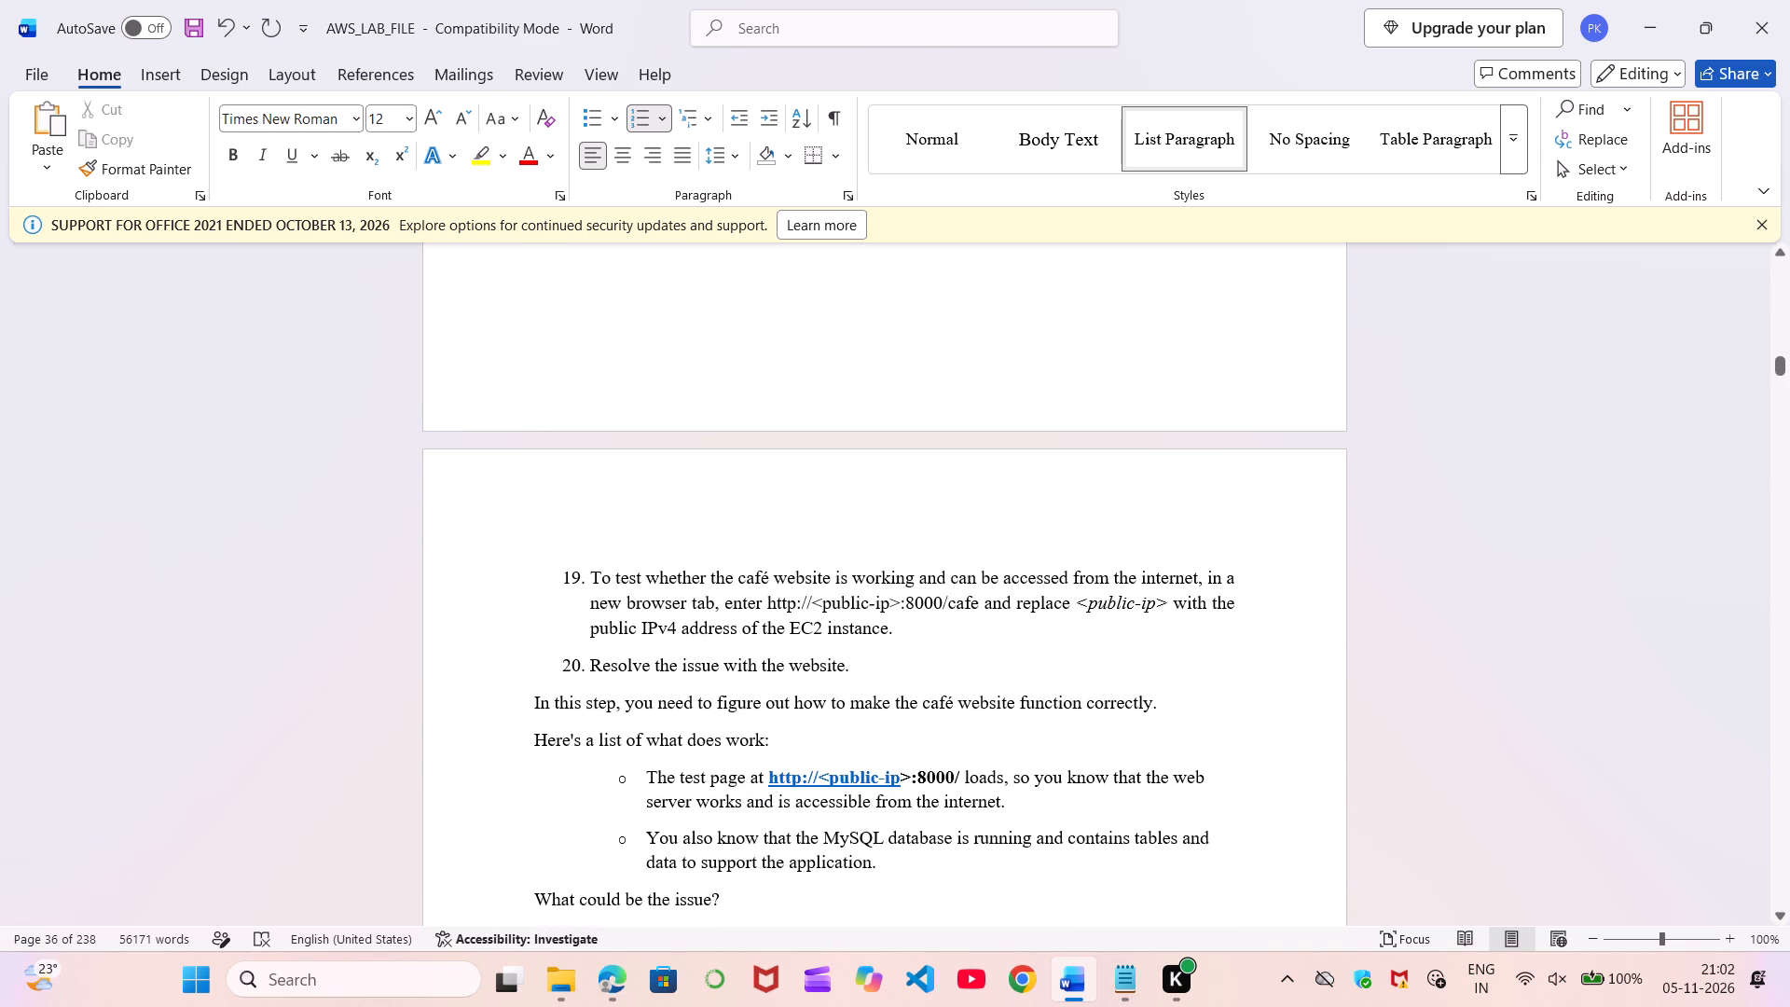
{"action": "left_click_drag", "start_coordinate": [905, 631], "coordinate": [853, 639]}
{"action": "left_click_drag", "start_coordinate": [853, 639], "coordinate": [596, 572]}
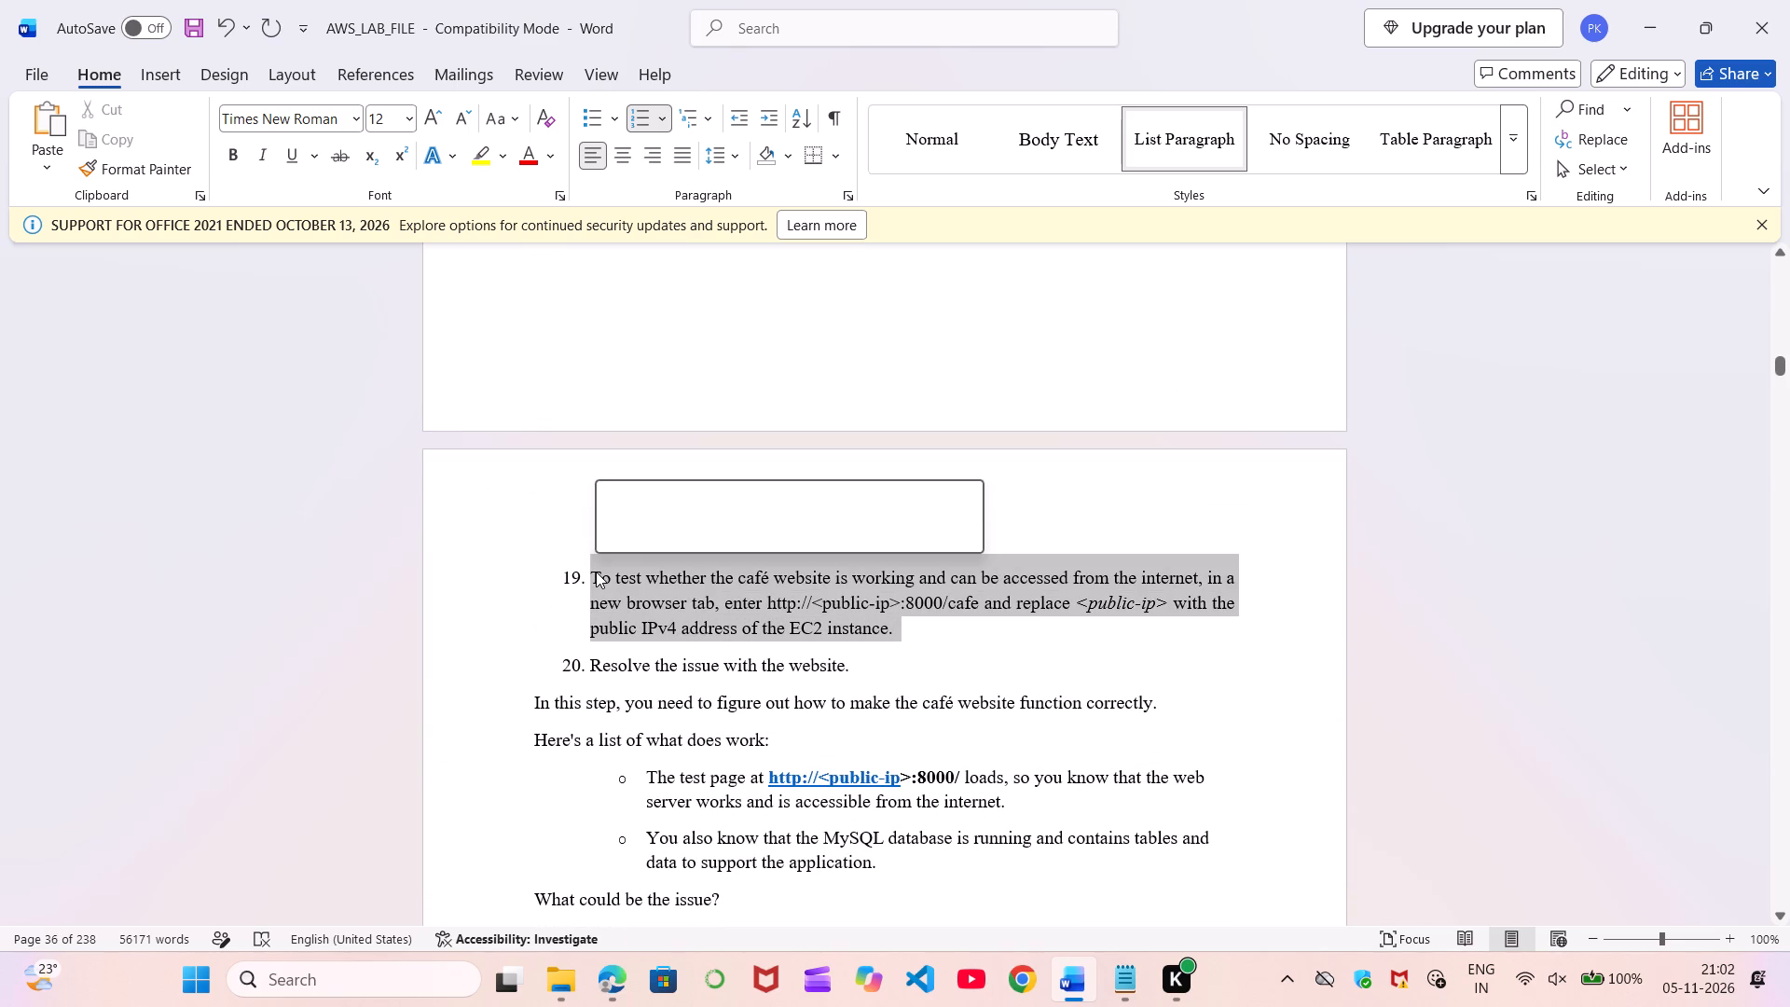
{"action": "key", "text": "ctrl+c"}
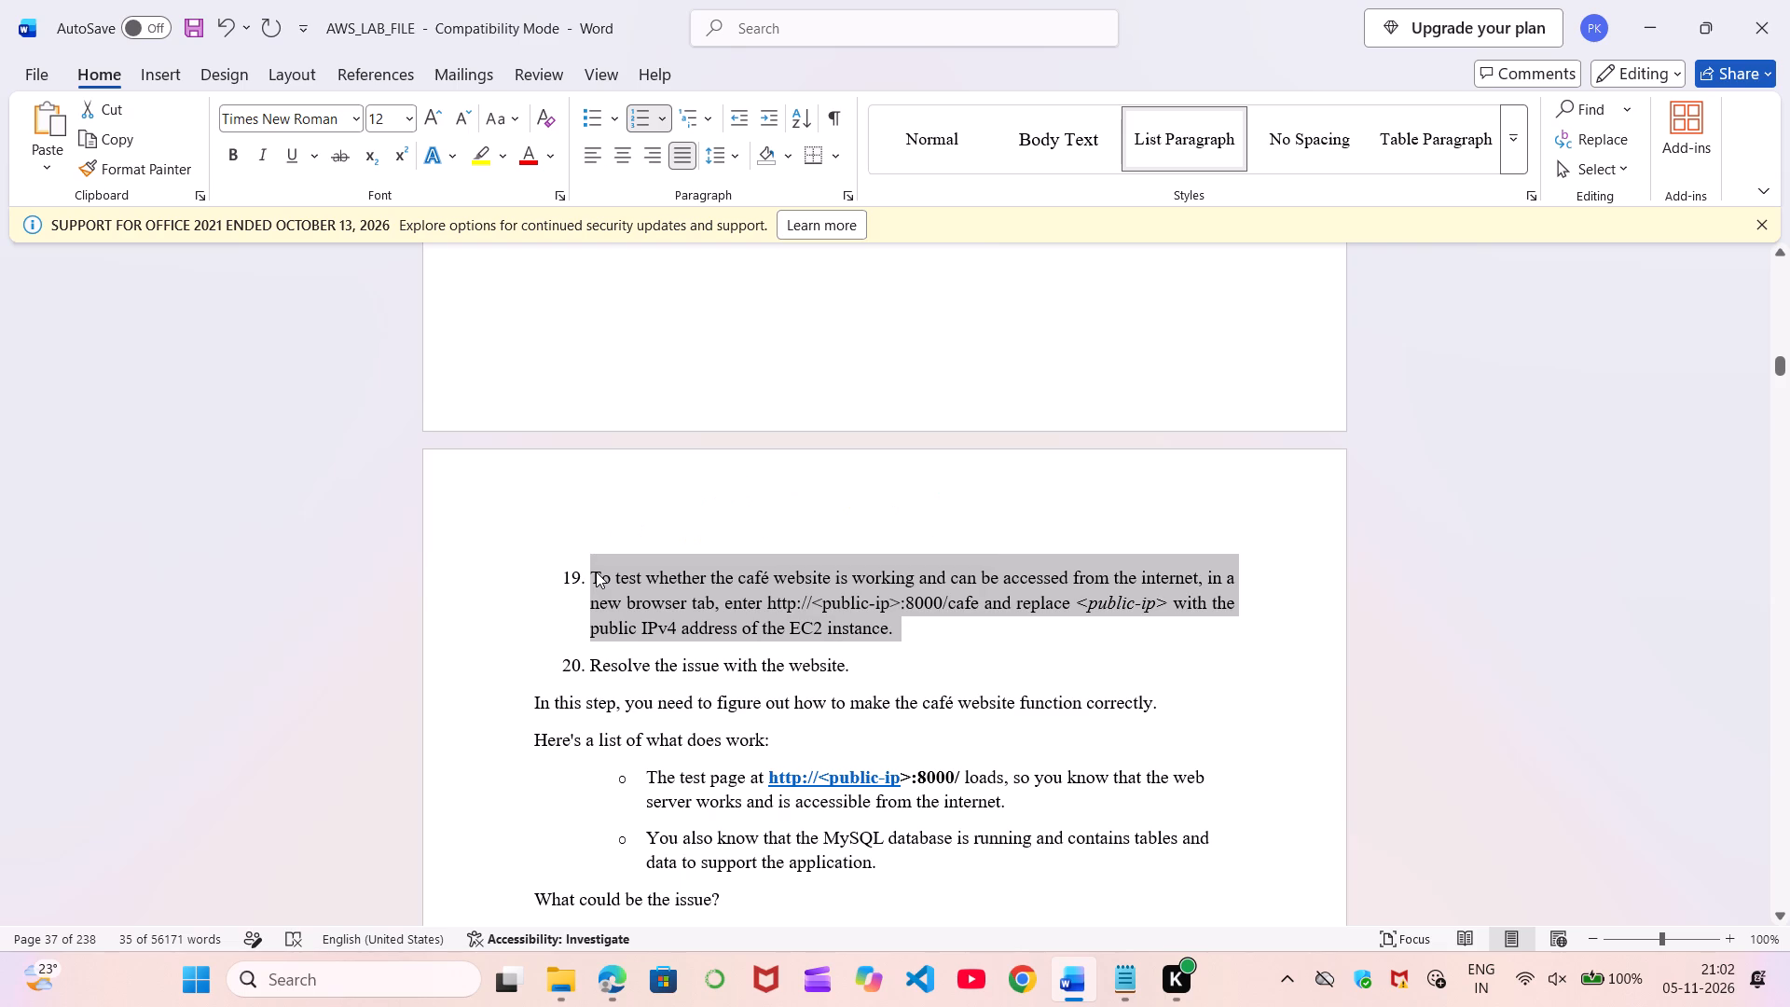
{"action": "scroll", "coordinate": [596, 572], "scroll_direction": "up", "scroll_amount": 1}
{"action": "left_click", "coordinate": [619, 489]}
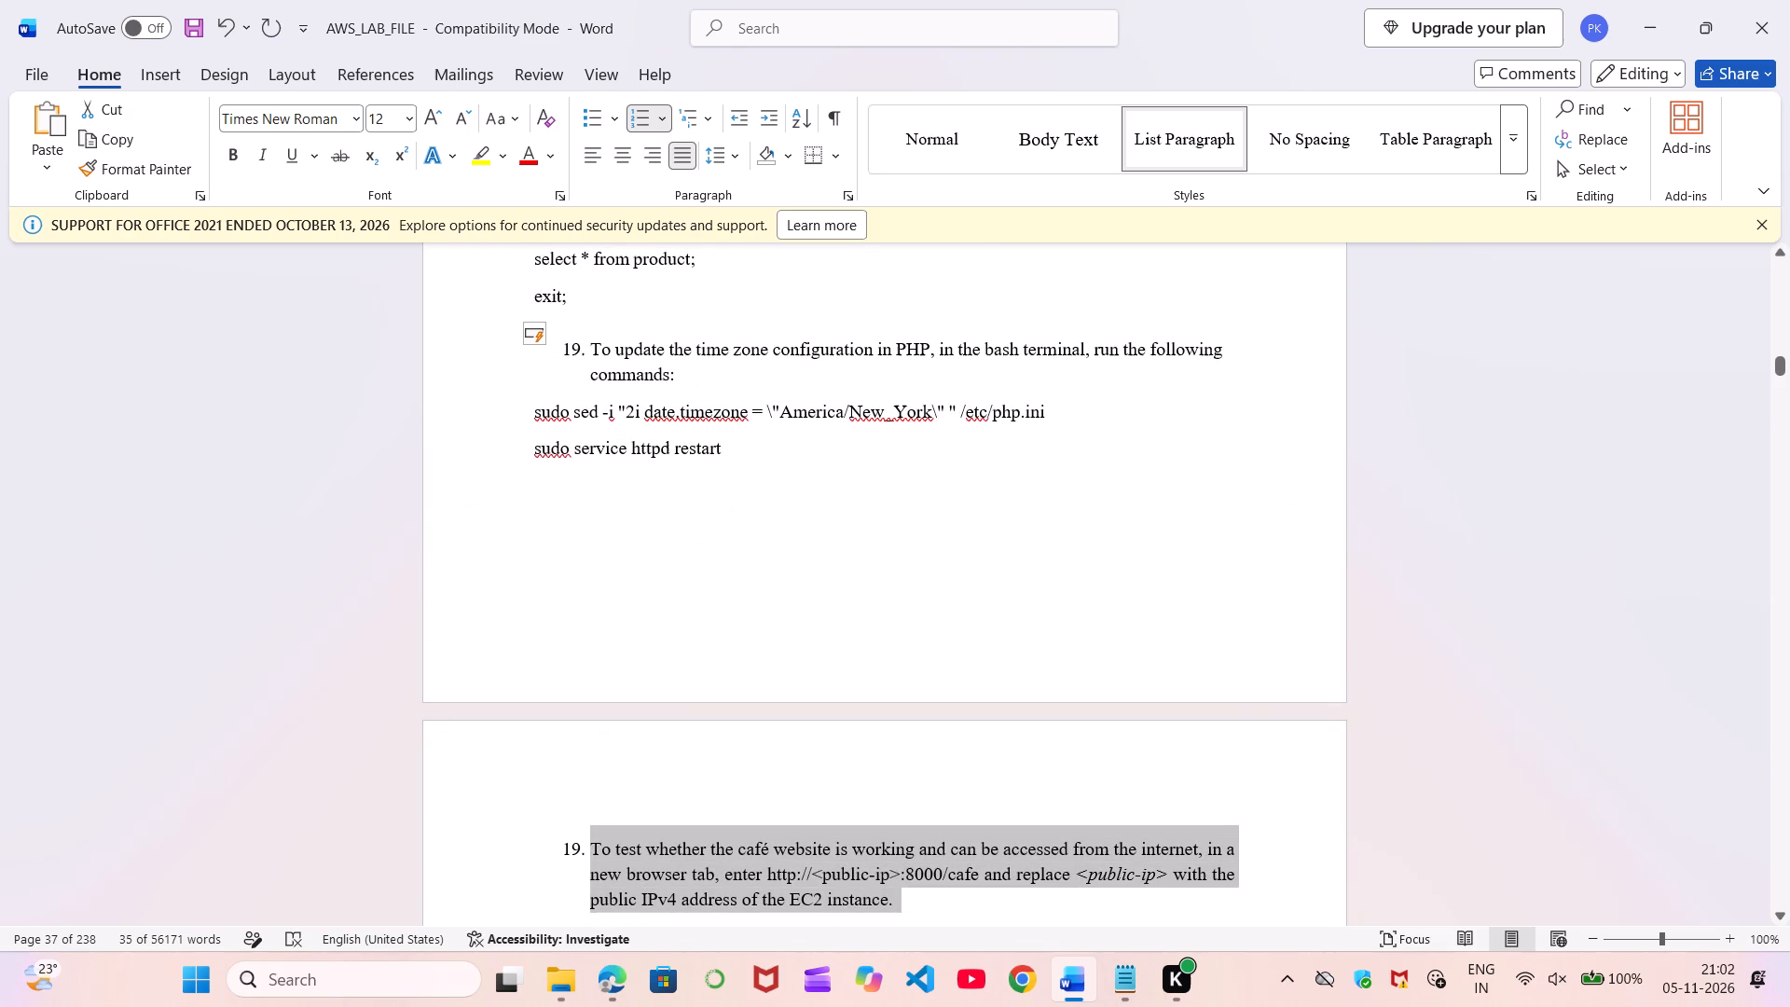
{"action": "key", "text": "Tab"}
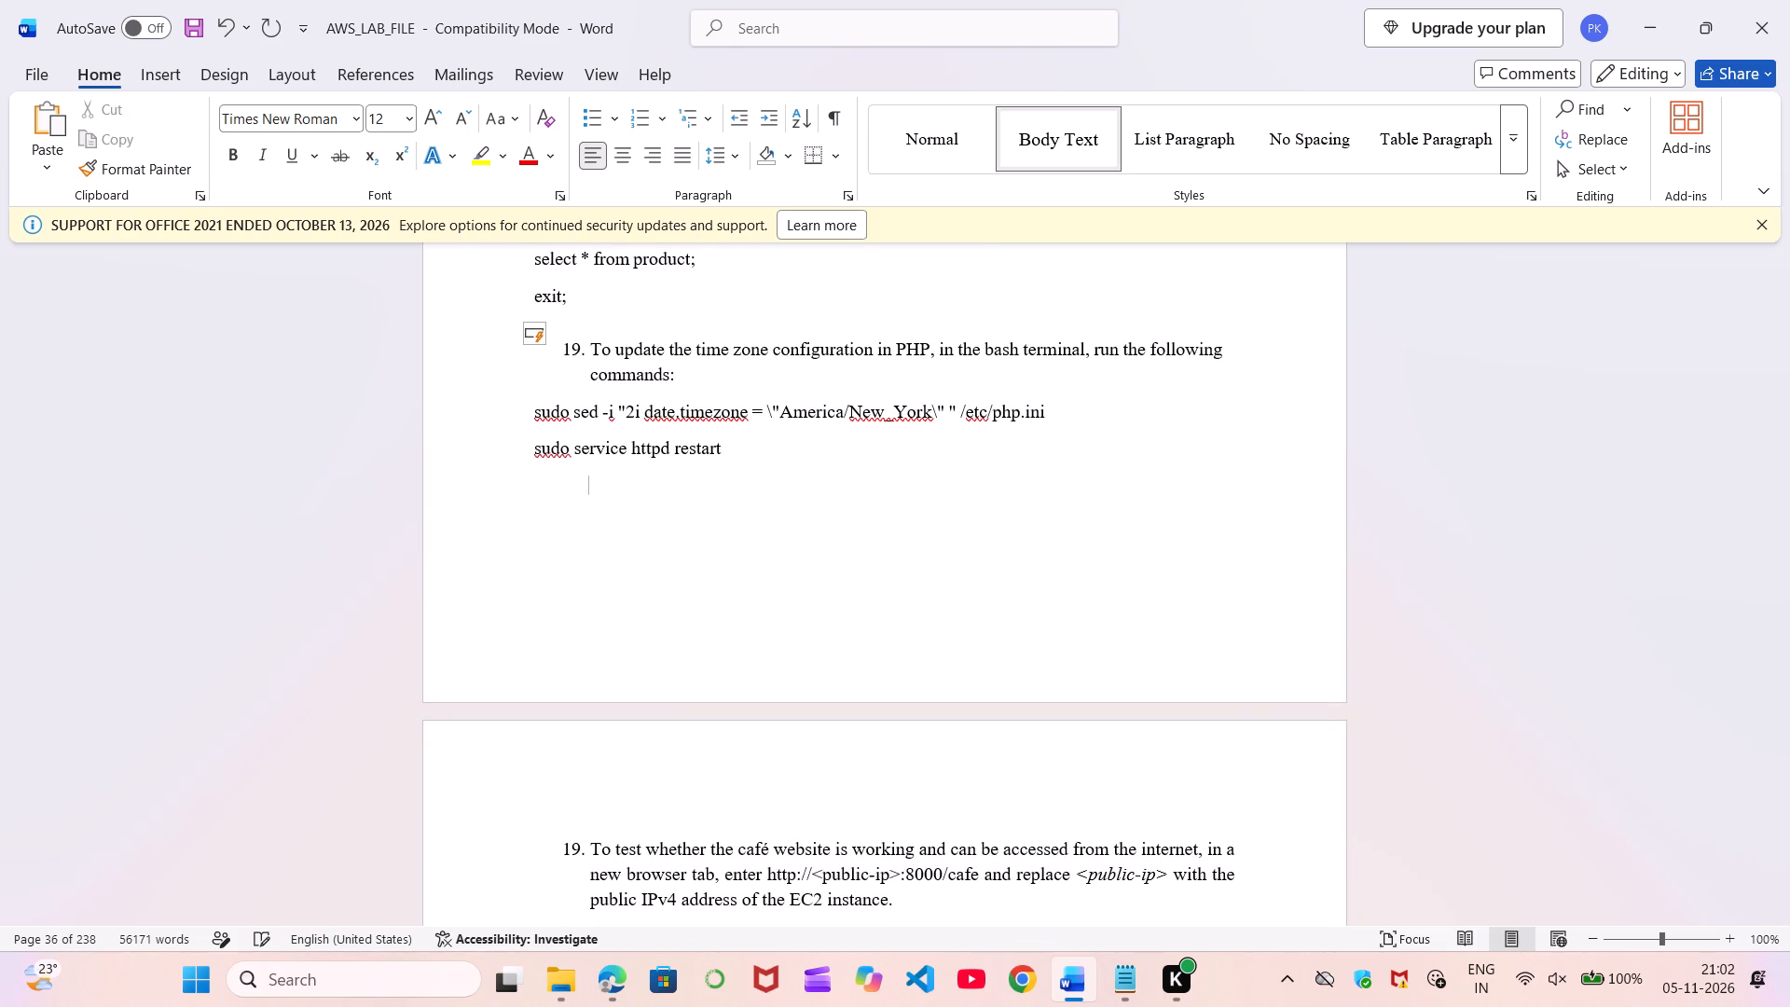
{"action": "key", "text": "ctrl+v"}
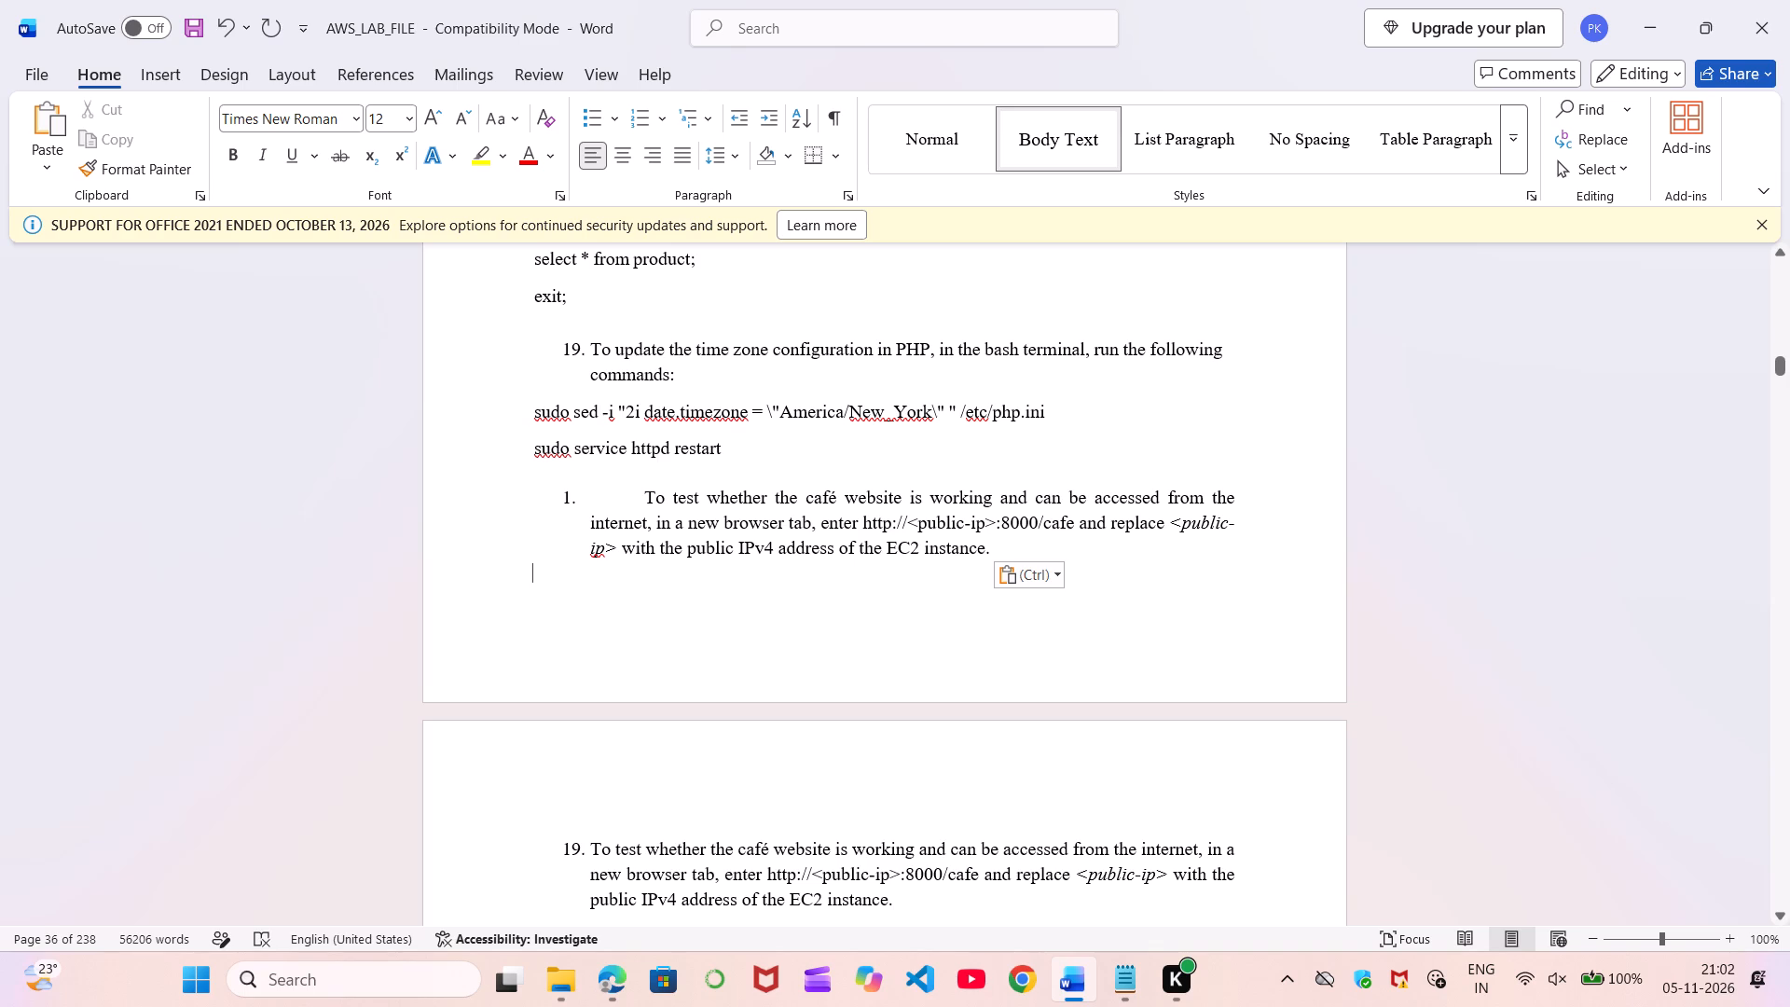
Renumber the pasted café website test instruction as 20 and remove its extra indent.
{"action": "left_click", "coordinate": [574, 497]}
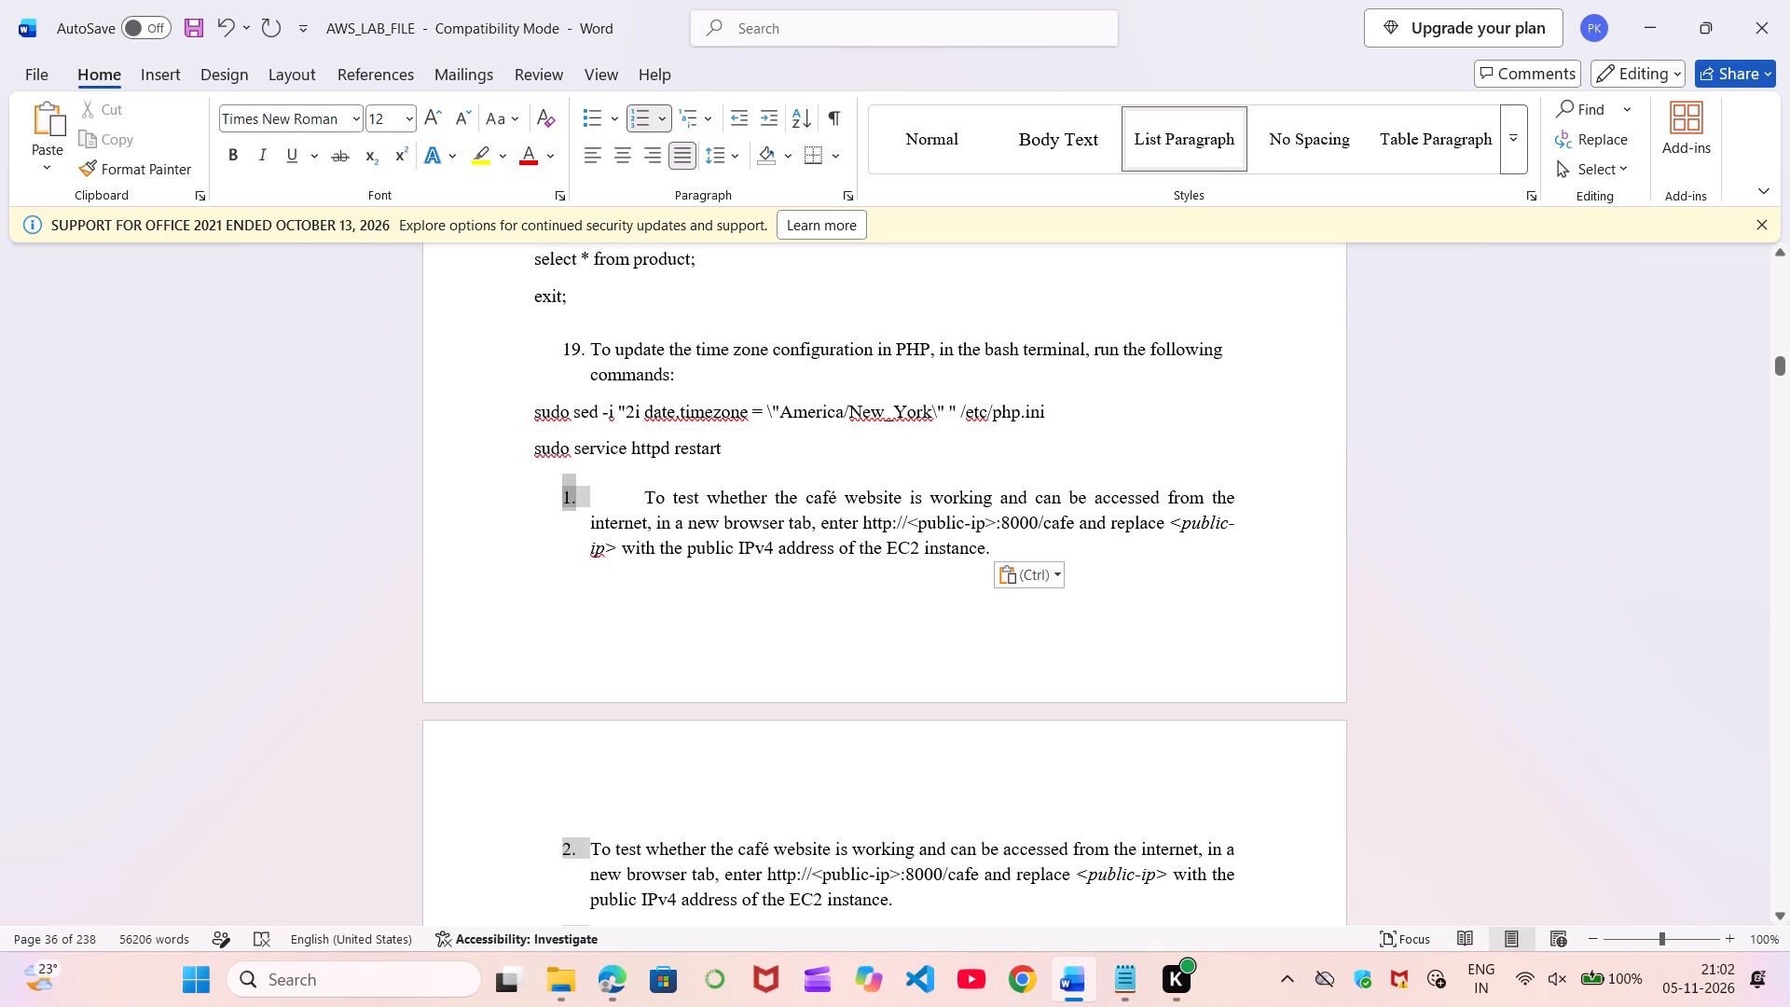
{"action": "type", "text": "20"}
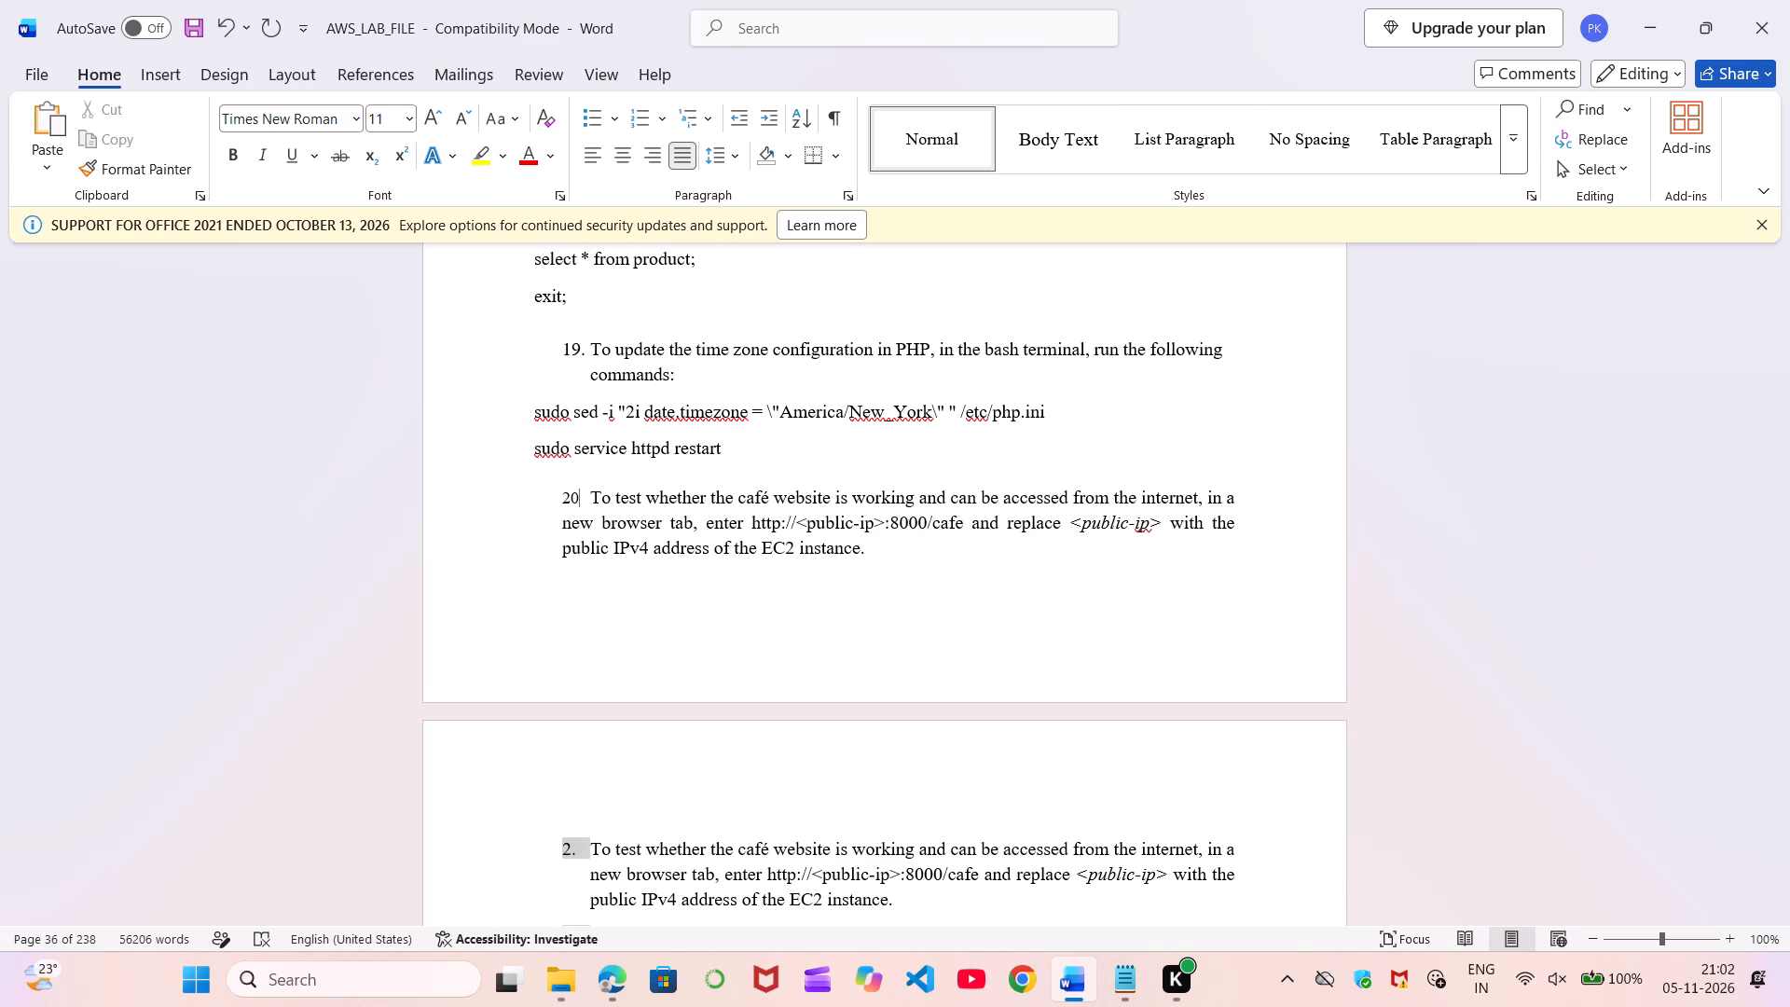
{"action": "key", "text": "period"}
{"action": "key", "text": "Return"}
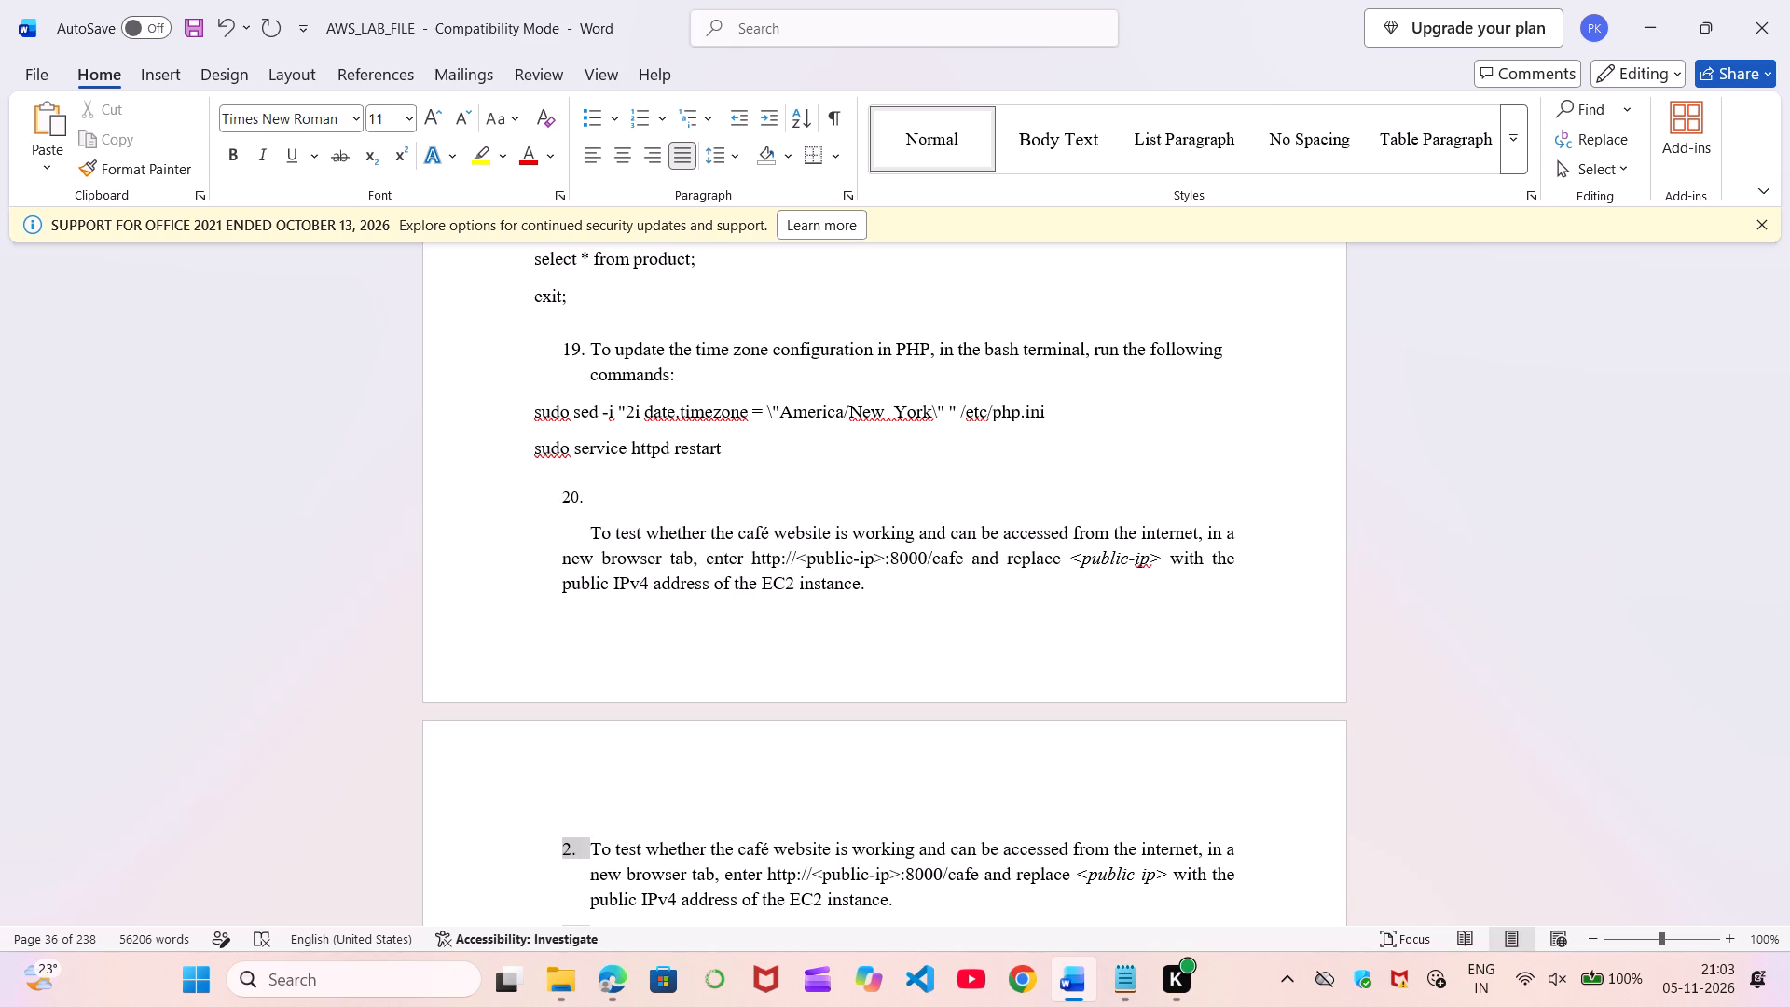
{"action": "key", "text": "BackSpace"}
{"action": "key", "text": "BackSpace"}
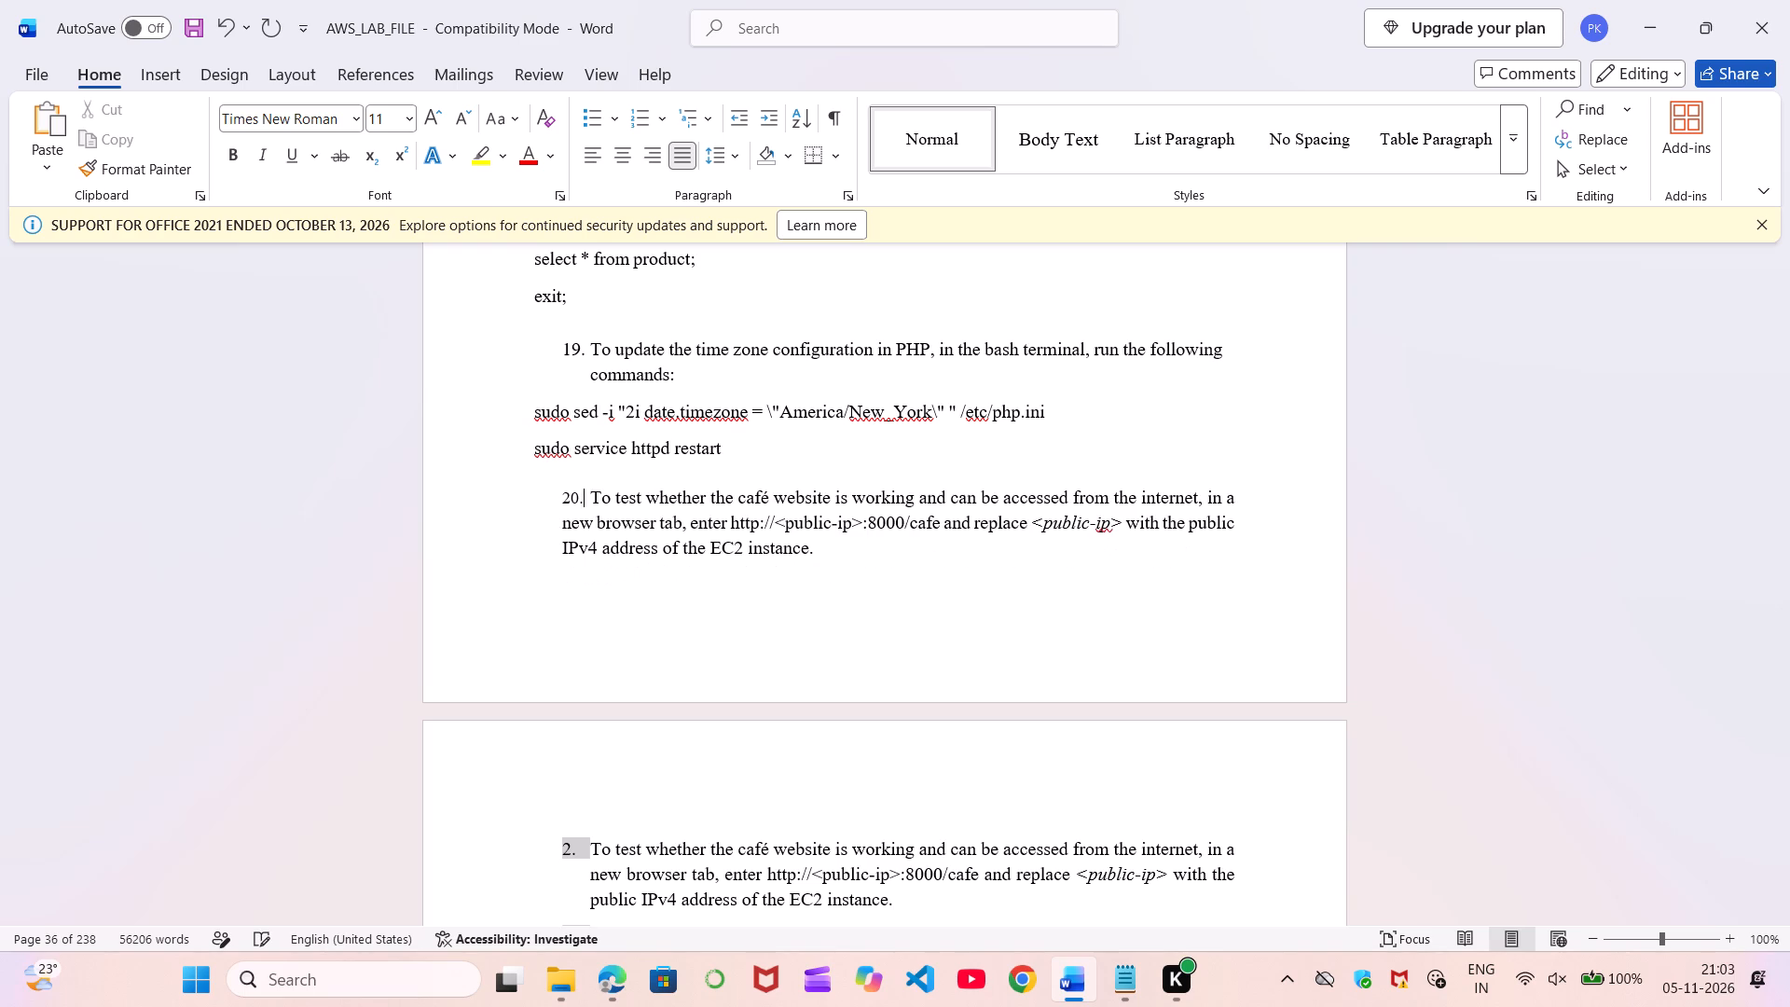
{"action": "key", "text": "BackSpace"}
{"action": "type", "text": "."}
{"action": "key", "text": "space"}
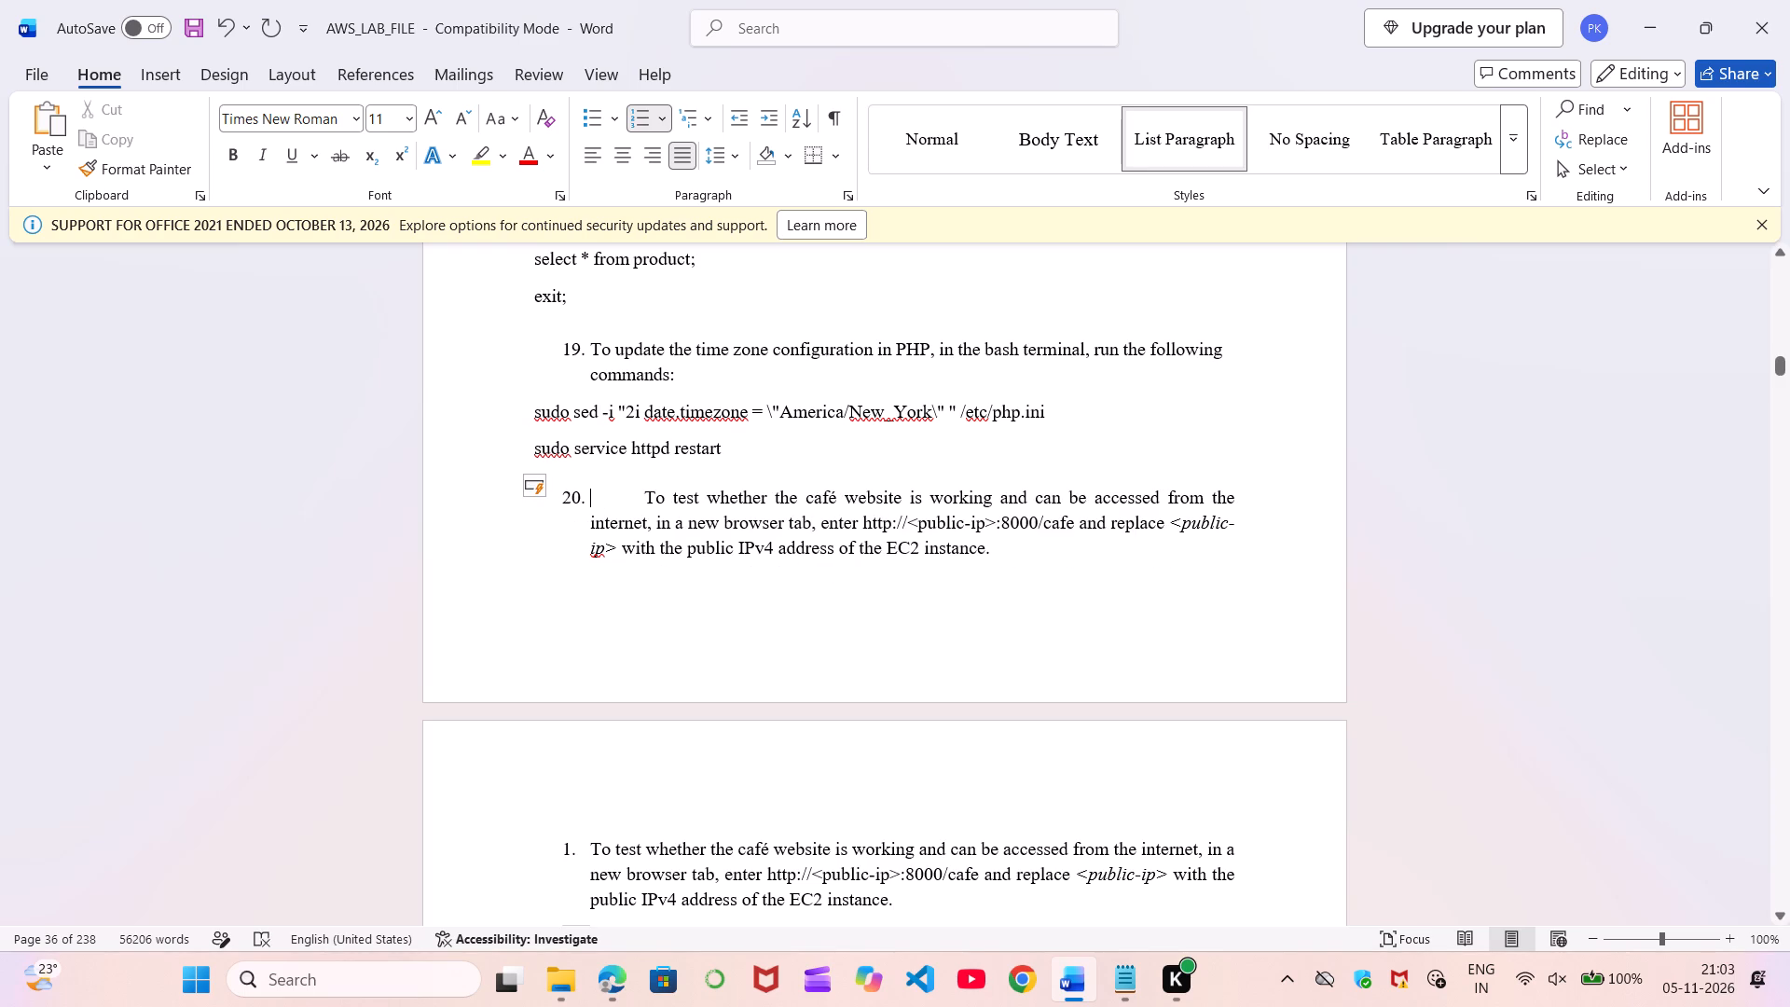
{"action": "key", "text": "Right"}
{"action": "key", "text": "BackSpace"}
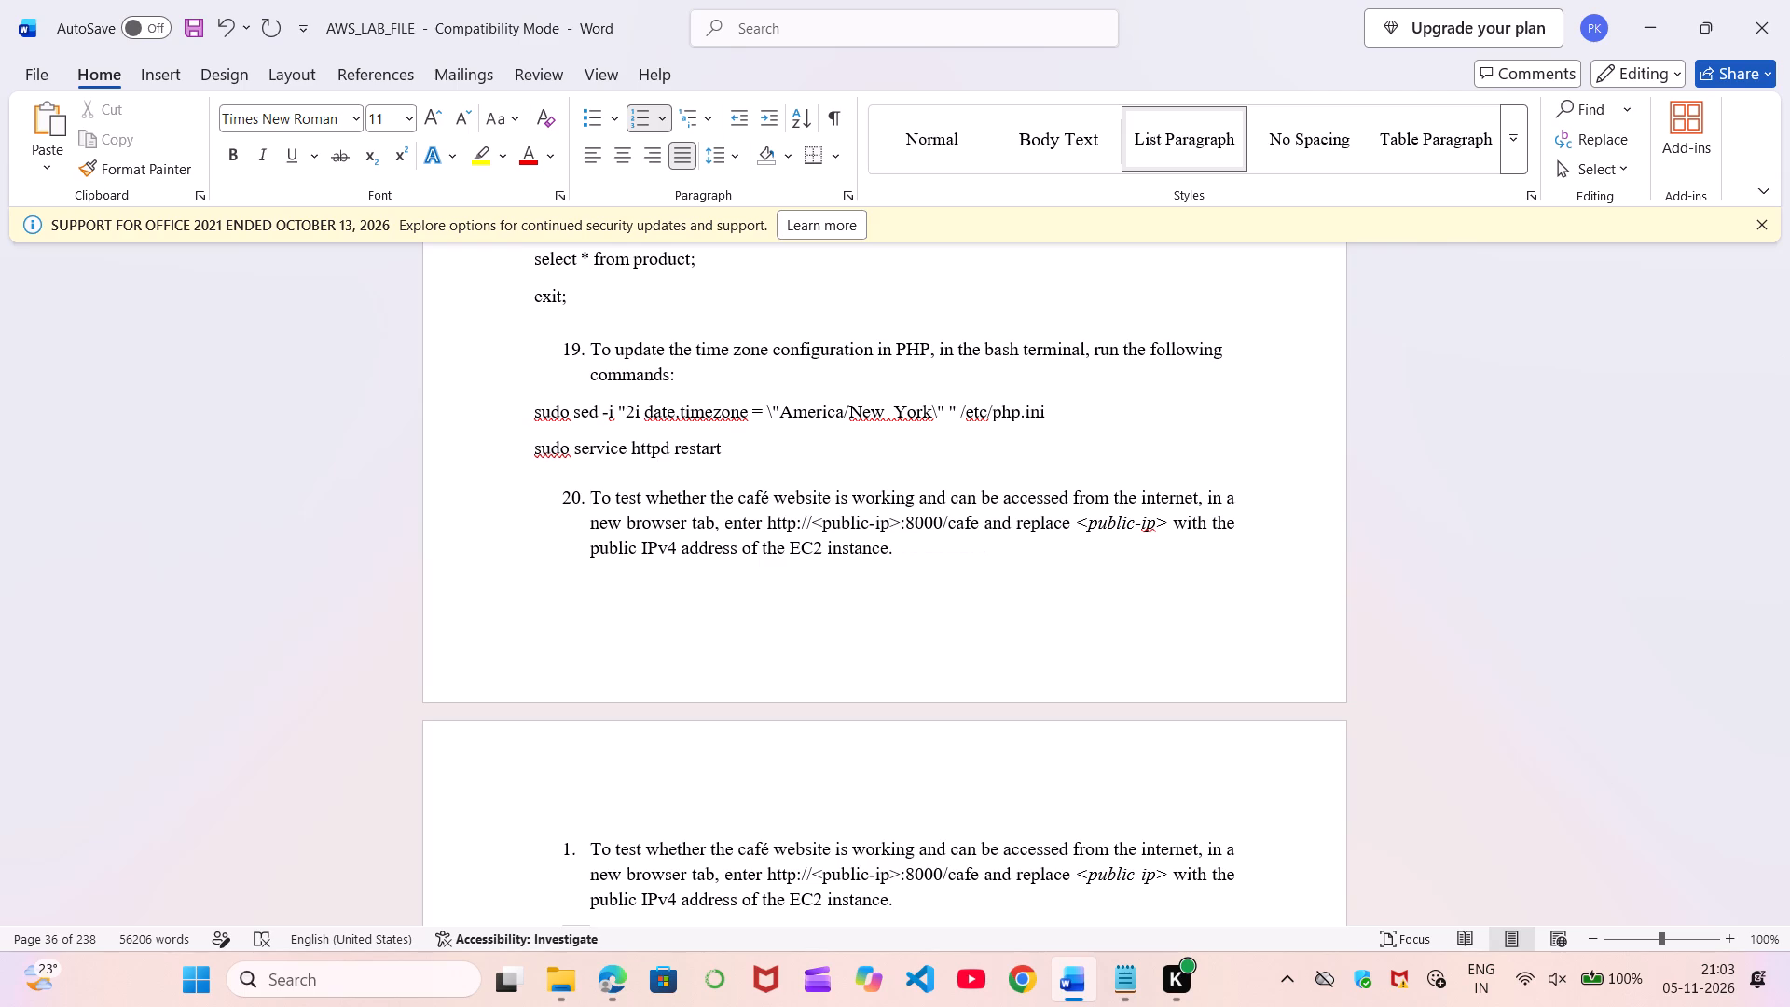
Review the remaining café website instructions and tips on the following pages, up to the Task 5 heading.
{"action": "scroll", "coordinate": [650, 766], "scroll_direction": "down", "scroll_amount": 2}
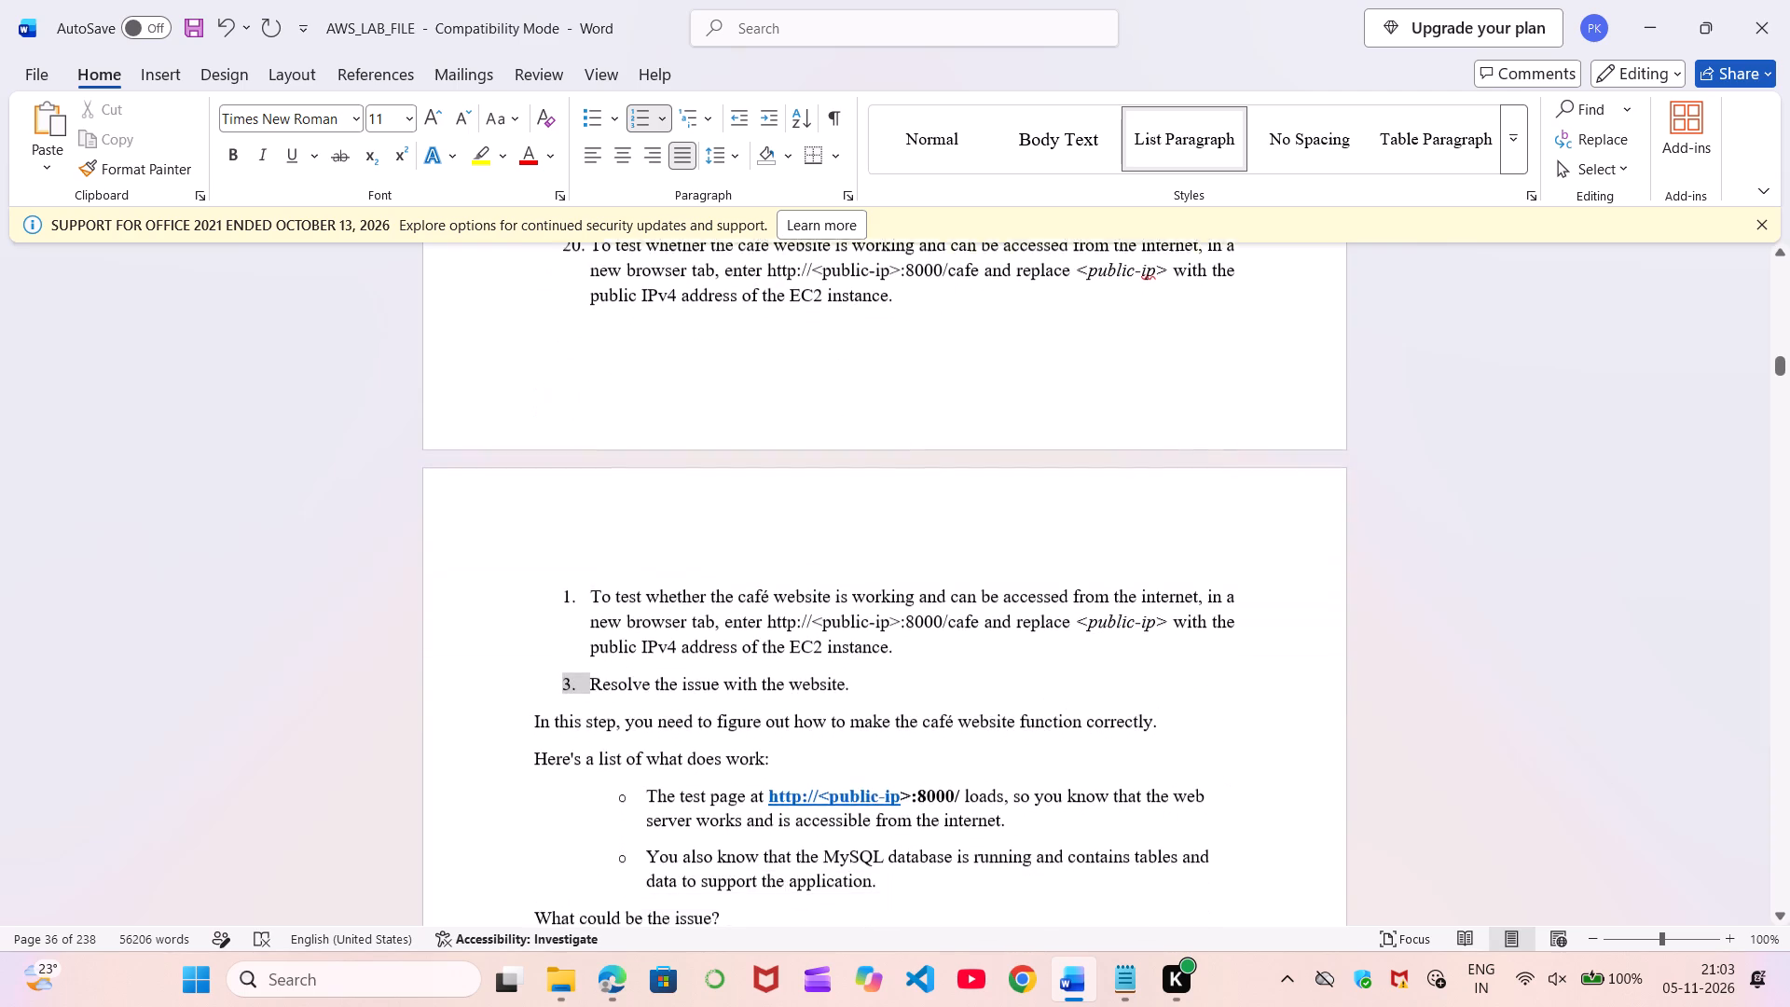
{"action": "scroll", "coordinate": [650, 766], "scroll_direction": "down", "scroll_amount": 3}
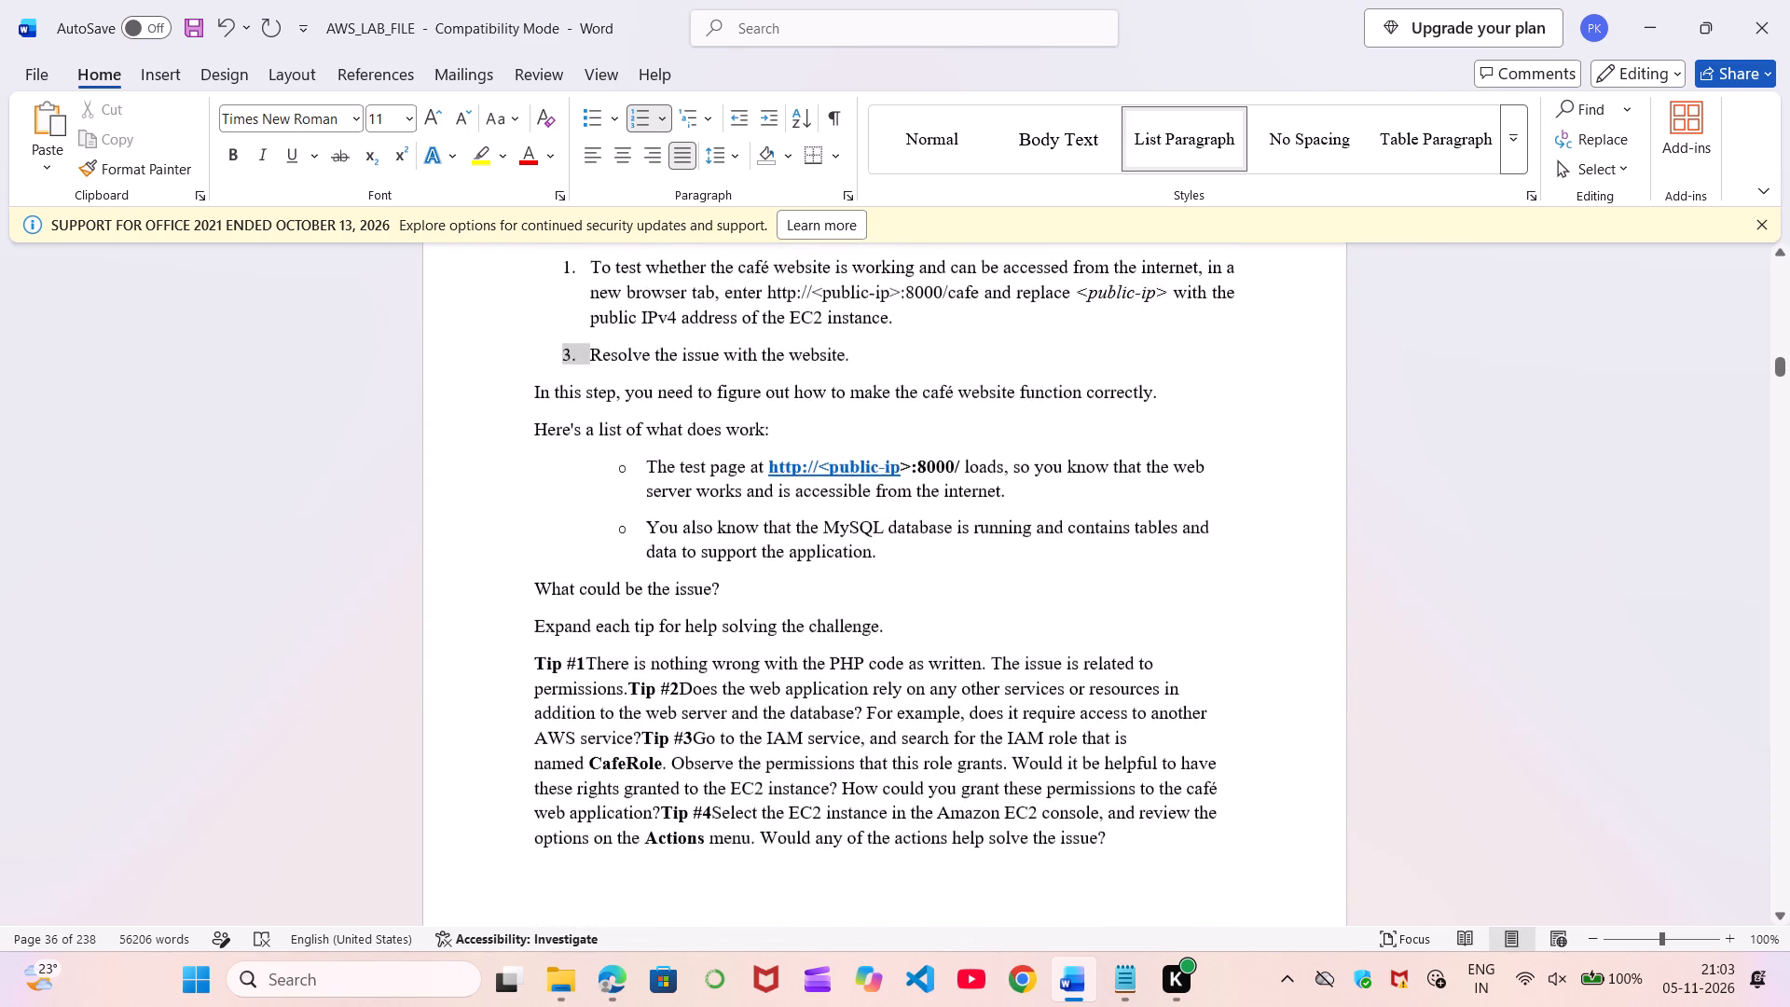
{"action": "scroll", "coordinate": [650, 766], "scroll_direction": "down", "scroll_amount": 3}
{"action": "scroll", "coordinate": [650, 766], "scroll_direction": "up", "scroll_amount": 1}
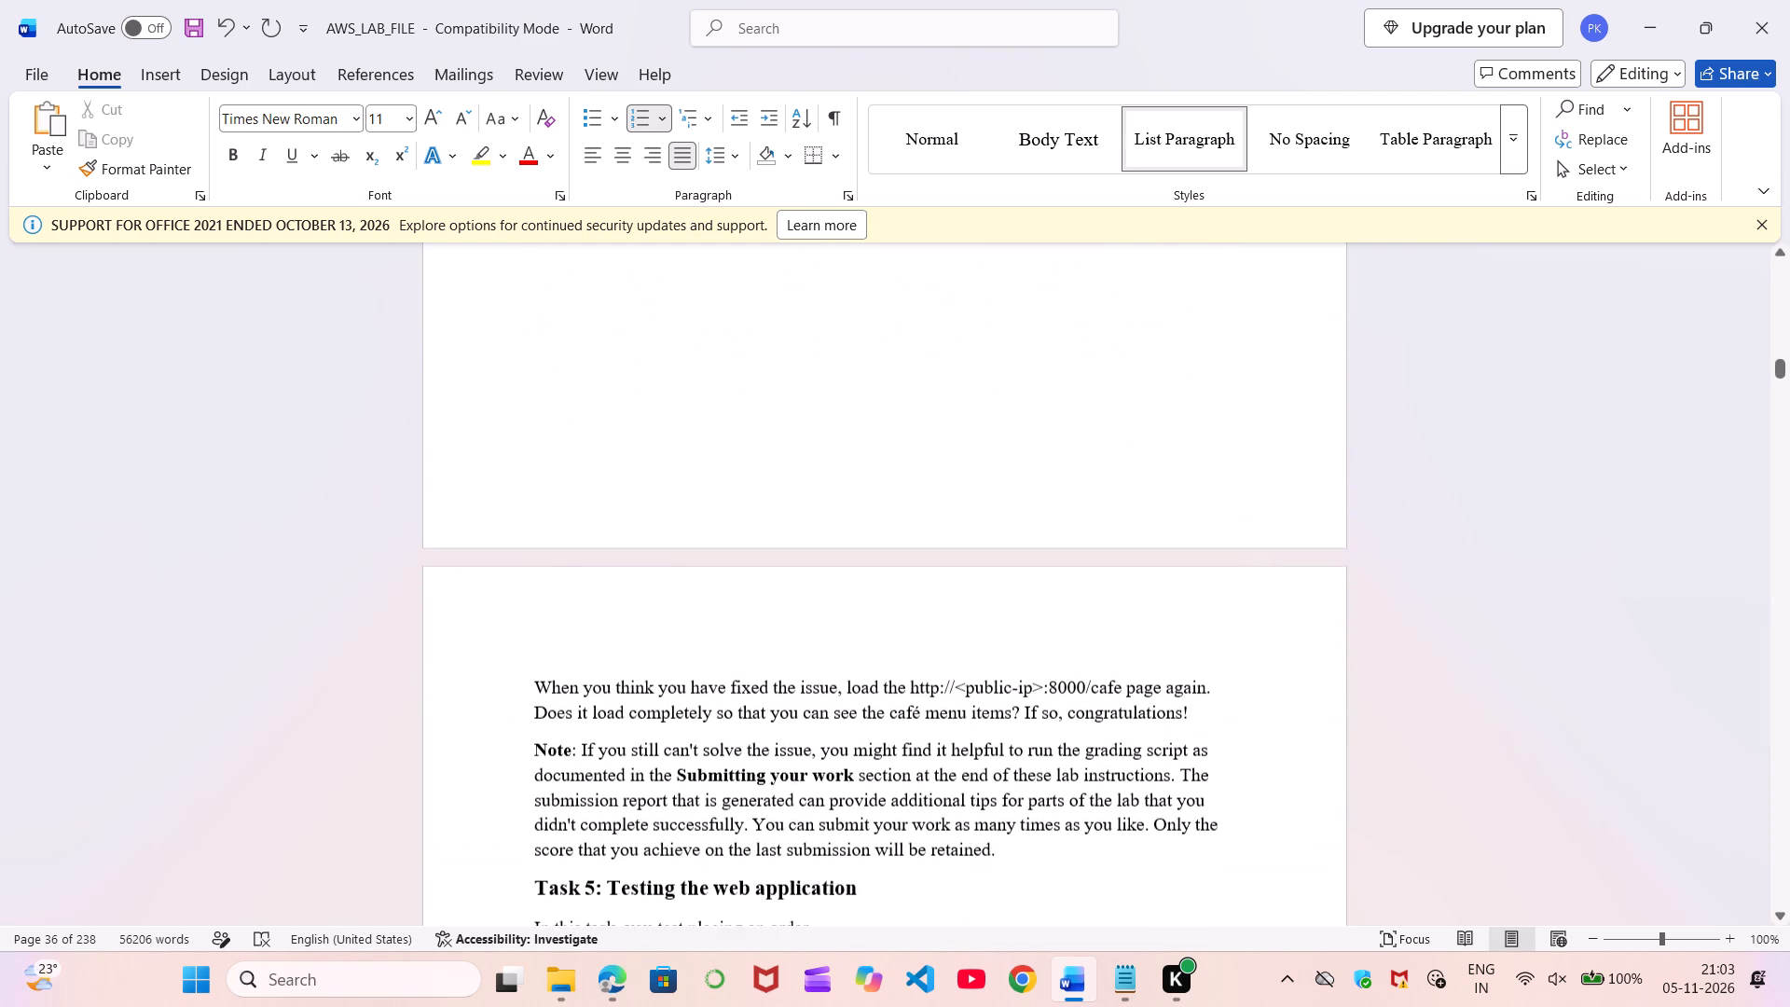
{"action": "scroll", "coordinate": [650, 766], "scroll_direction": "up", "scroll_amount": 2}
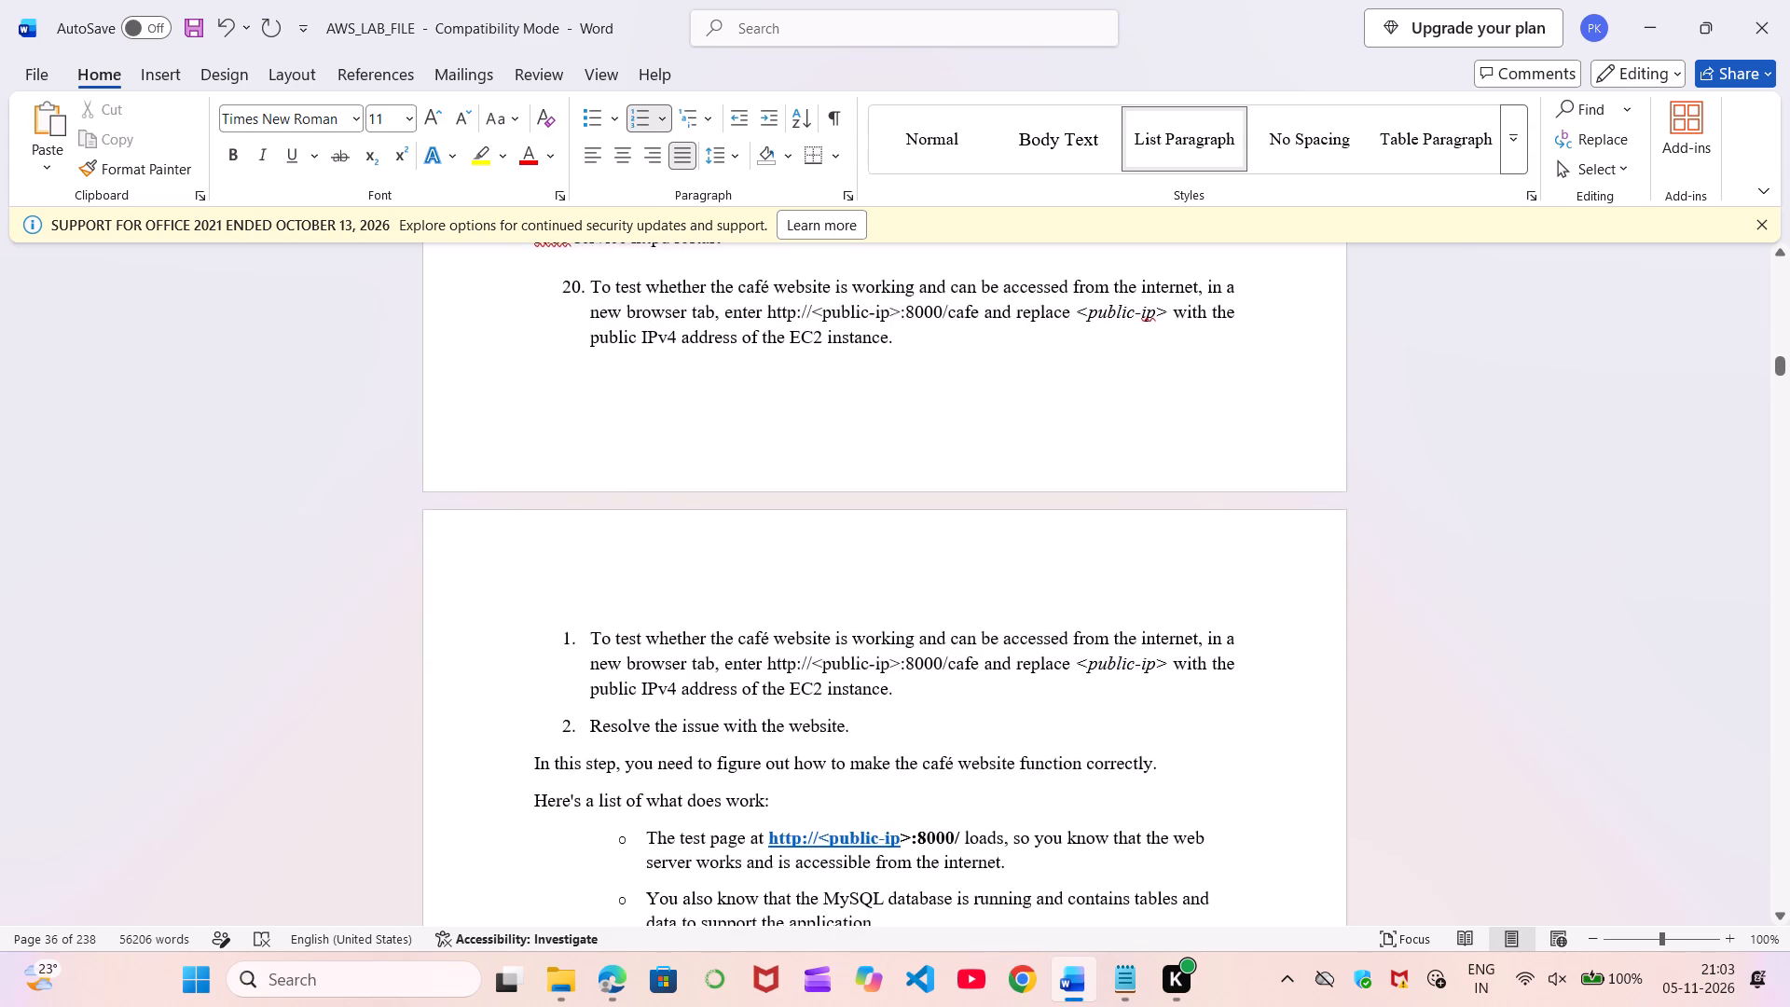
{"action": "scroll", "coordinate": [650, 766], "scroll_direction": "up", "scroll_amount": 1}
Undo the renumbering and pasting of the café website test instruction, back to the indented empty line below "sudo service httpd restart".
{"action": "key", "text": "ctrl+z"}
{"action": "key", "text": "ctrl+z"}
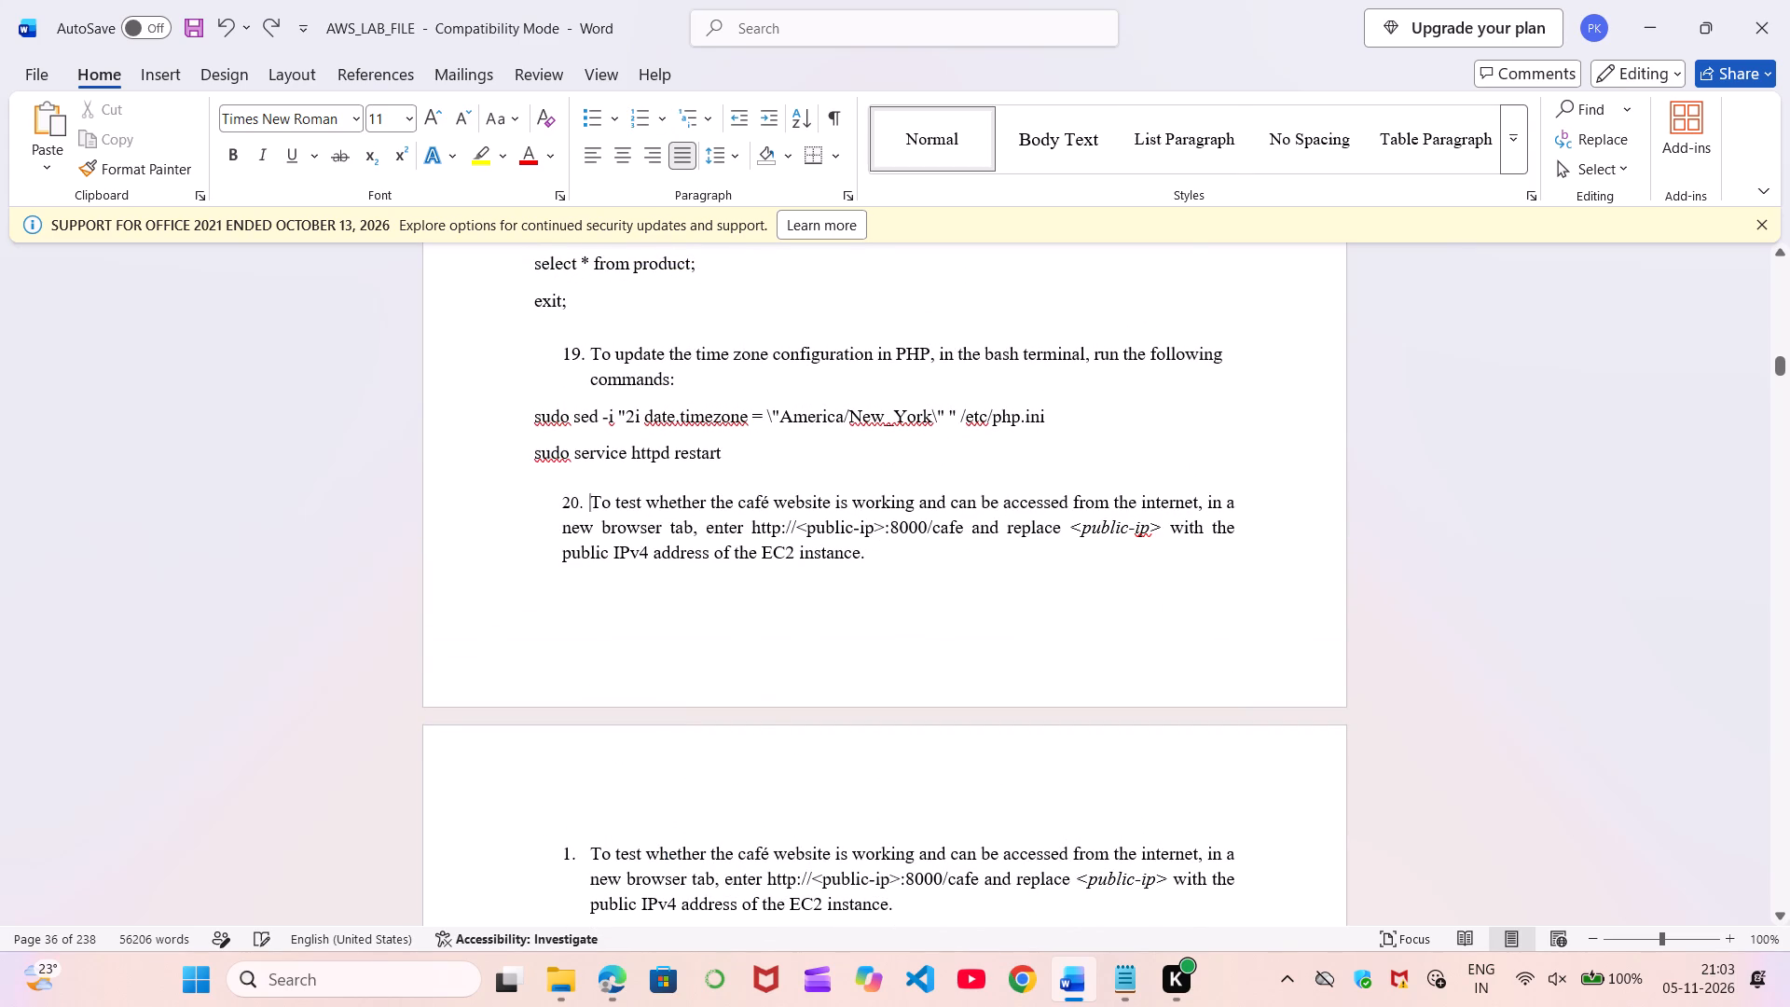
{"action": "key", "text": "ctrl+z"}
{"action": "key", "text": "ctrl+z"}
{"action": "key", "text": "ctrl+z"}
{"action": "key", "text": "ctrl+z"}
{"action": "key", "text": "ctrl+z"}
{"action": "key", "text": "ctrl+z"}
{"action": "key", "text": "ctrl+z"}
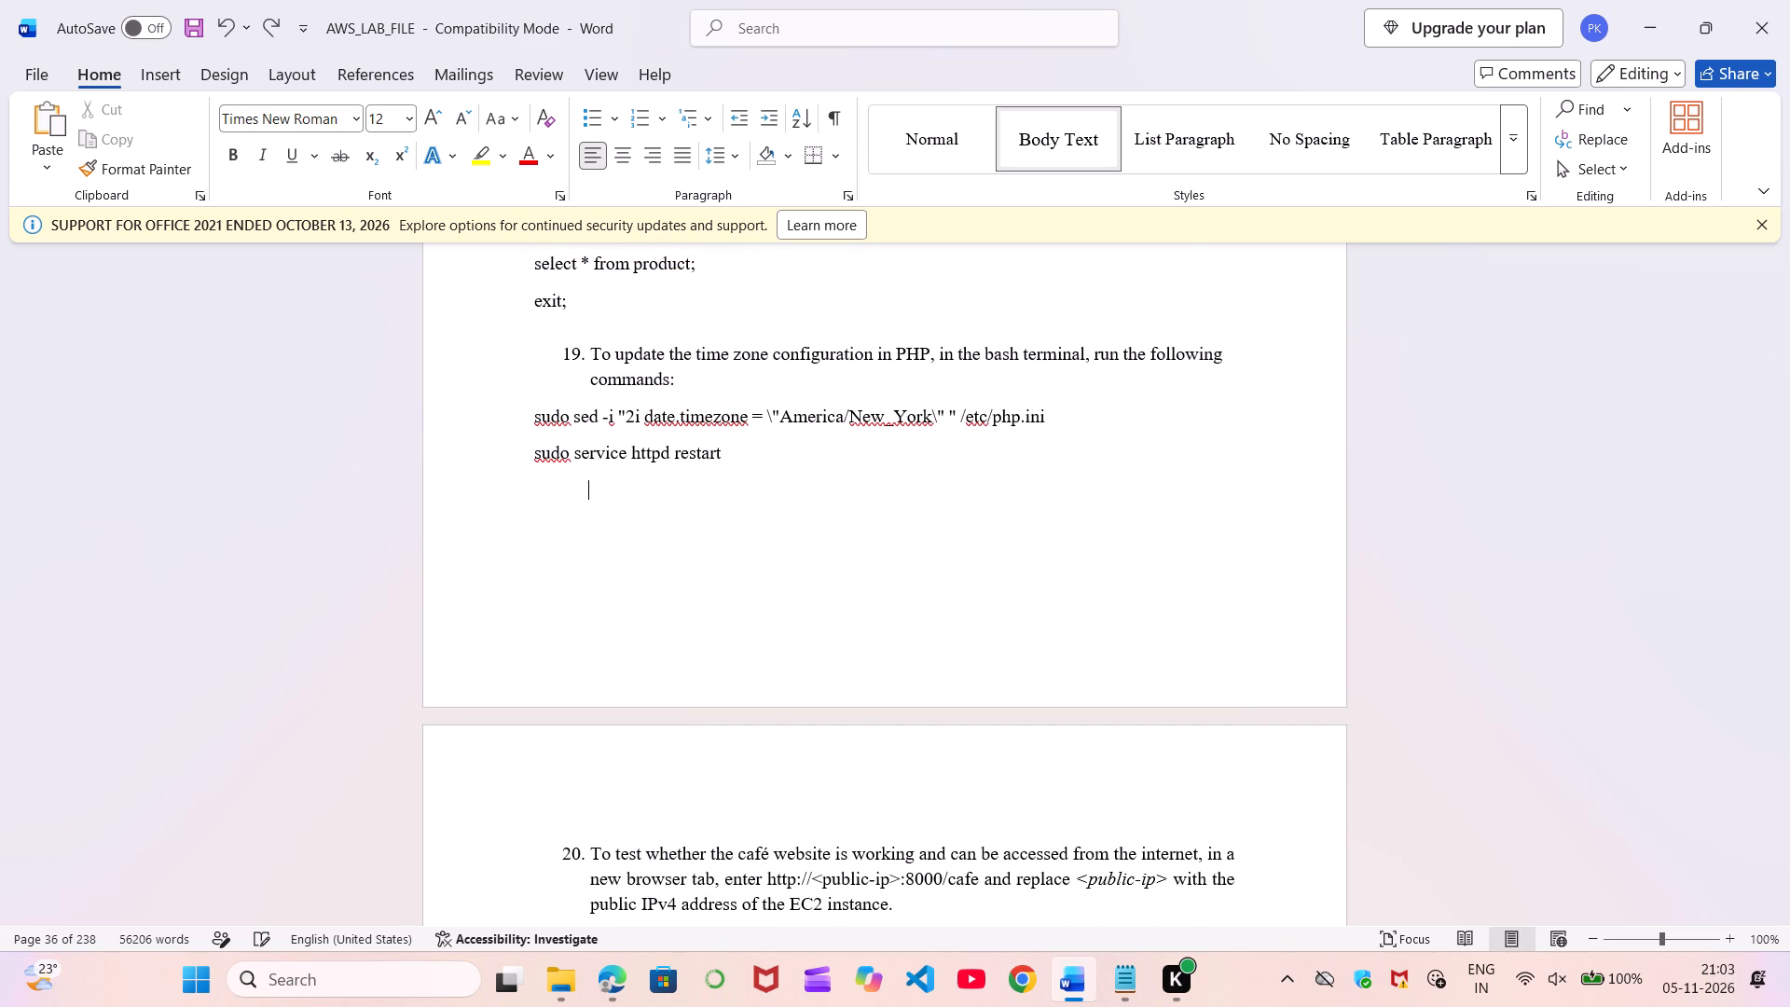
Review the list numbering of the database, time zone and website instructions and the troubleshooting text up to Task 5.
{"action": "scroll", "coordinate": [650, 766], "scroll_direction": "down", "scroll_amount": 2}
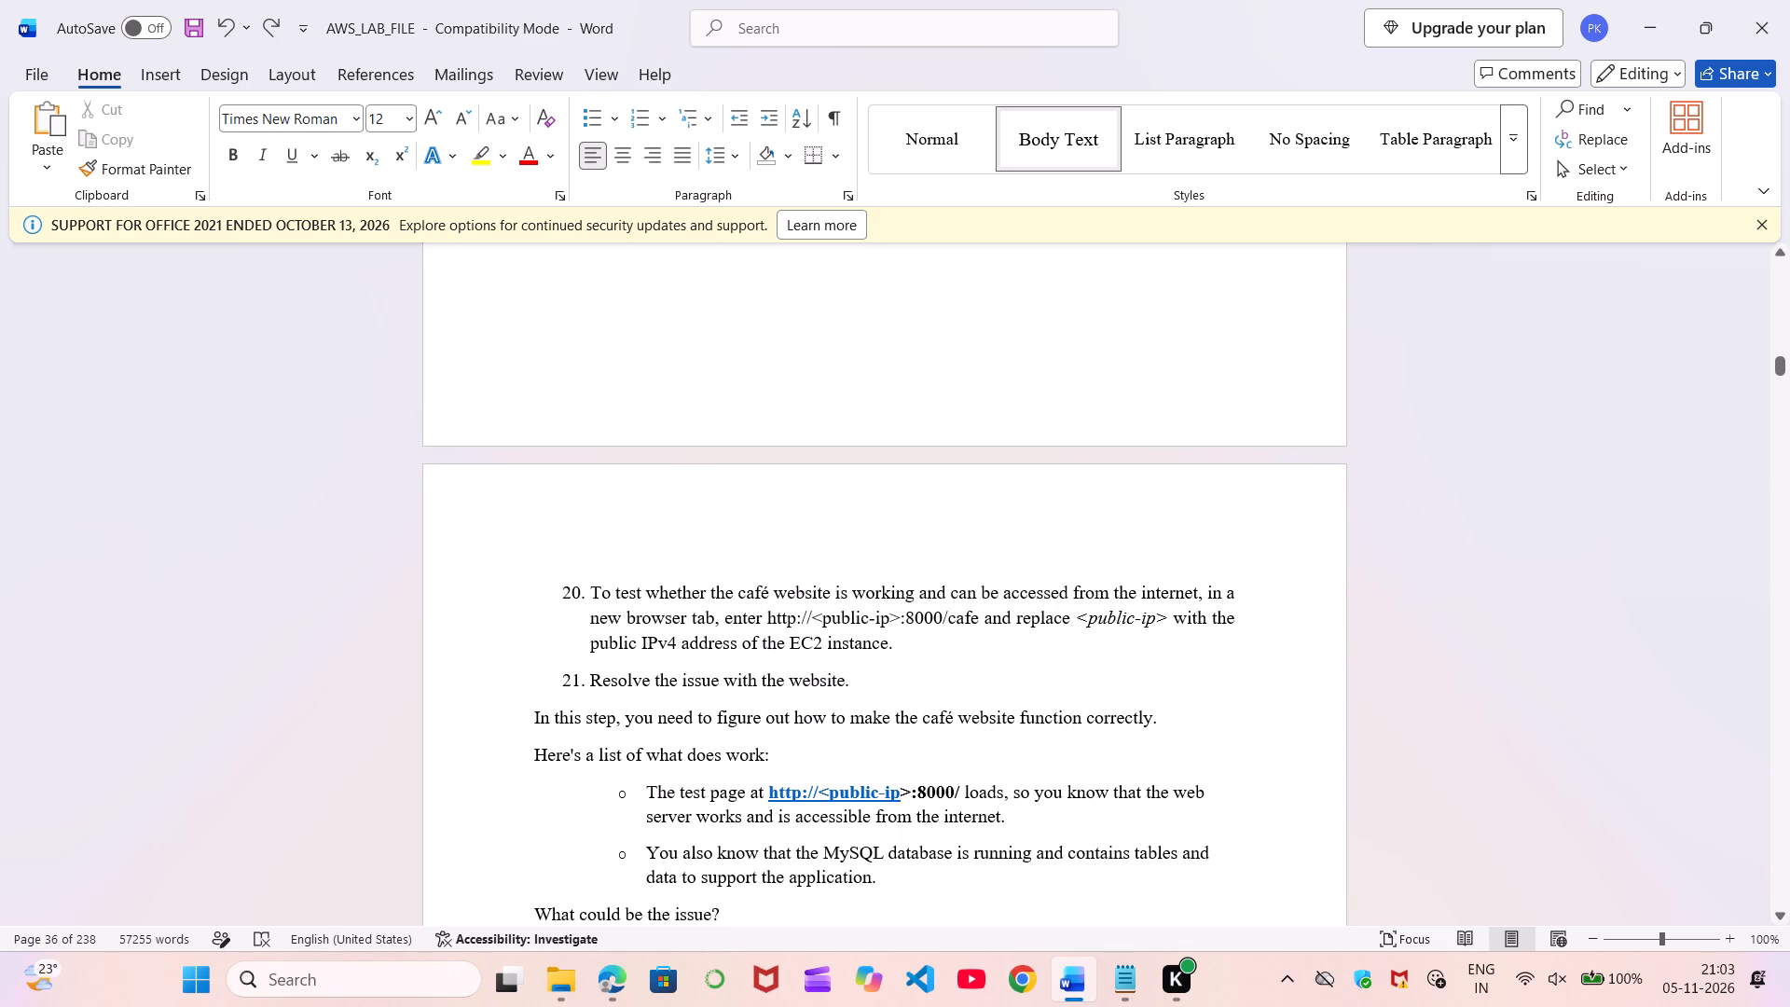
{"action": "scroll", "coordinate": [650, 766], "scroll_direction": "up", "scroll_amount": 2}
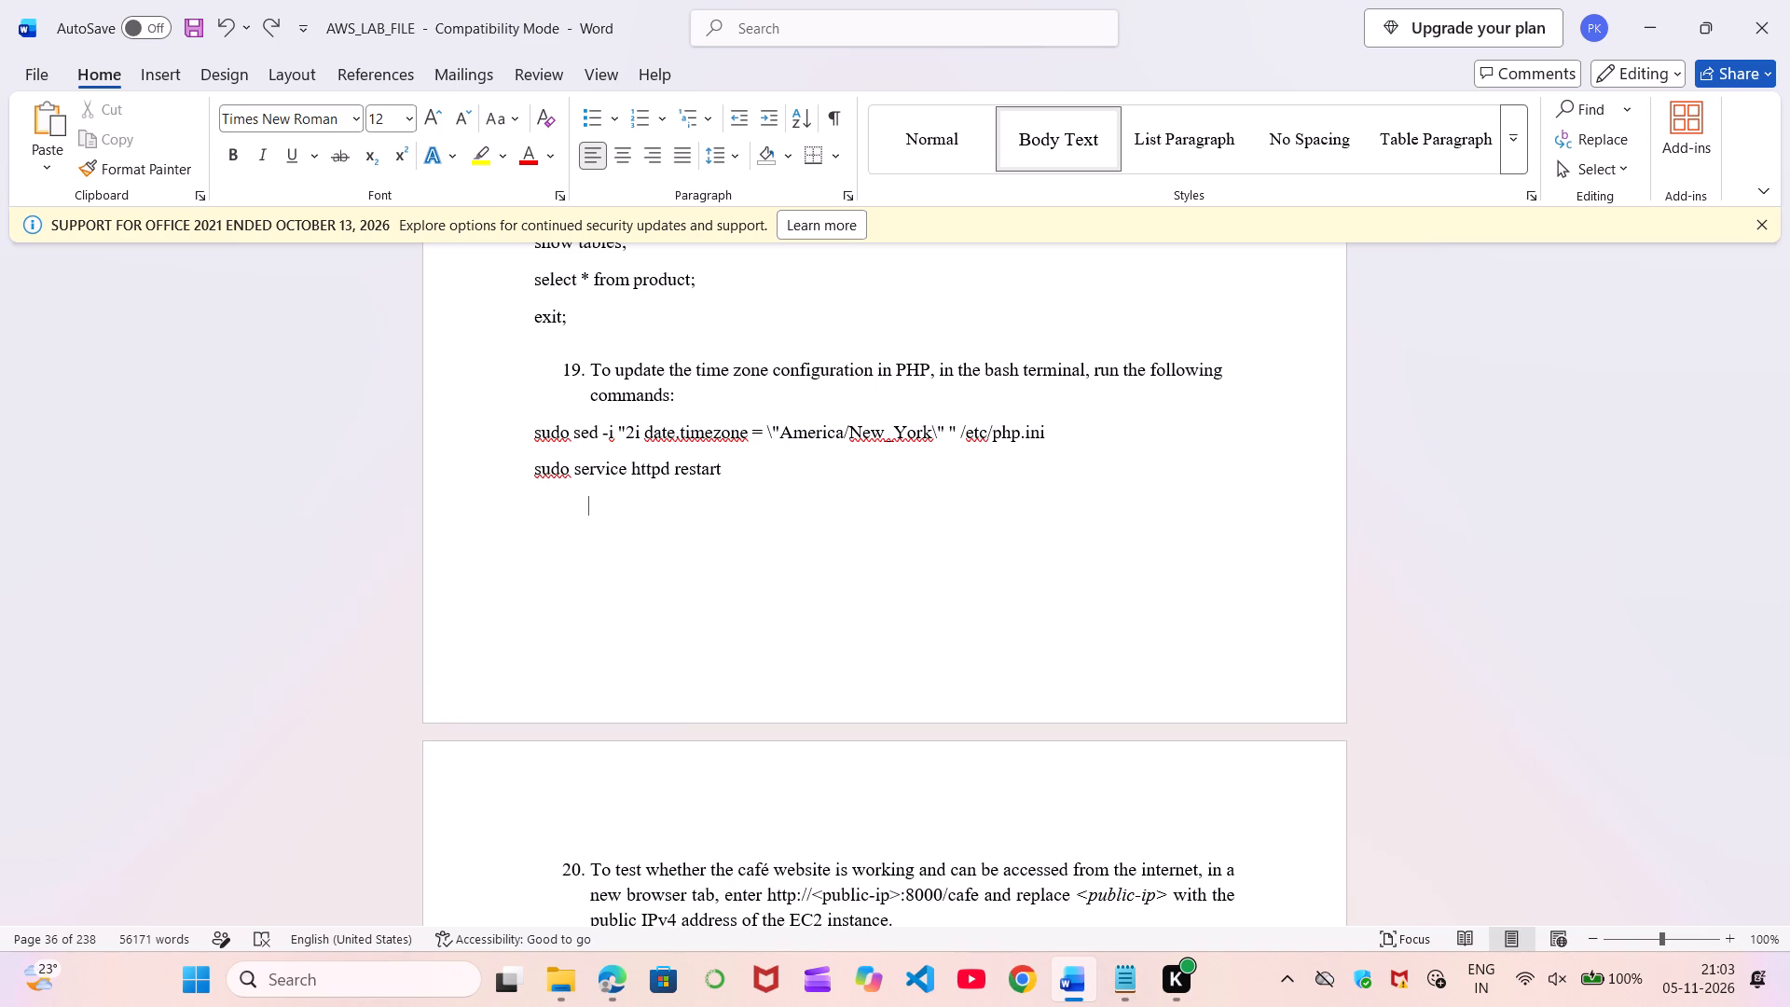
{"action": "scroll", "coordinate": [650, 766], "scroll_direction": "down", "scroll_amount": 1}
{"action": "left_click", "coordinate": [569, 779]}
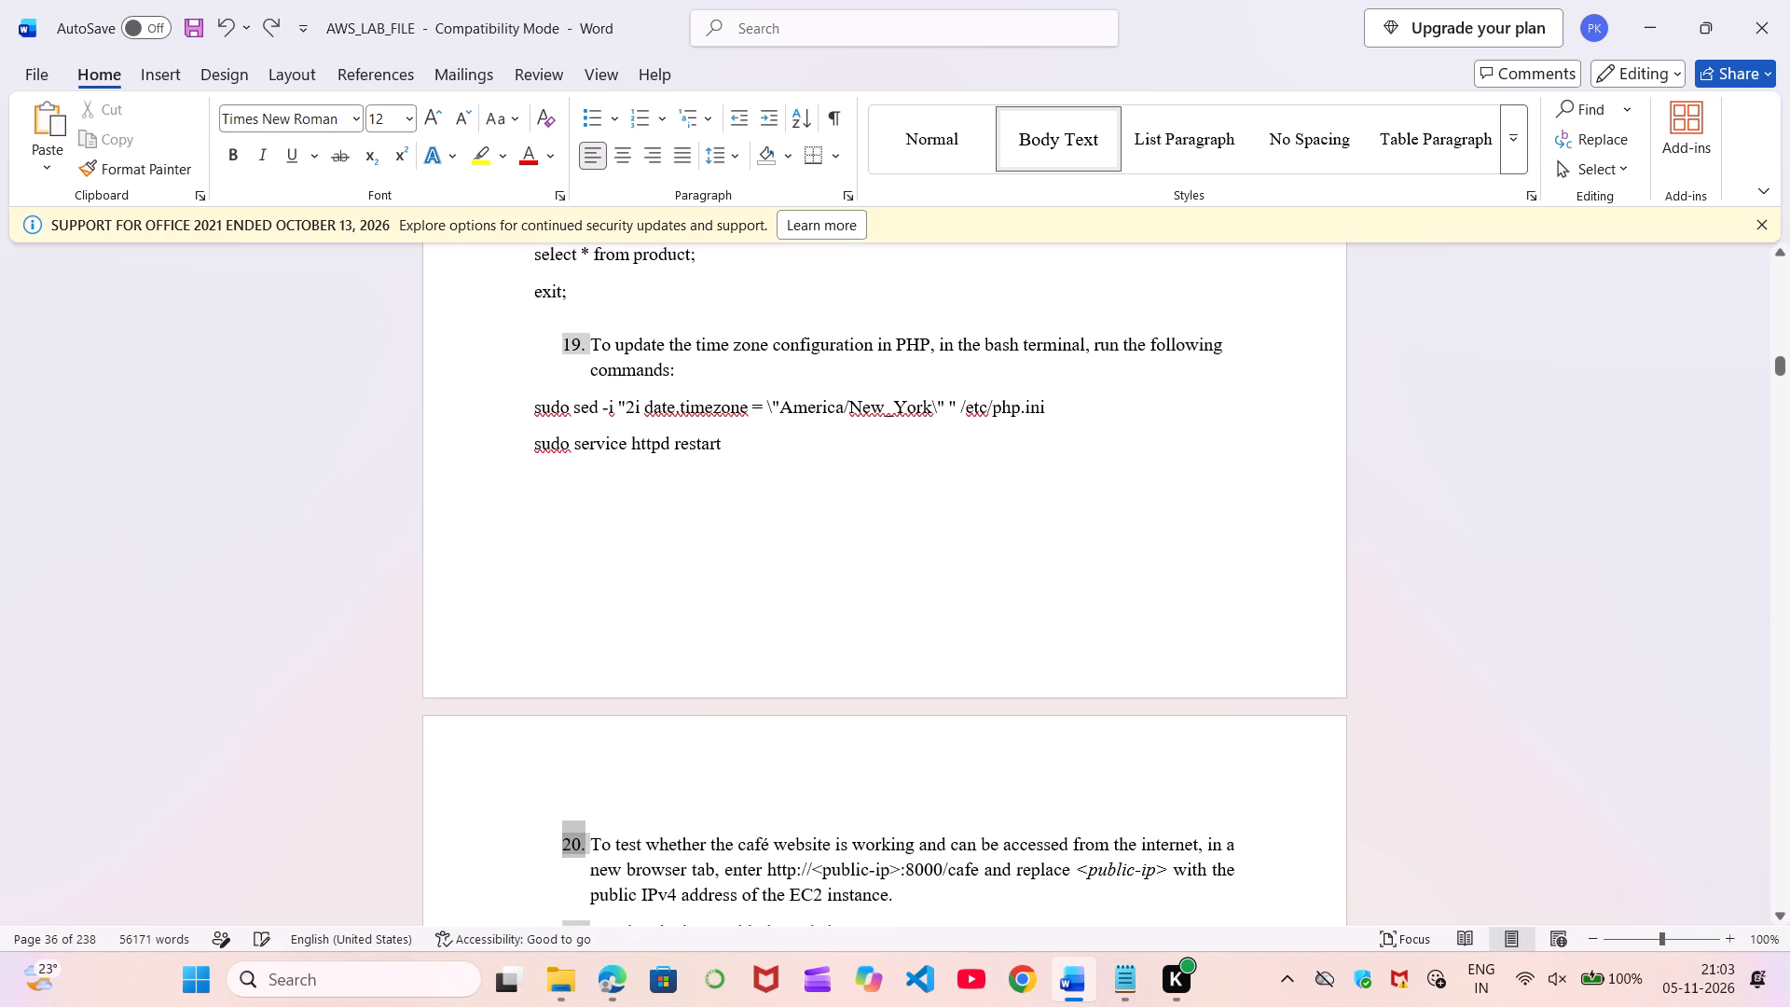
{"action": "scroll", "coordinate": [632, 795], "scroll_direction": "up", "scroll_amount": 1}
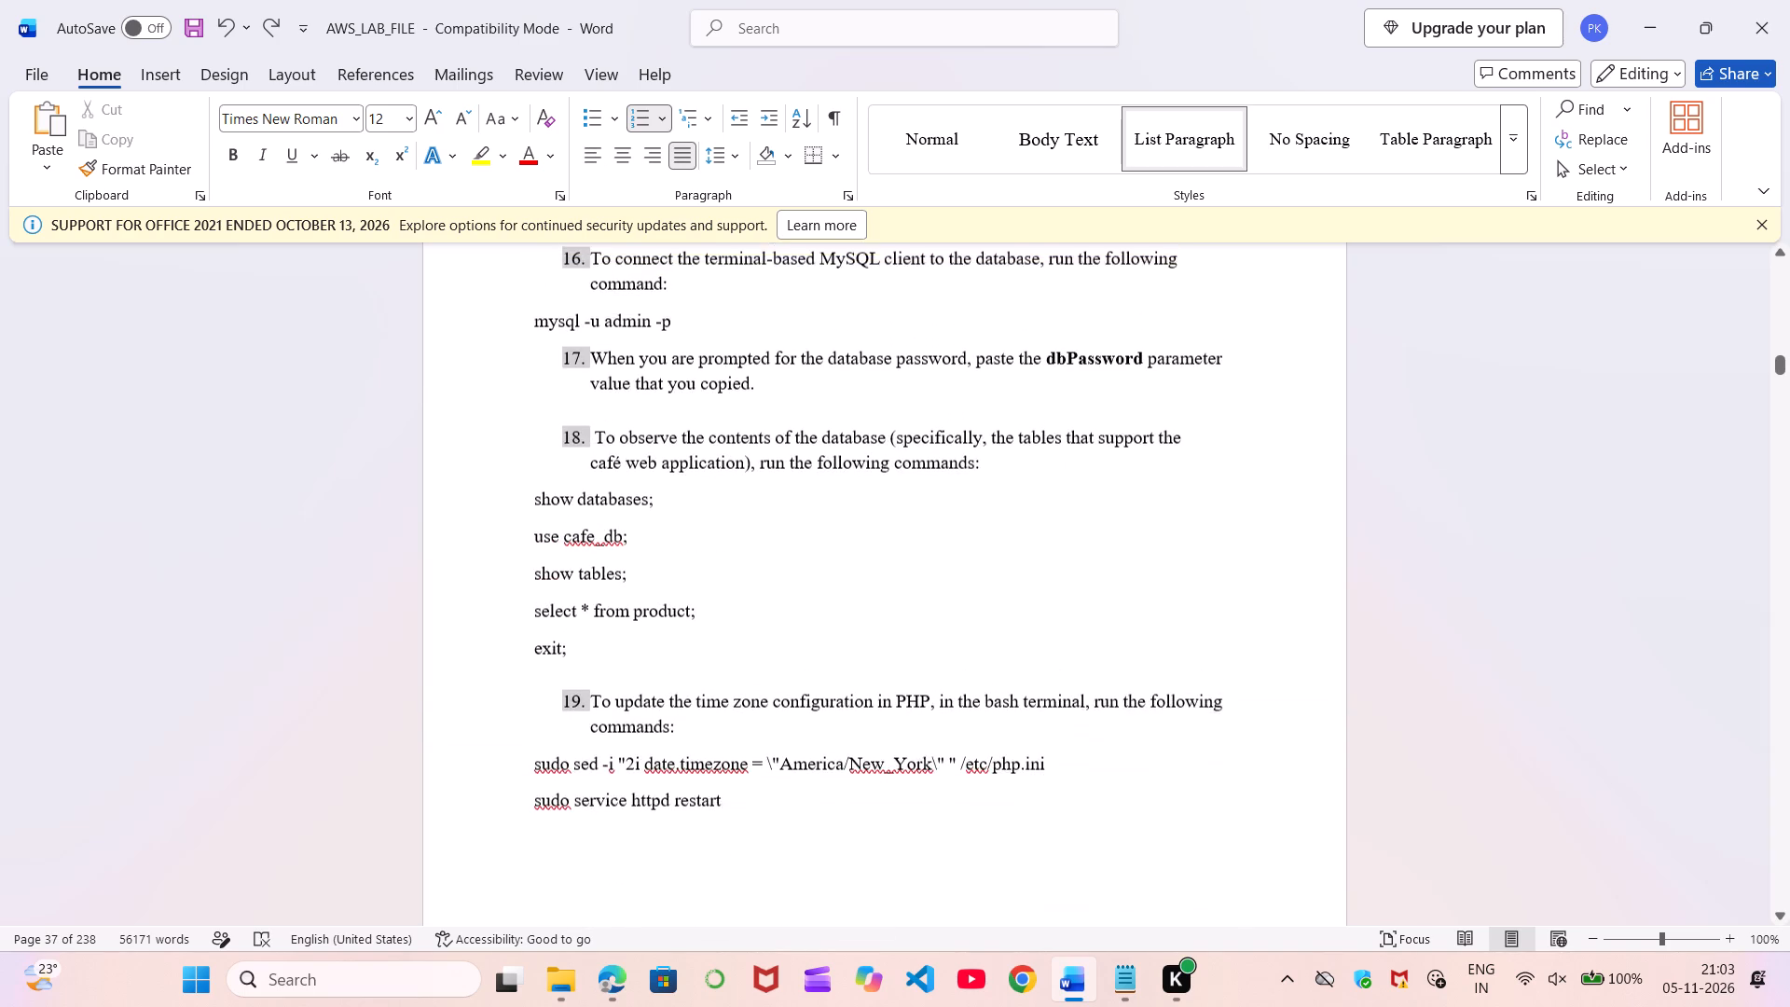
{"action": "scroll", "coordinate": [632, 795], "scroll_direction": "down", "scroll_amount": 3}
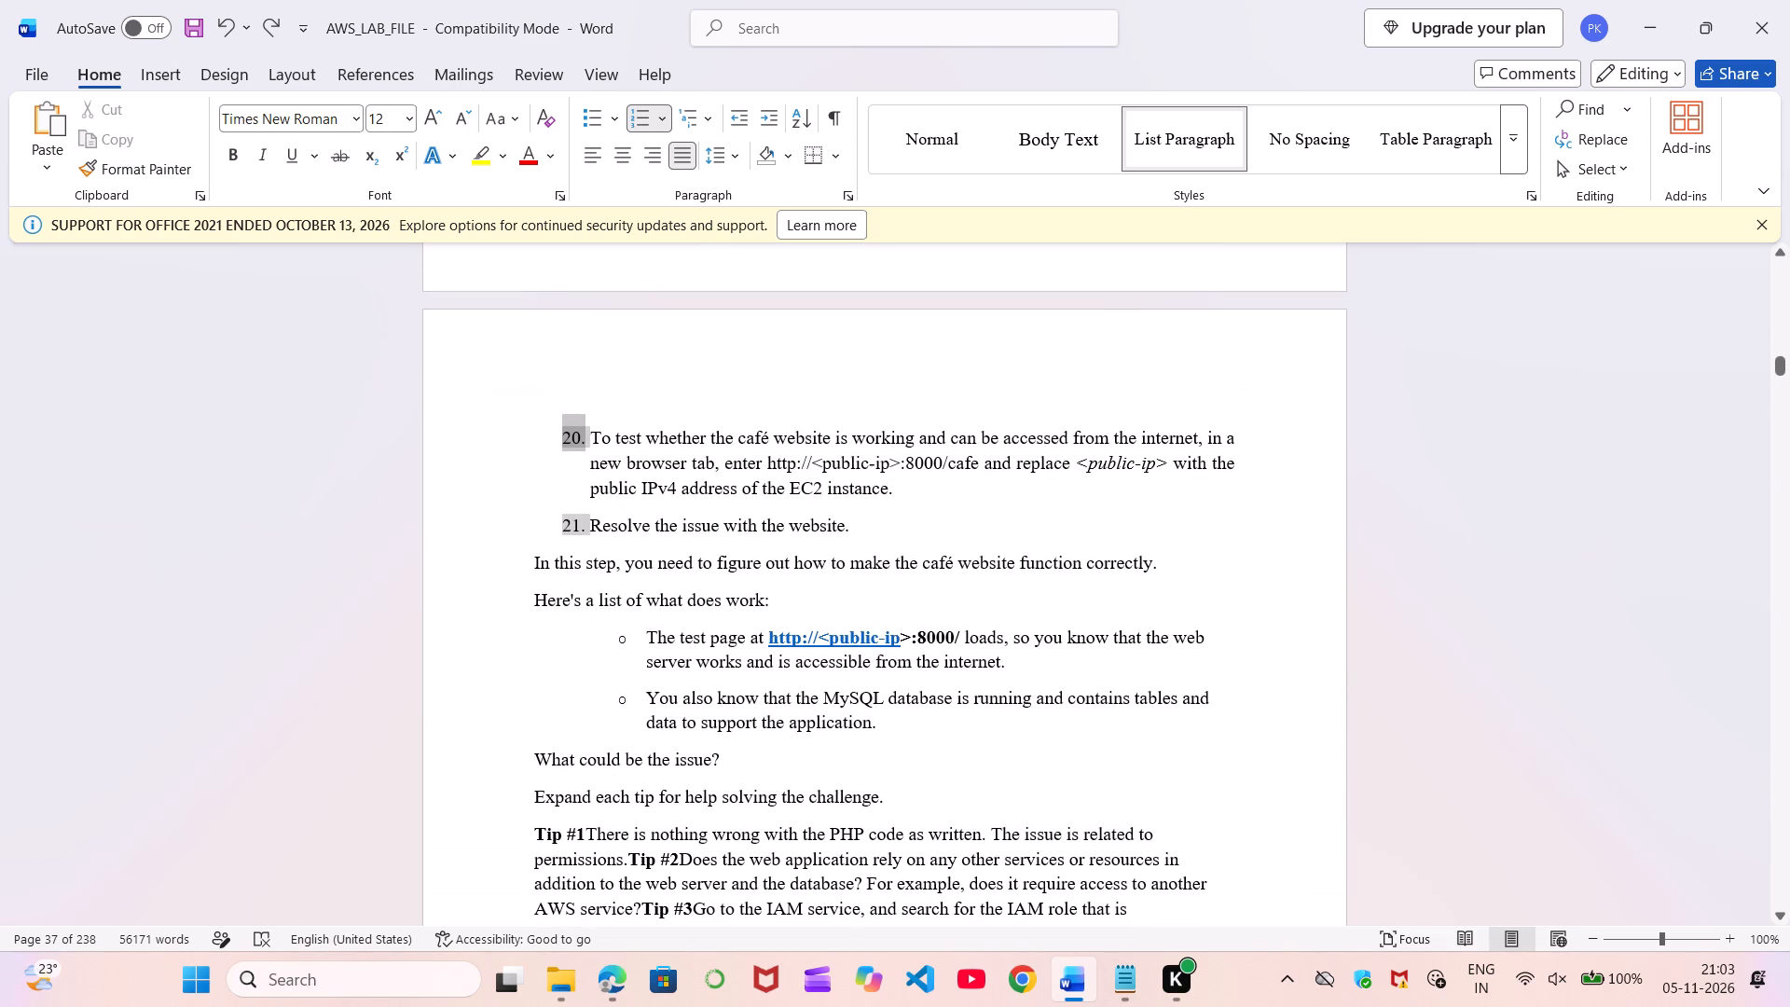
{"action": "scroll", "coordinate": [632, 795], "scroll_direction": "down", "scroll_amount": 3}
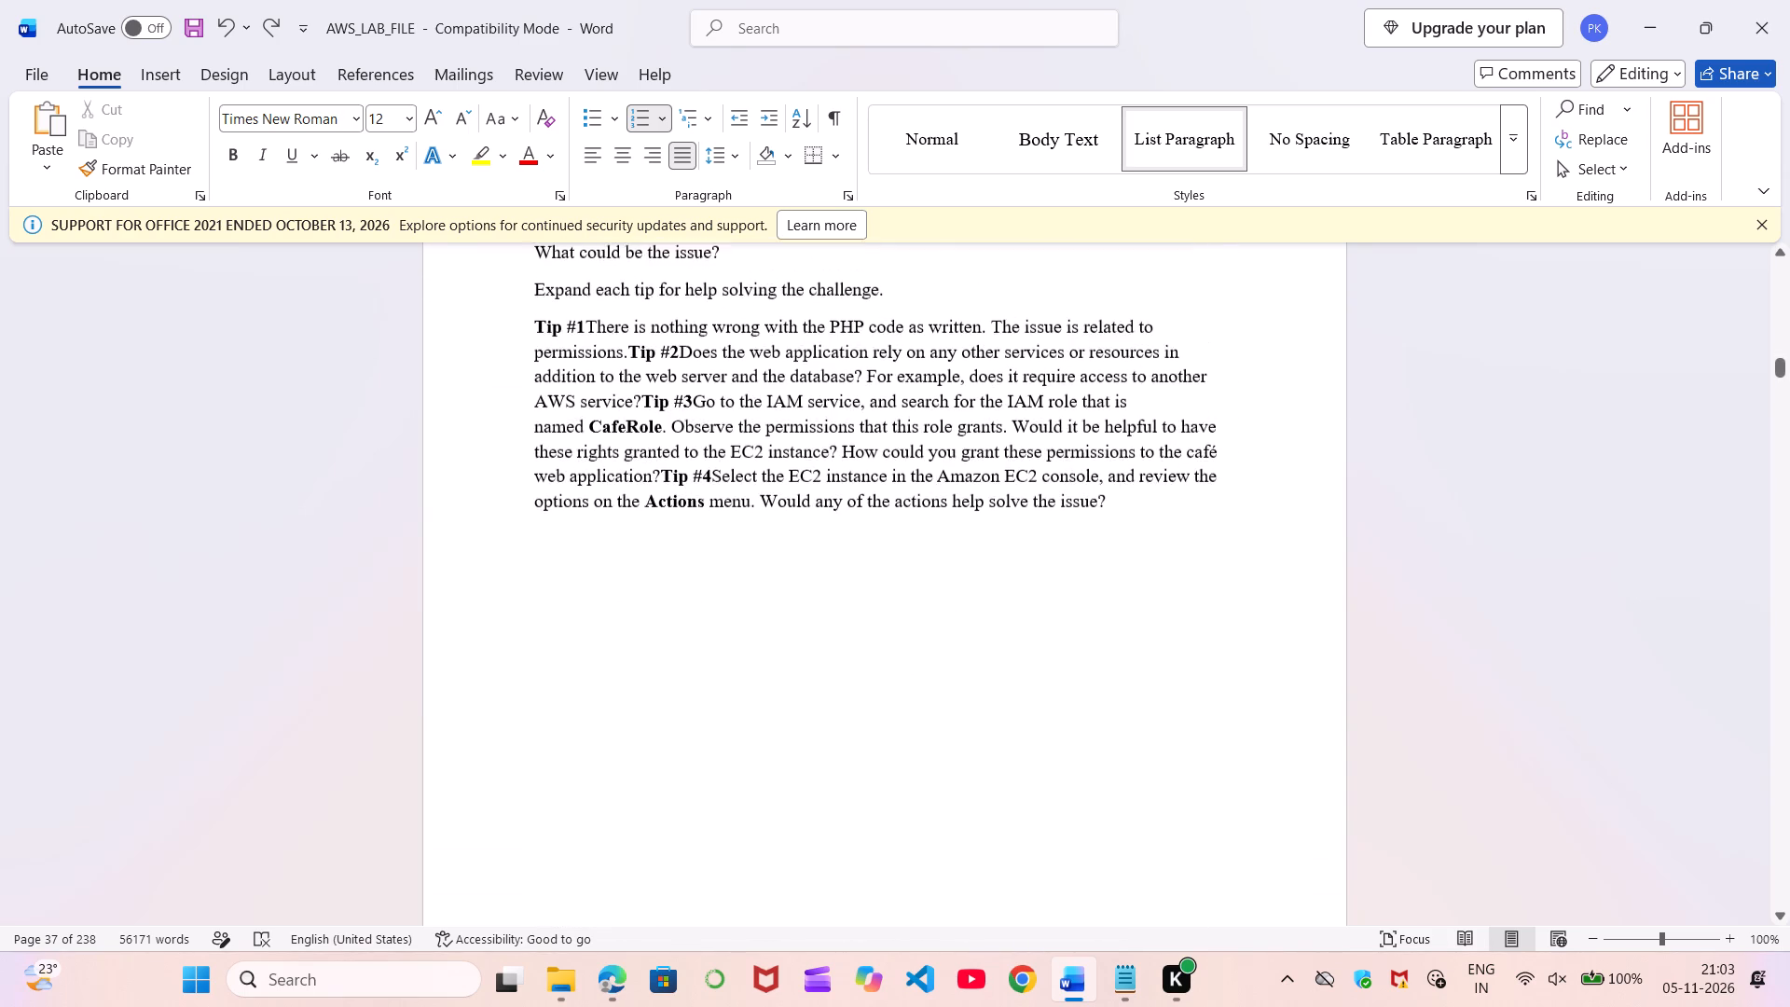
{"action": "scroll", "coordinate": [632, 795], "scroll_direction": "down", "scroll_amount": 2}
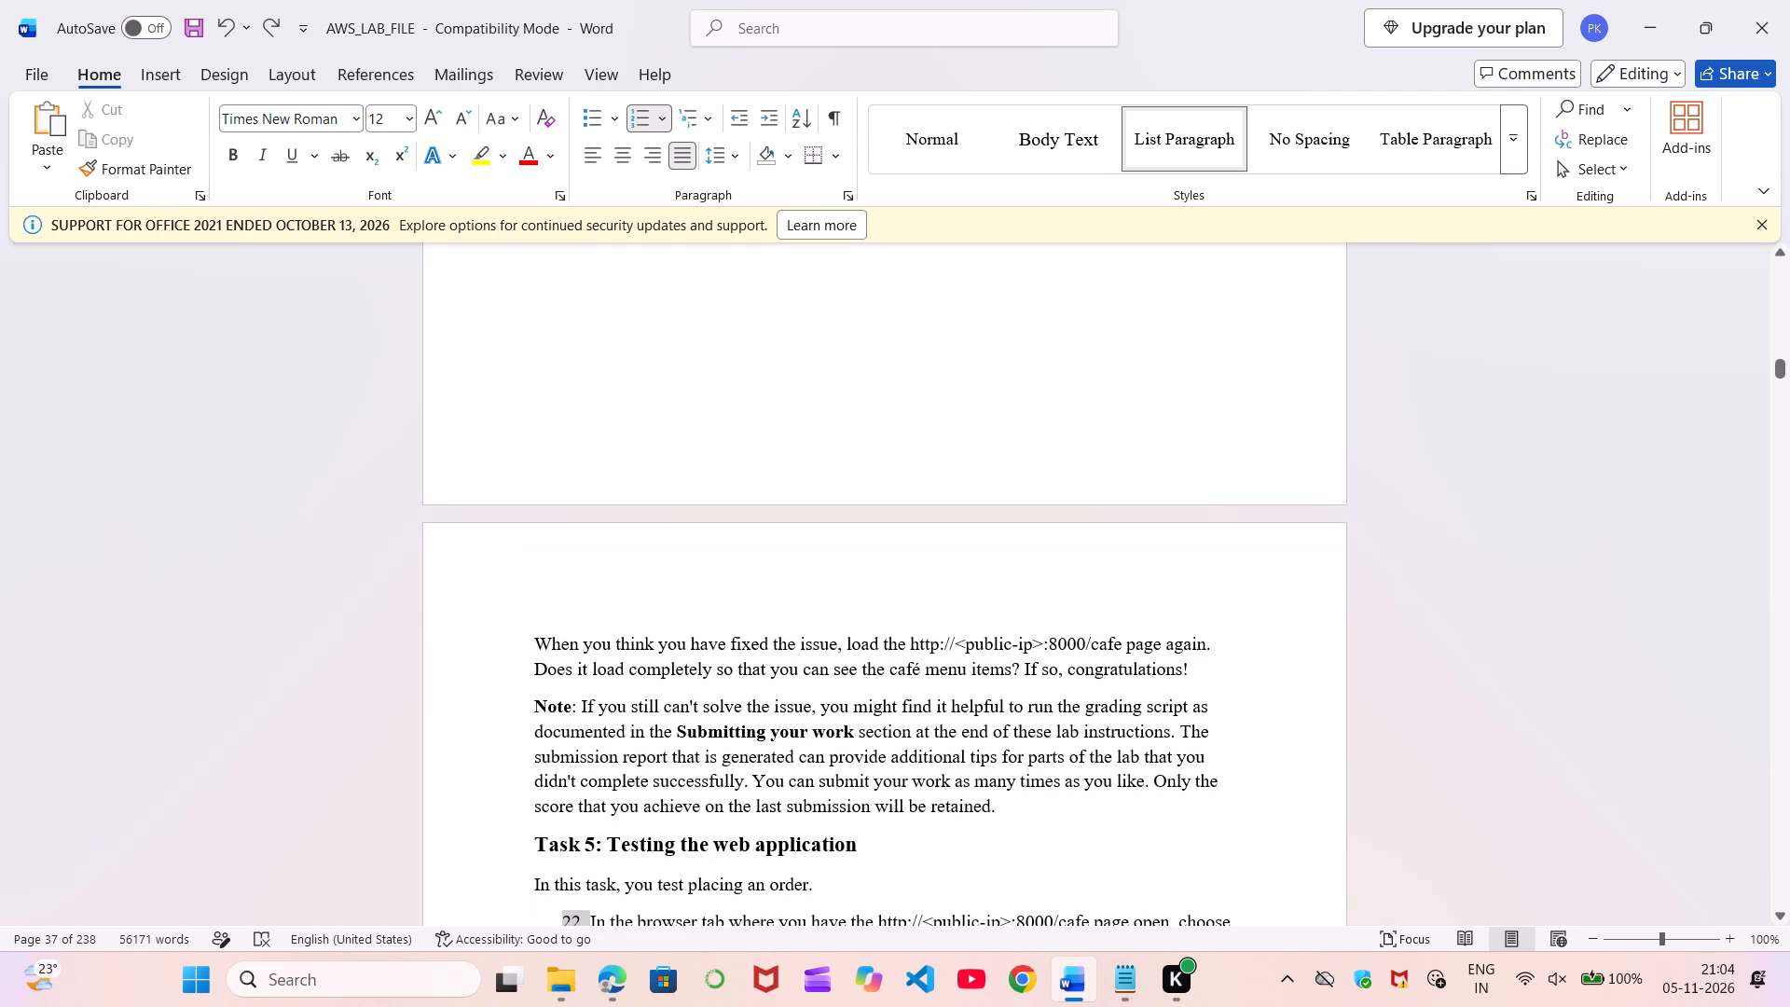
{"action": "scroll", "coordinate": [1018, 716], "scroll_direction": "up", "scroll_amount": 4}
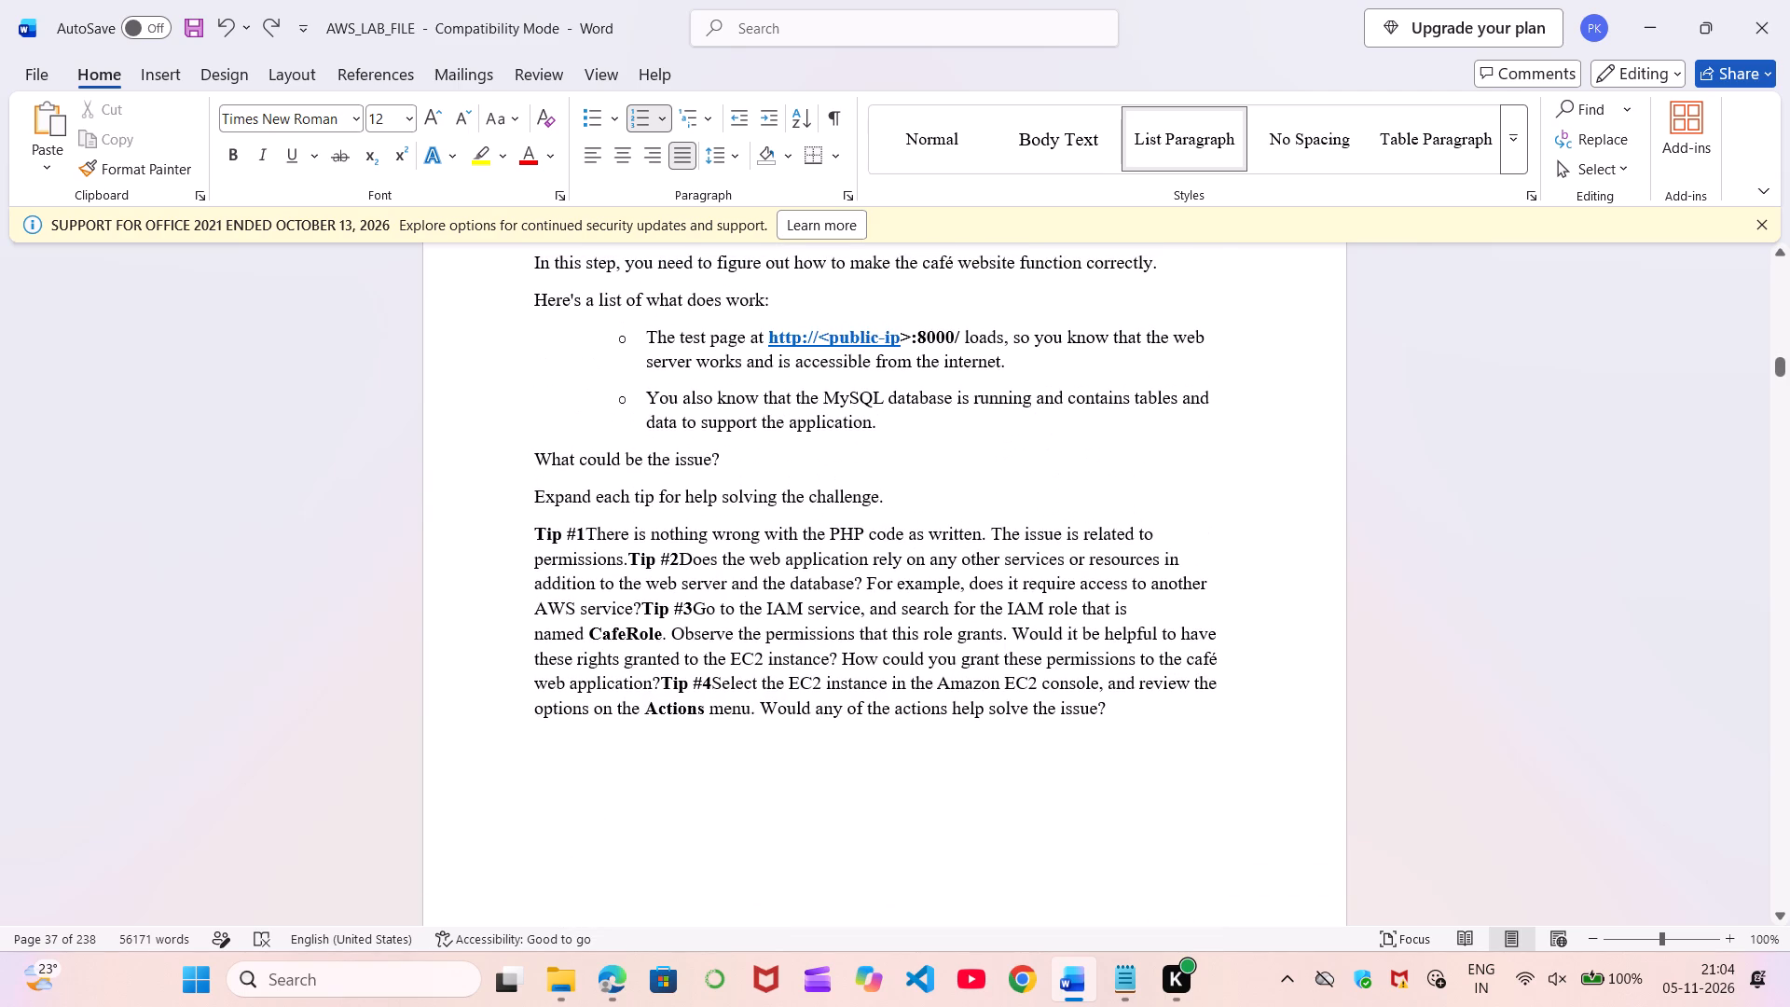
{"action": "scroll", "coordinate": [1018, 716], "scroll_direction": "up", "scroll_amount": 2}
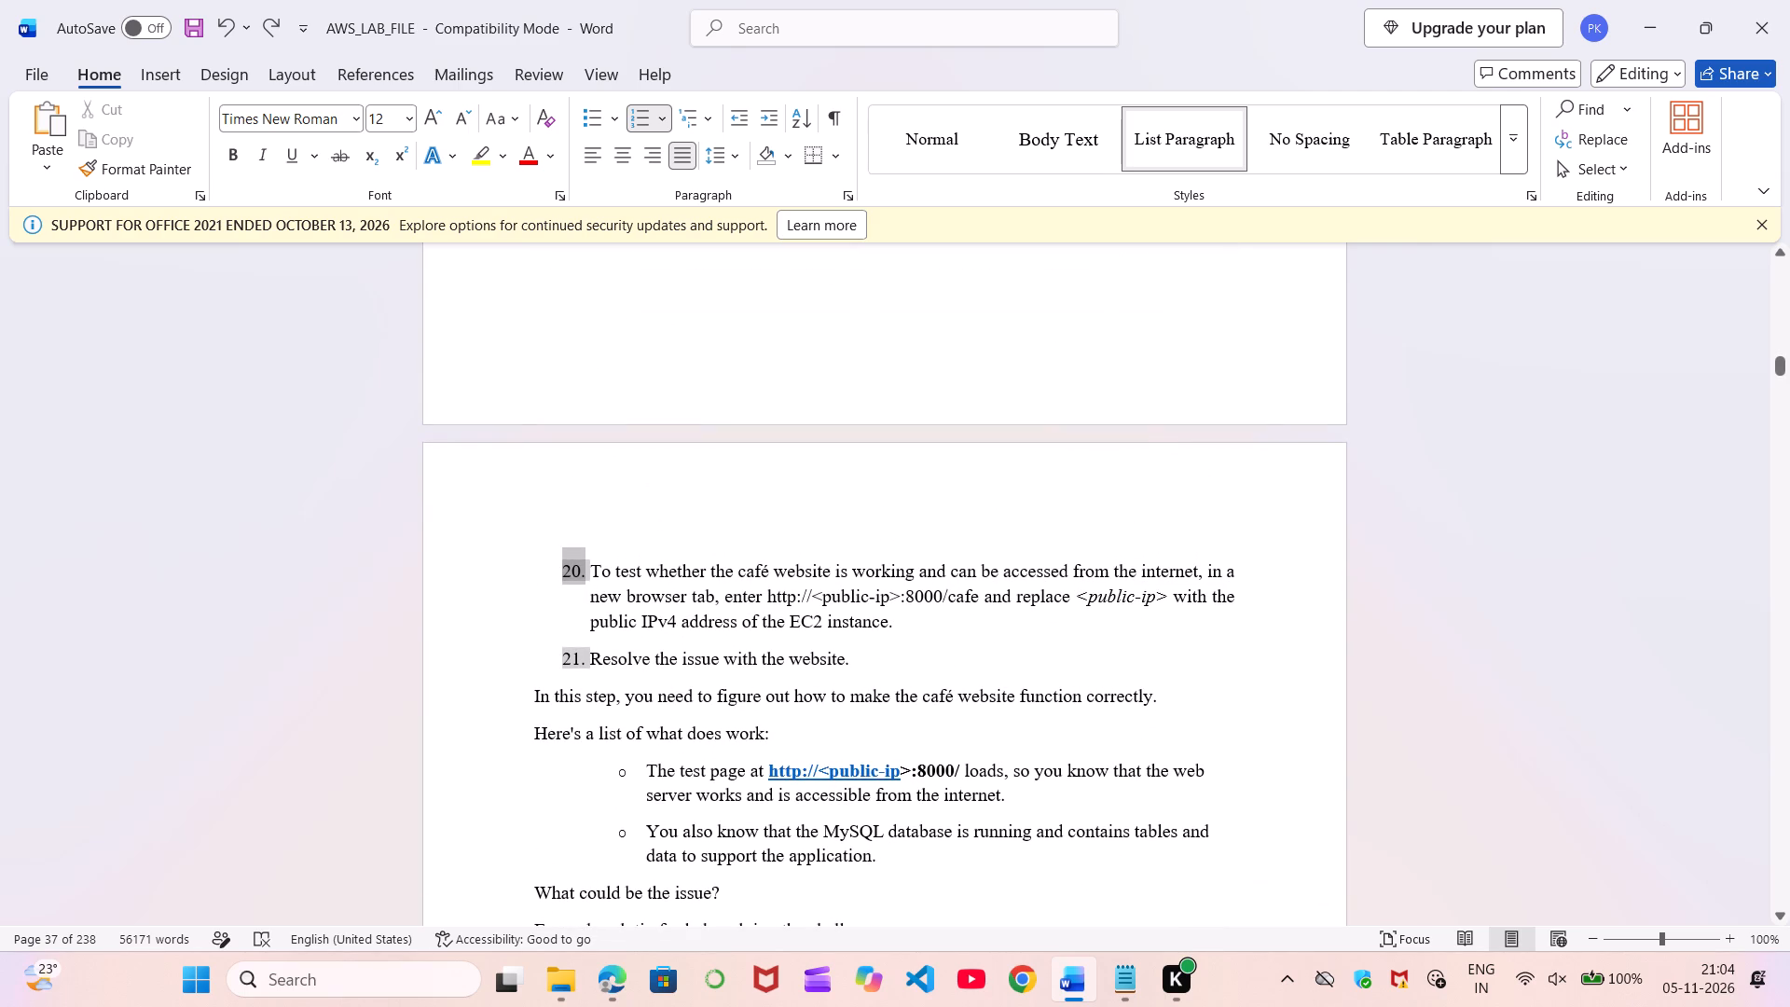
Delete the text from "What could be the issue?" through the end of Tip #4.
{"action": "scroll", "coordinate": [597, 773], "scroll_direction": "down", "scroll_amount": 2}
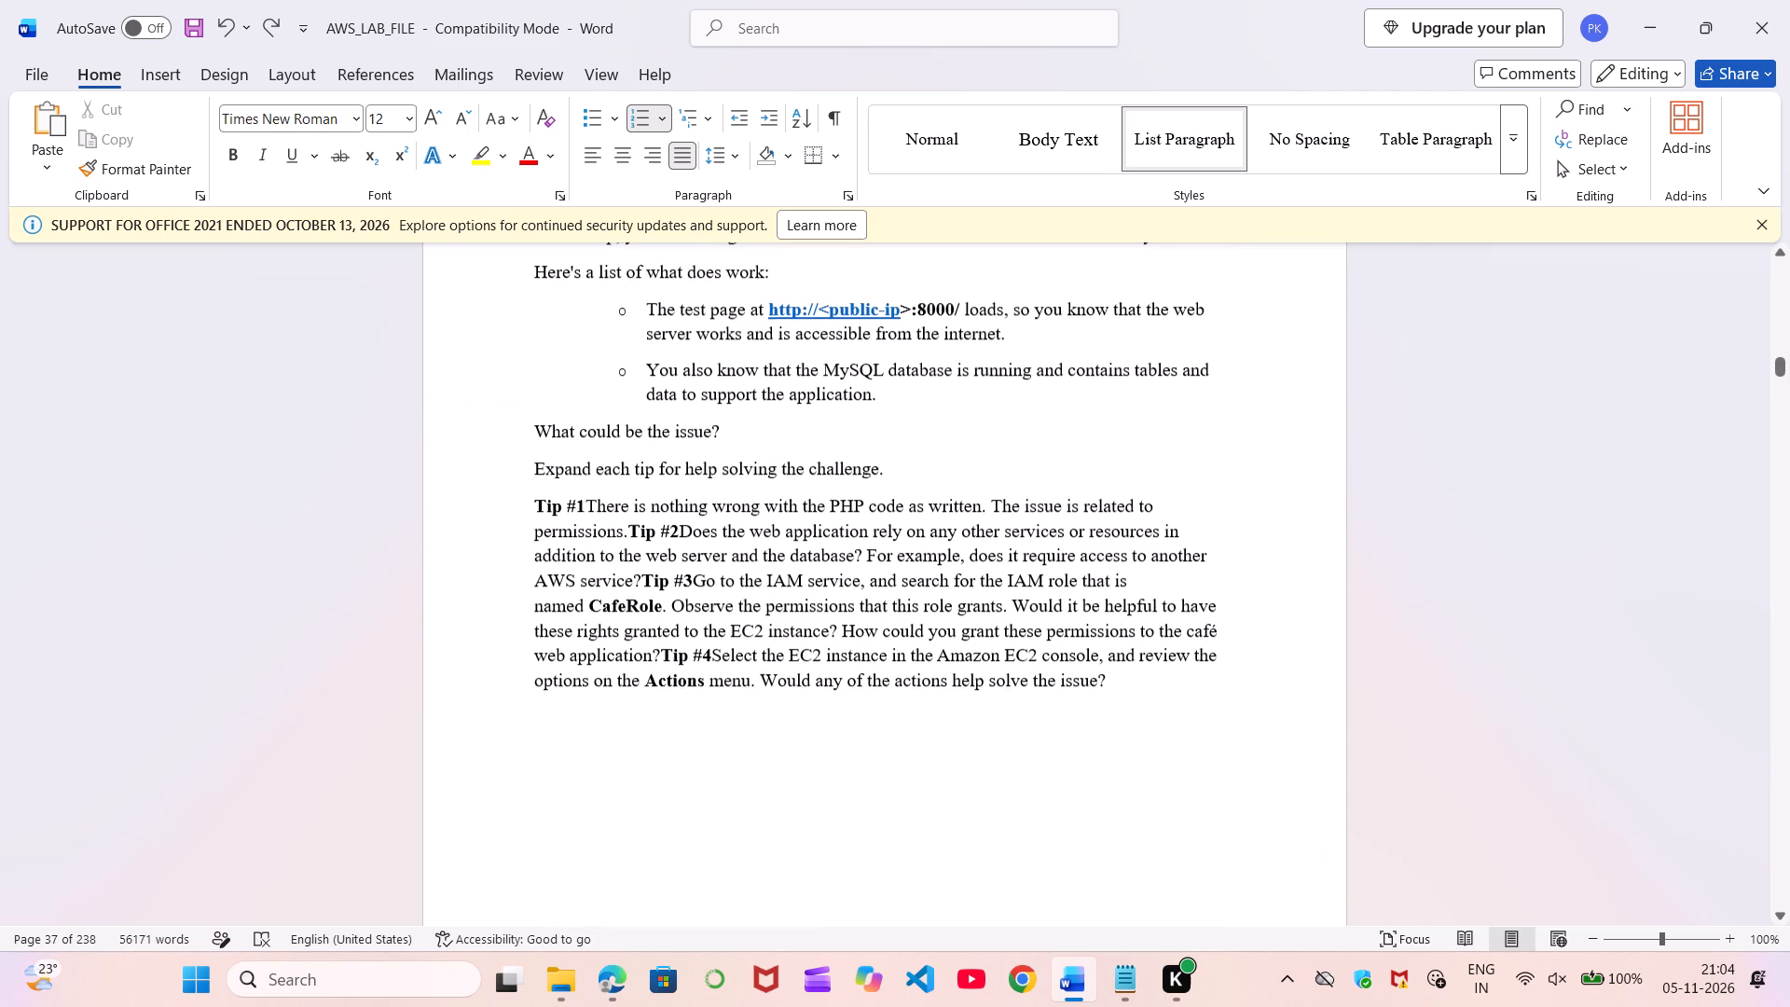
{"action": "left_click_drag", "start_coordinate": [531, 421], "coordinate": [1036, 672]}
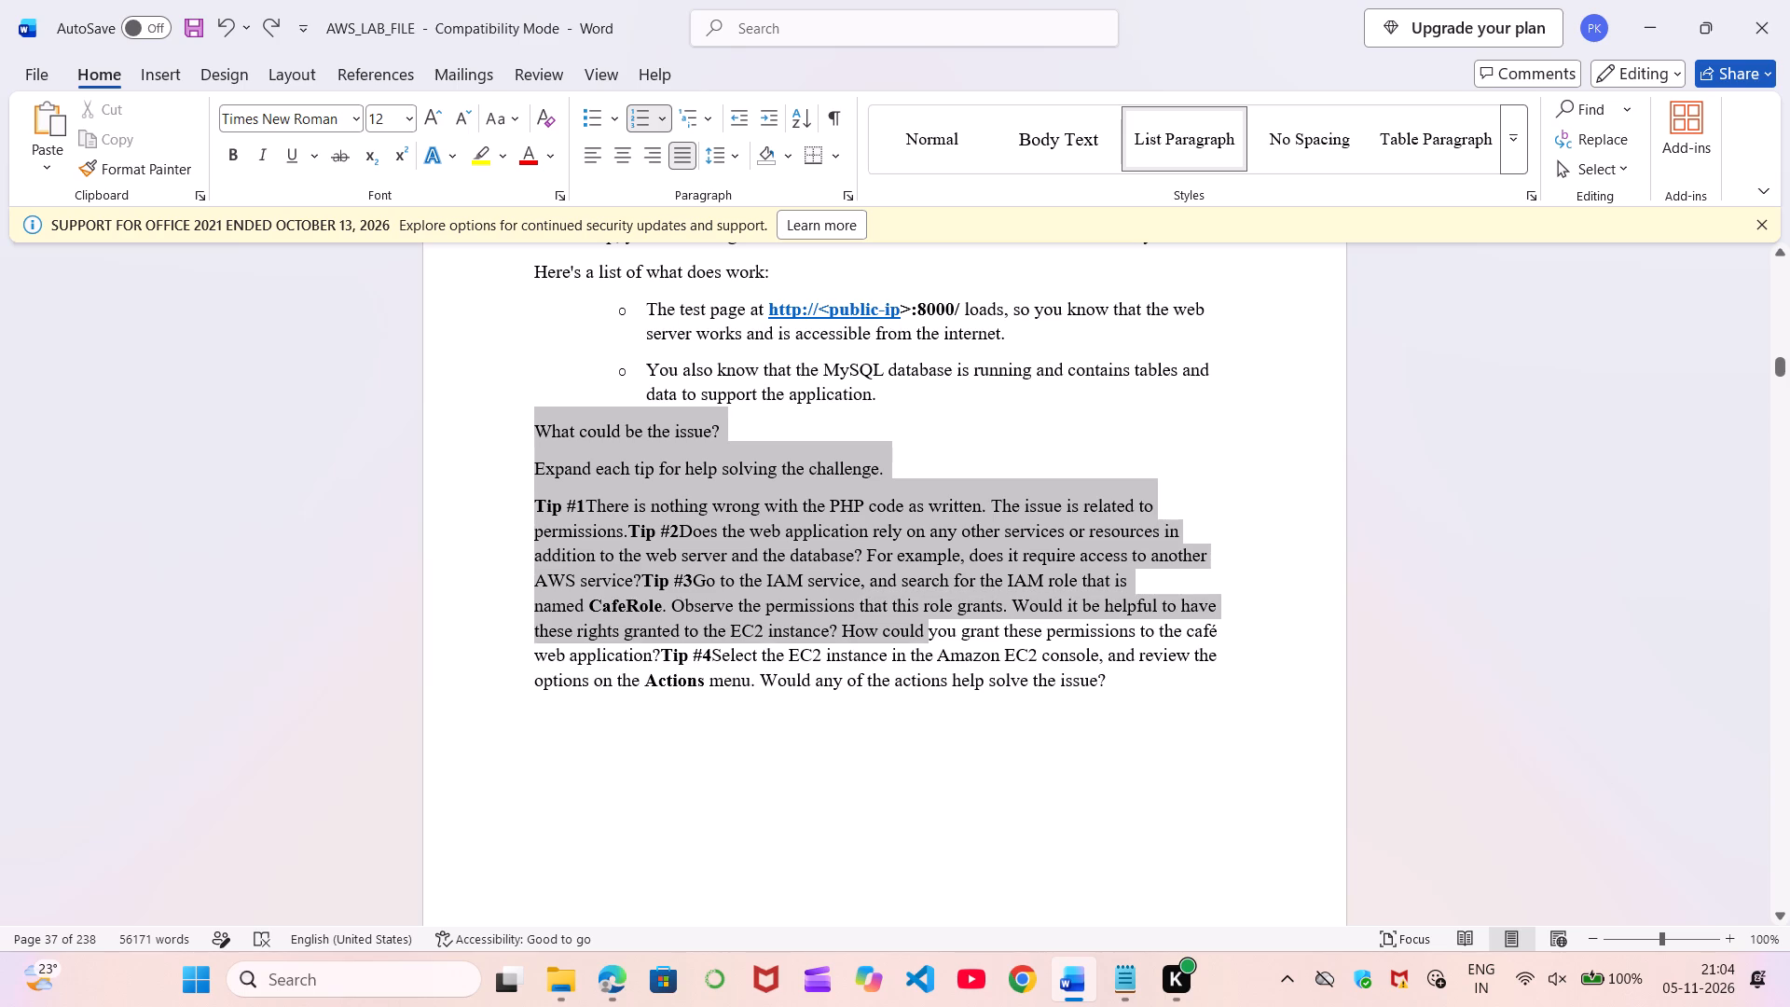
{"action": "left_click_drag", "start_coordinate": [1036, 672], "coordinate": [1203, 687]}
{"action": "key", "text": "BackSpace"}
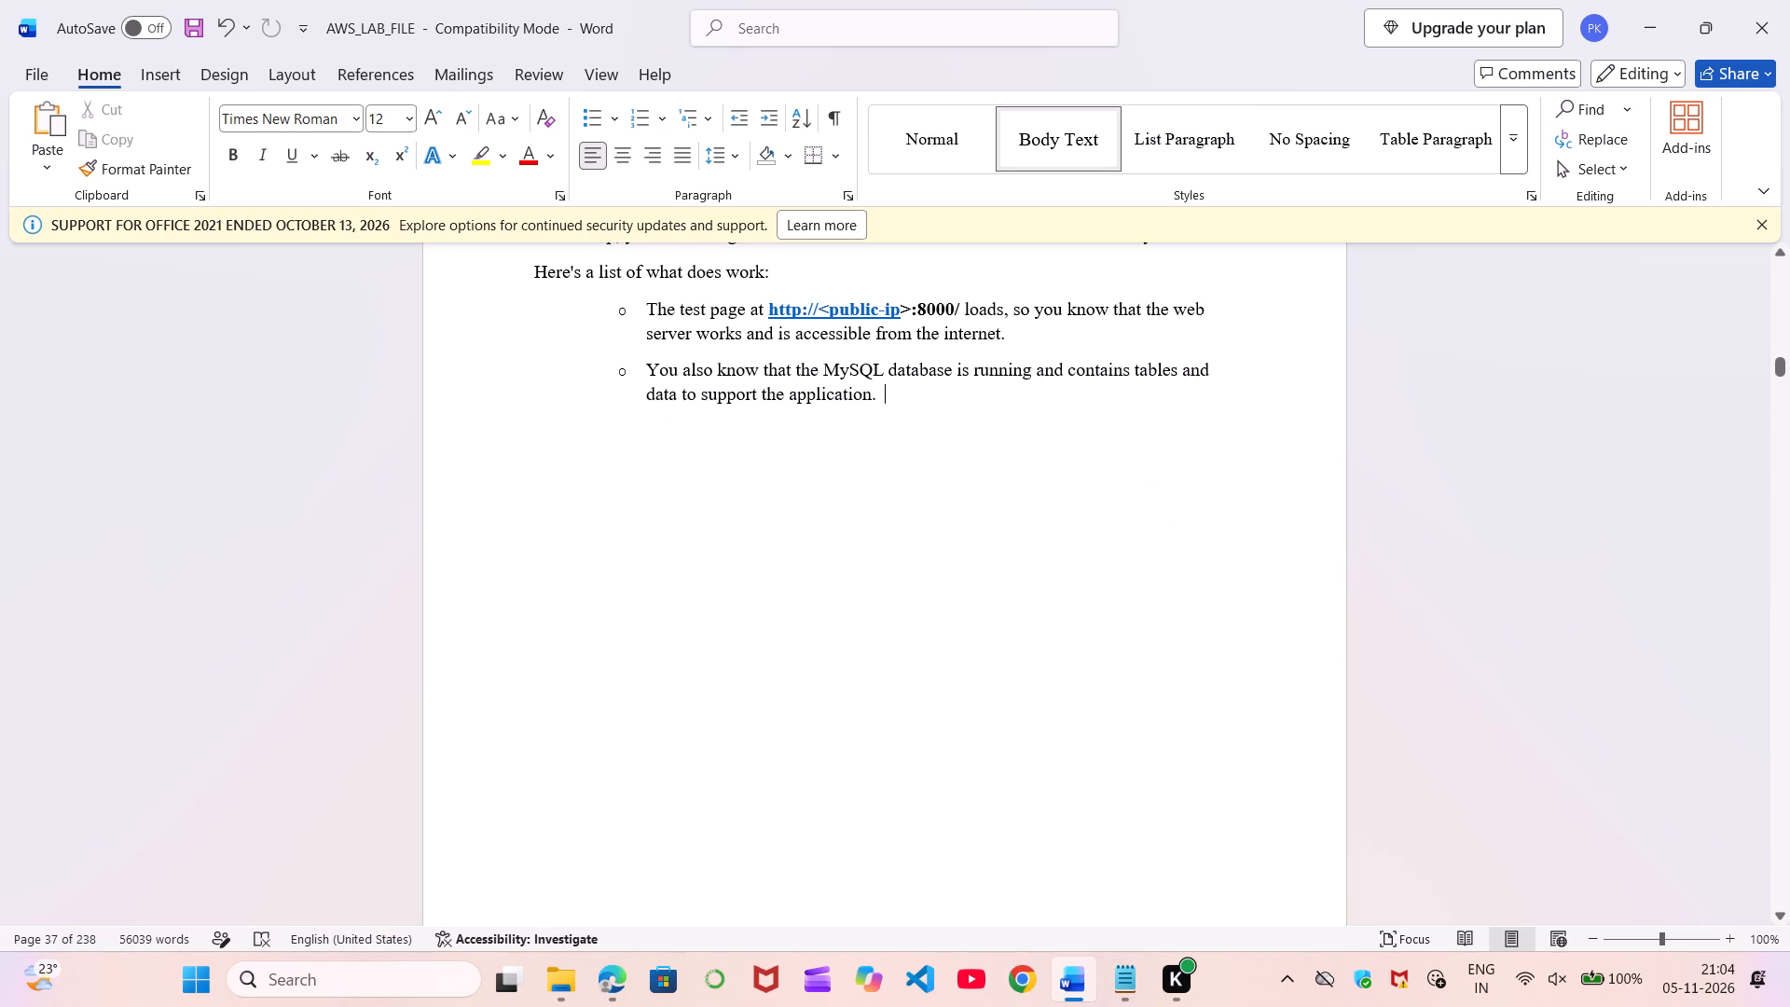
Cut the "When you think you have fixed the issue" paragraph and the Note after it, above the Task 5 heading.
{"action": "scroll", "coordinate": [1166, 847], "scroll_direction": "down", "scroll_amount": 4}
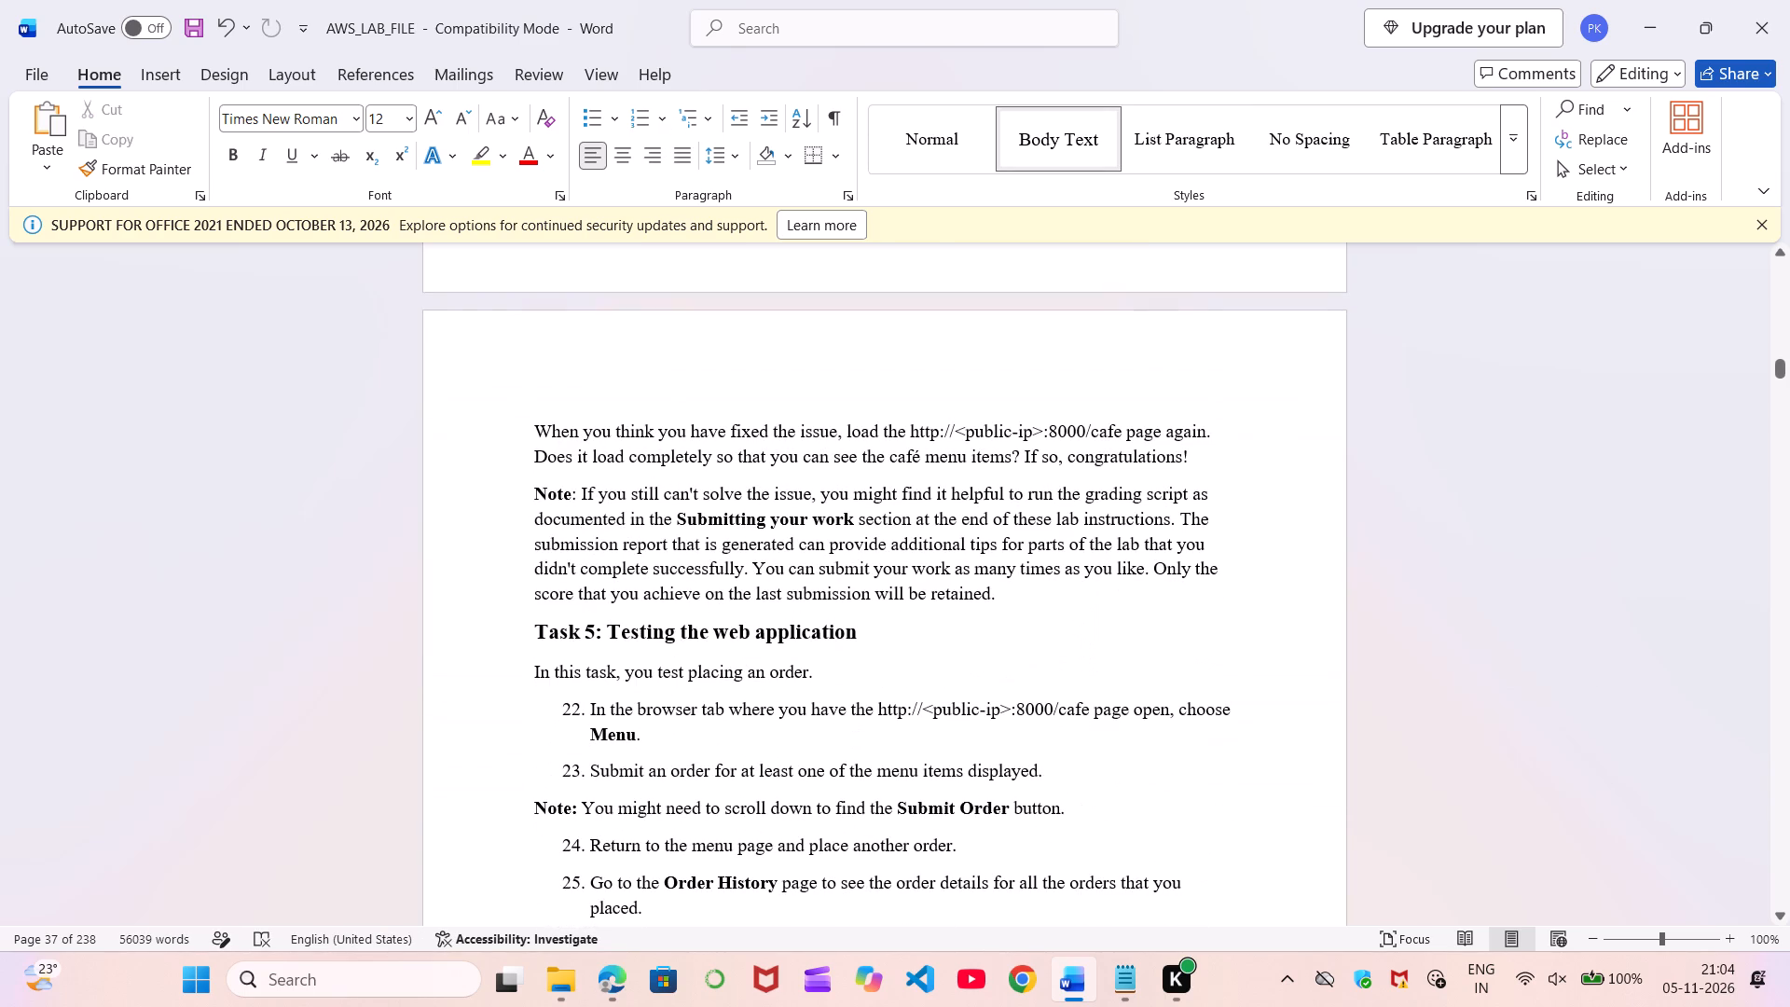
{"action": "left_click_drag", "start_coordinate": [526, 424], "coordinate": [1041, 628]}
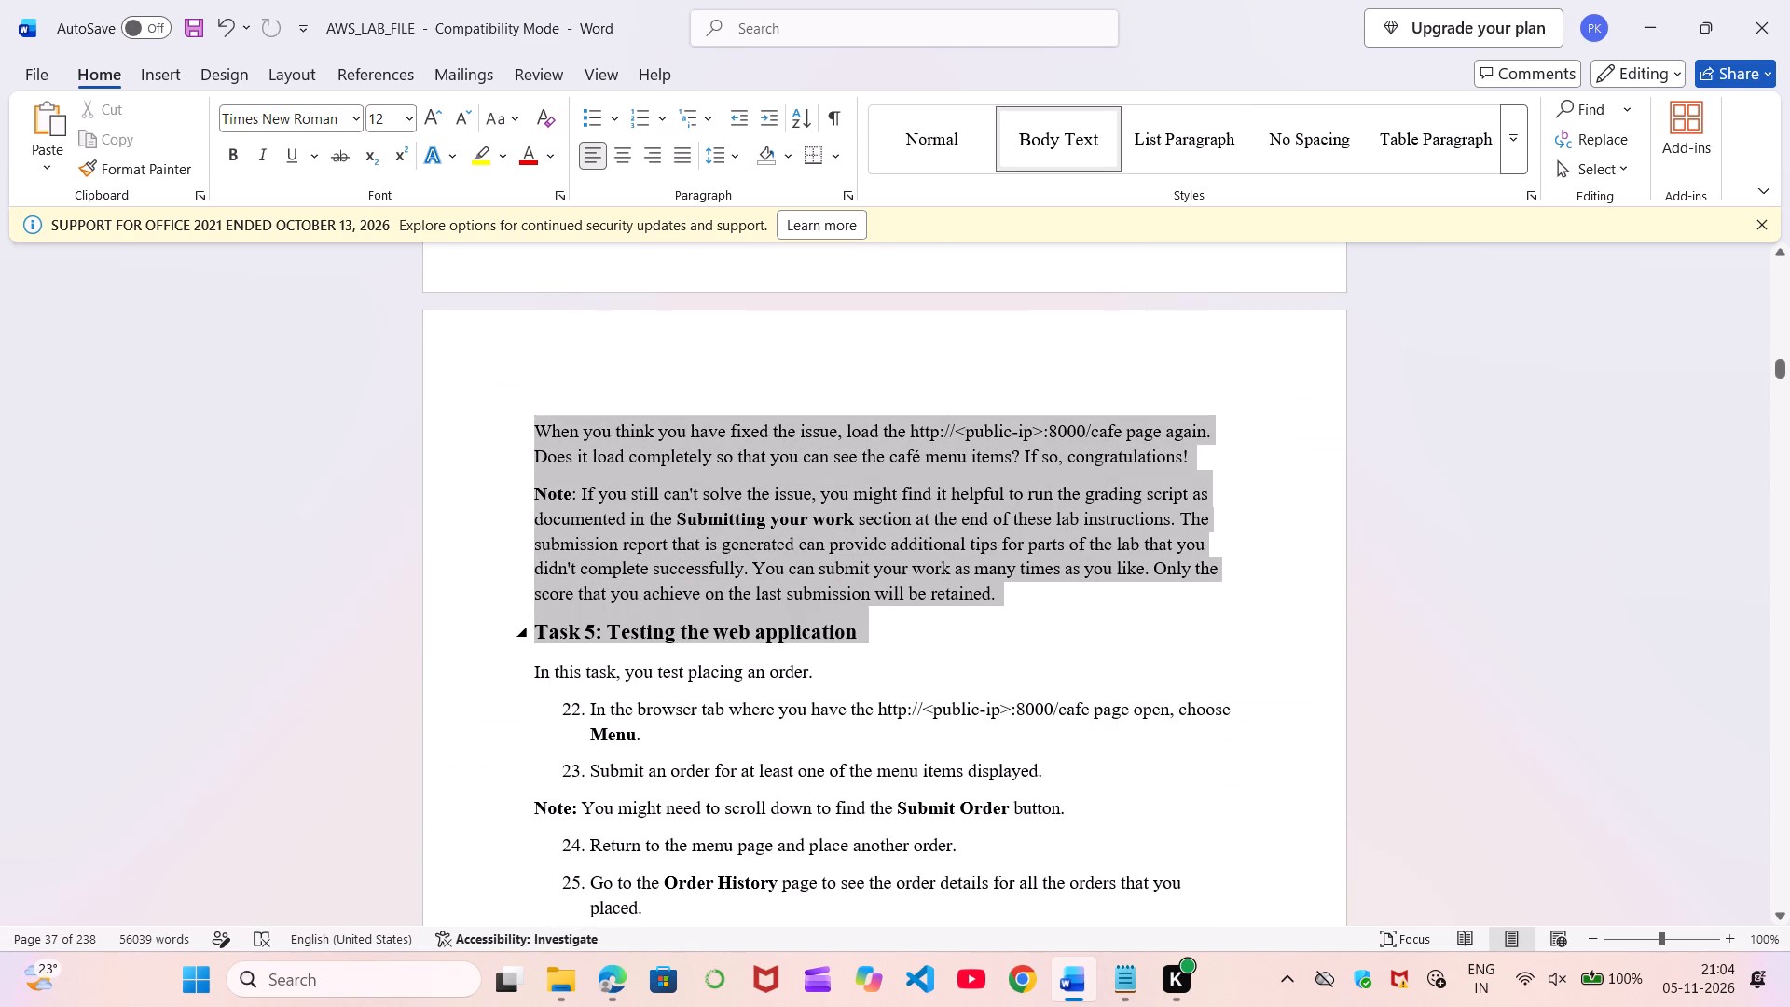
{"action": "left_click_drag", "start_coordinate": [1041, 628], "coordinate": [1030, 594]}
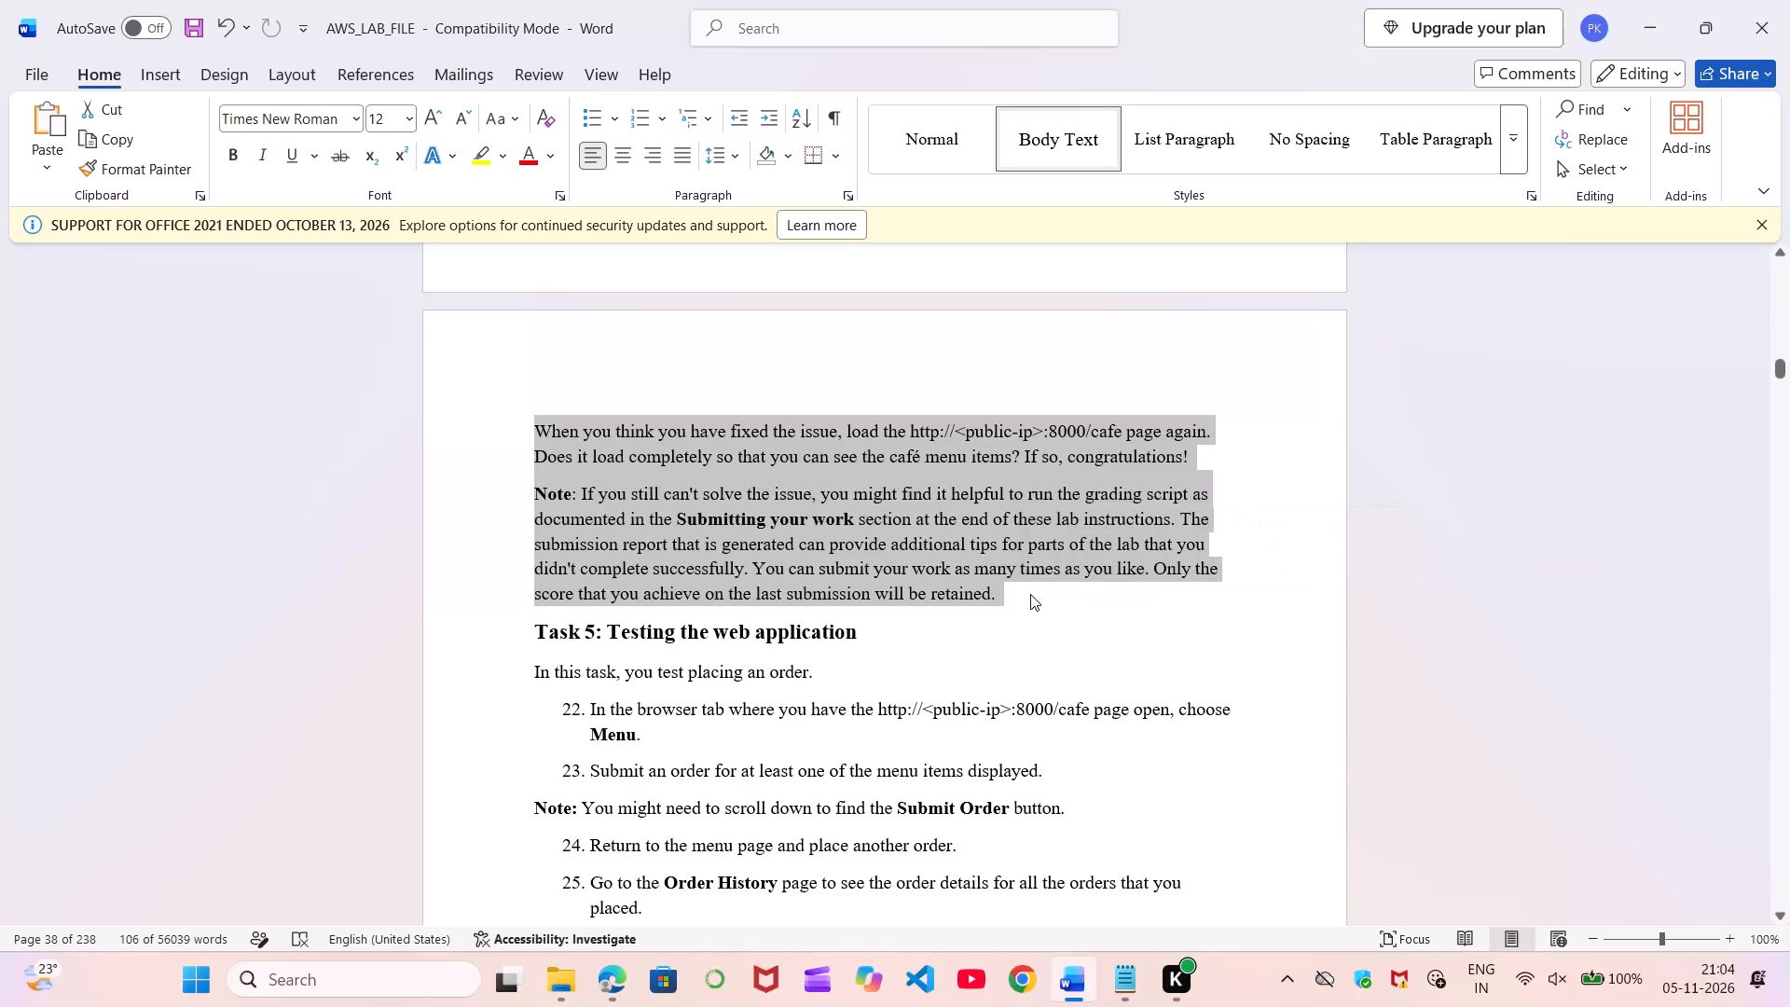
{"action": "key", "text": "ctrl+x"}
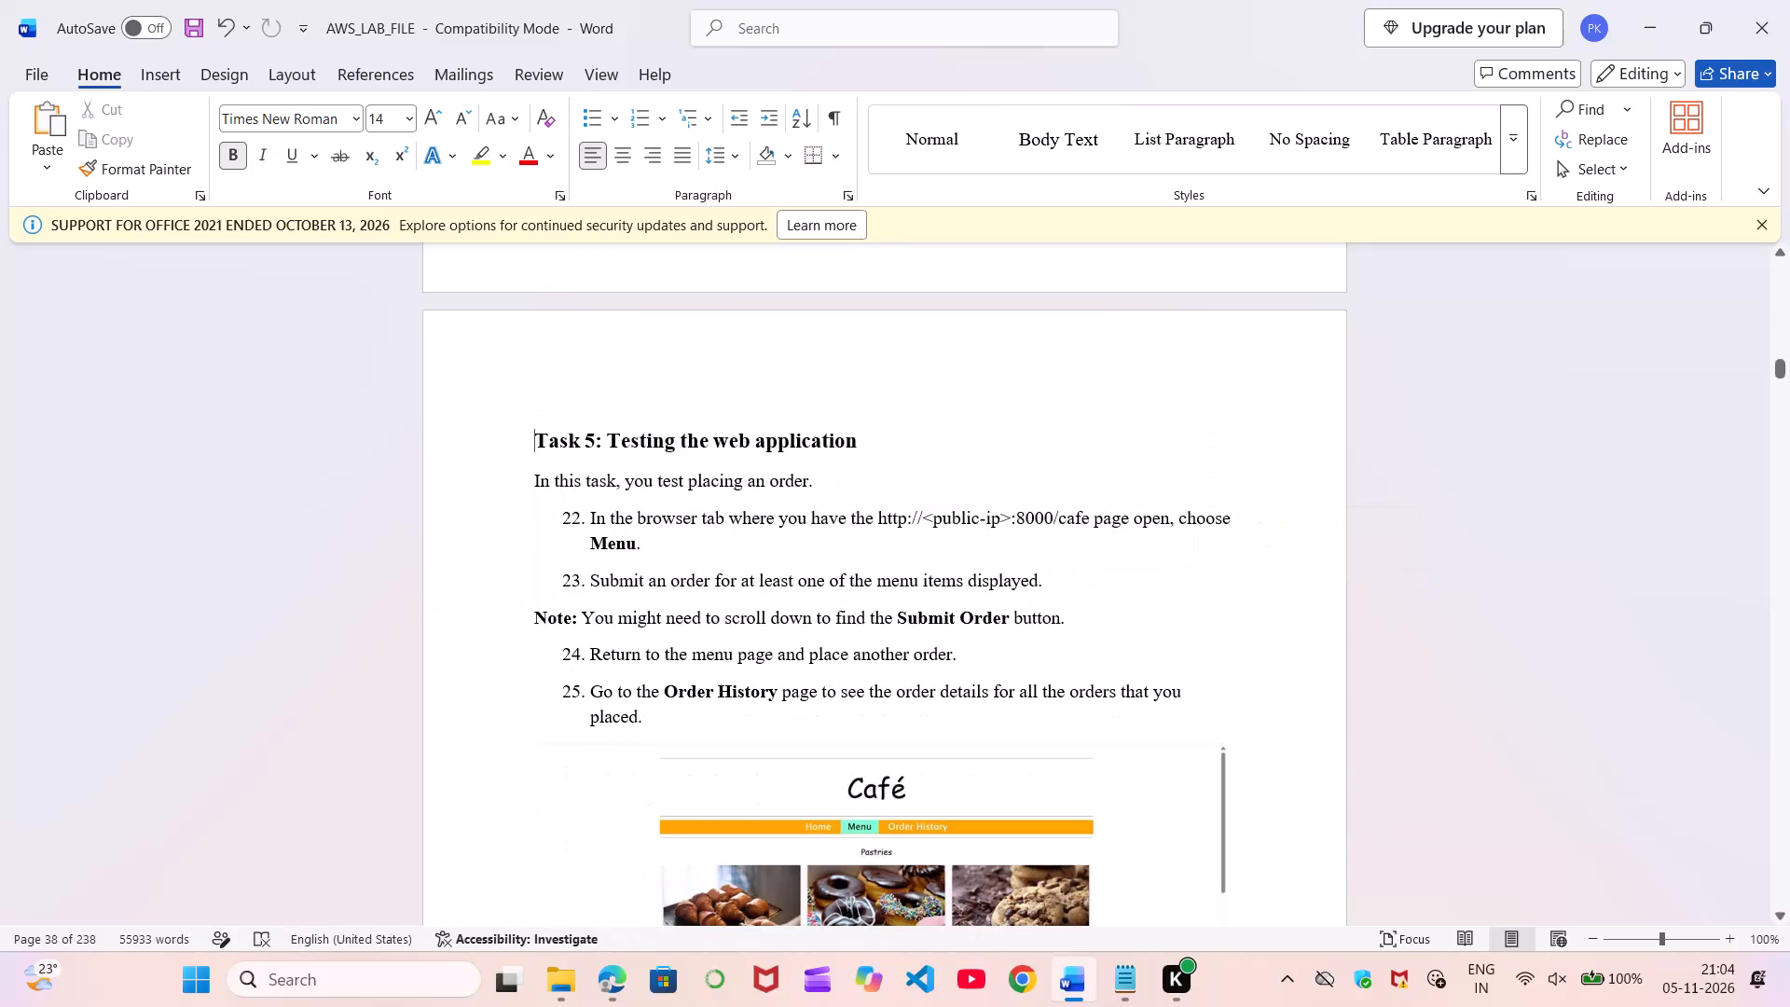
{"action": "key", "text": "ctrl+x"}
Start an empty unbulleted line below the bullet about the MySQL database supporting the application.
{"action": "key", "text": "BackSpace"}
{"action": "key", "text": "BackSpace"}
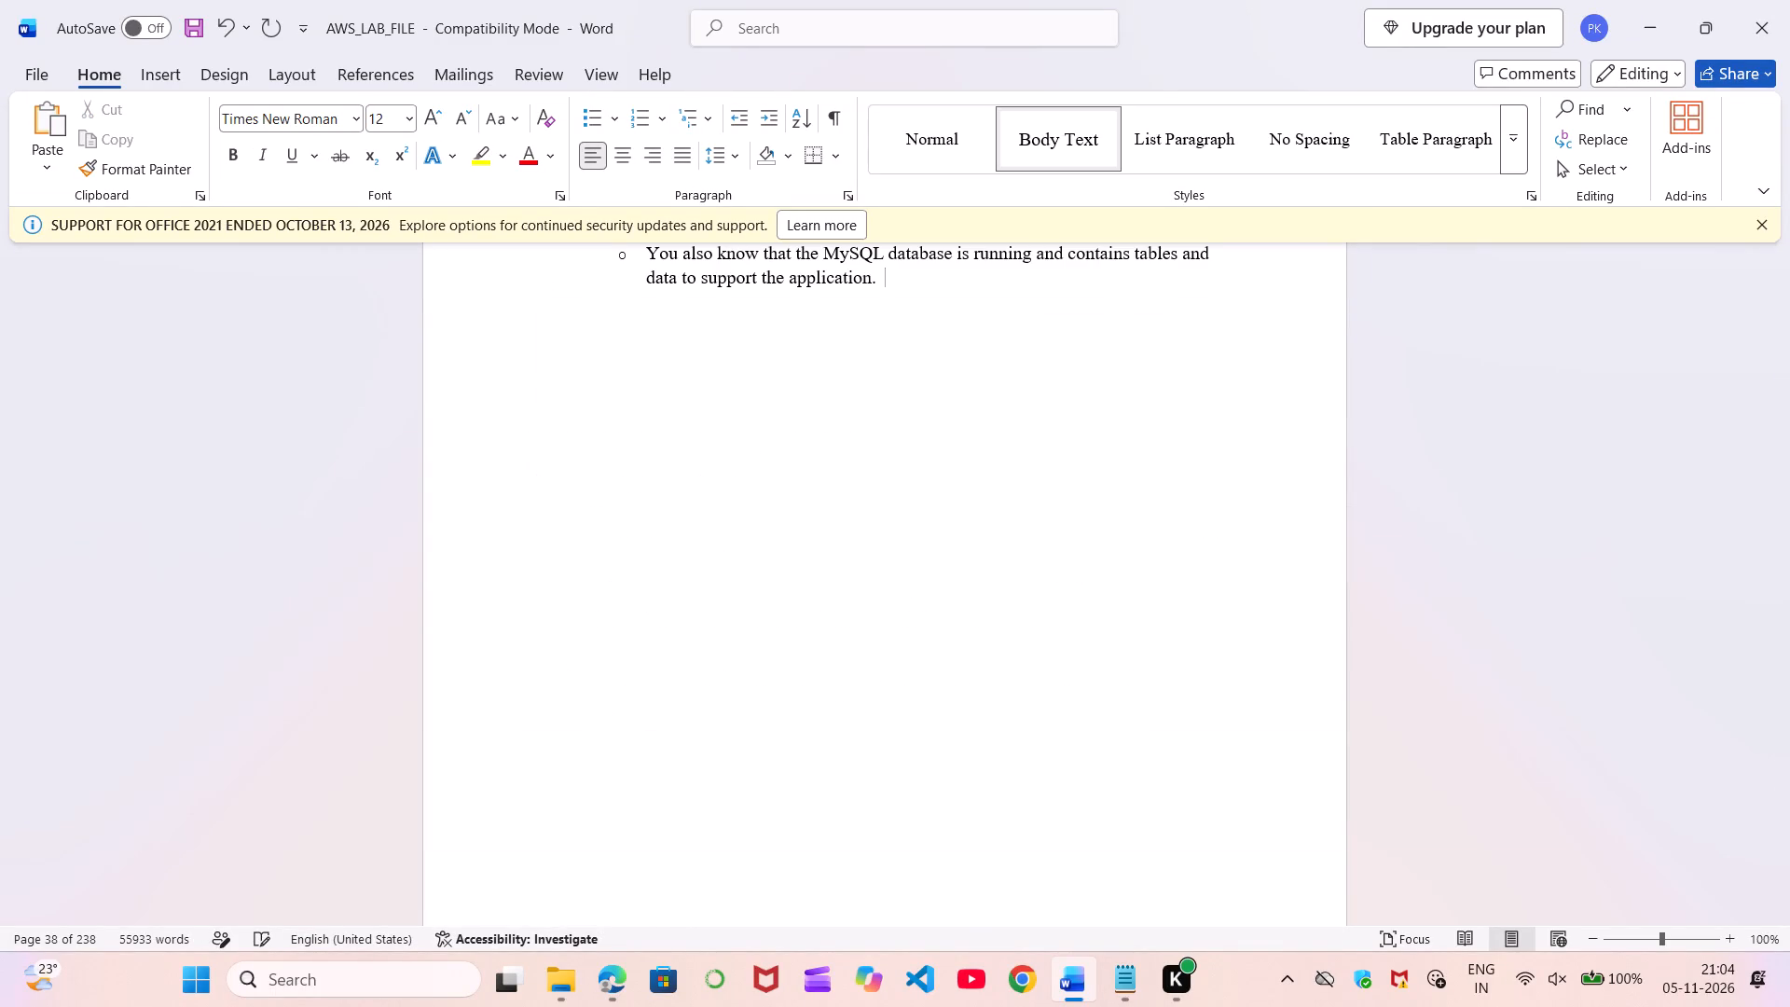
{"action": "key", "text": "Return"}
Review the Task 5 instructions and café screenshots, and the blank space on the page before them.
{"action": "scroll", "coordinate": [1030, 594], "scroll_direction": "up", "scroll_amount": 1}
{"action": "scroll", "coordinate": [1030, 594], "scroll_direction": "down", "scroll_amount": 3}
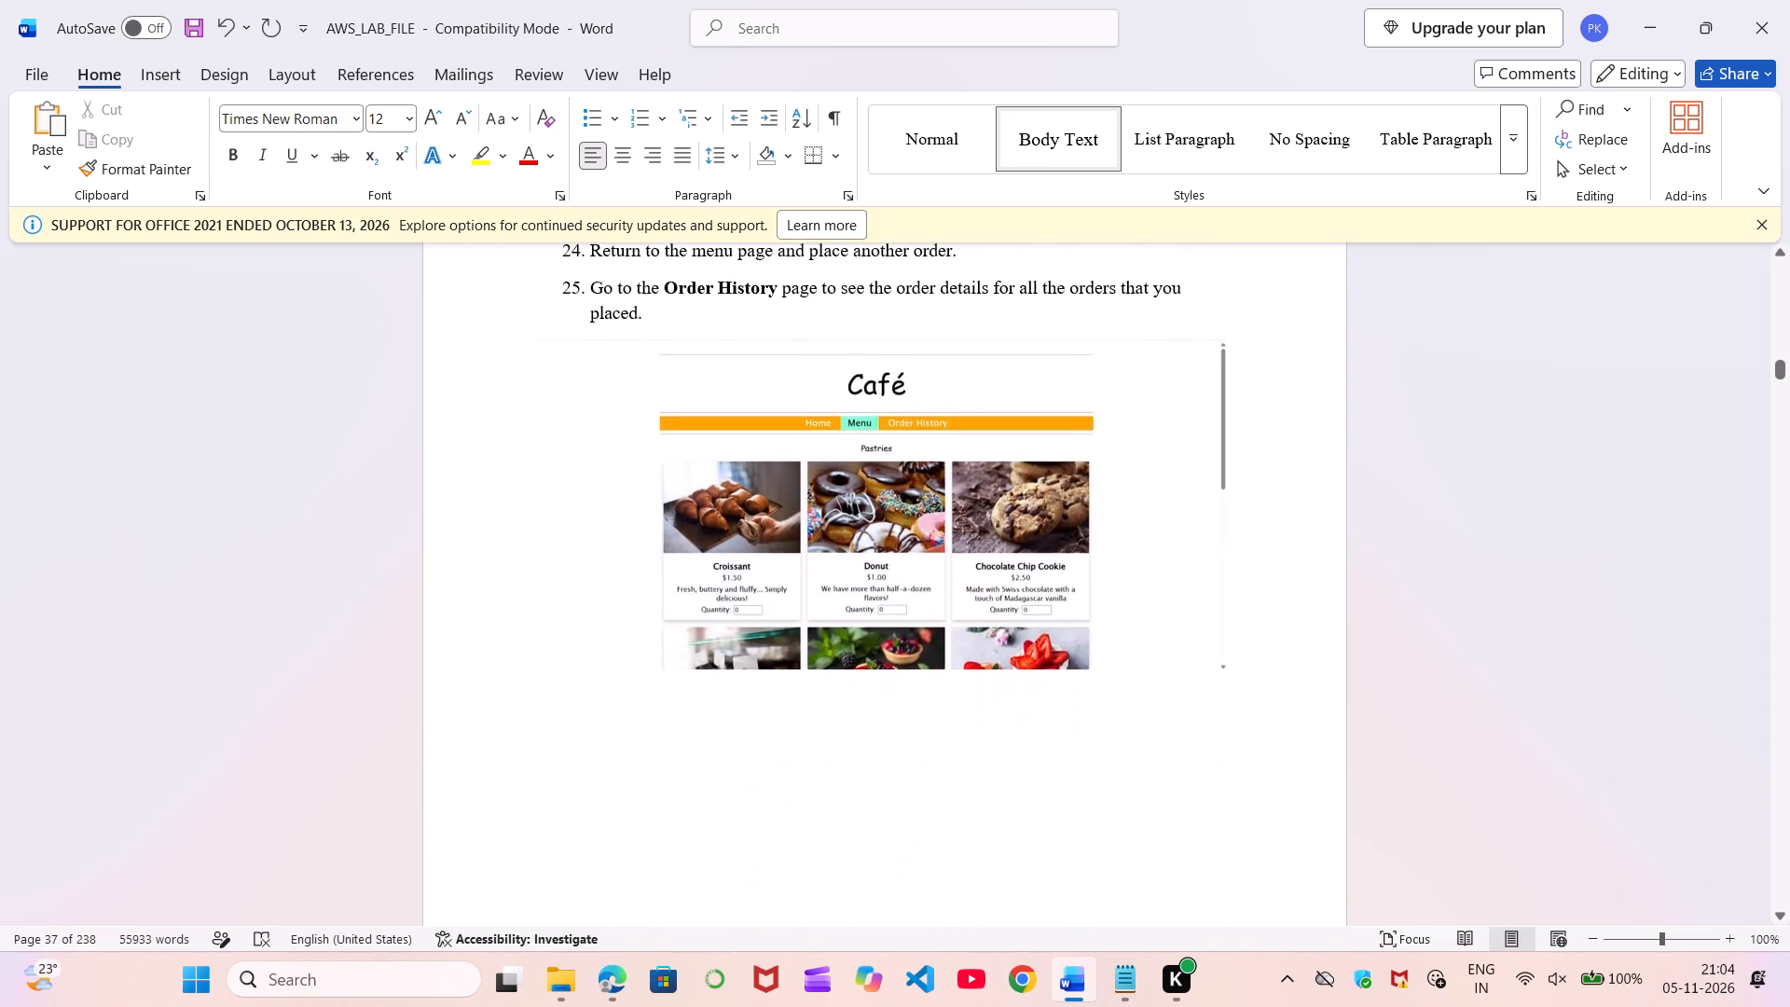
{"action": "scroll", "coordinate": [1030, 594], "scroll_direction": "down", "scroll_amount": 3}
{"action": "scroll", "coordinate": [1030, 594], "scroll_direction": "up", "scroll_amount": 1}
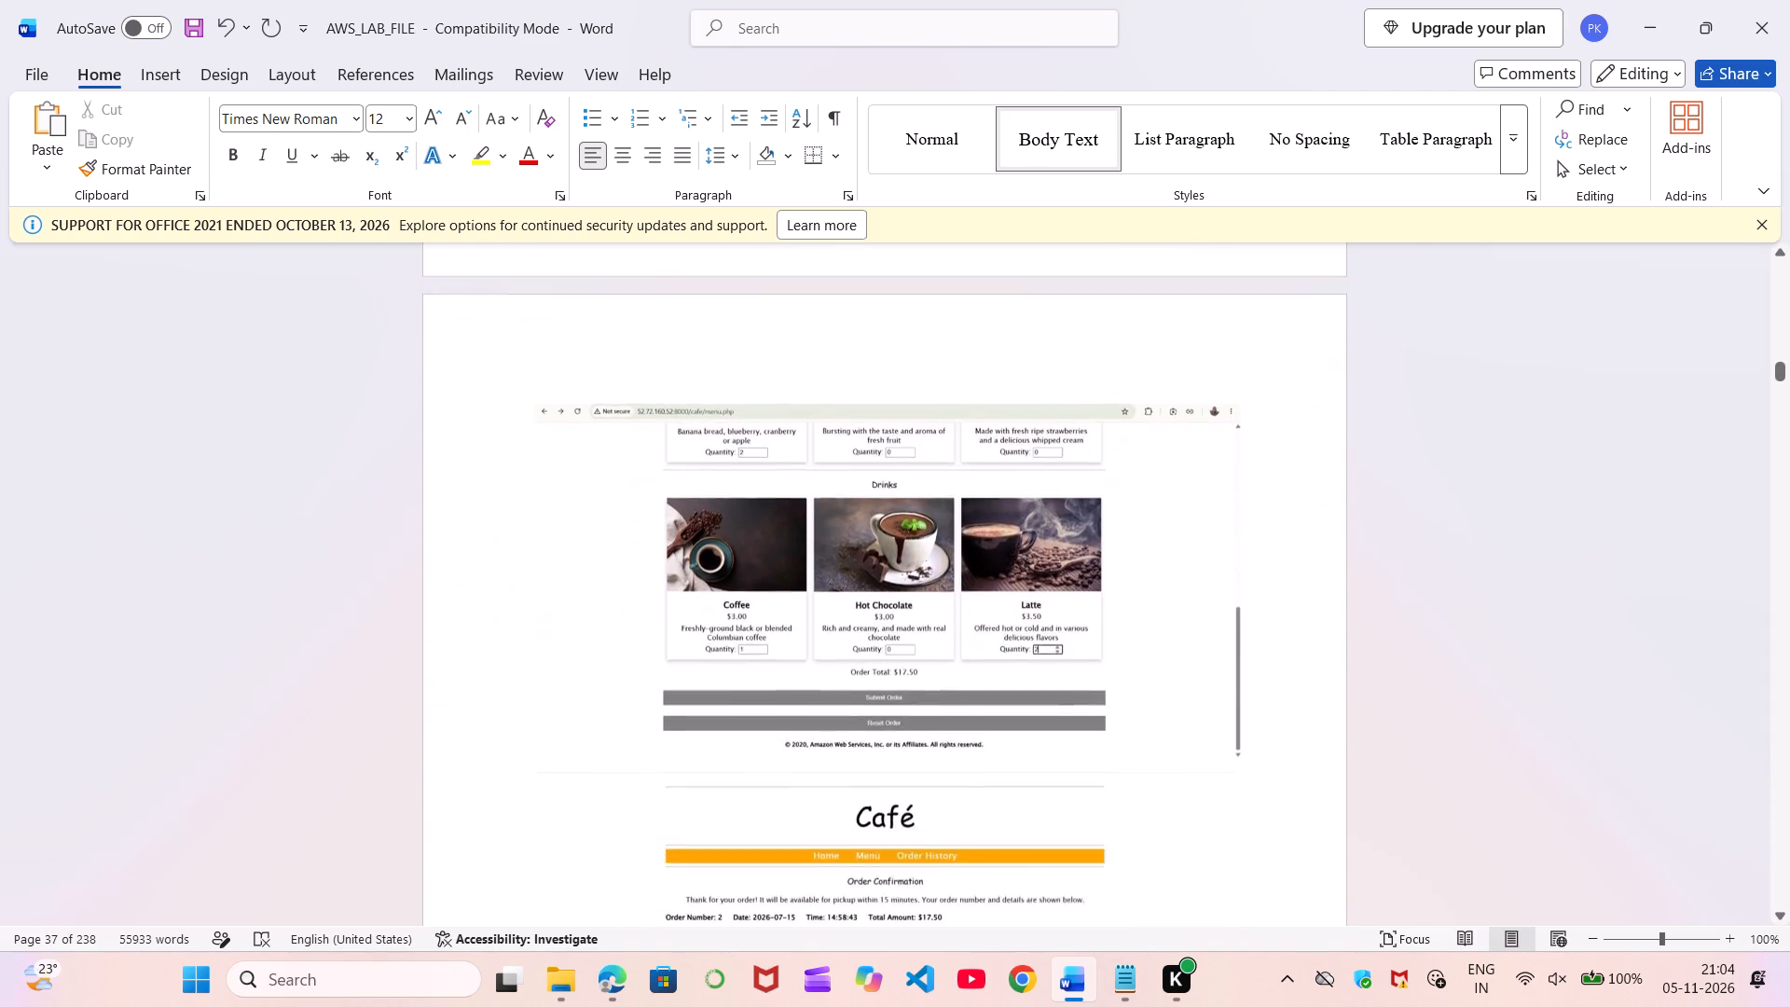
{"action": "scroll", "coordinate": [1030, 594], "scroll_direction": "up", "scroll_amount": 4}
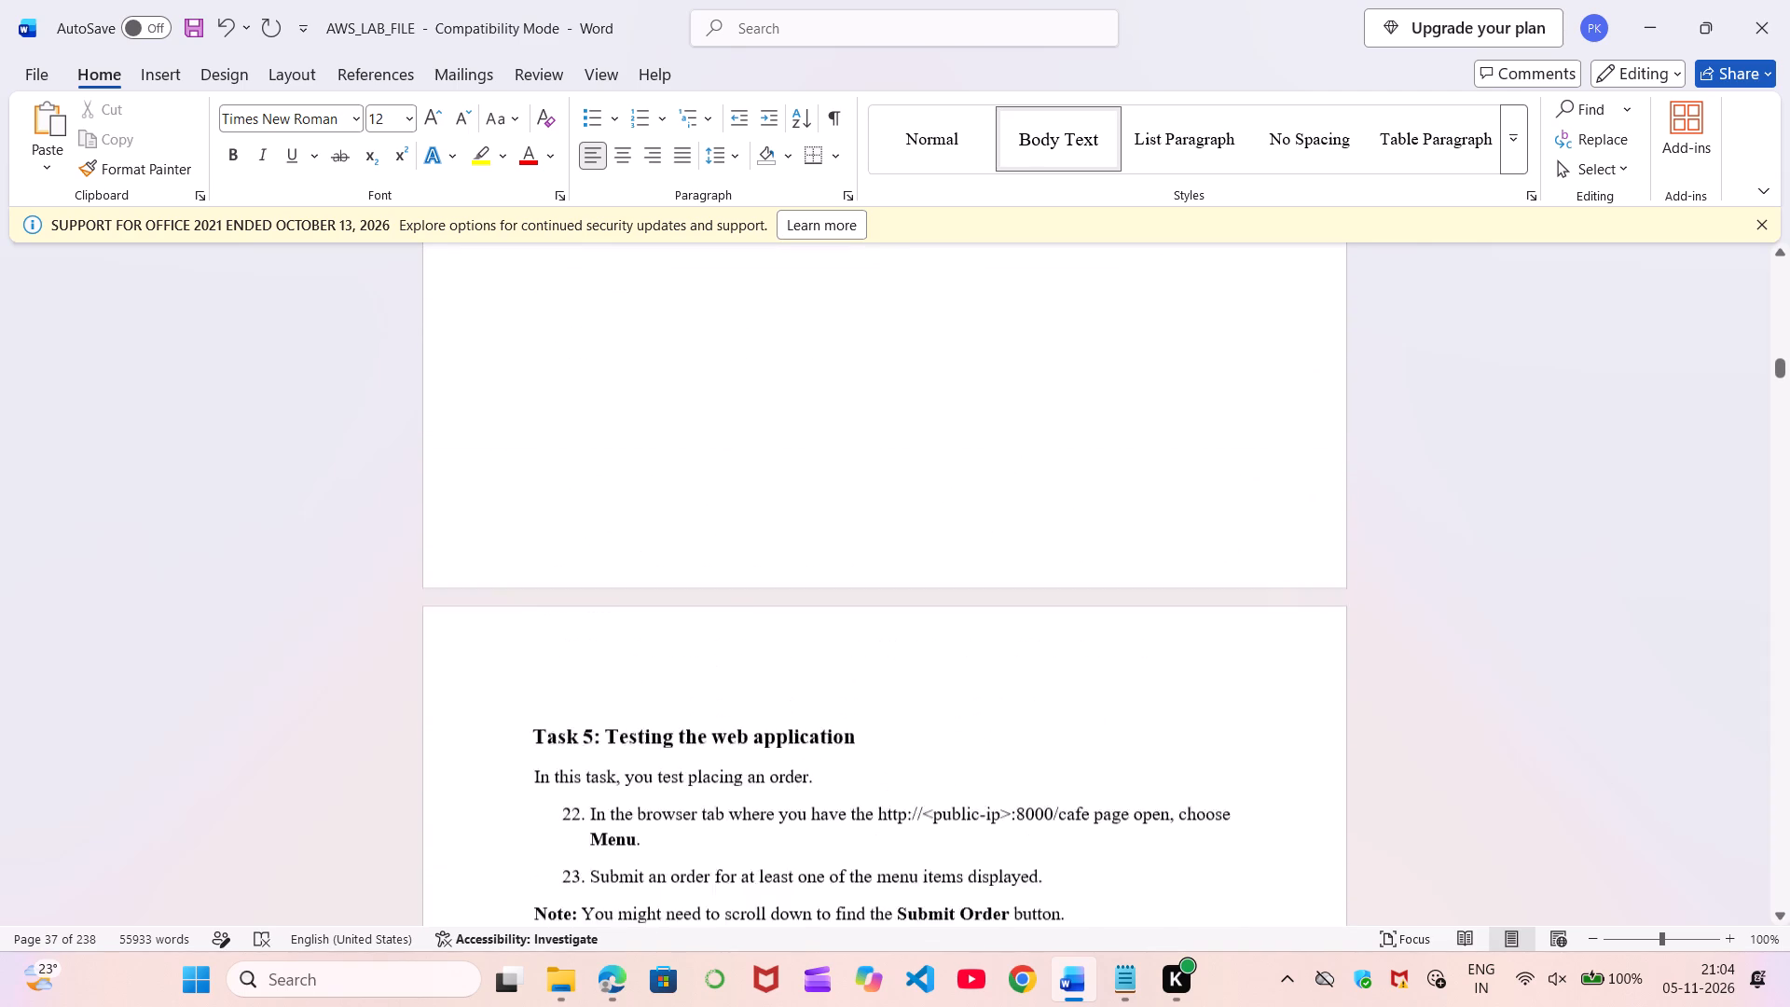
{"action": "scroll", "coordinate": [1030, 594], "scroll_direction": "up", "scroll_amount": 2}
{"action": "scroll", "coordinate": [1030, 594], "scroll_direction": "down", "scroll_amount": 4}
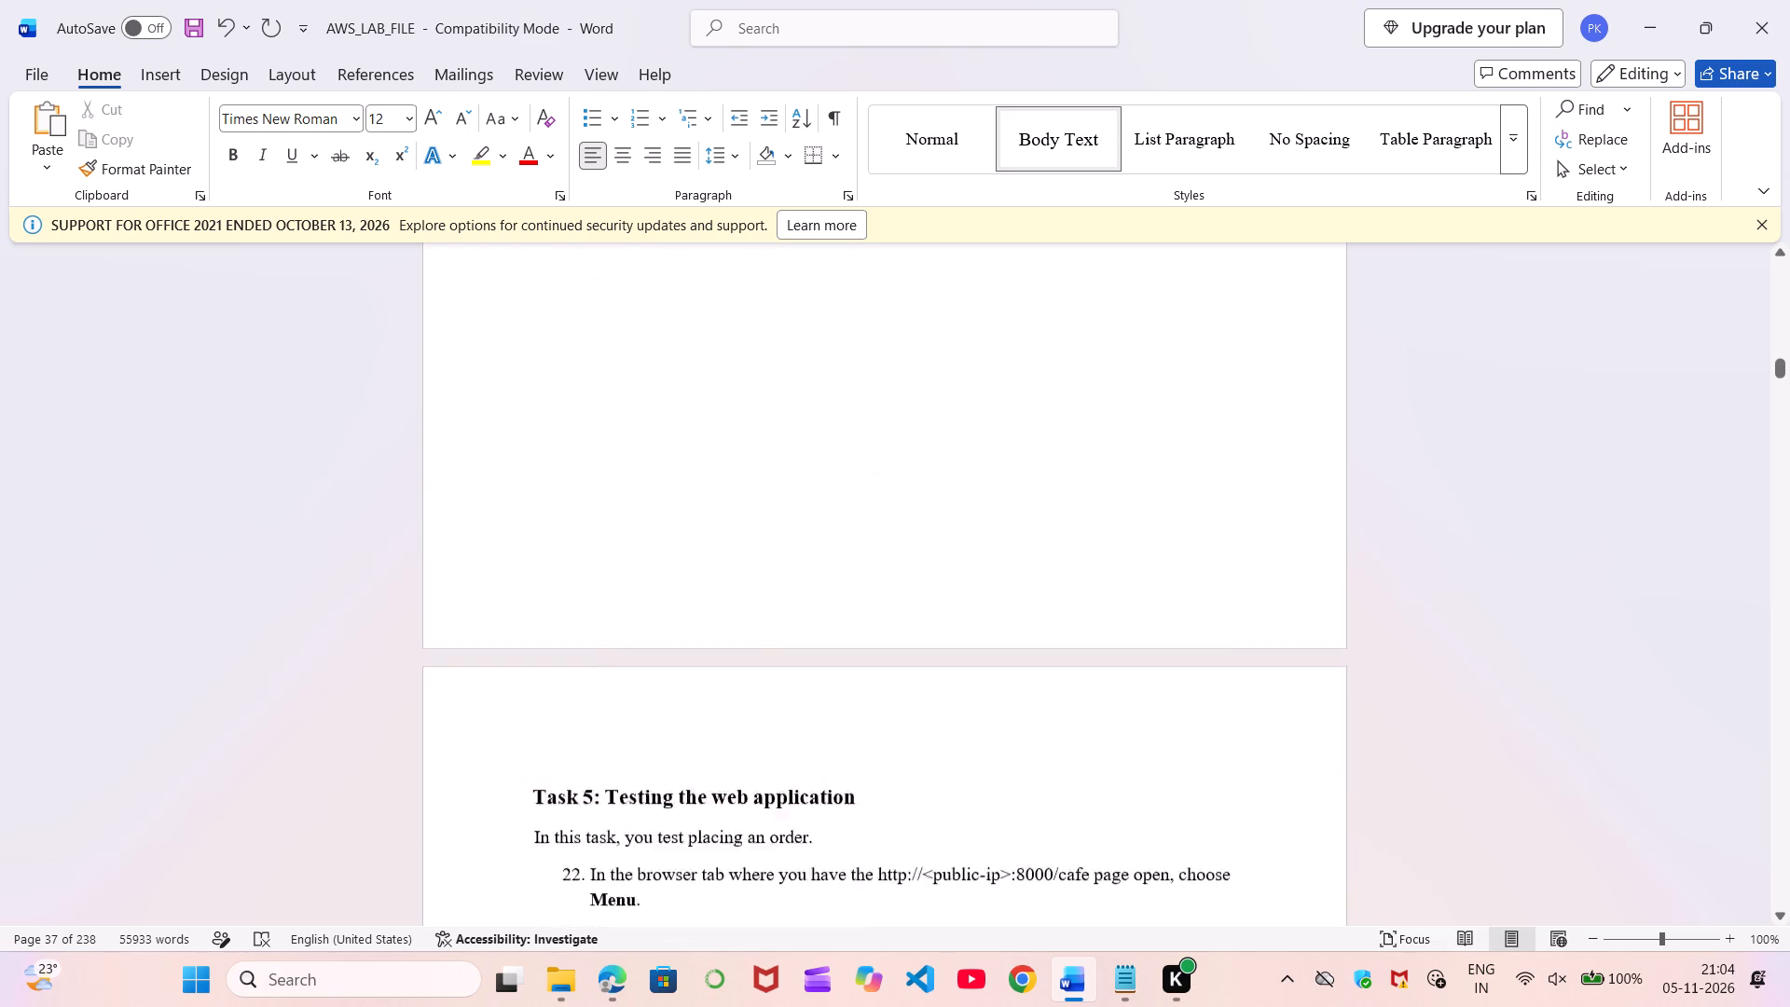
{"action": "scroll", "coordinate": [1030, 594], "scroll_direction": "down", "scroll_amount": 3}
{"action": "scroll", "coordinate": [1030, 594], "scroll_direction": "up", "scroll_amount": 1}
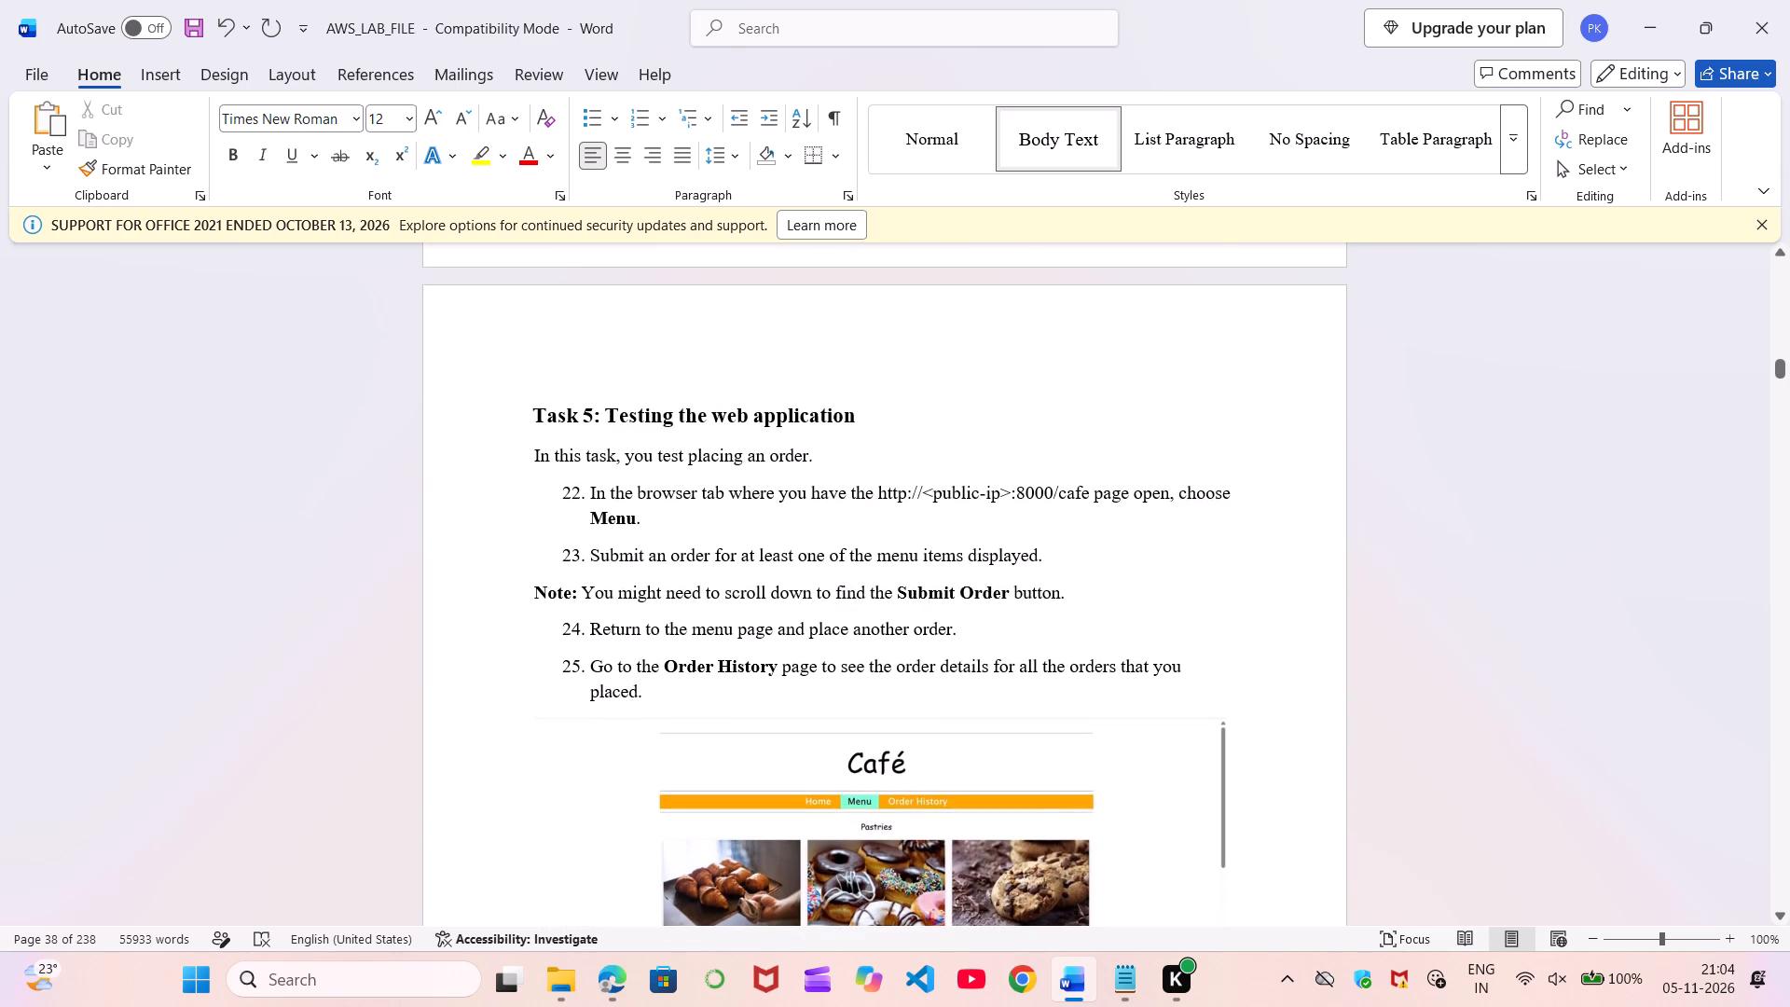
Move the Task 5 heading, its instructions and the café menu screenshot up to the empty line below the MySQL database bullet.
{"action": "left_click_drag", "start_coordinate": [532, 409], "coordinate": [932, 835]}
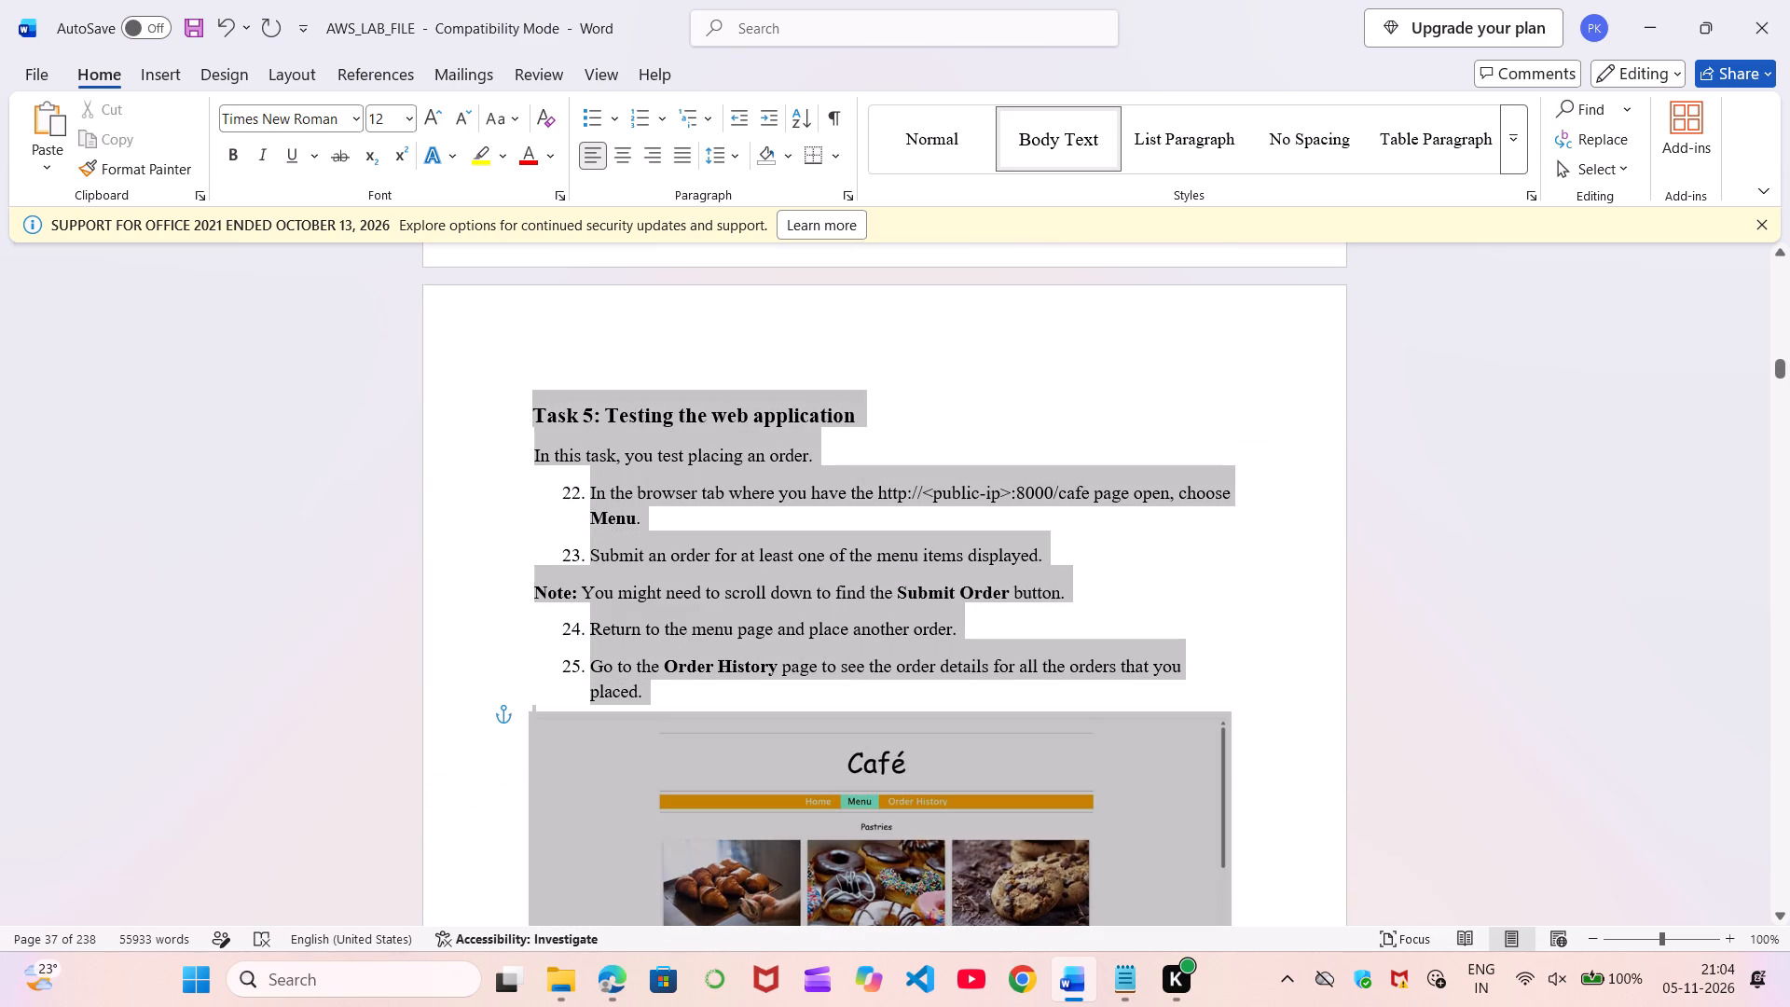
{"action": "left_click_drag", "start_coordinate": [932, 835], "coordinate": [932, 834]}
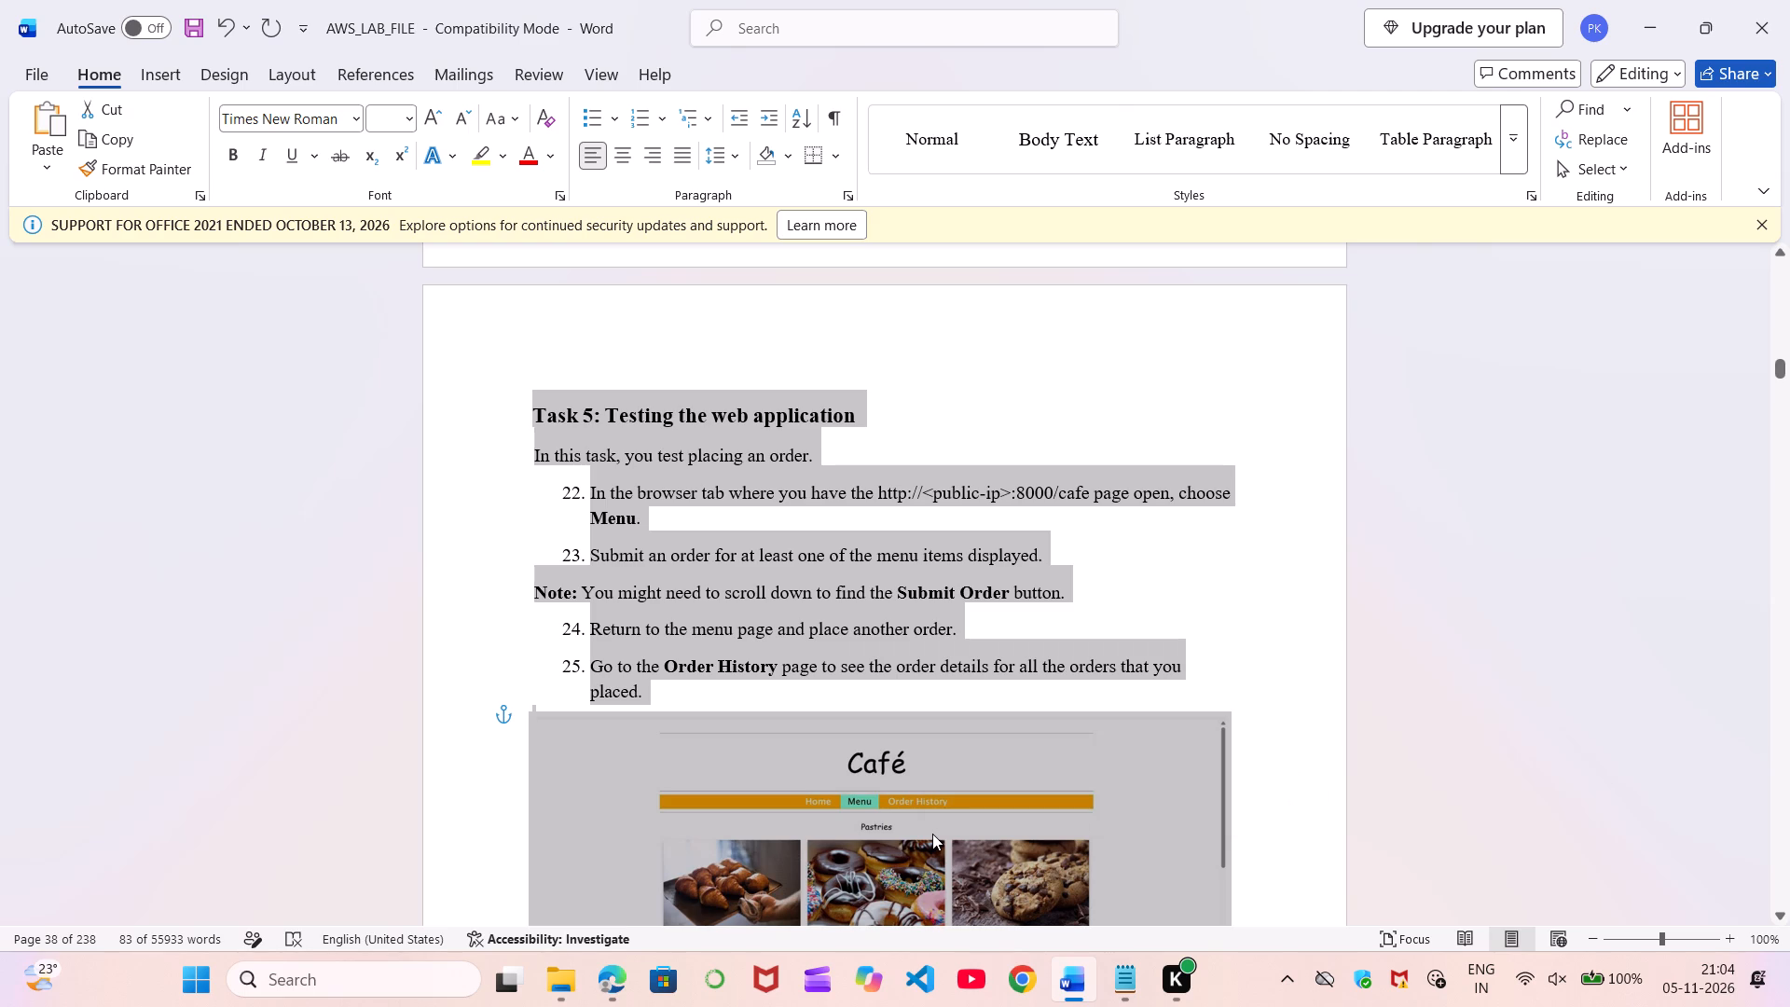
{"action": "key", "text": "ctrl+c"}
{"action": "scroll", "coordinate": [932, 834], "scroll_direction": "up", "scroll_amount": 1}
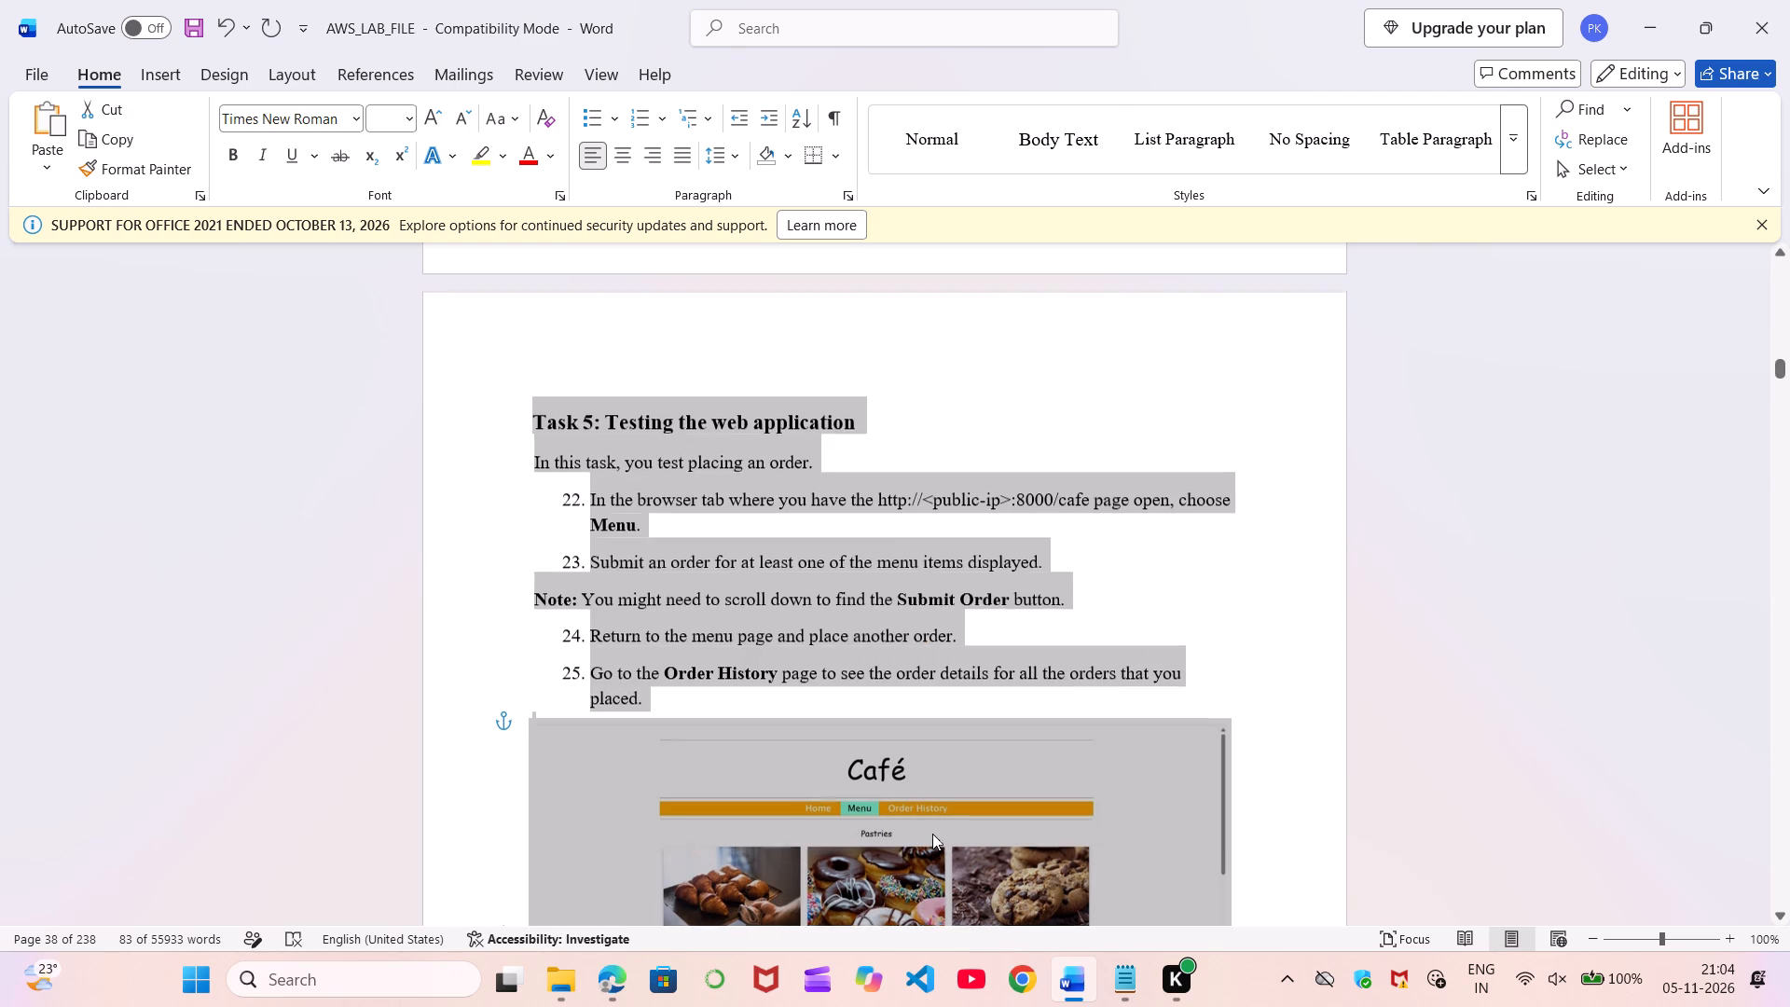
{"action": "scroll", "coordinate": [932, 834], "scroll_direction": "up", "scroll_amount": 1}
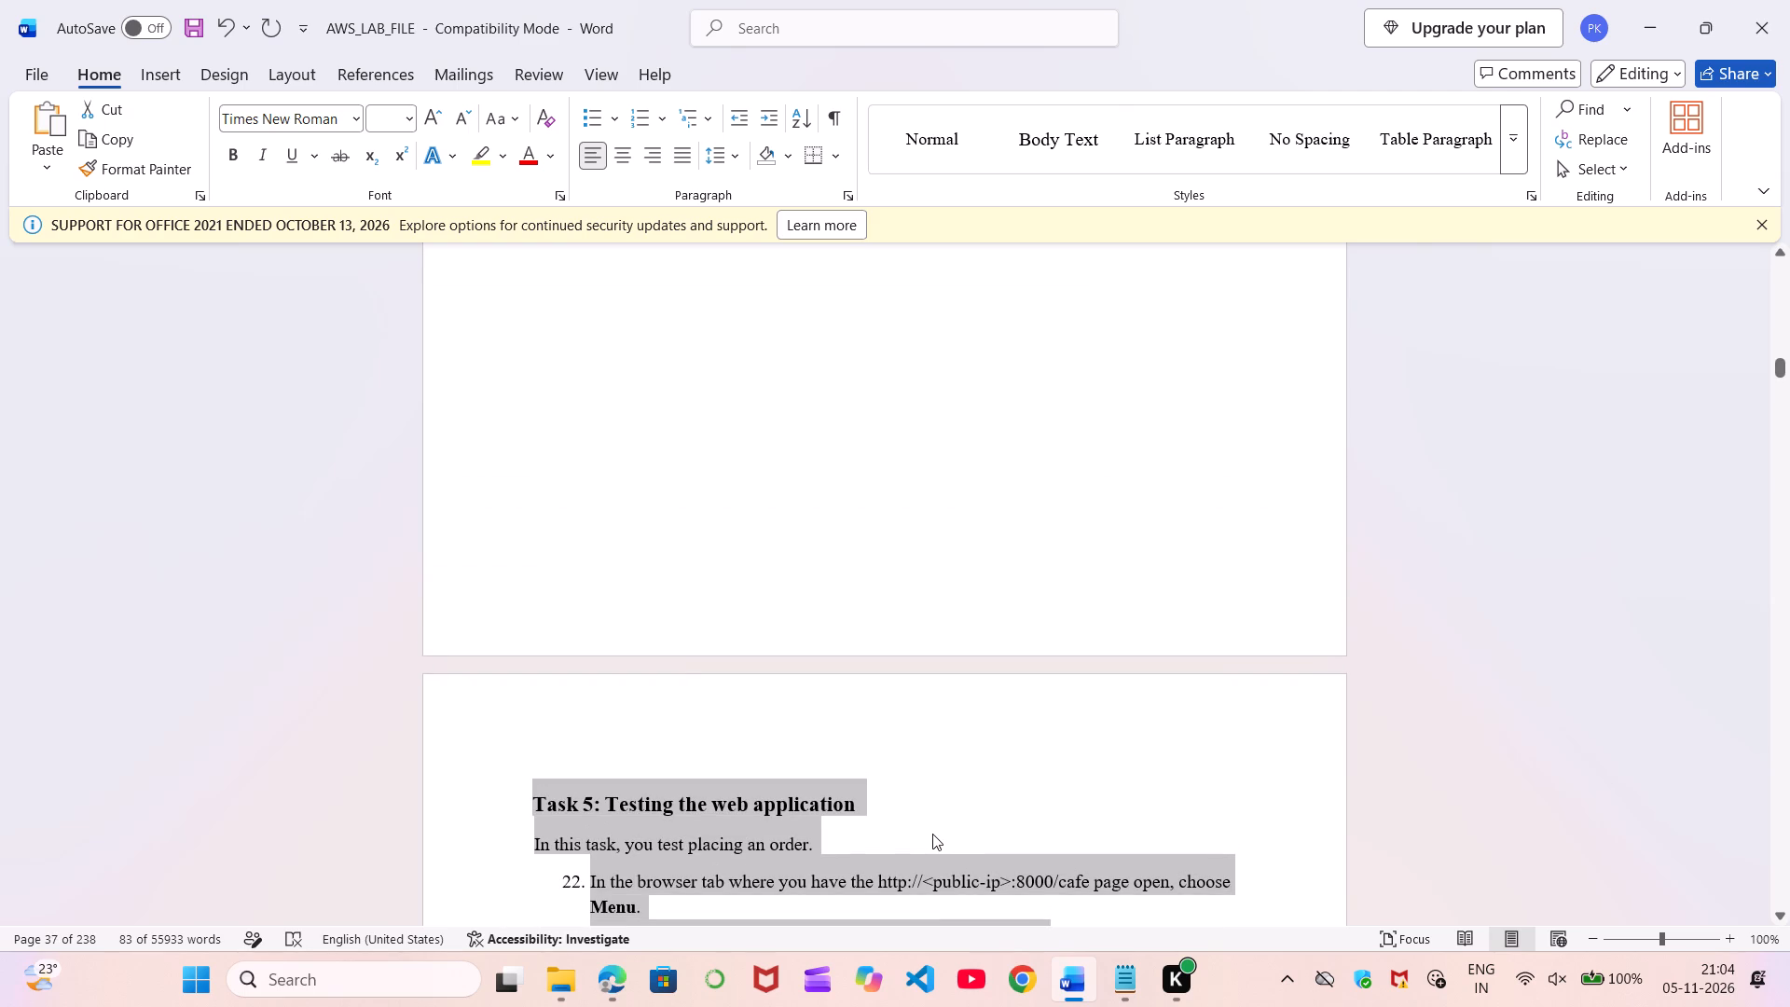
{"action": "key", "text": "ctrl+x"}
{"action": "scroll", "coordinate": [932, 834], "scroll_direction": "up", "scroll_amount": 2}
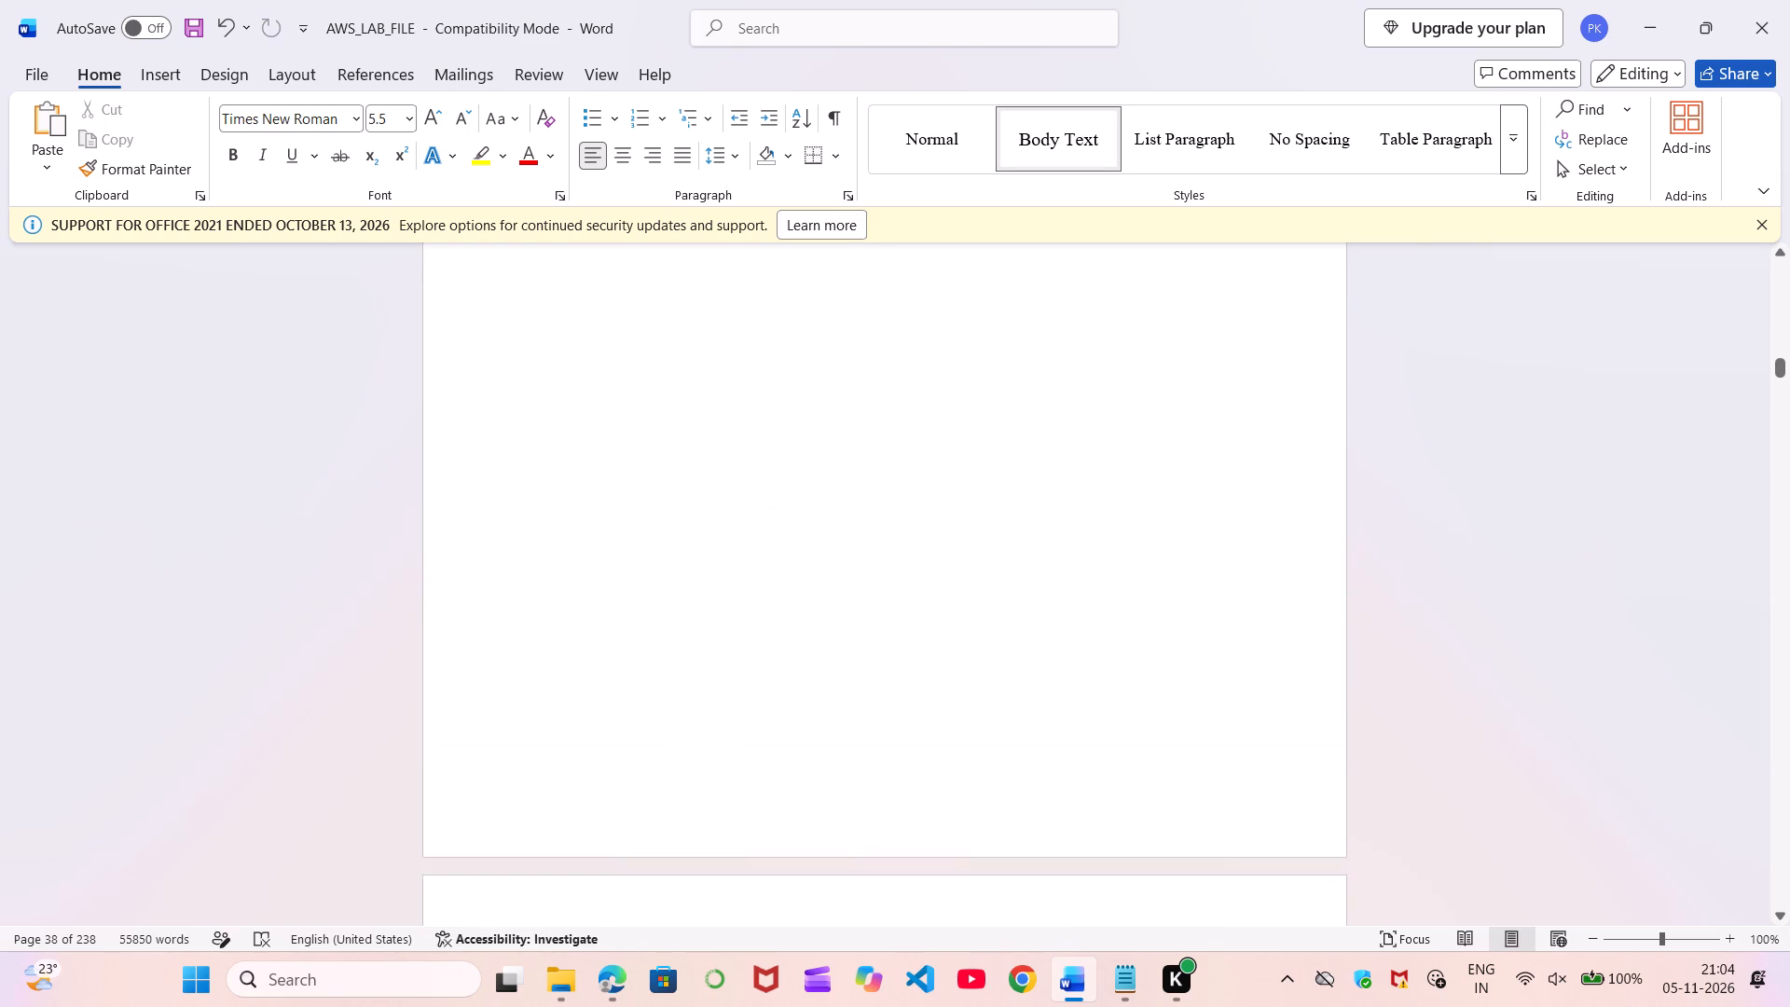
{"action": "scroll", "coordinate": [932, 834], "scroll_direction": "up", "scroll_amount": 1}
{"action": "left_click", "coordinate": [621, 571]}
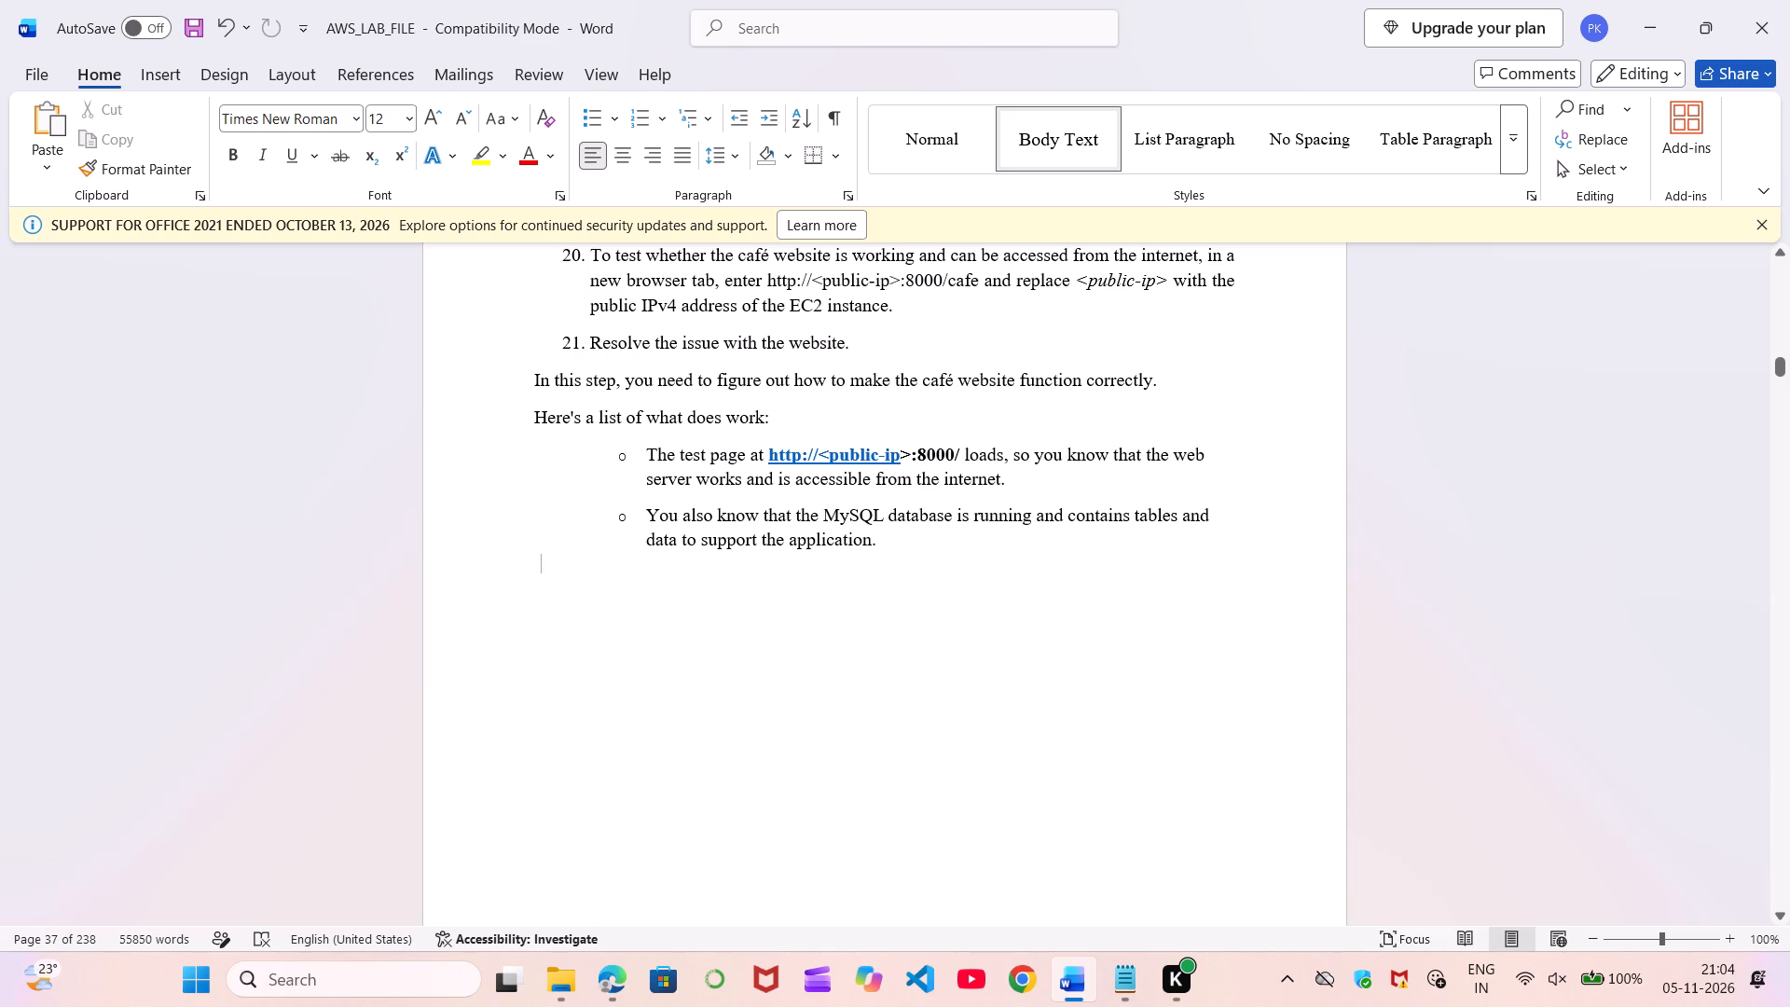
{"action": "key", "text": "ctrl+v"}
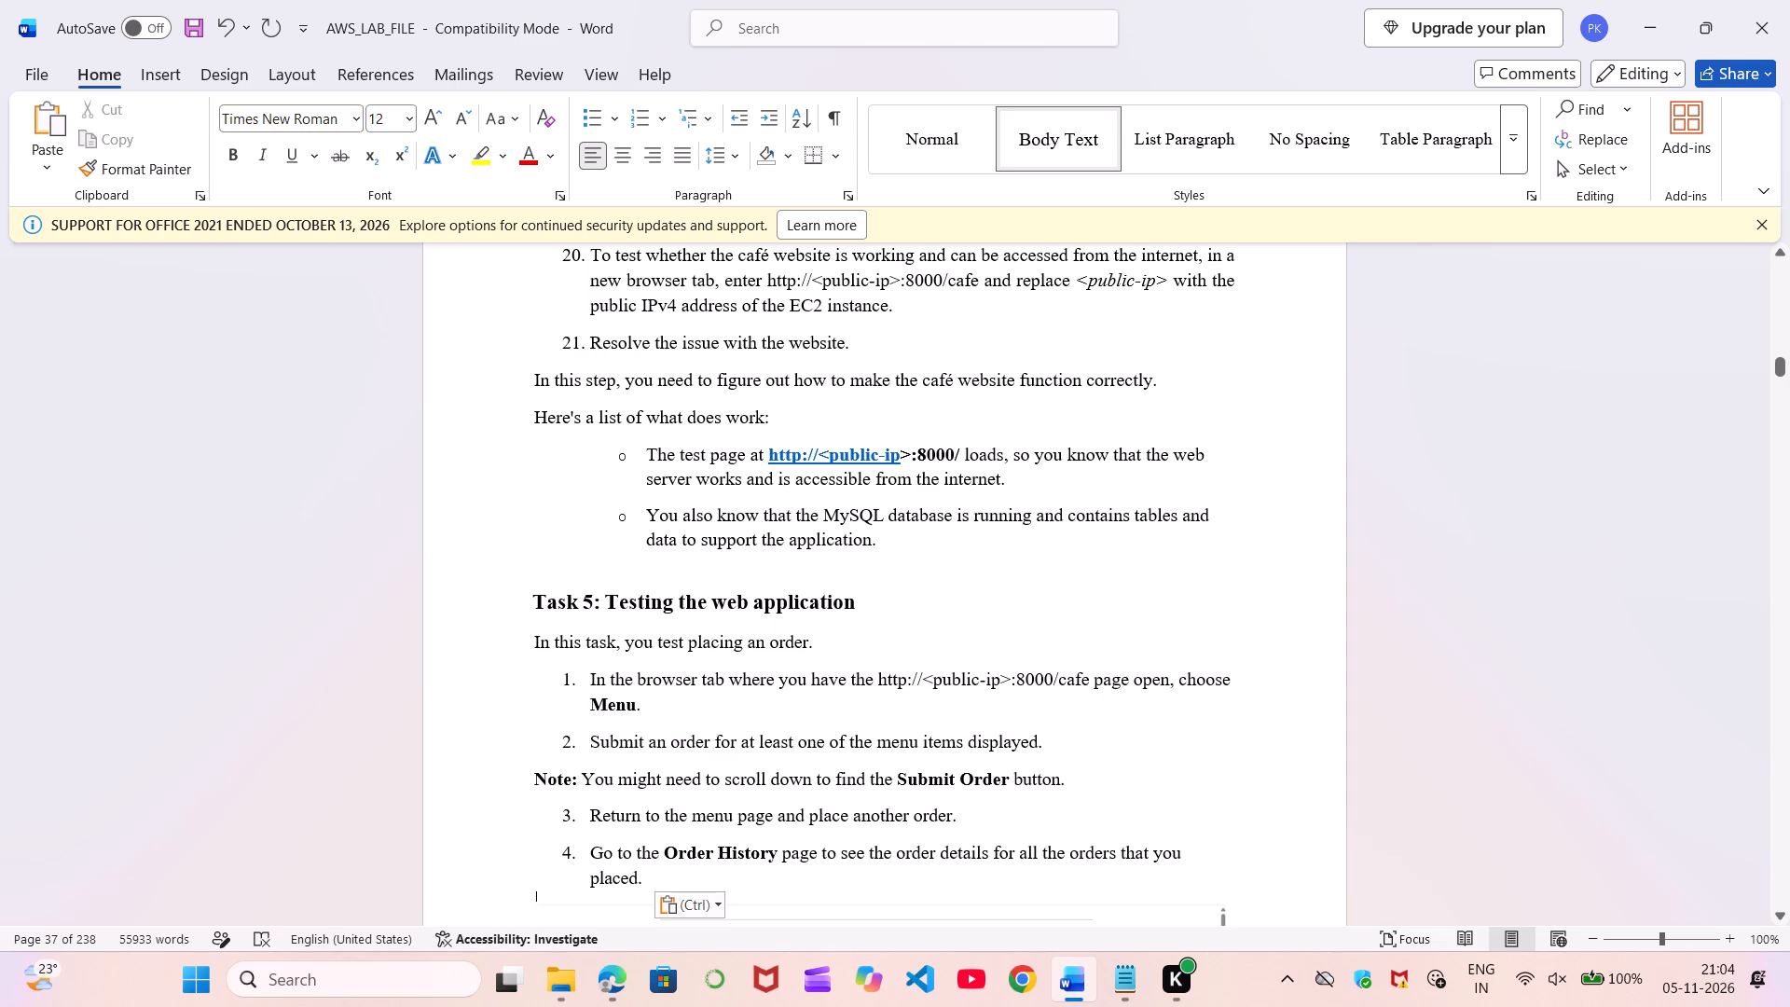
Review the layout around the moved Task 5 section, from the website instructions to the Task 6 text.
{"action": "scroll", "coordinate": [621, 571], "scroll_direction": "down", "scroll_amount": 3}
{"action": "scroll", "coordinate": [621, 571], "scroll_direction": "up", "scroll_amount": 2}
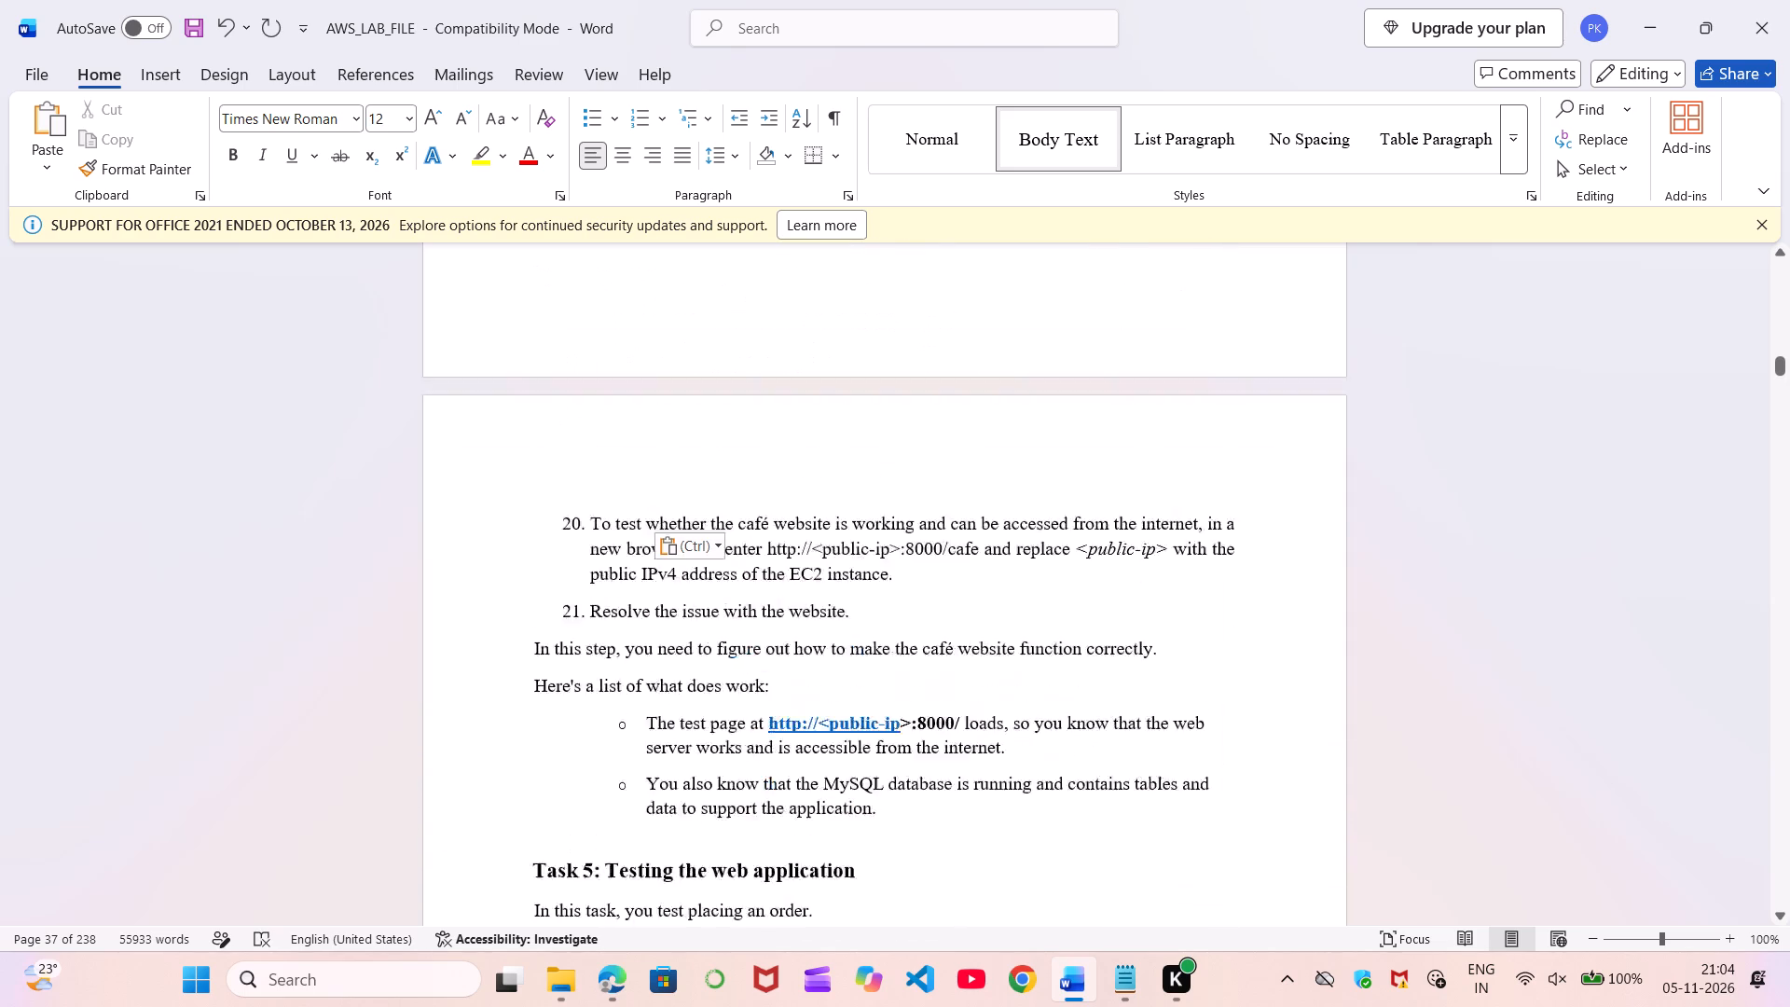
{"action": "scroll", "coordinate": [621, 571], "scroll_direction": "up", "scroll_amount": 1}
{"action": "scroll", "coordinate": [621, 571], "scroll_direction": "down", "scroll_amount": 5}
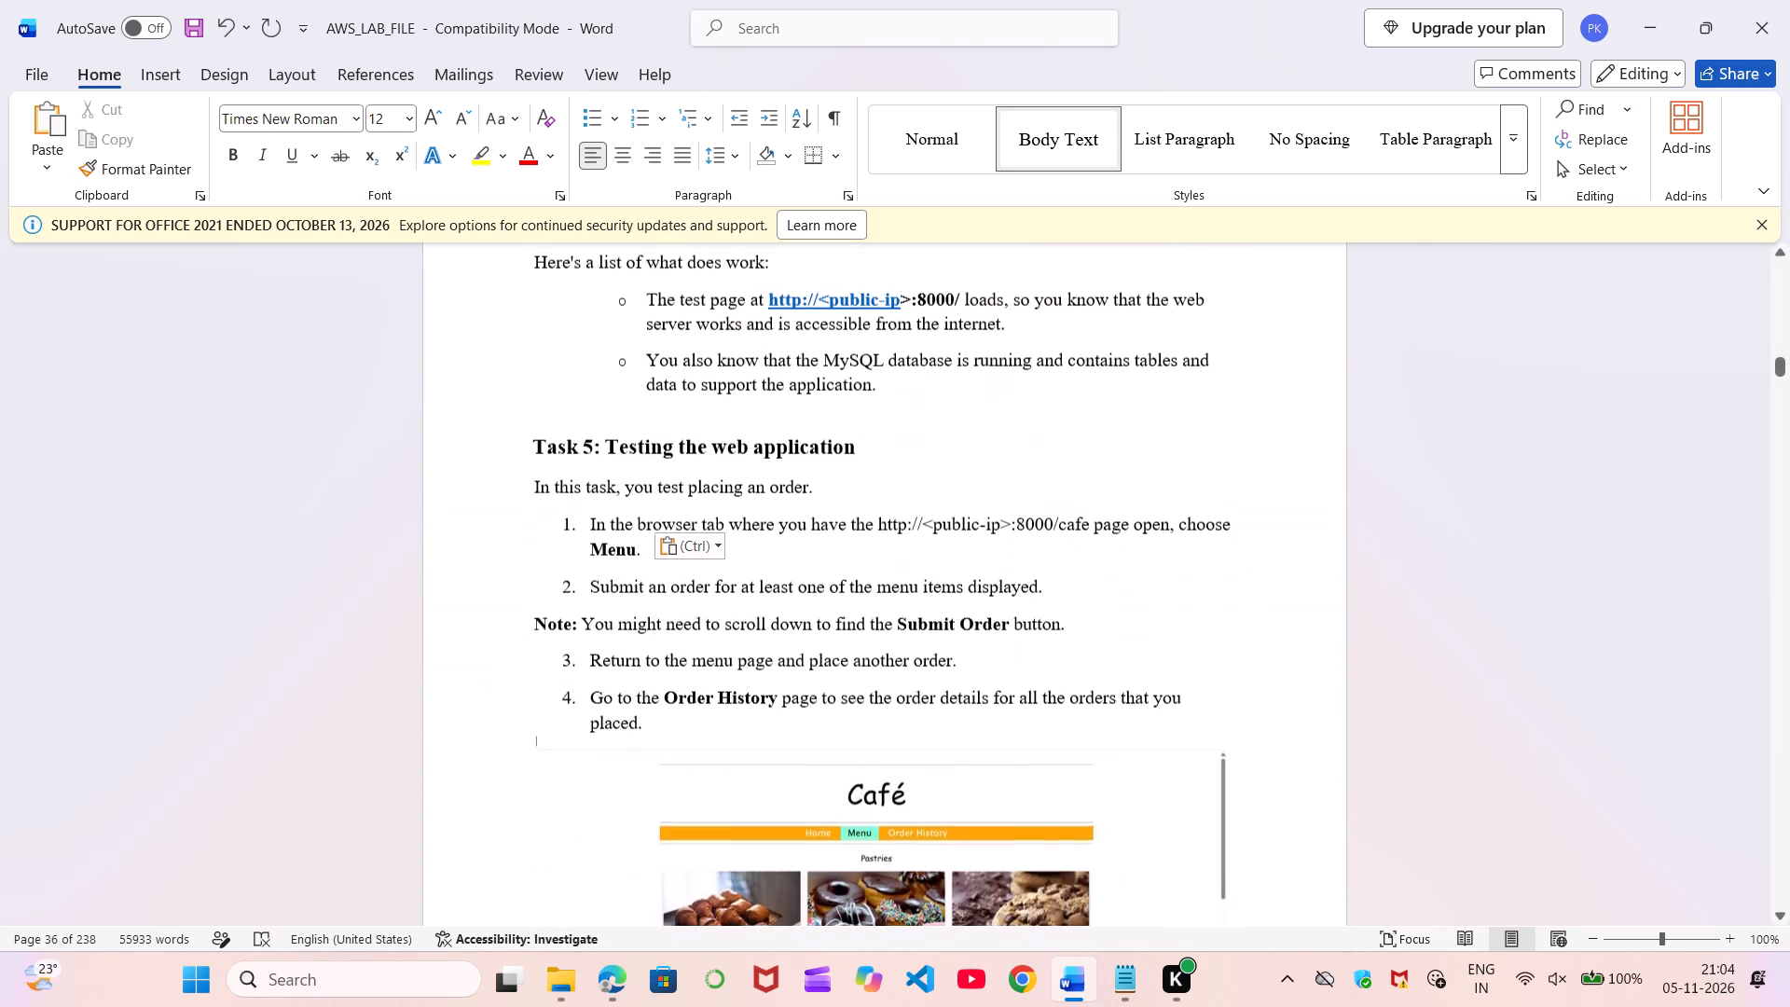
{"action": "scroll", "coordinate": [621, 571], "scroll_direction": "down", "scroll_amount": 6}
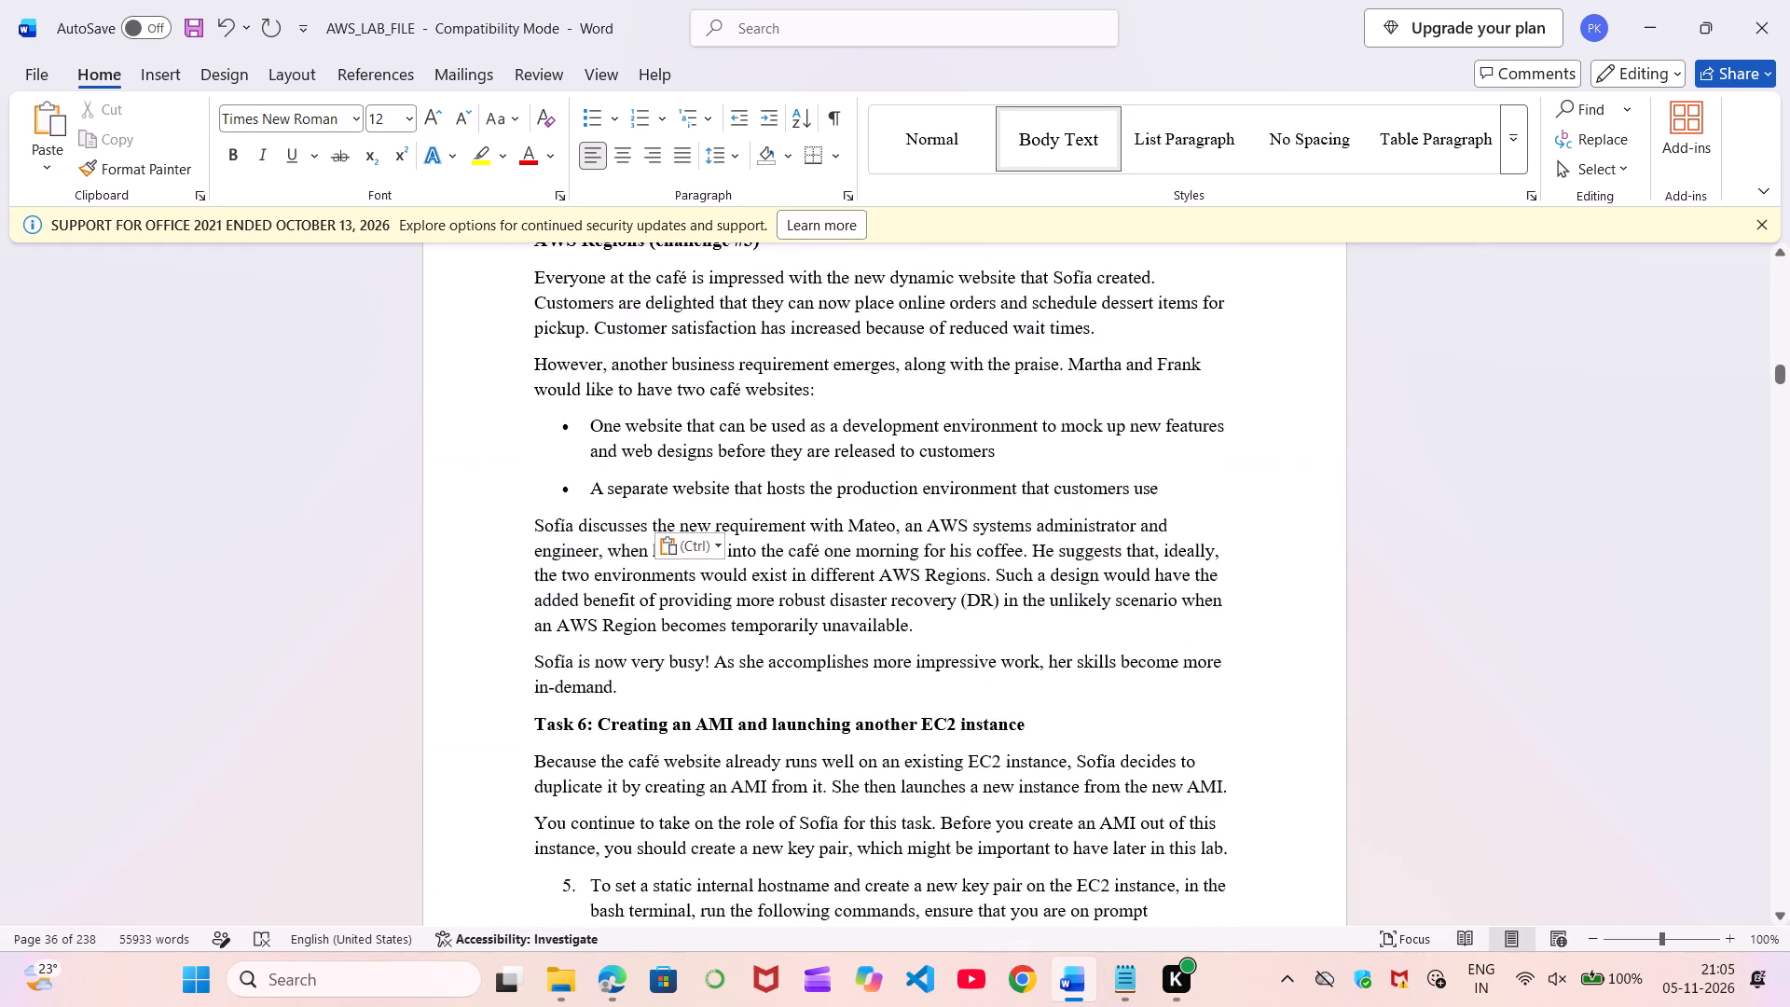
{"action": "scroll", "coordinate": [621, 571], "scroll_direction": "up", "scroll_amount": 3}
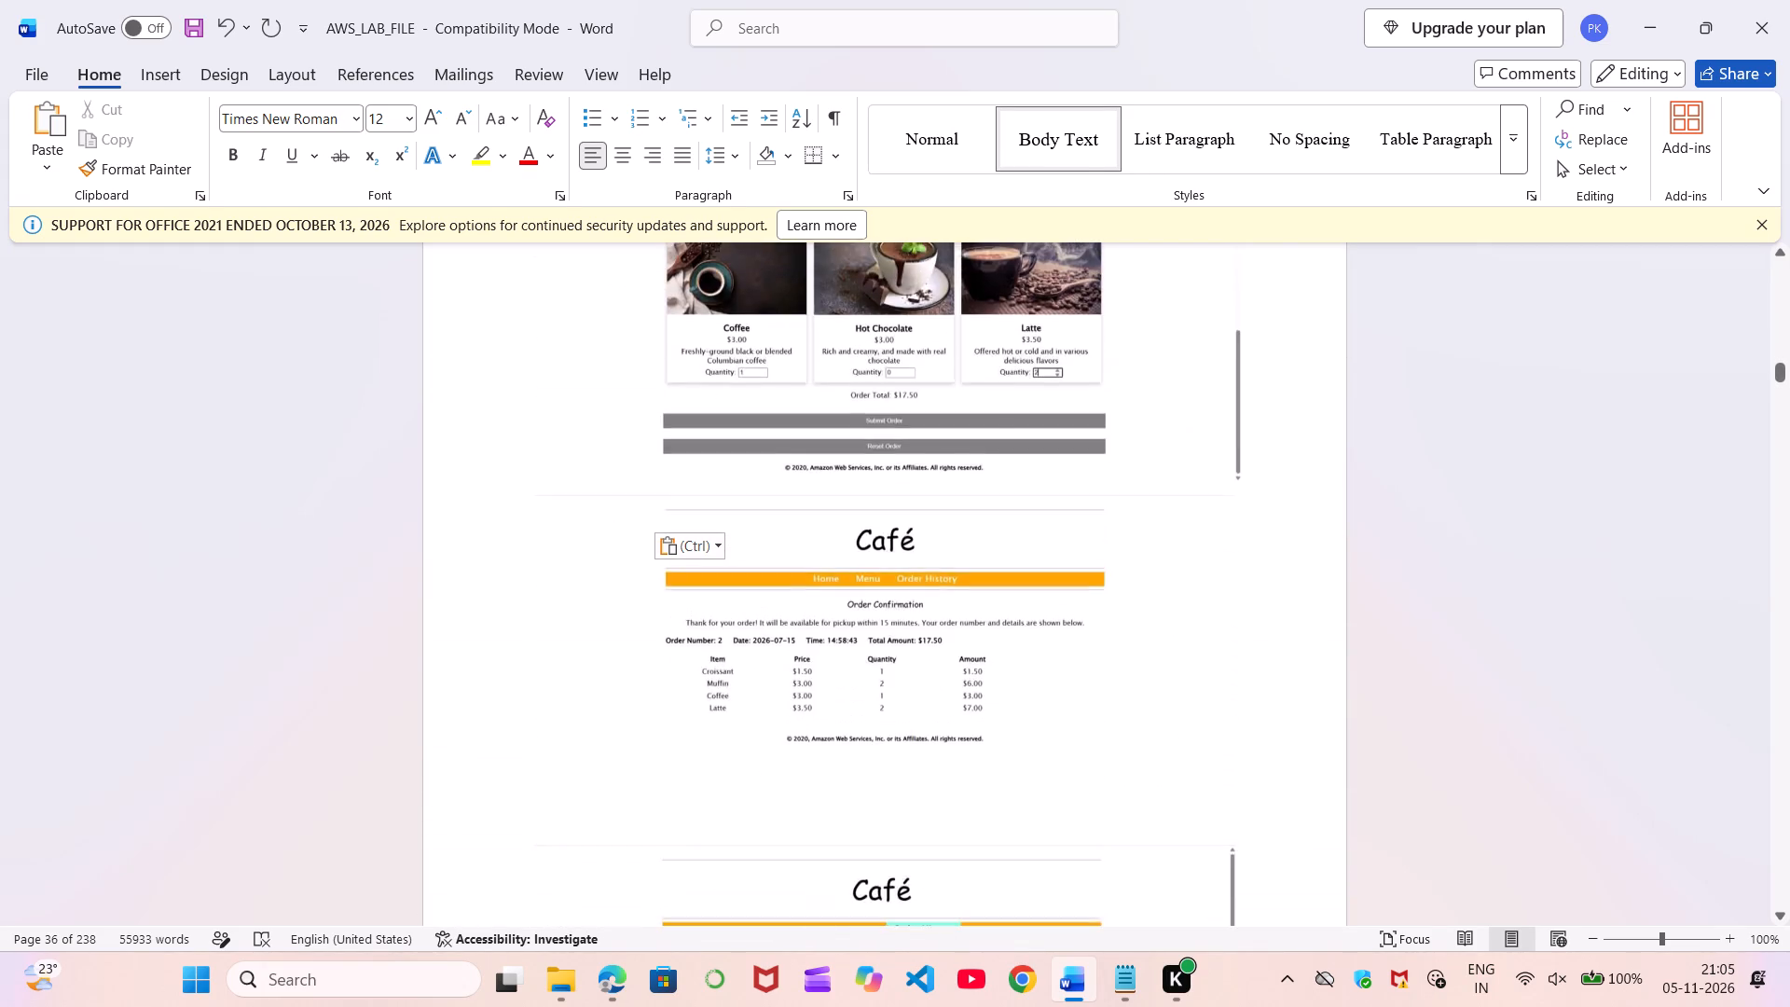
{"action": "scroll", "coordinate": [621, 571], "scroll_direction": "up", "scroll_amount": 4}
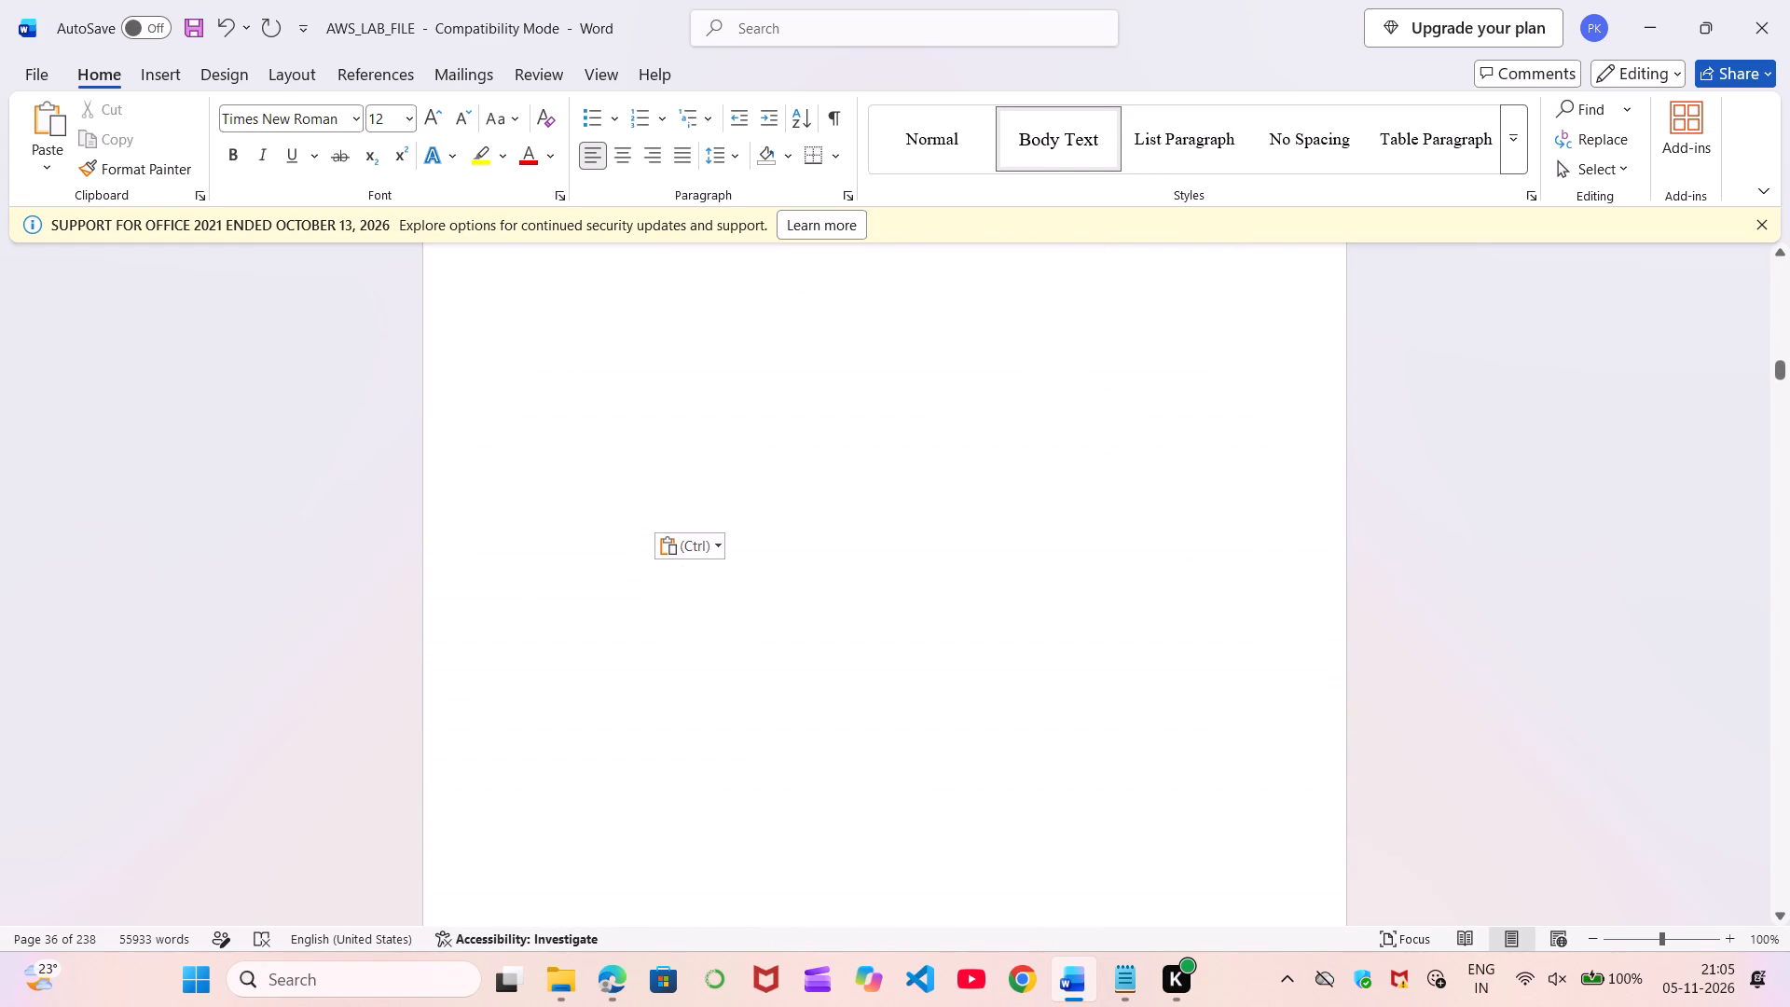
{"action": "scroll", "coordinate": [621, 571], "scroll_direction": "up", "scroll_amount": 3}
Place the insertion point near the top of the blank page after the café menu screenshot.
{"action": "left_click", "coordinate": [724, 669]}
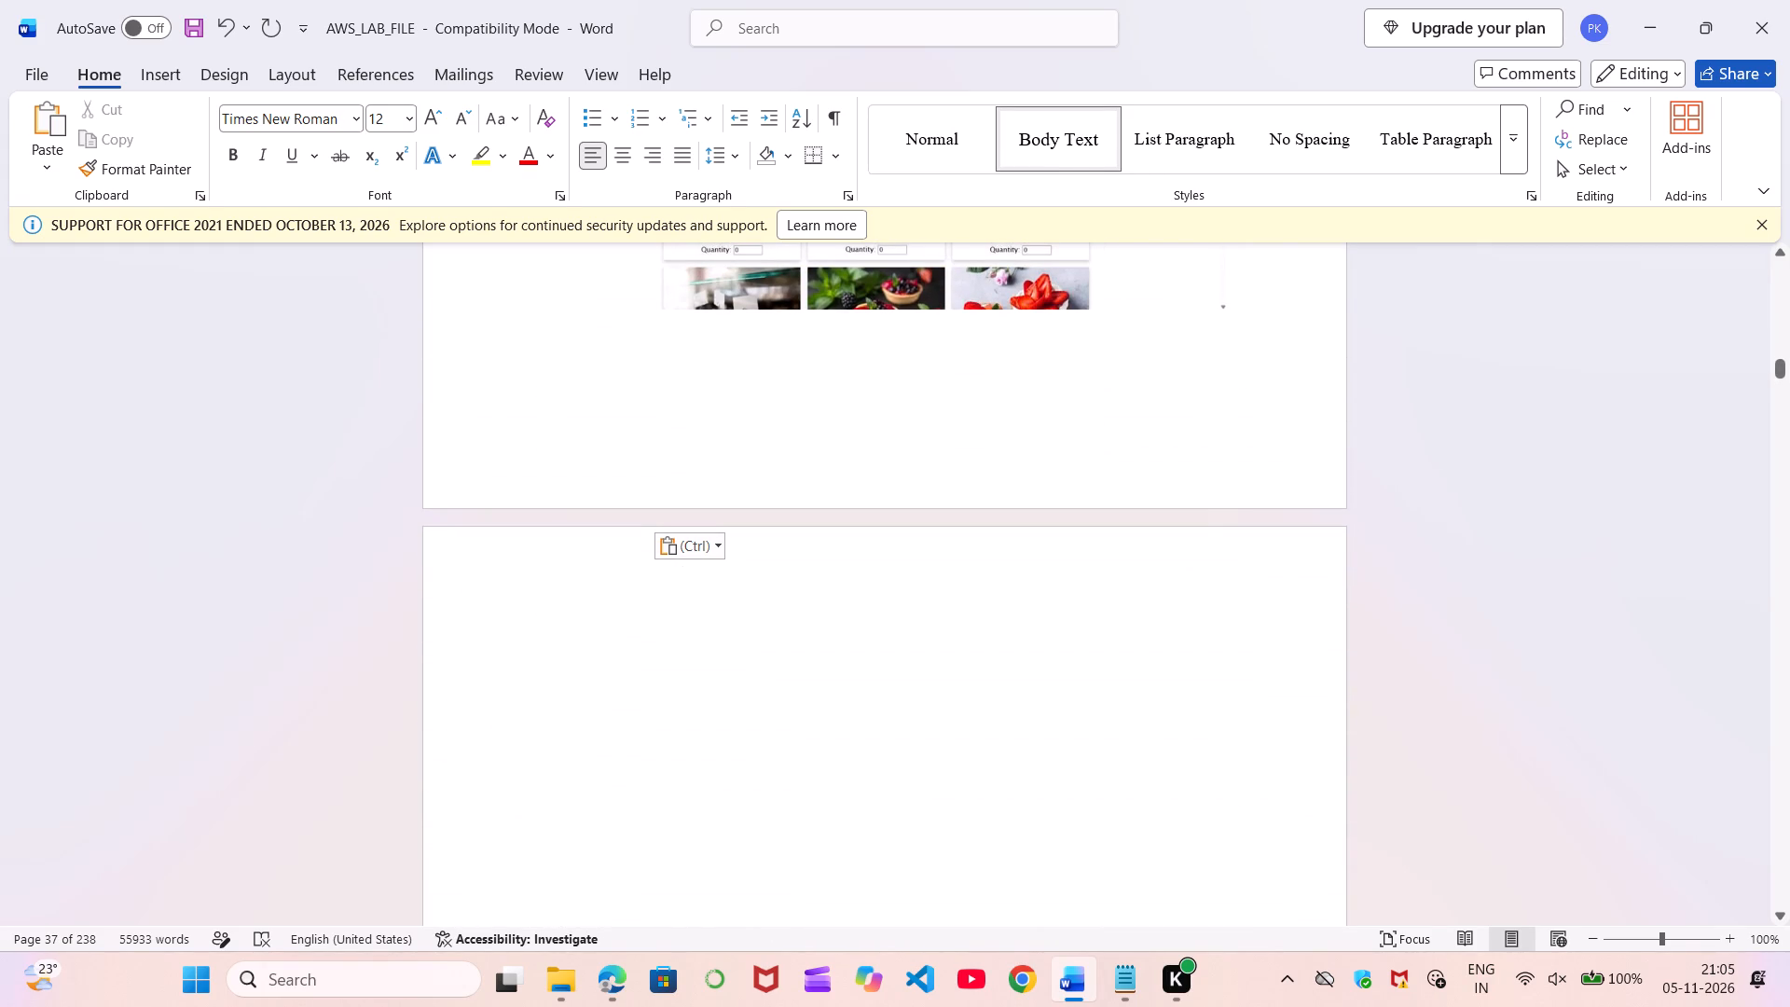
{"action": "left_click", "coordinate": [724, 669]}
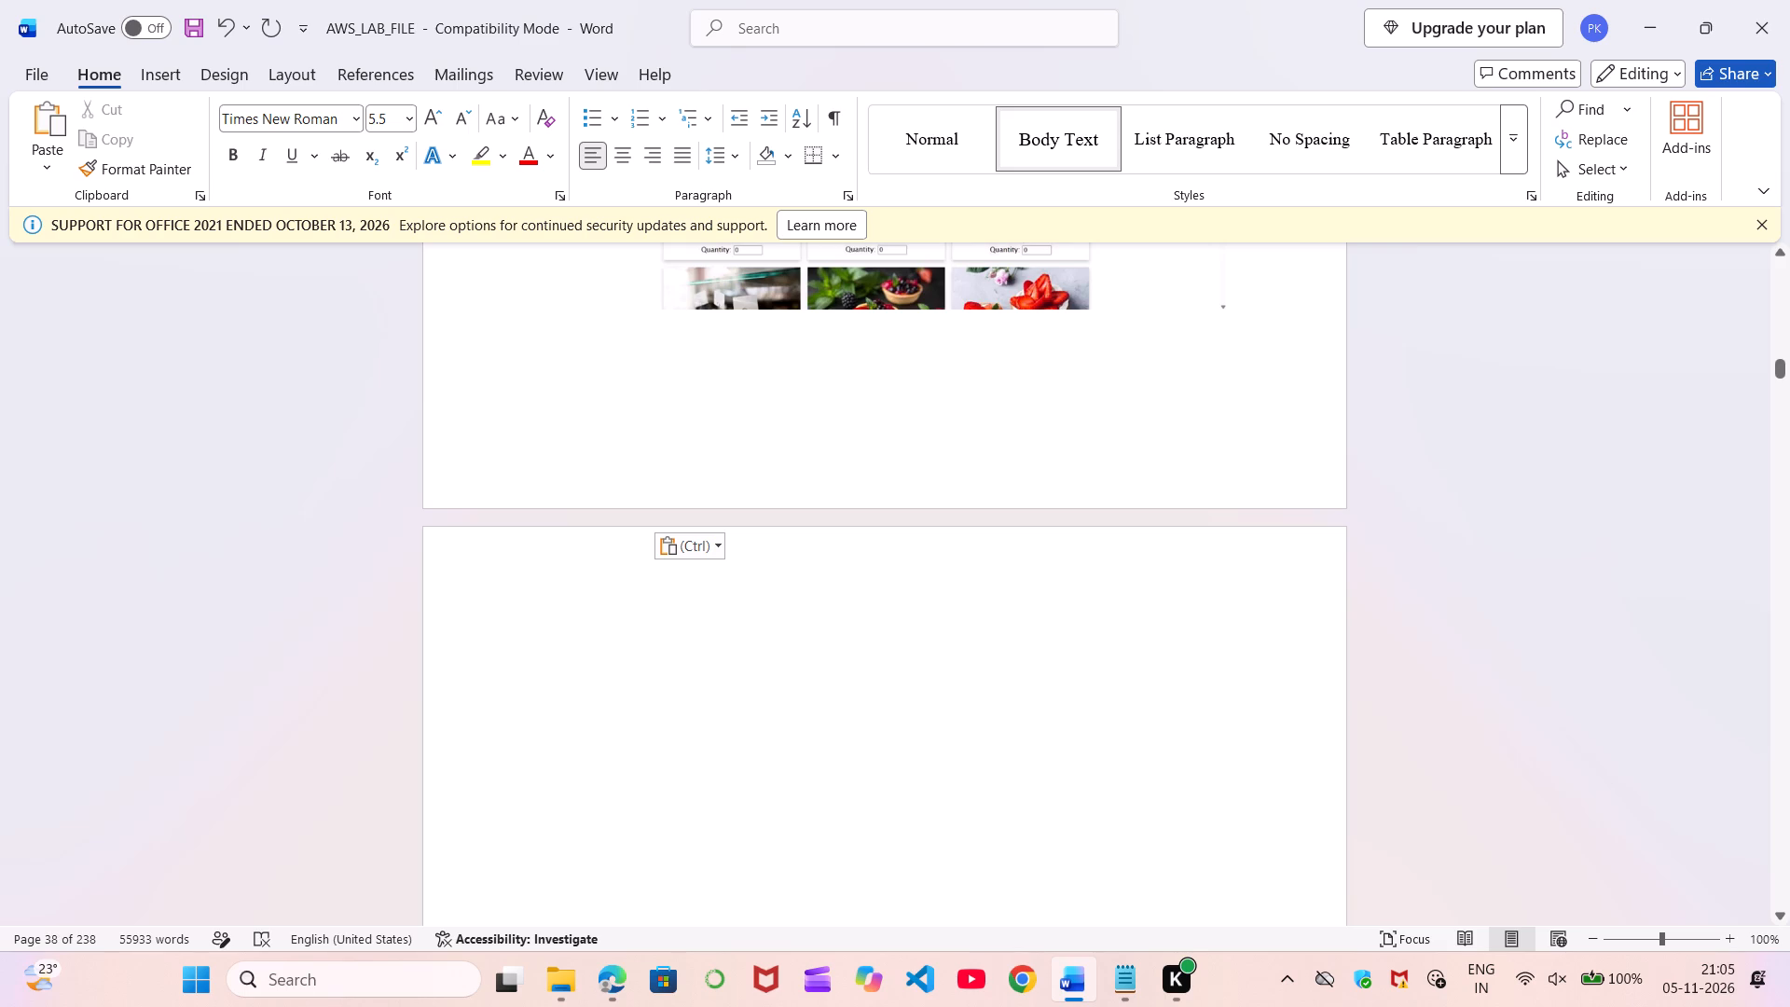
{"action": "left_click", "coordinate": [724, 669]}
{"action": "left_click", "coordinate": [724, 669]}
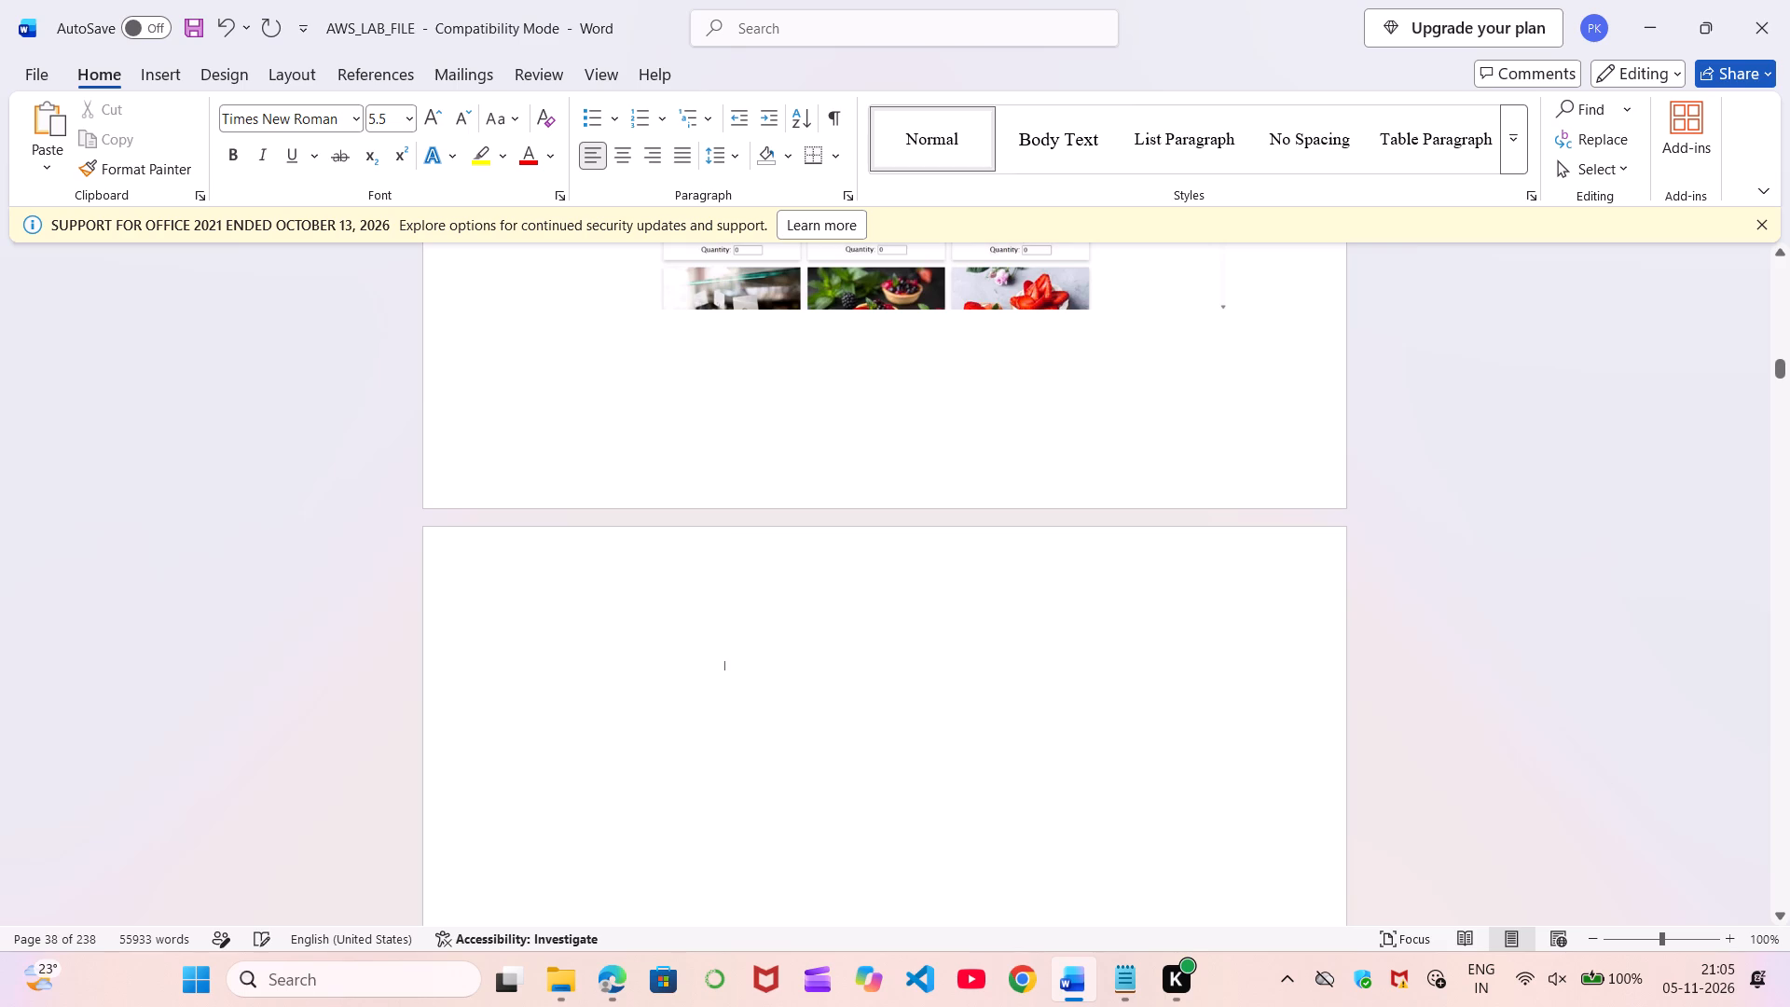
Select the café Order Confirmation screenshot below the drinks menu screenshot.
{"action": "scroll", "coordinate": [889, 648], "scroll_direction": "down", "scroll_amount": 6}
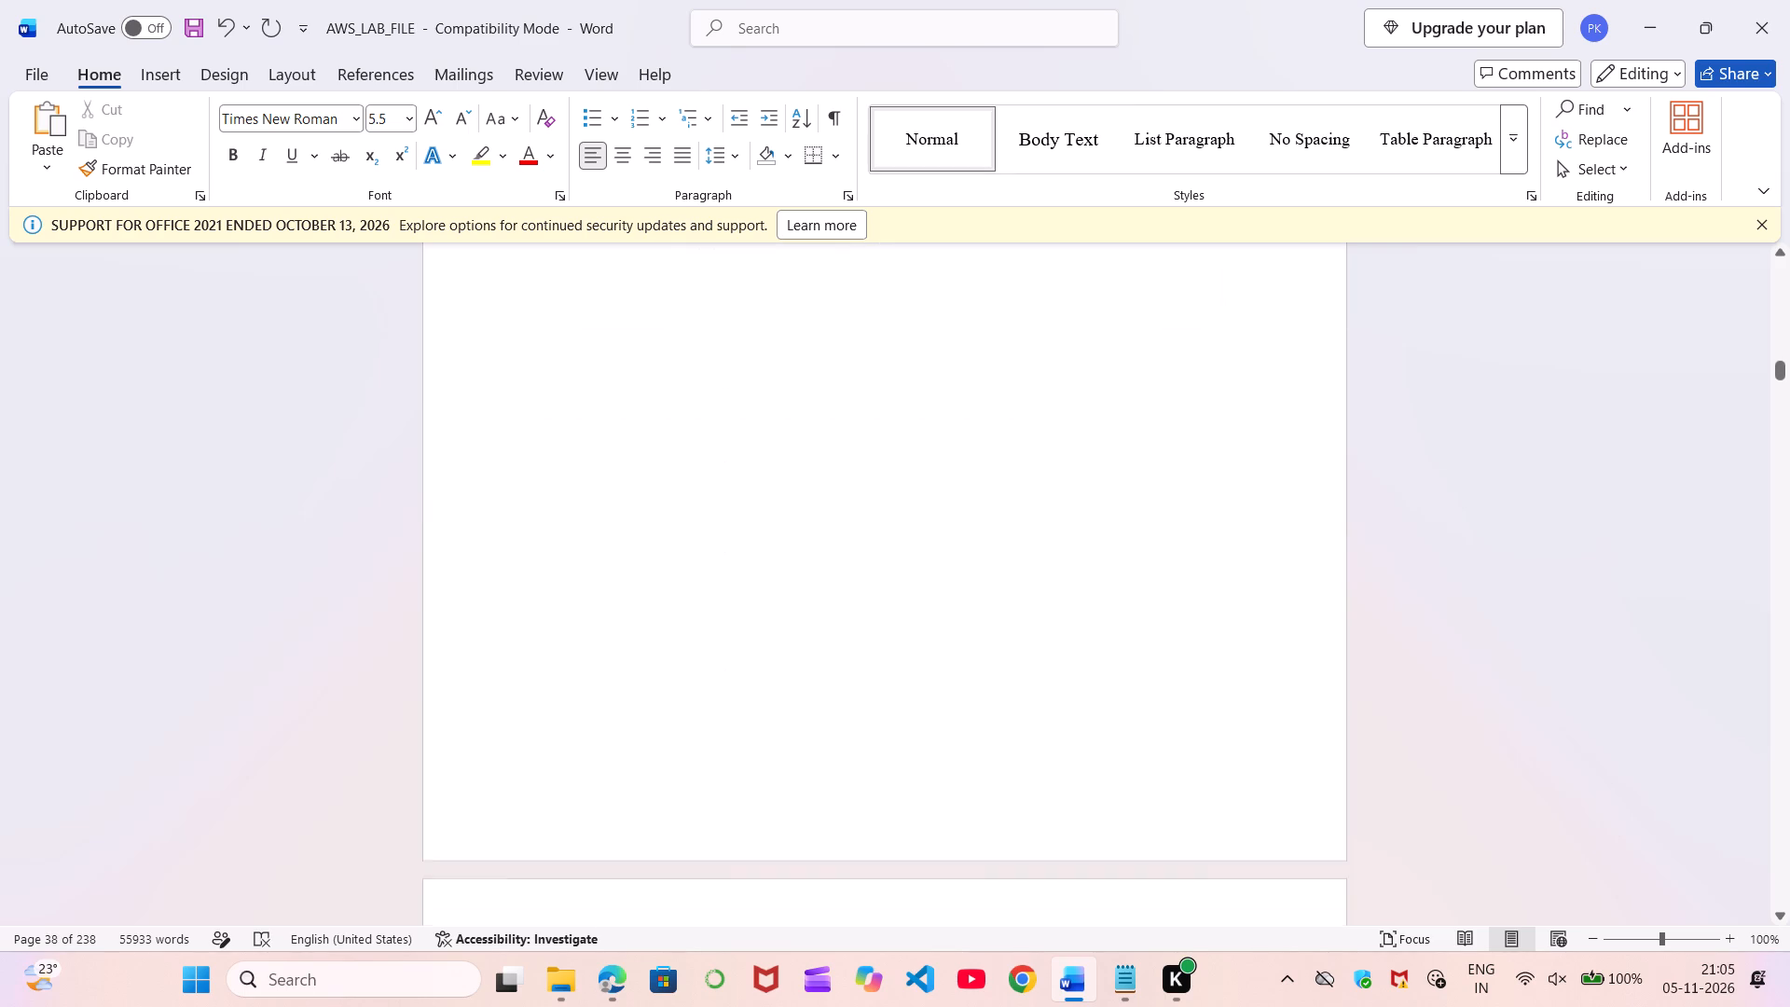
{"action": "scroll", "coordinate": [889, 648], "scroll_direction": "down", "scroll_amount": 1}
{"action": "left_click", "coordinate": [762, 634]}
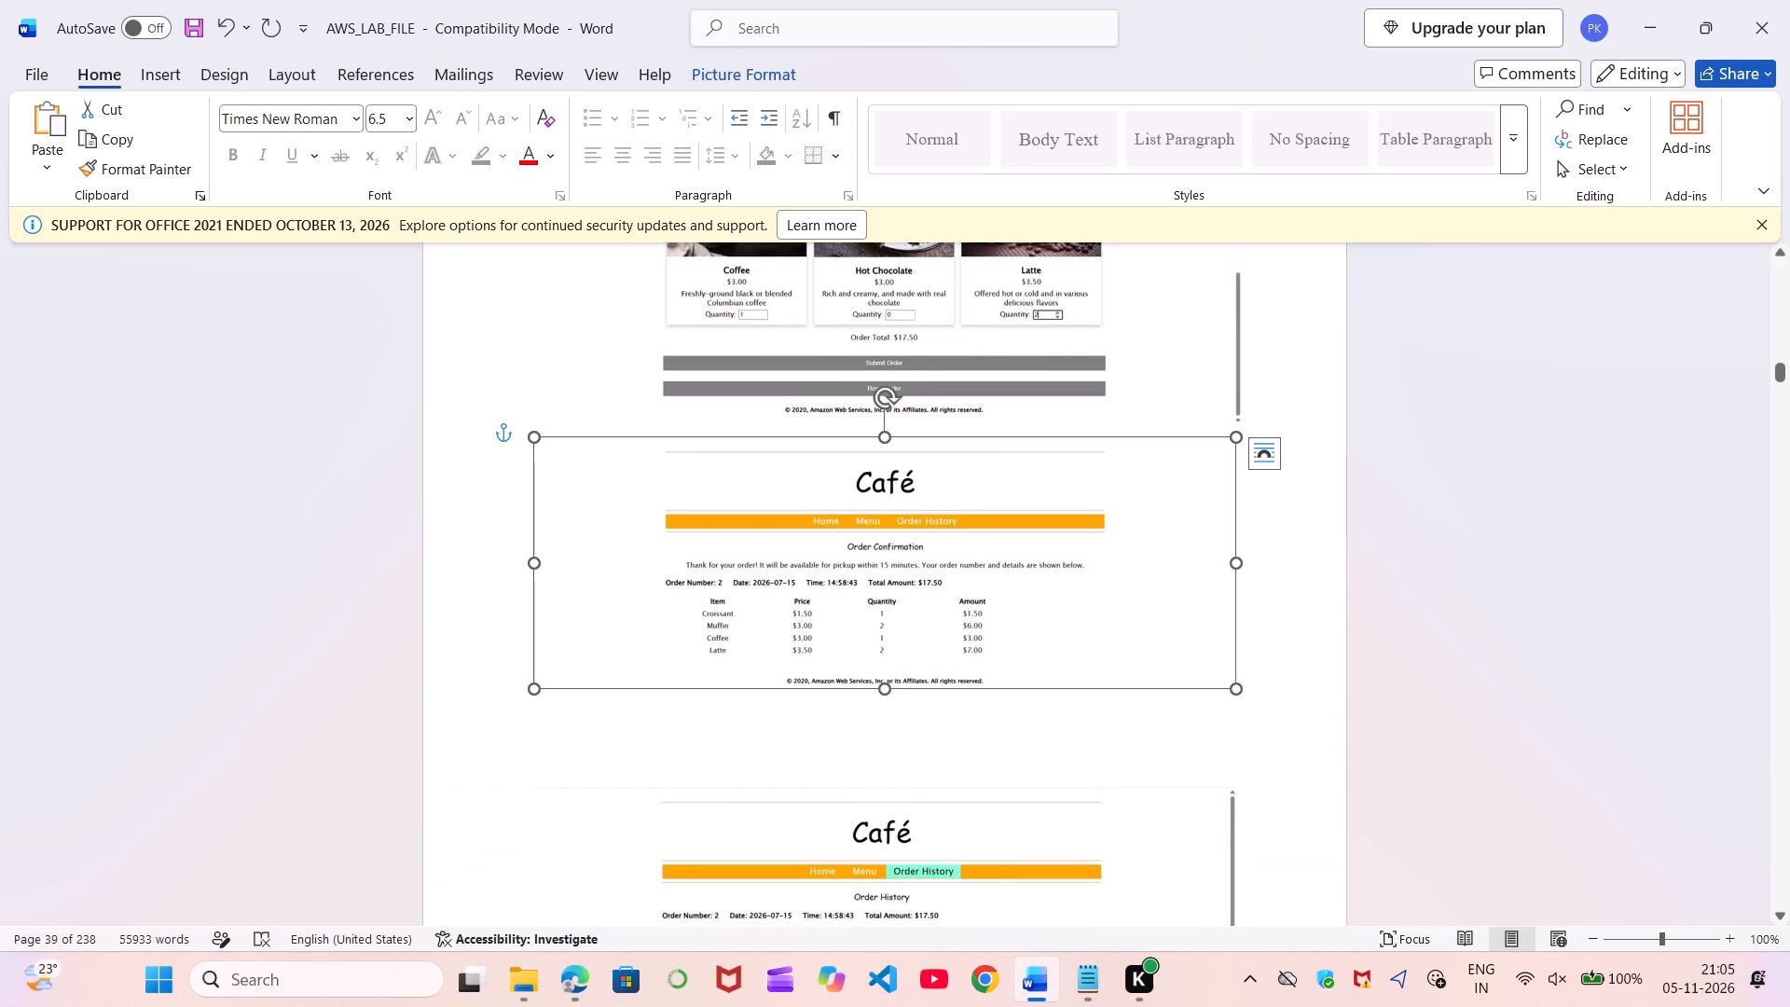
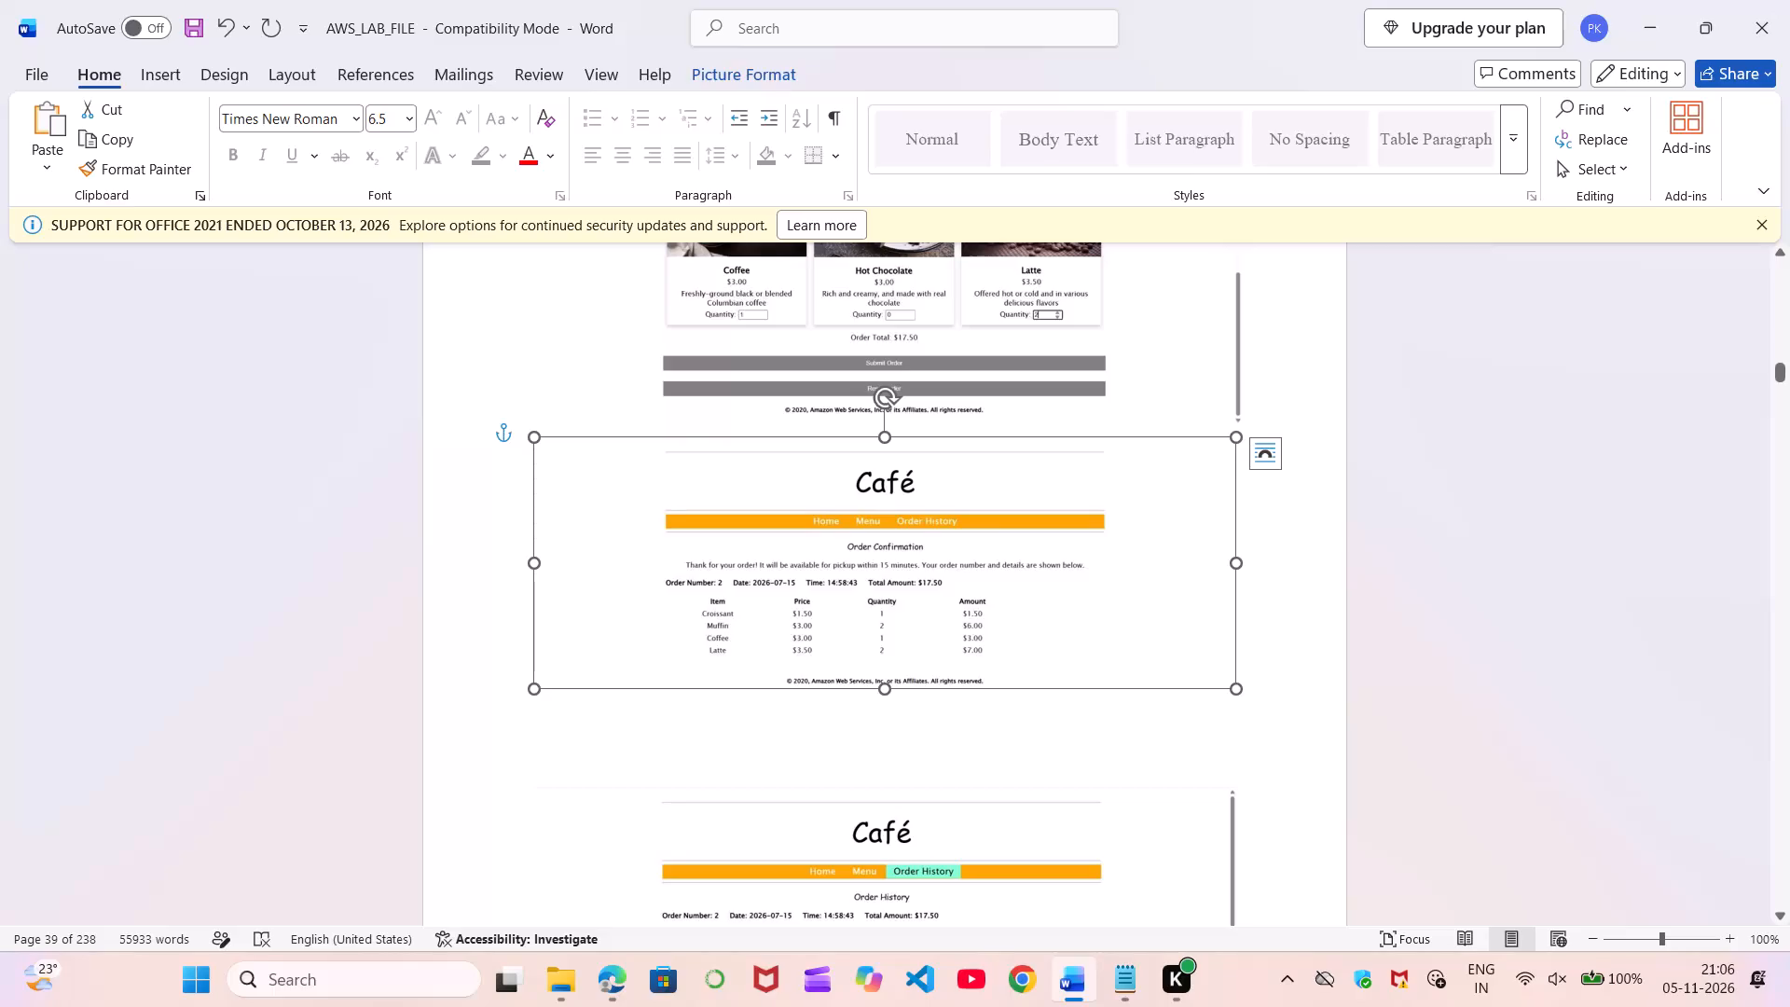
Review the pages from the blank page before the drinks menu screenshot through the challenge #3 heading, checking their page numbers.
{"action": "scroll", "coordinate": [1002, 609], "scroll_direction": "up", "scroll_amount": 2}
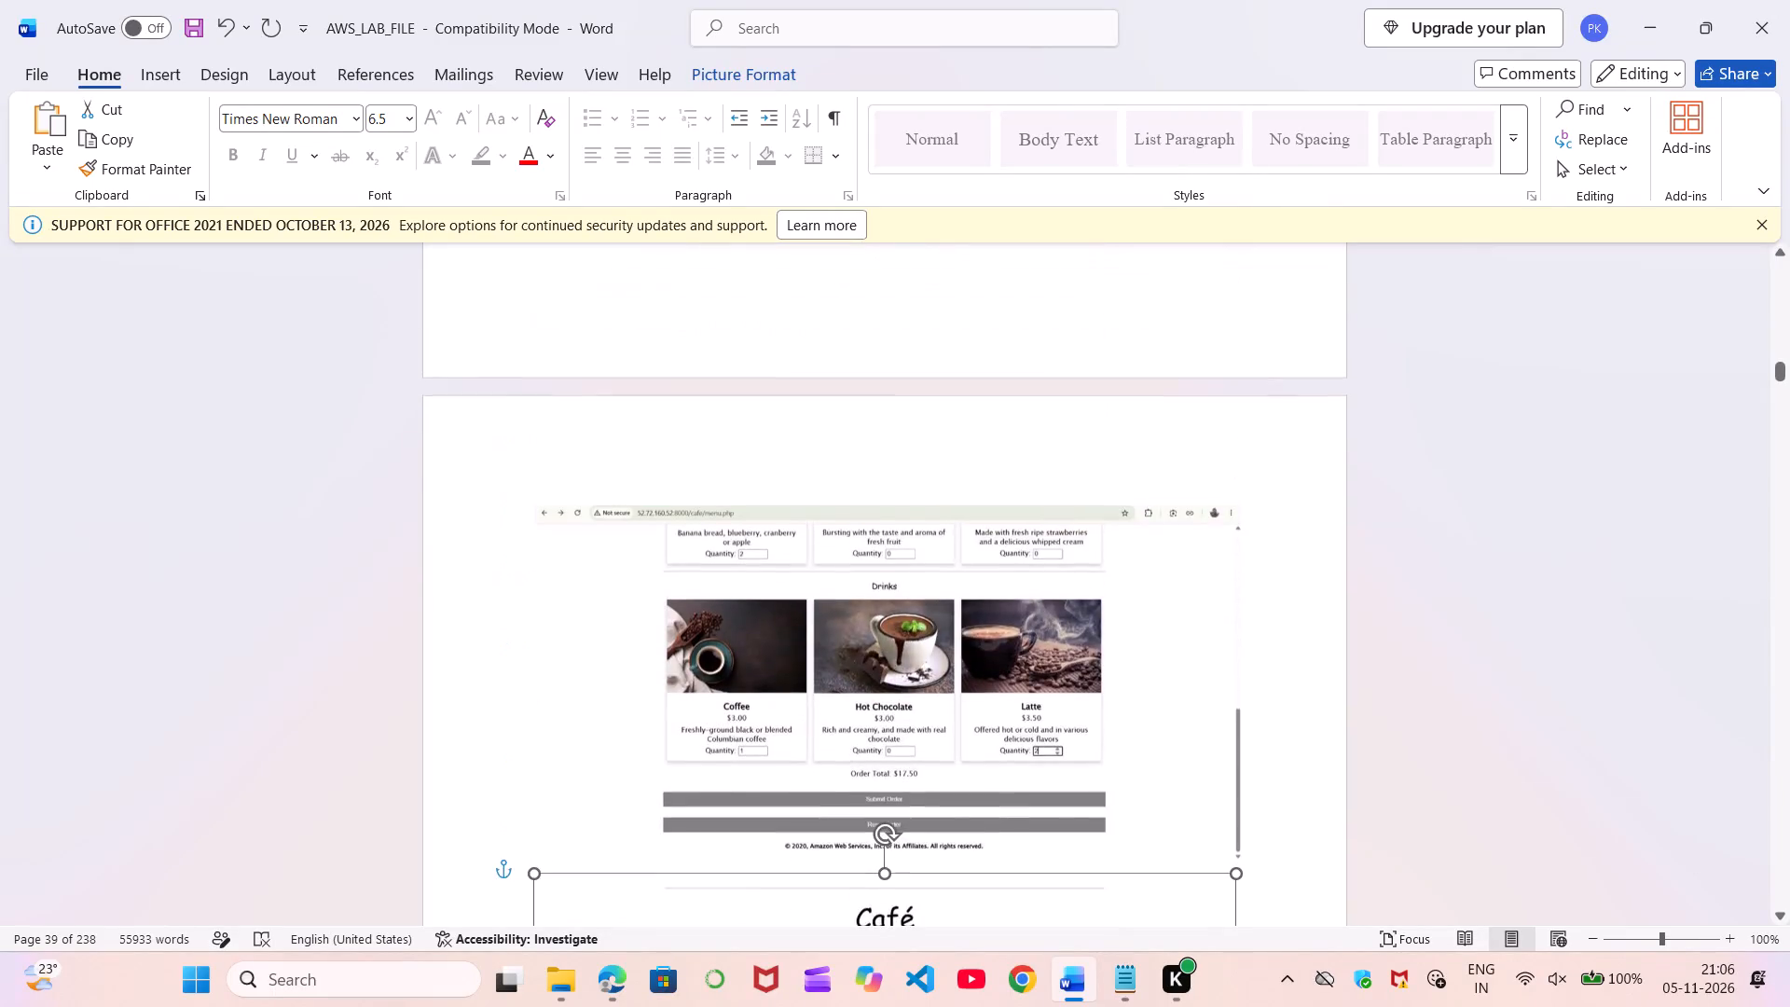
{"action": "scroll", "coordinate": [1002, 609], "scroll_direction": "up", "scroll_amount": 3}
{"action": "left_click", "coordinate": [943, 586]}
{"action": "right_click", "coordinate": [943, 586]}
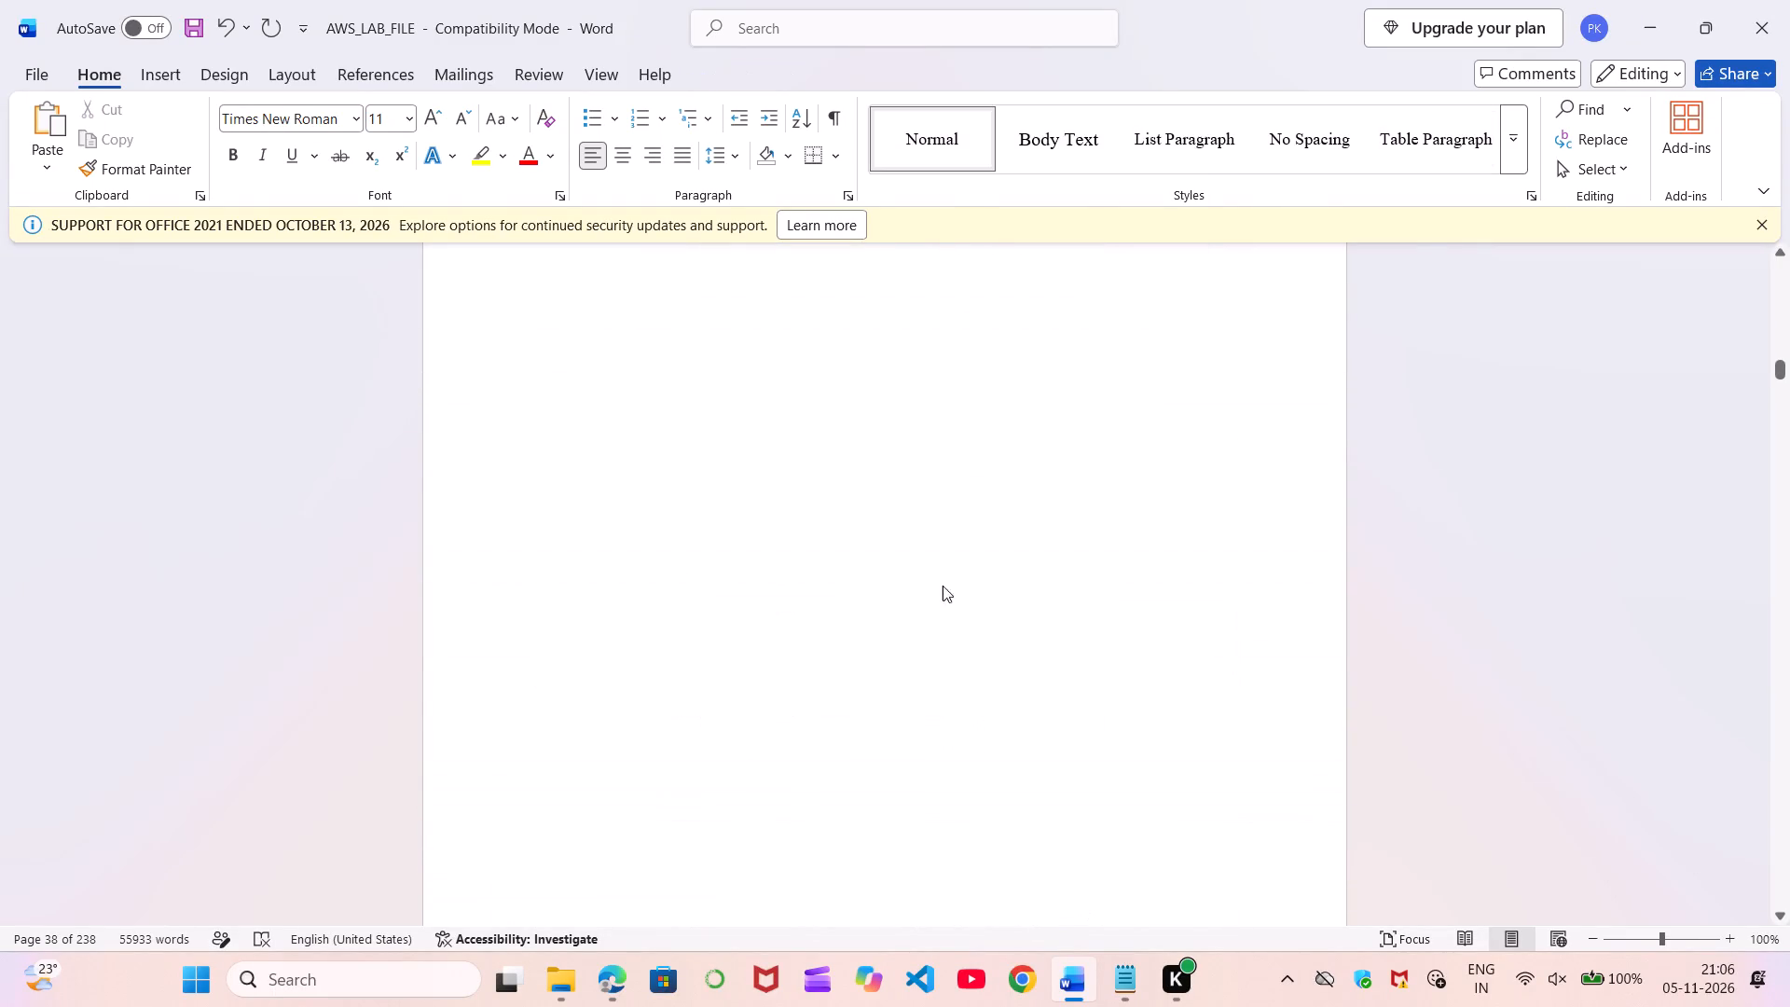
{"action": "left_click", "coordinate": [861, 554]}
{"action": "scroll", "coordinate": [861, 554], "scroll_direction": "right", "scroll_amount": 1}
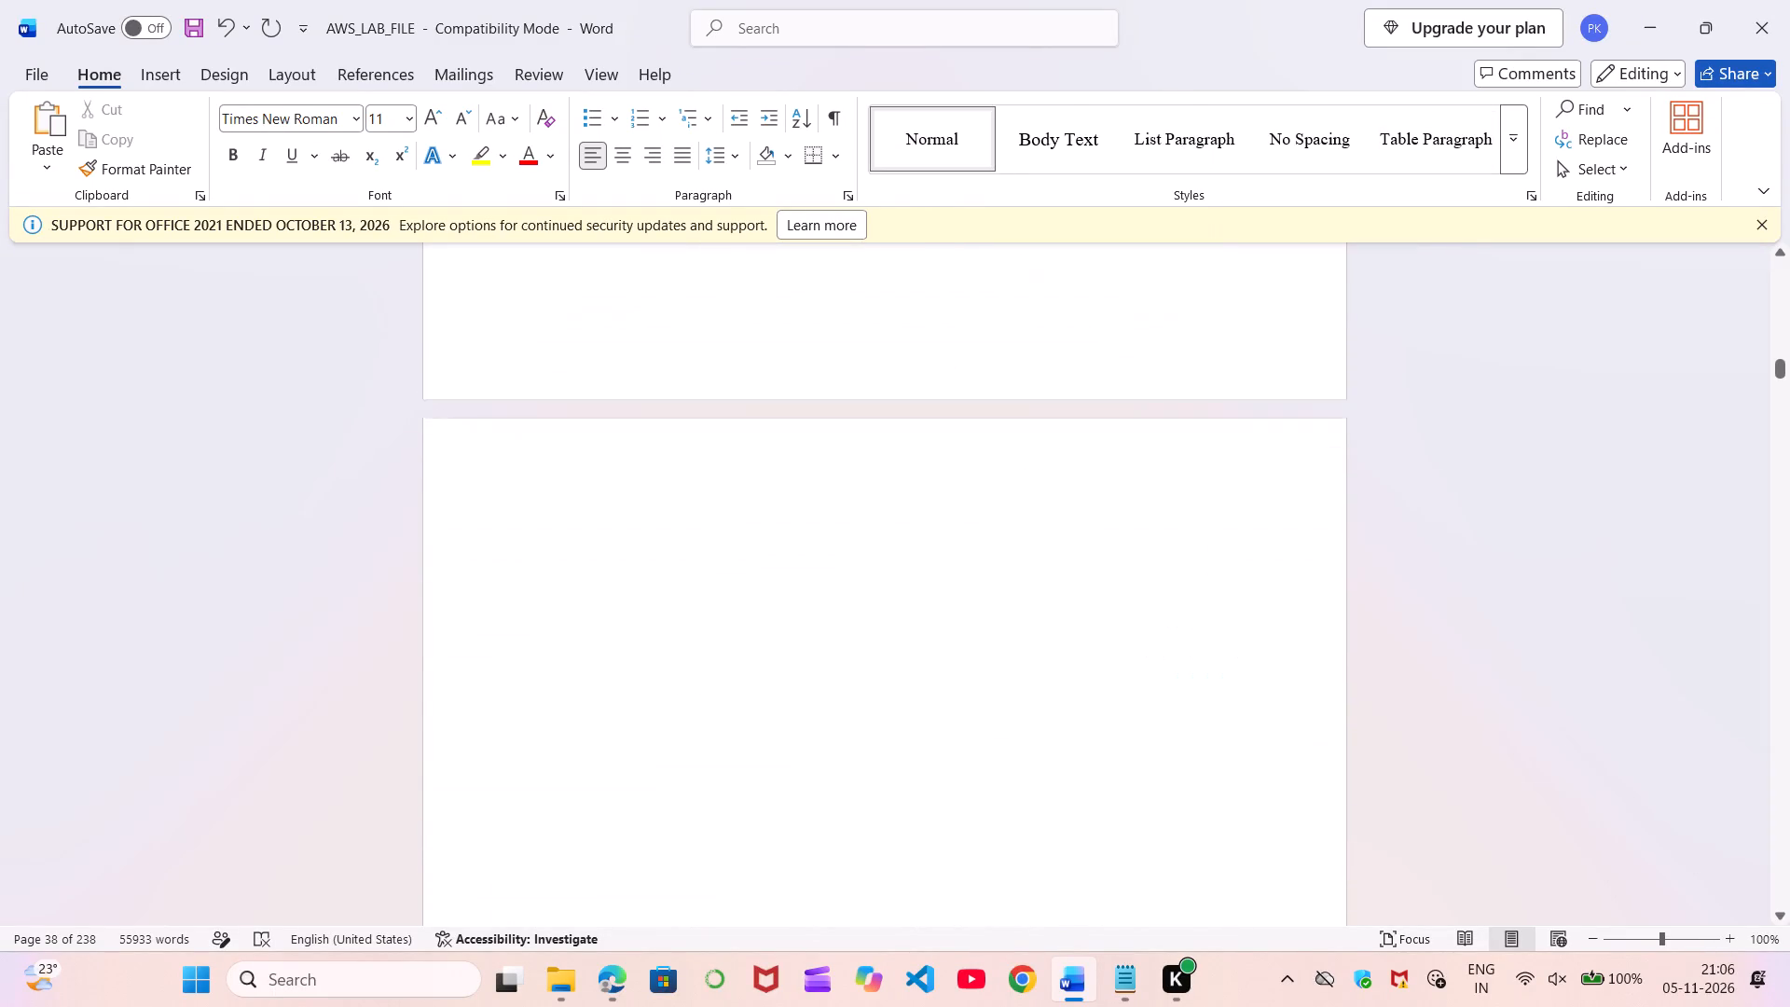
{"action": "scroll", "coordinate": [861, 554], "scroll_direction": "right", "scroll_amount": 1}
{"action": "scroll", "coordinate": [861, 554], "scroll_direction": "down", "scroll_amount": 5}
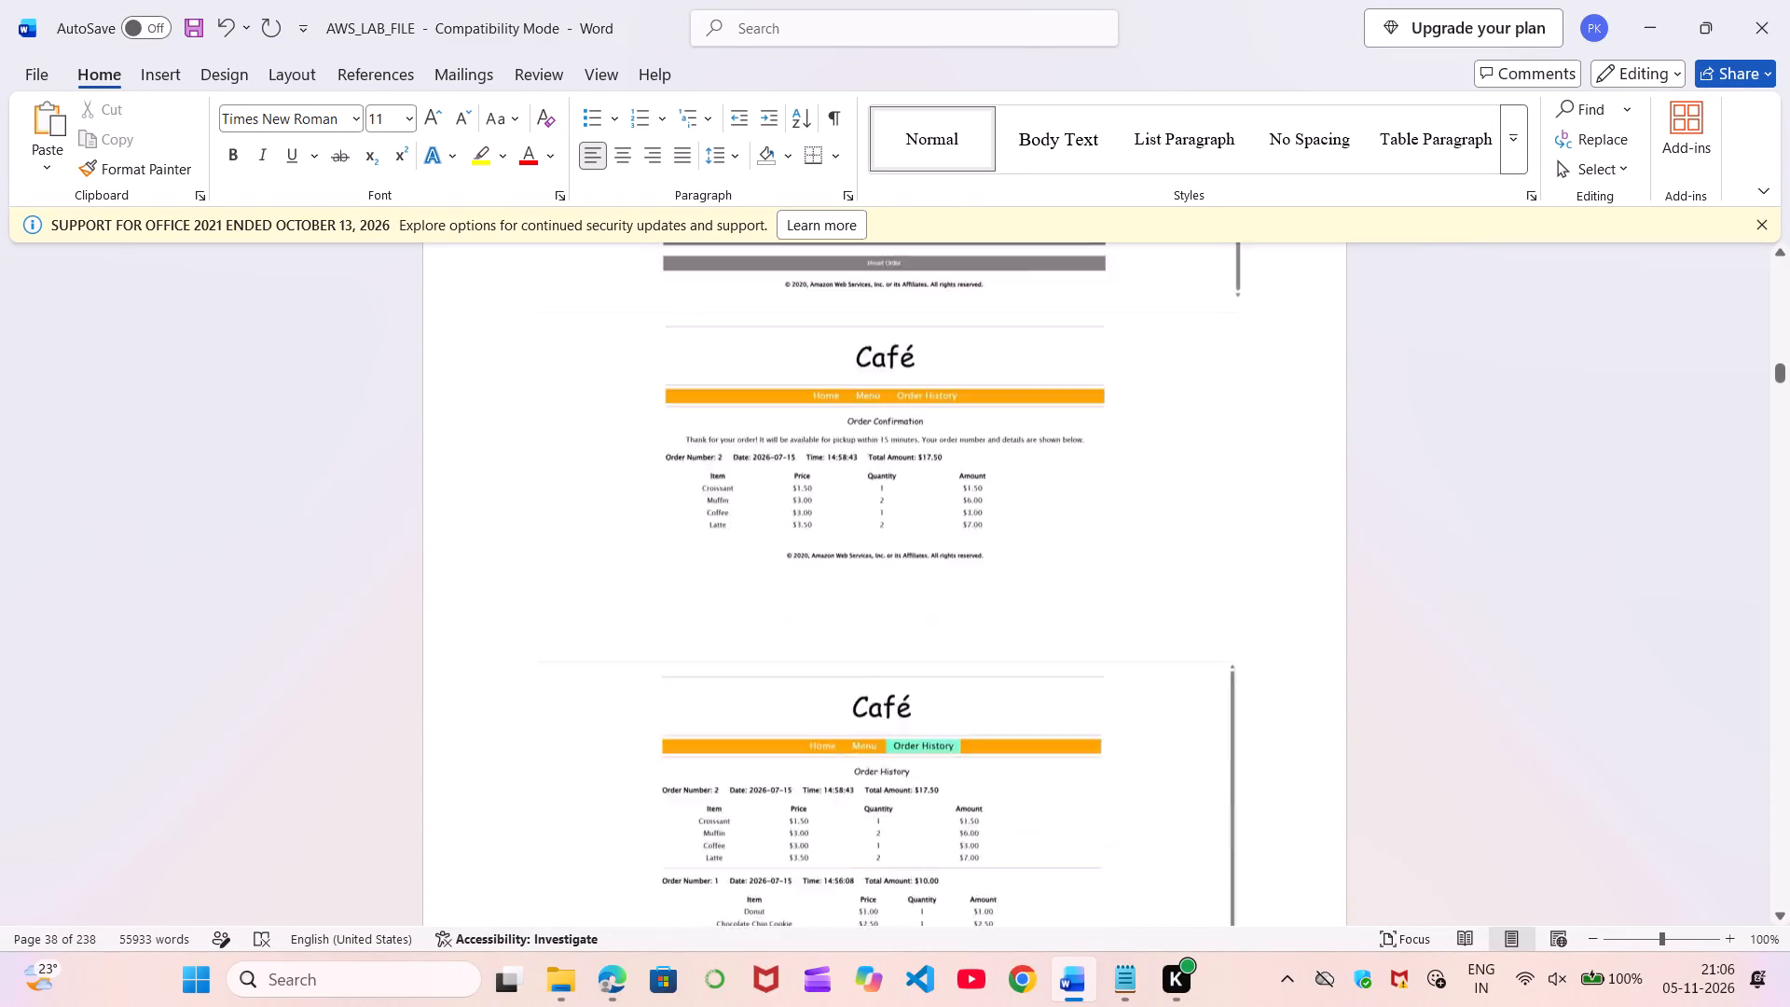
{"action": "scroll", "coordinate": [861, 554], "scroll_direction": "down", "scroll_amount": 3}
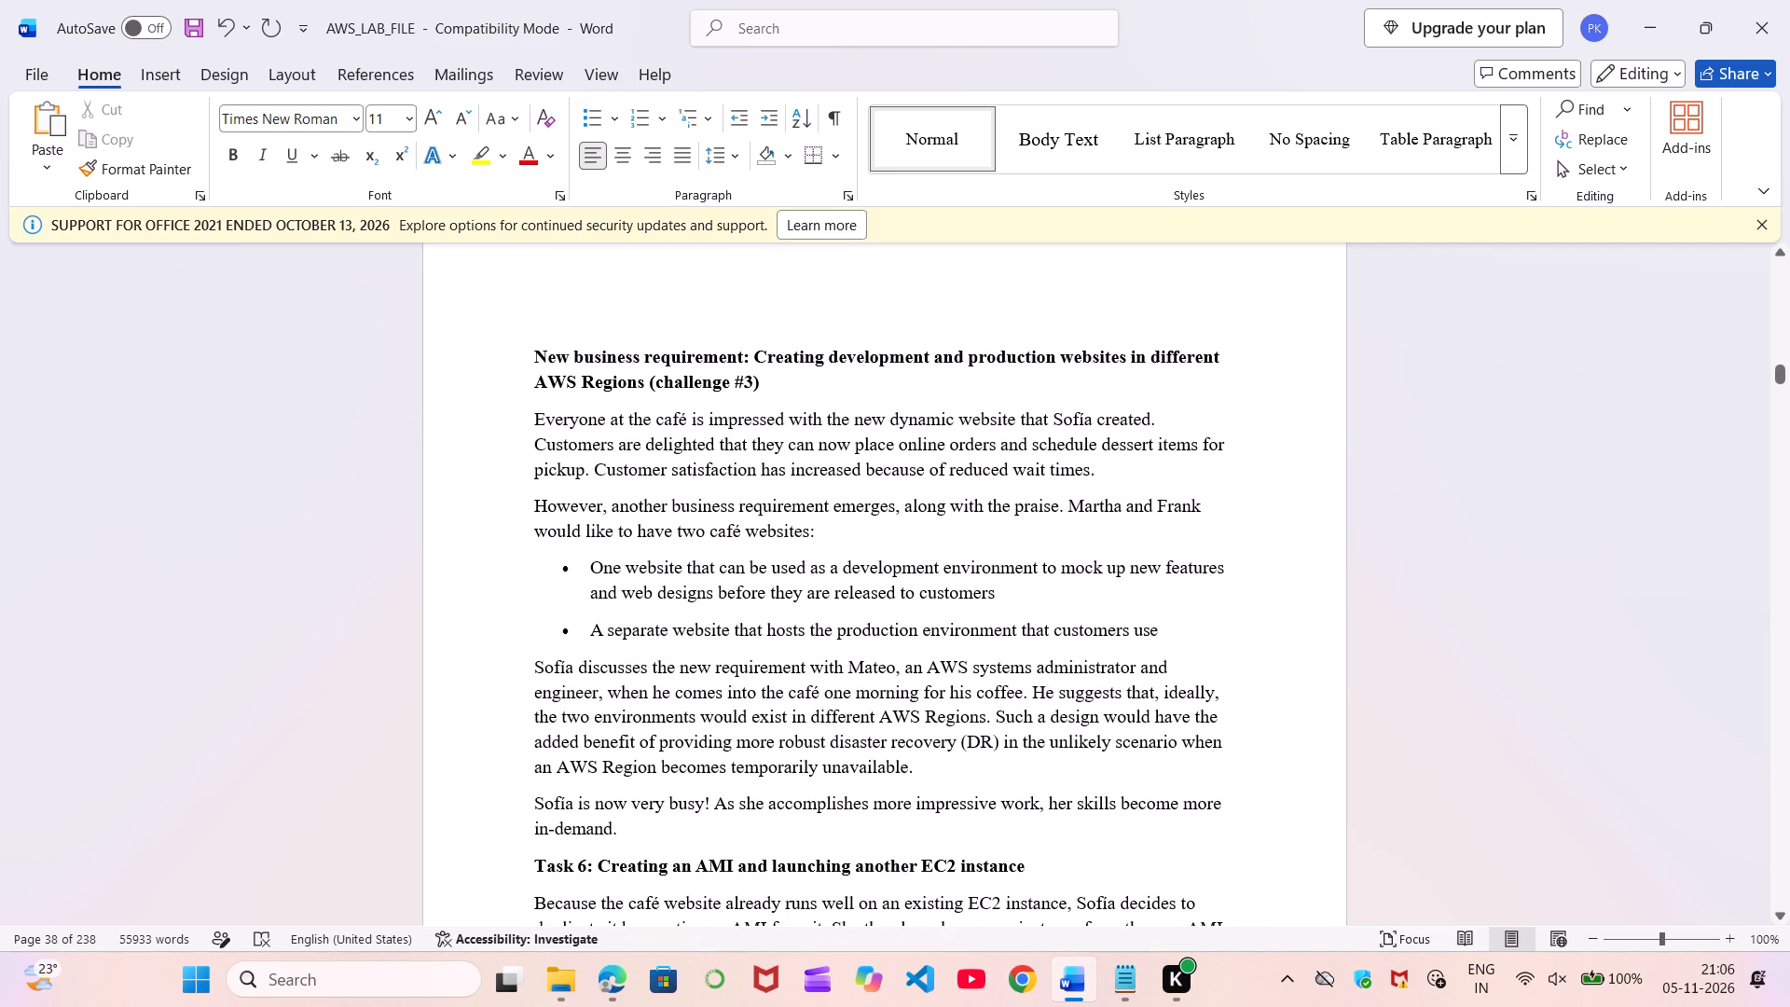
{"action": "left_click", "coordinate": [861, 554]}
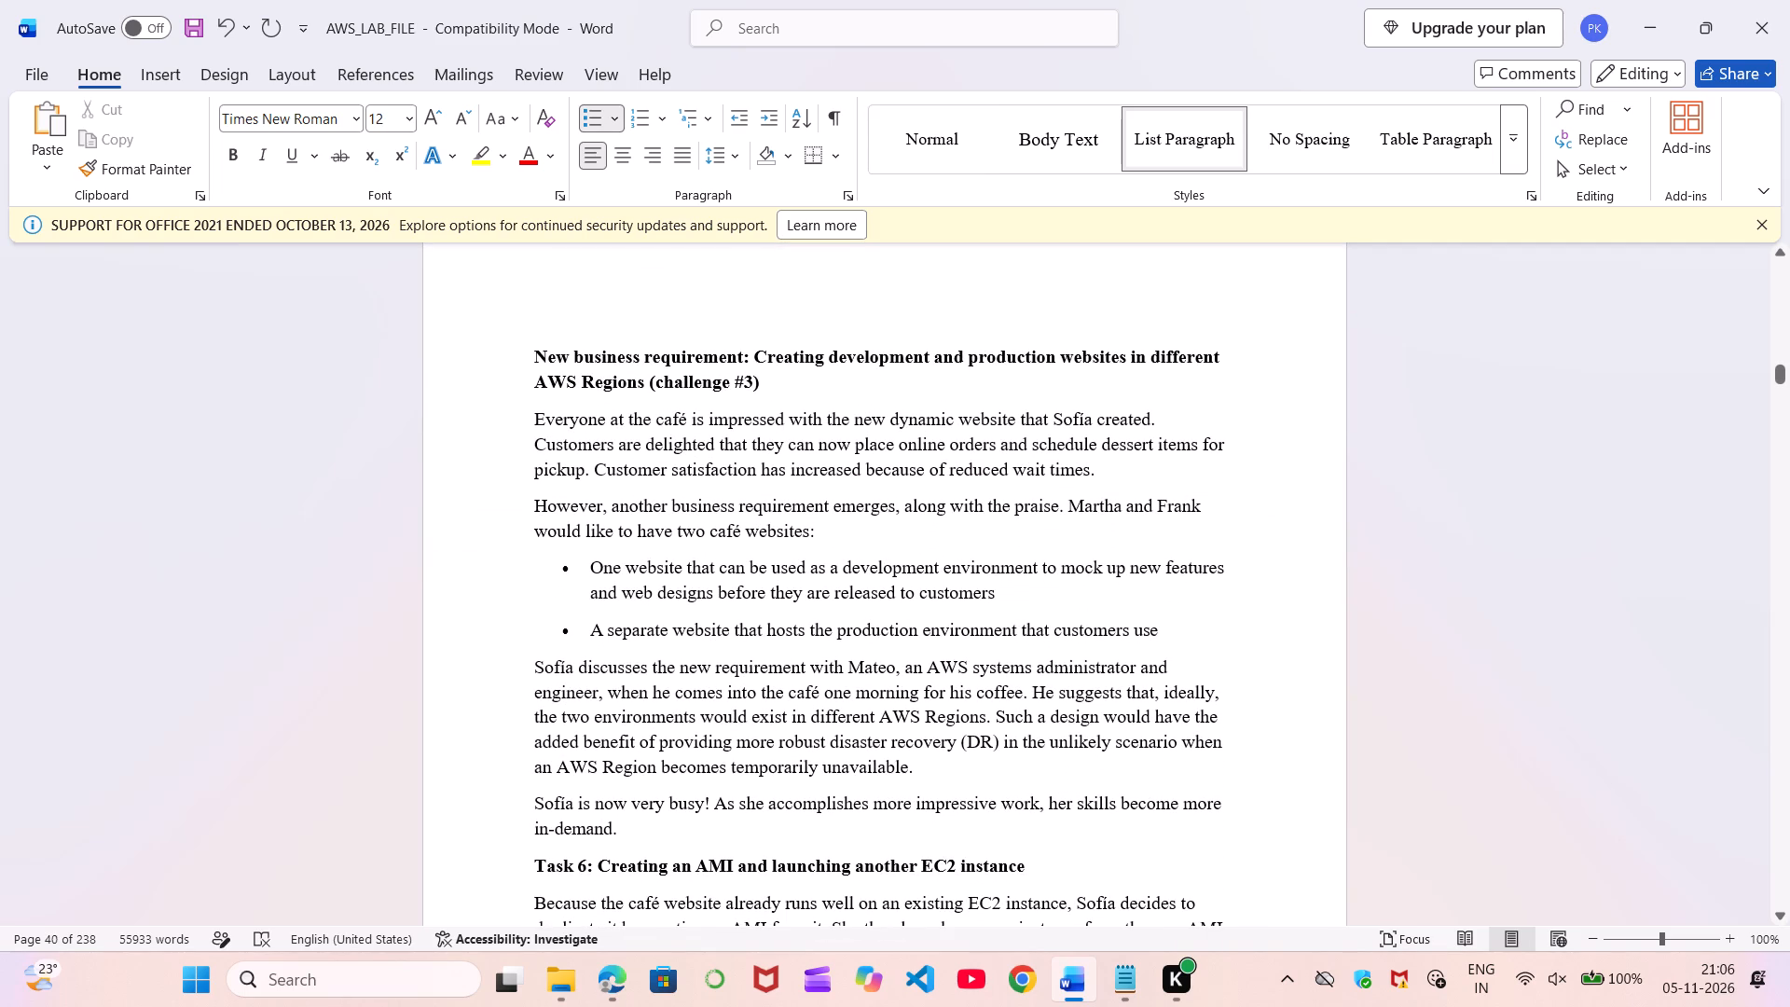
Locate the blank page before the drinks menu screenshot and add its page number, 38, to the Notepad list.
{"action": "scroll", "coordinate": [1174, 600], "scroll_direction": "up", "scroll_amount": 4}
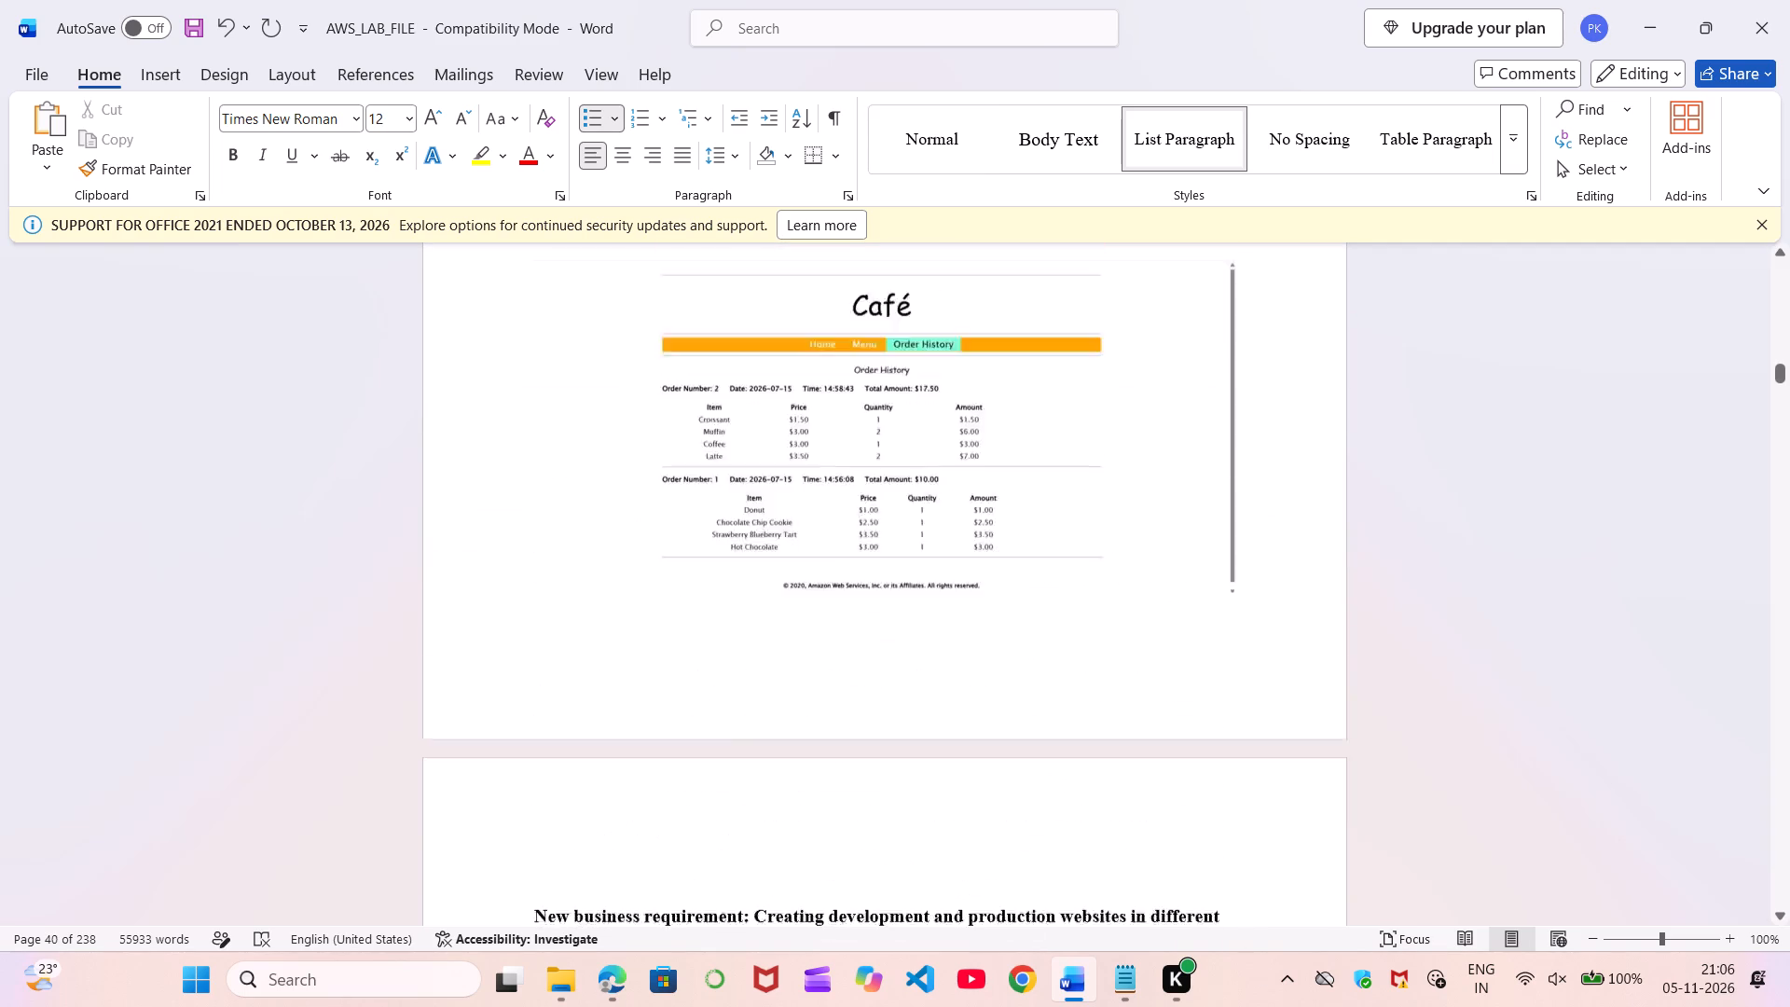
{"action": "scroll", "coordinate": [1174, 600], "scroll_direction": "up", "scroll_amount": 3}
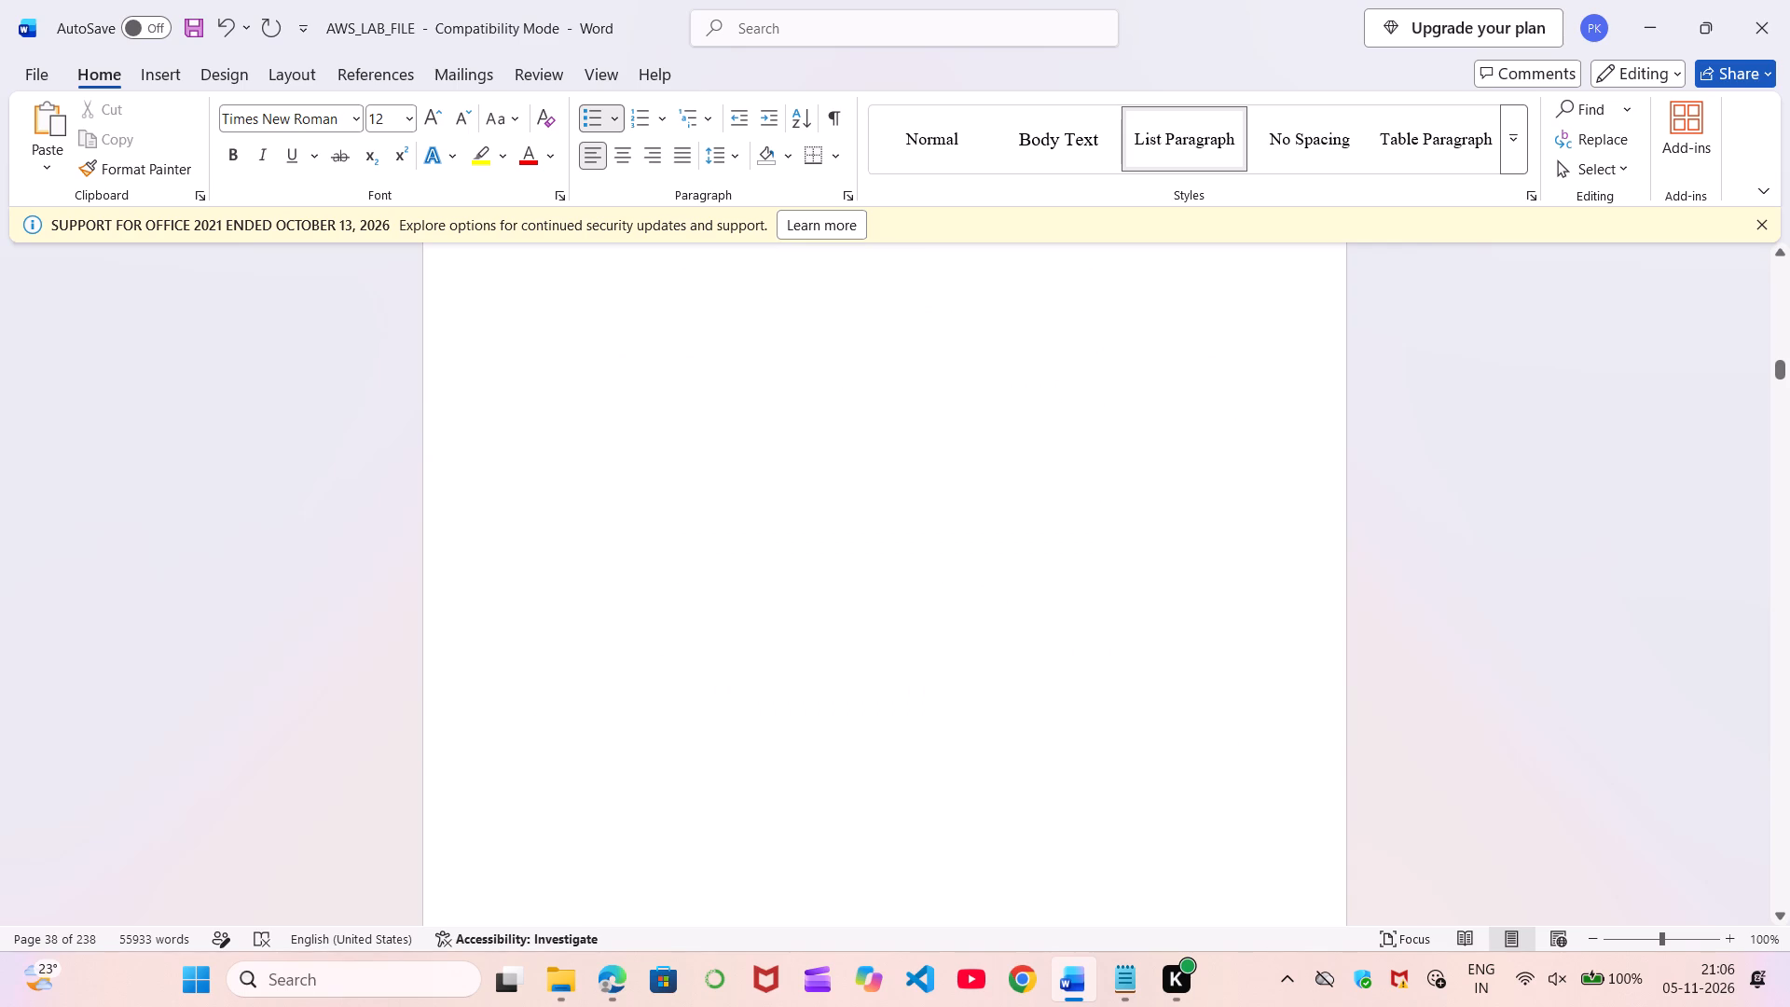
{"action": "scroll", "coordinate": [1174, 600], "scroll_direction": "up", "scroll_amount": 1}
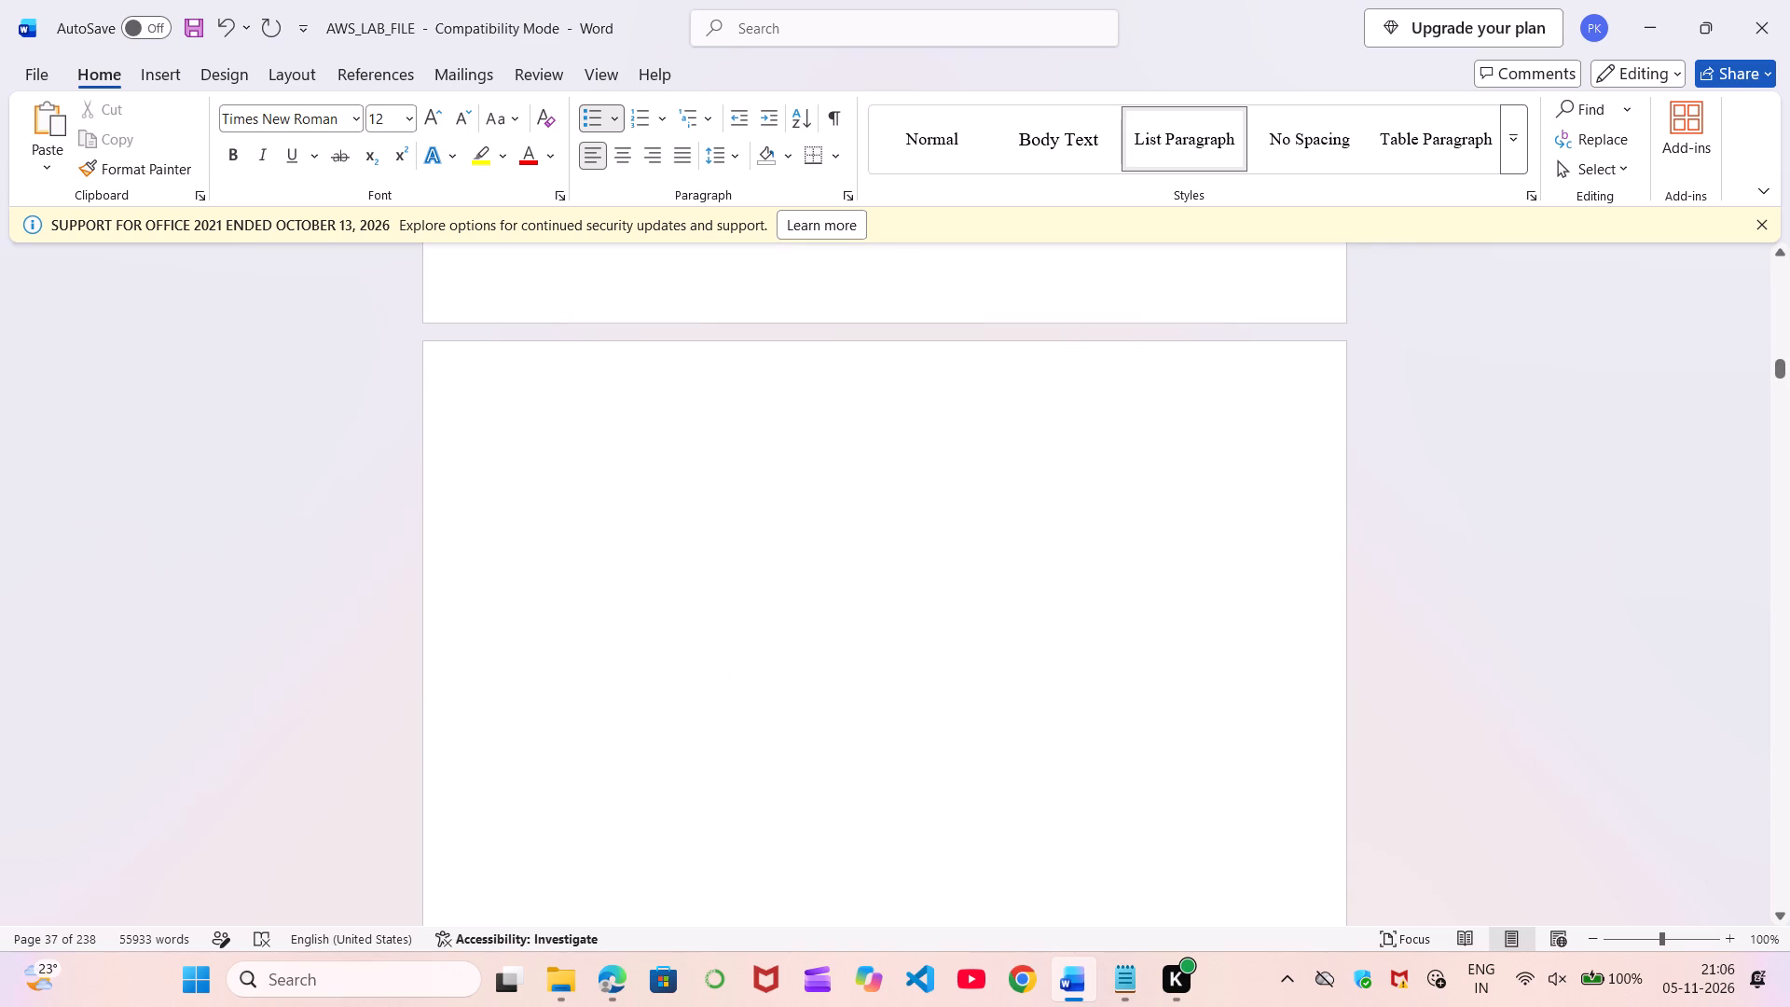
{"action": "left_click", "coordinate": [983, 504]}
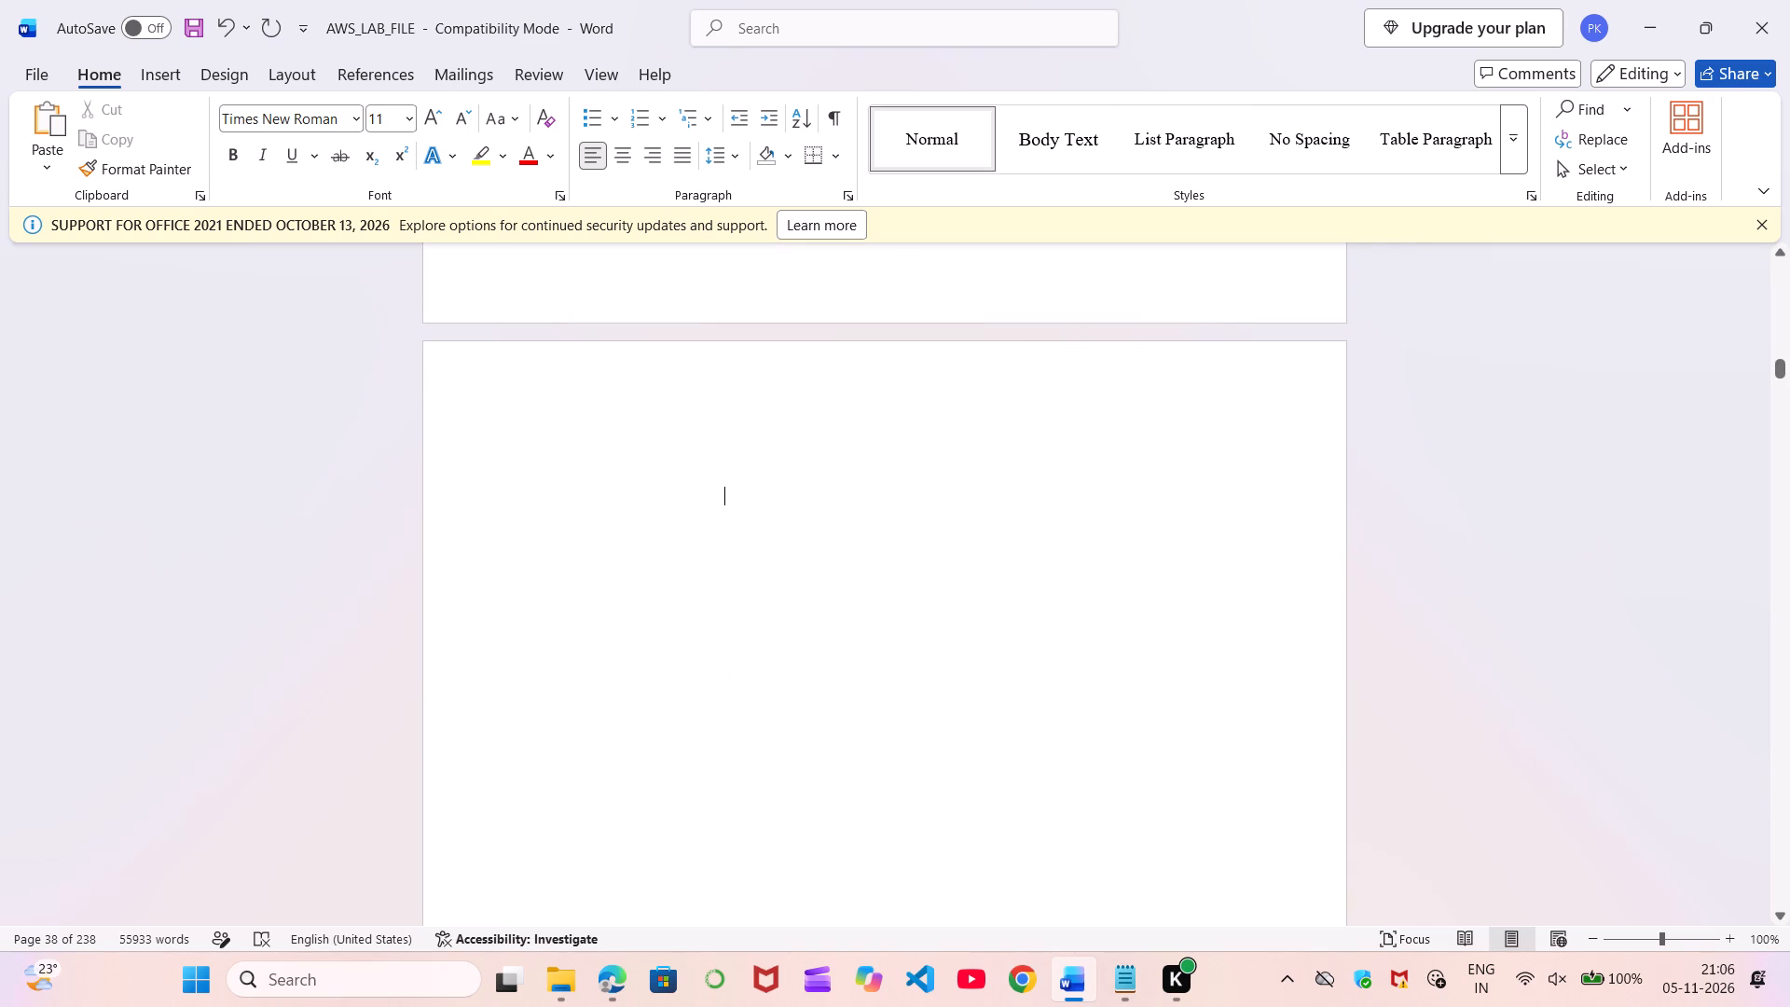
{"action": "left_click", "coordinate": [1127, 986]}
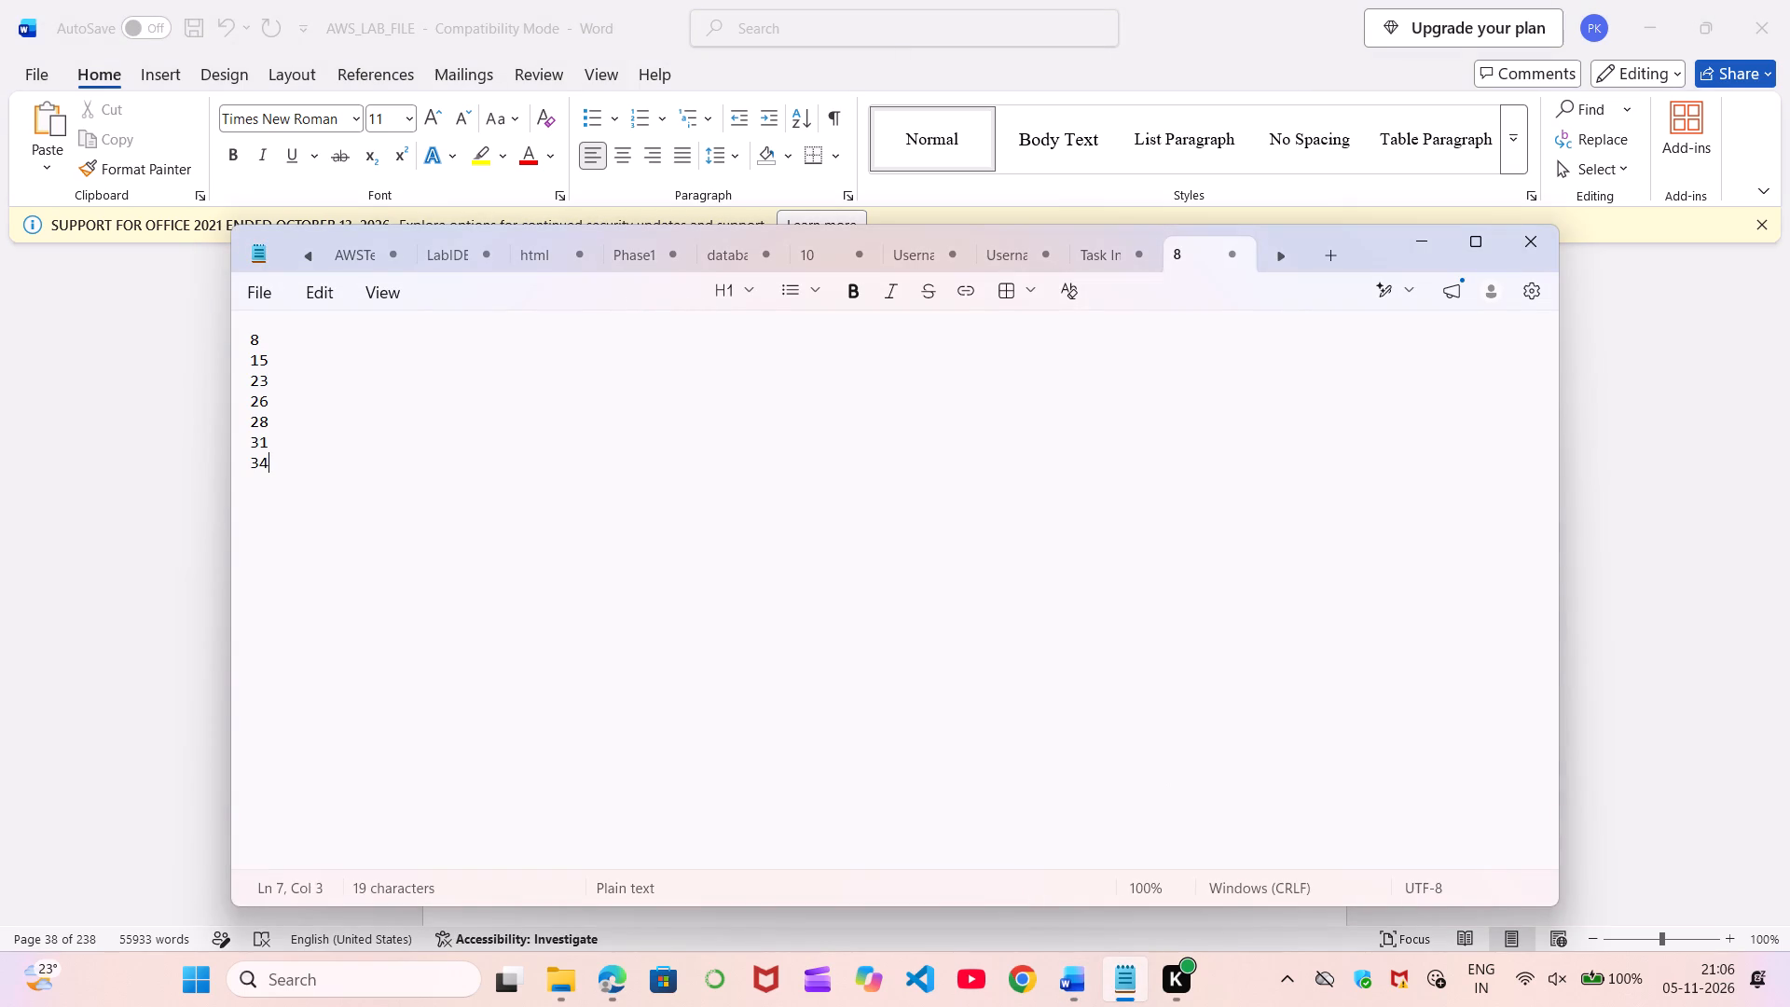
{"action": "key", "text": "Return"}
{"action": "type", "text": "39"}
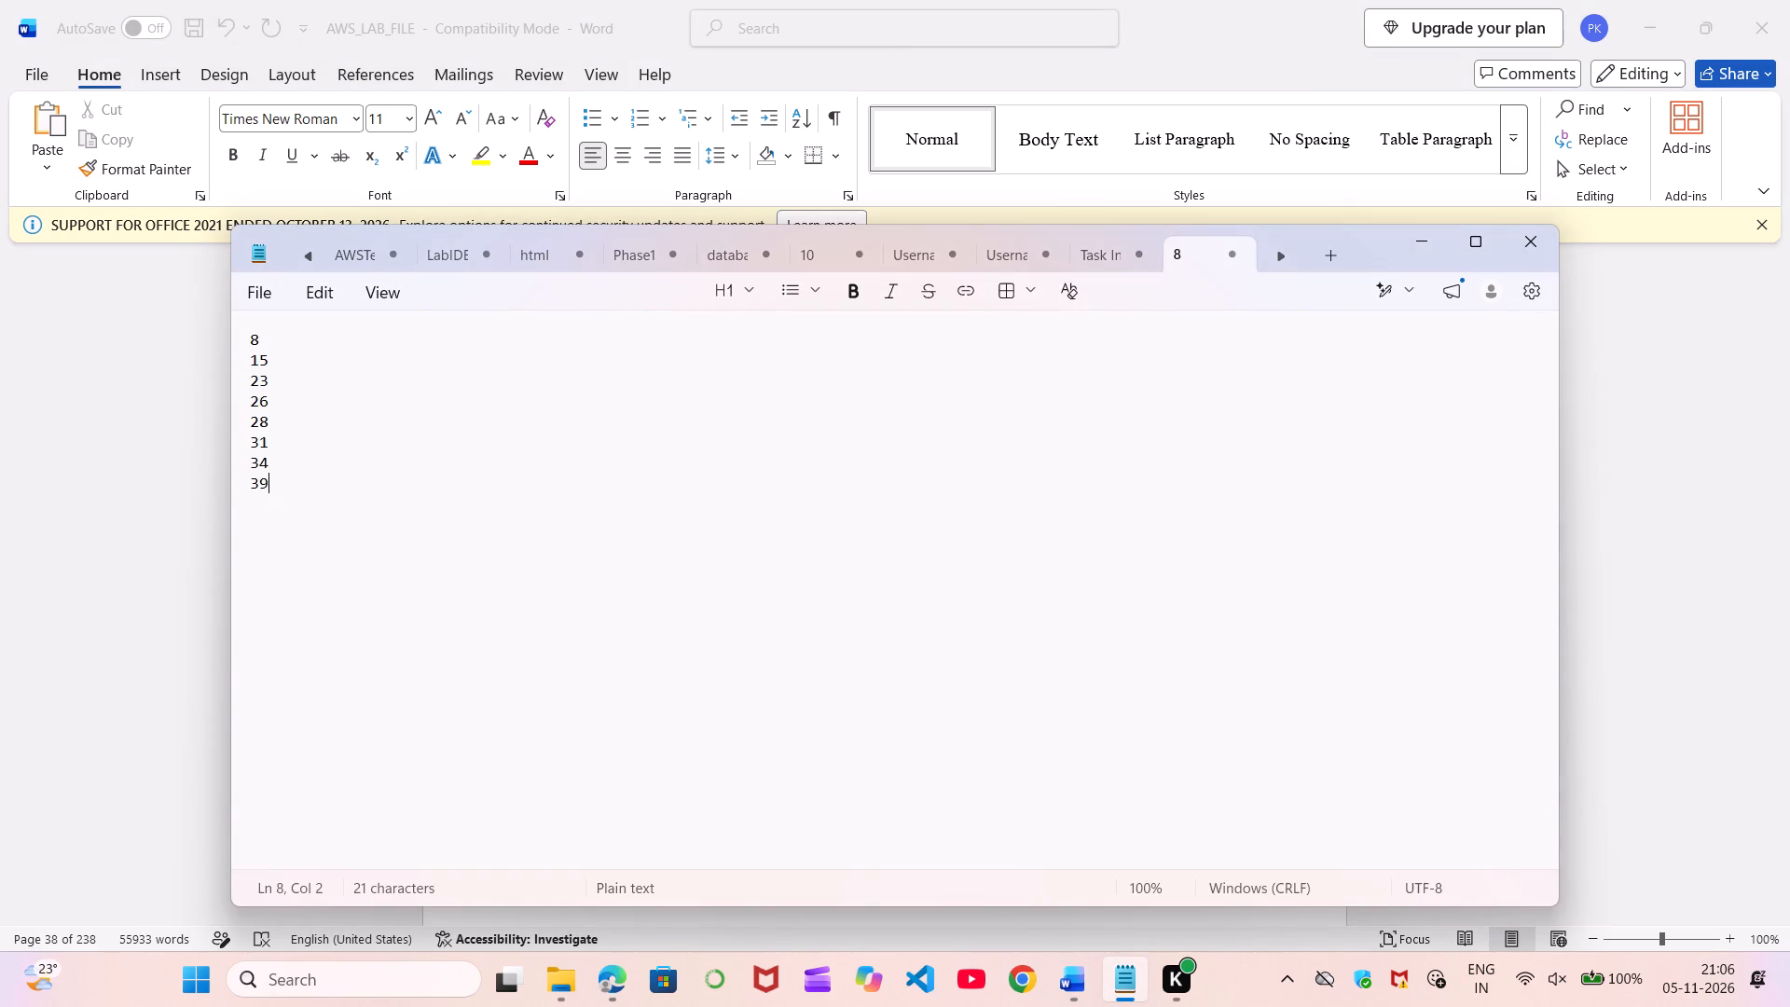
{"action": "key", "text": "BackSpace"}
{"action": "key", "text": "8"}
Back in Word, delete the introductory paragraphs and website bullets between the challenge #3 heading and the Task 6 heading.
{"action": "left_click", "coordinate": [1695, 508]}
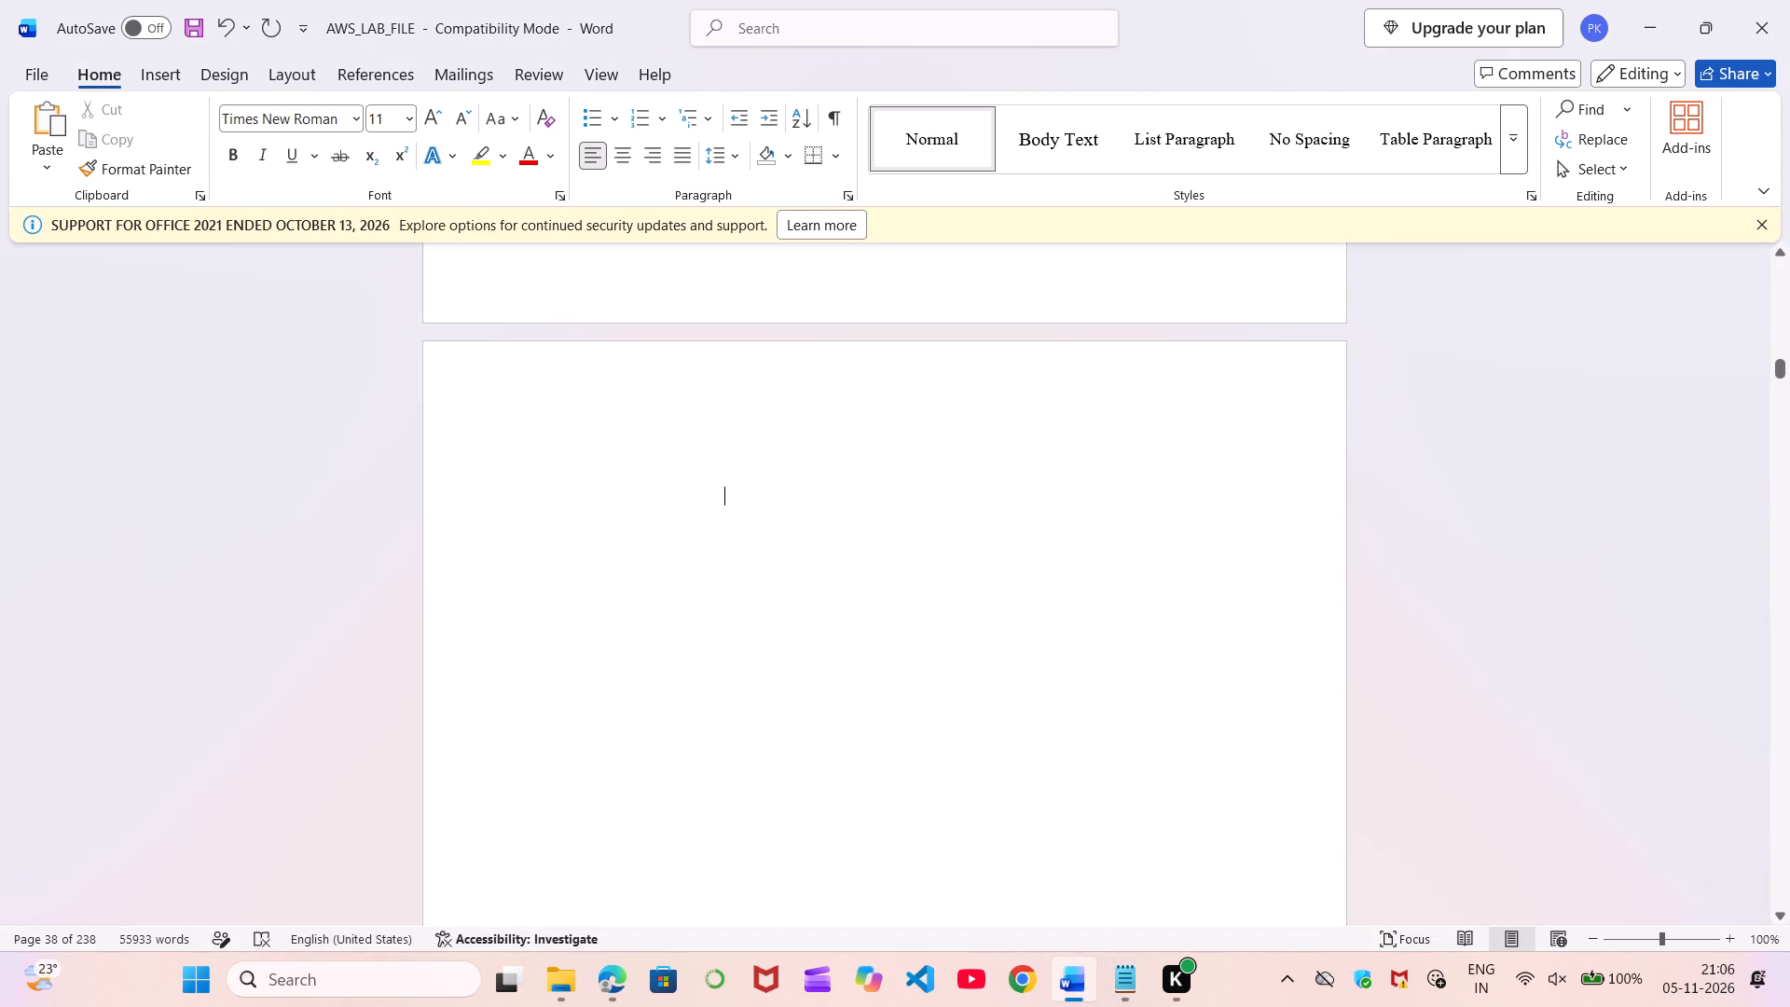
{"action": "scroll", "coordinate": [1121, 518], "scroll_direction": "down", "scroll_amount": 3}
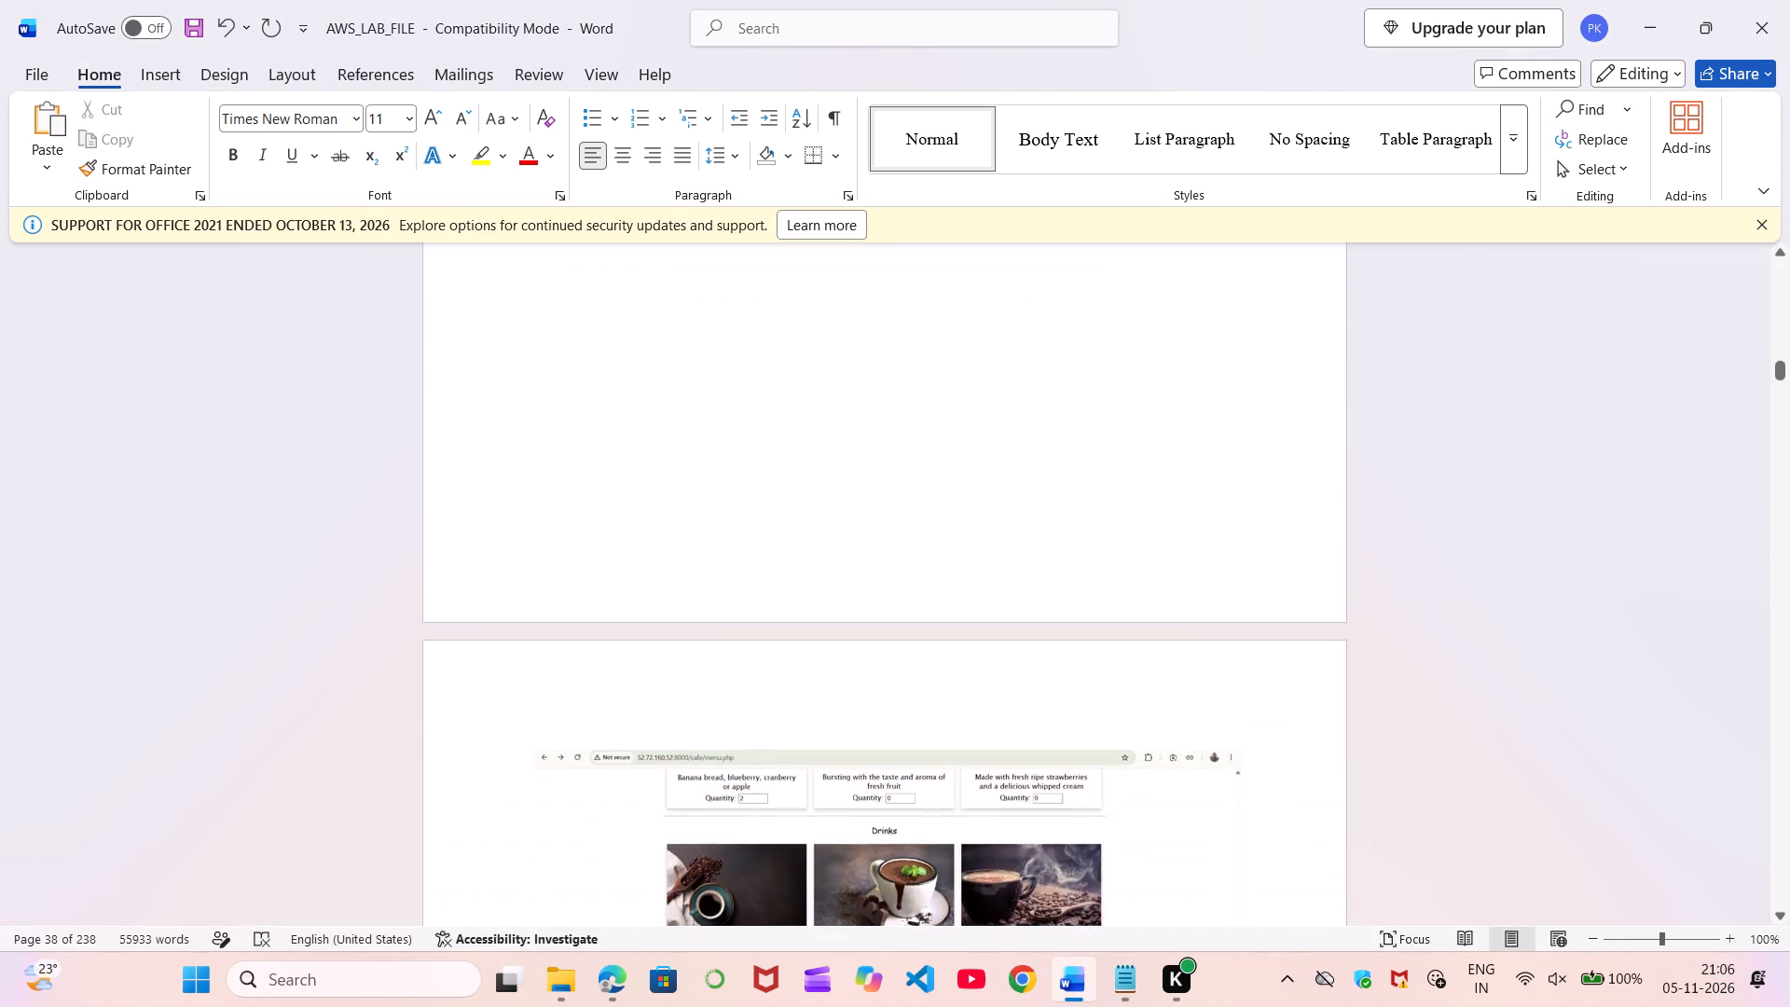
{"action": "scroll", "coordinate": [1121, 518], "scroll_direction": "down", "scroll_amount": 3}
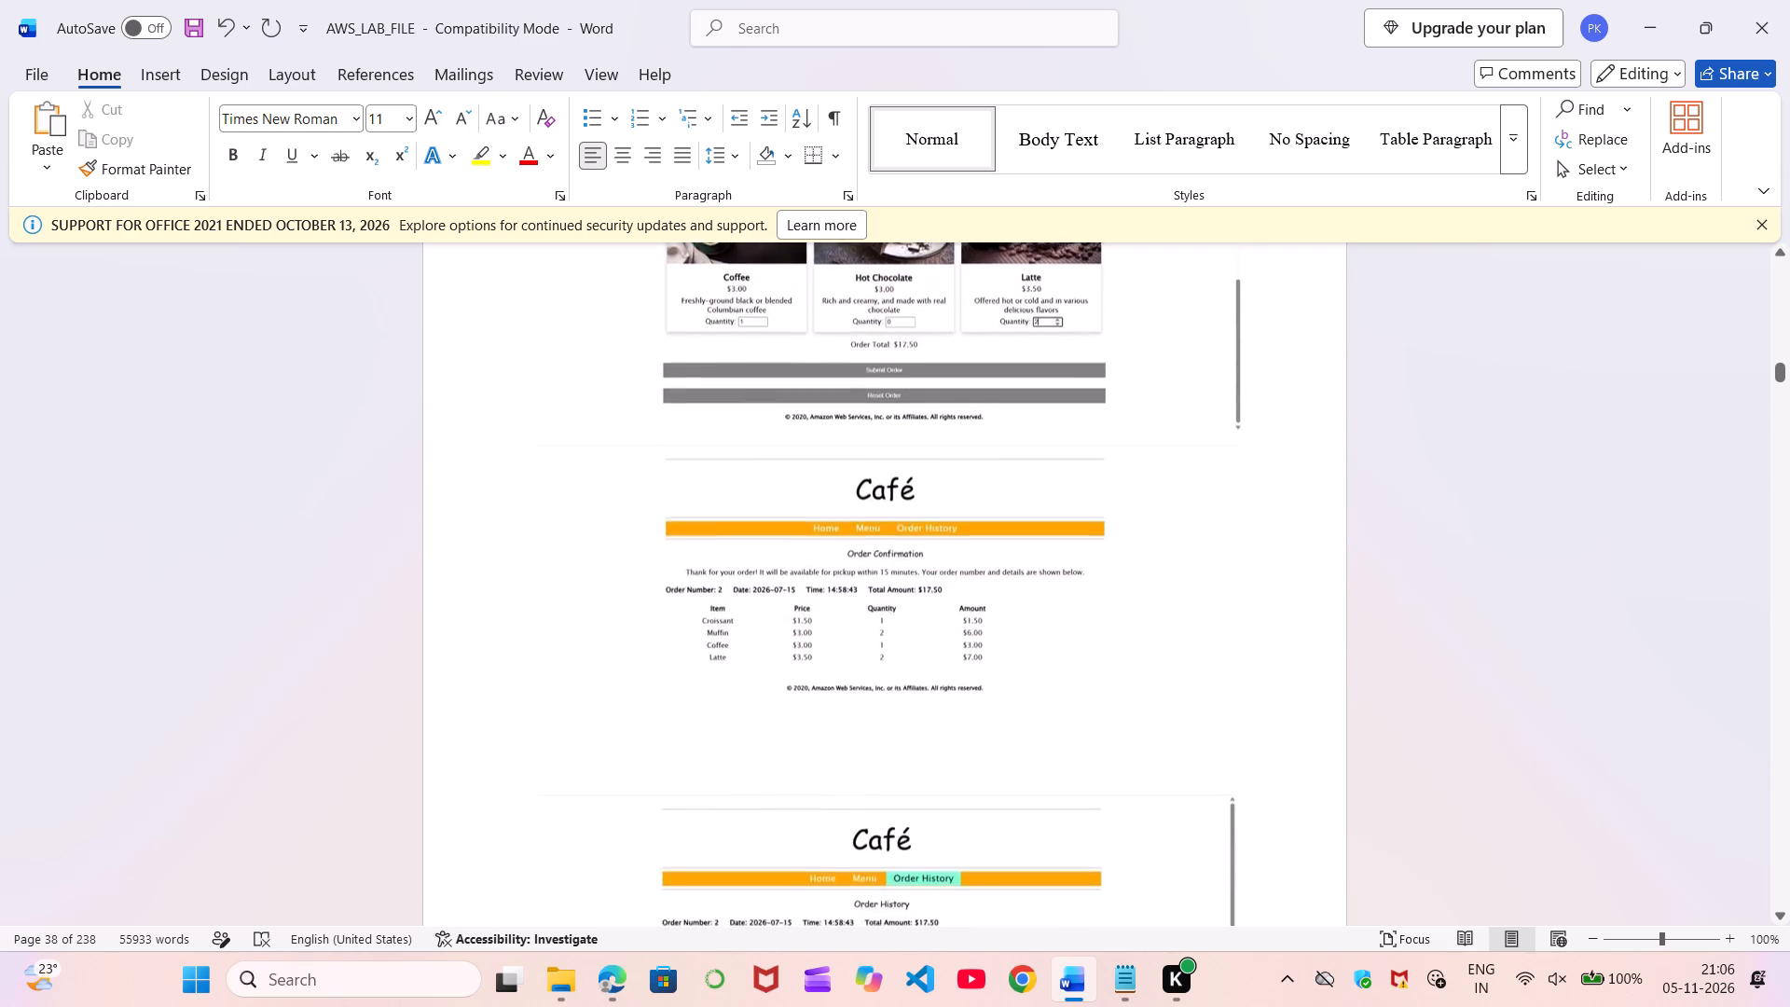
{"action": "scroll", "coordinate": [1121, 518], "scroll_direction": "down", "scroll_amount": 3}
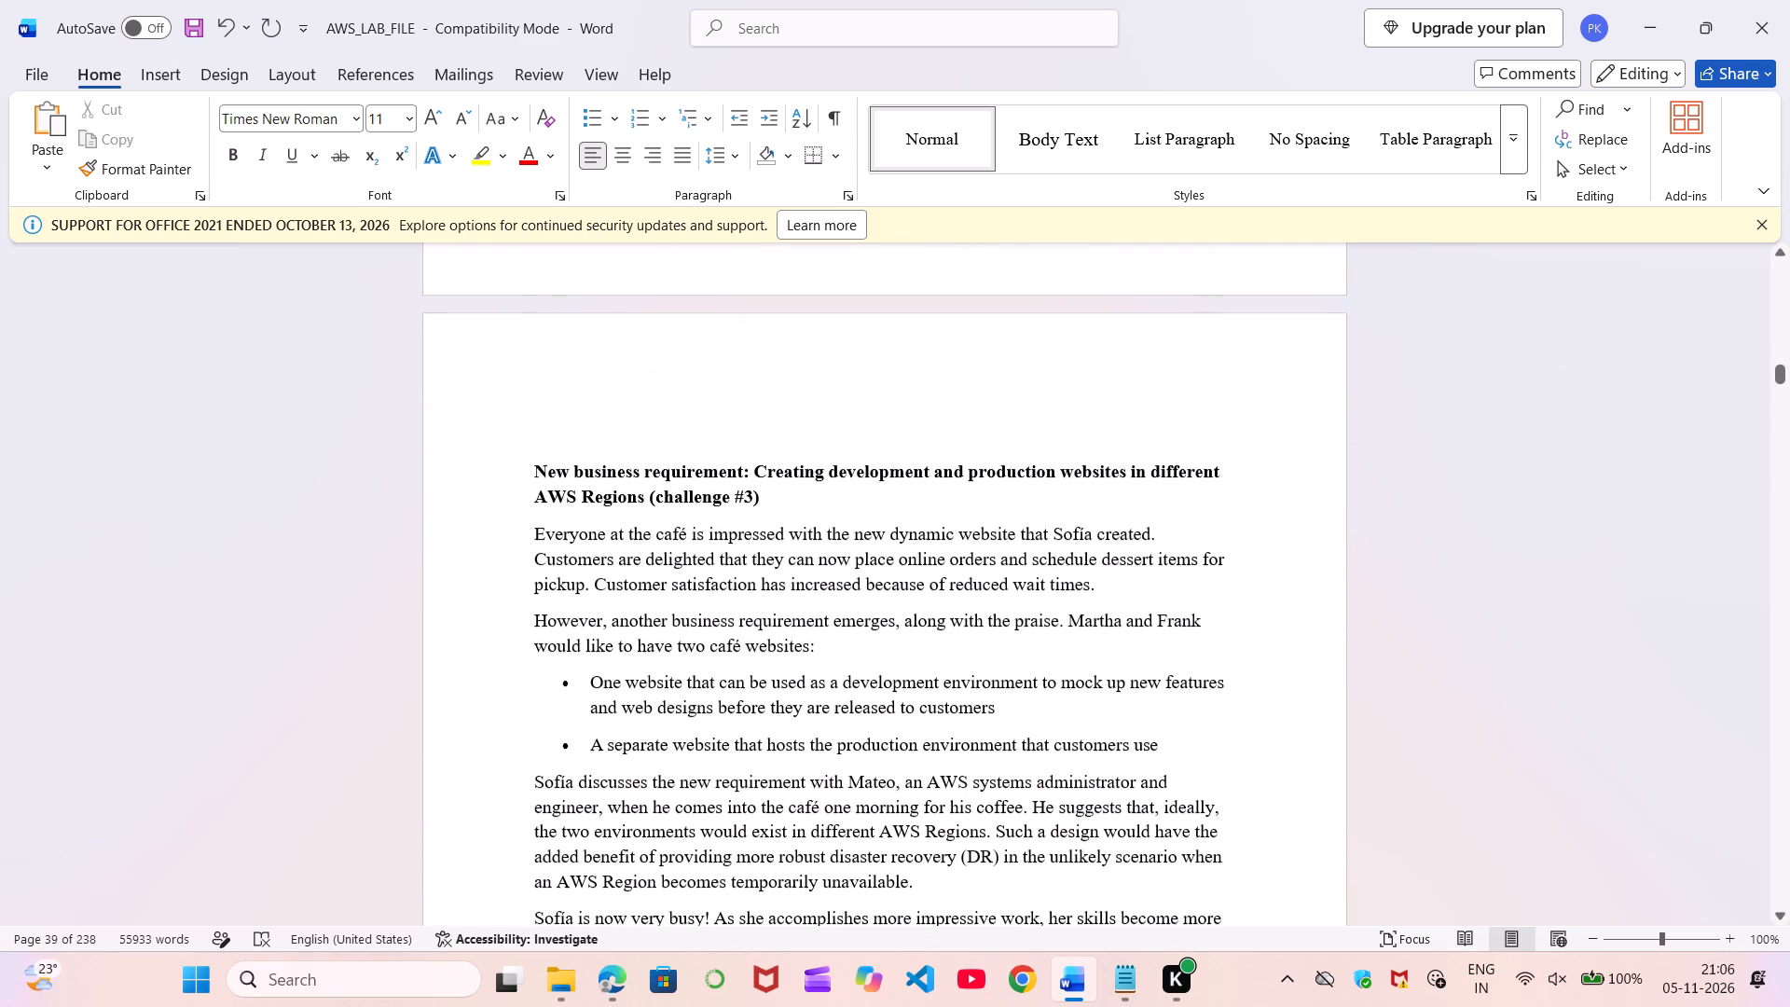
{"action": "scroll", "coordinate": [1121, 518], "scroll_direction": "down", "scroll_amount": 2}
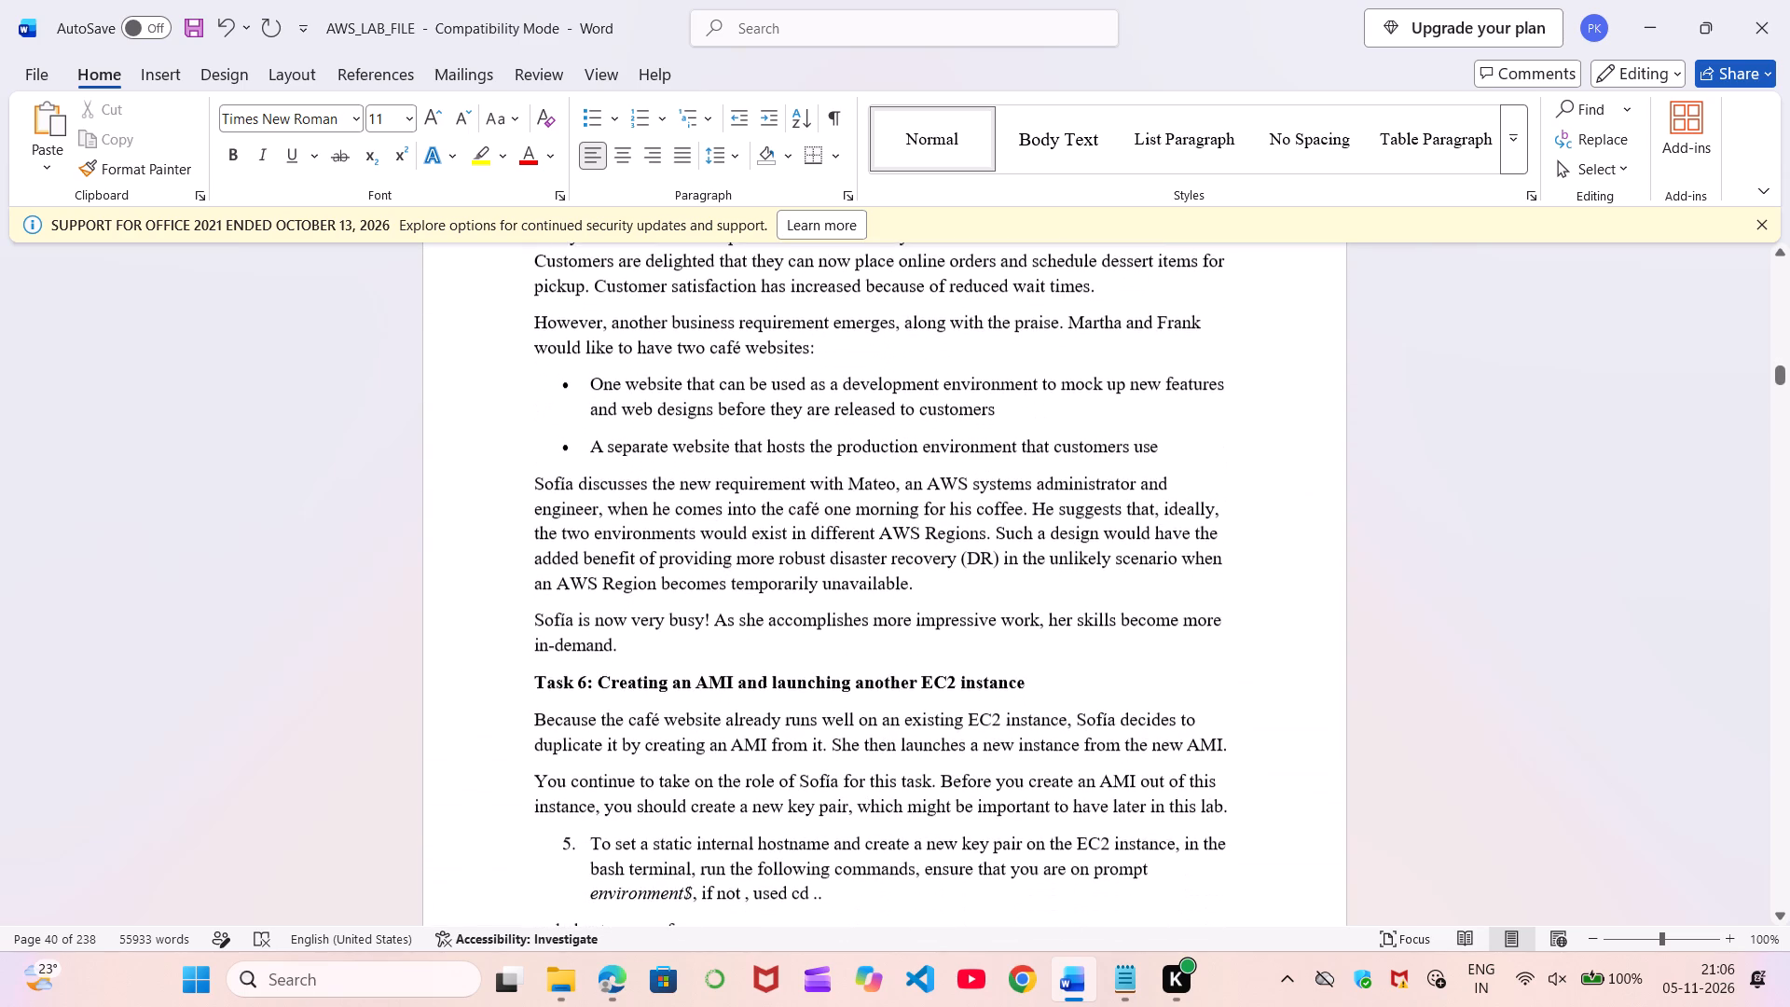
{"action": "scroll", "coordinate": [1121, 518], "scroll_direction": "up", "scroll_amount": 1}
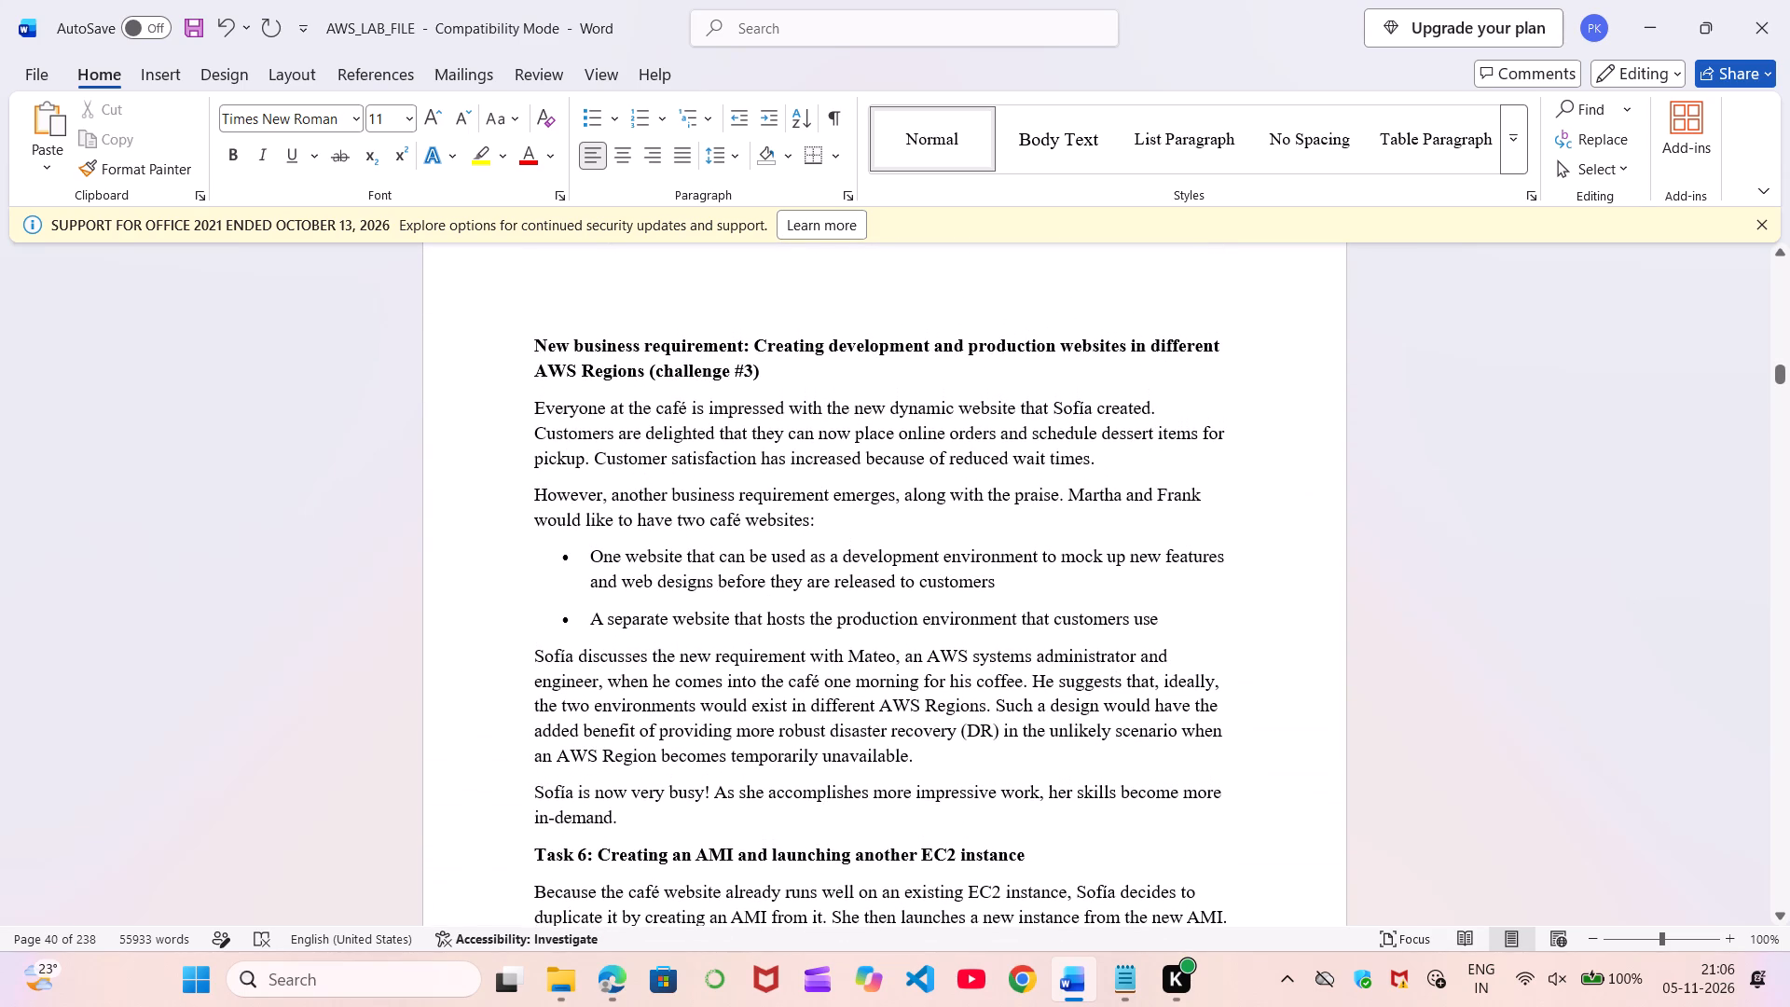
{"action": "left_click_drag", "start_coordinate": [522, 409], "coordinate": [697, 775]}
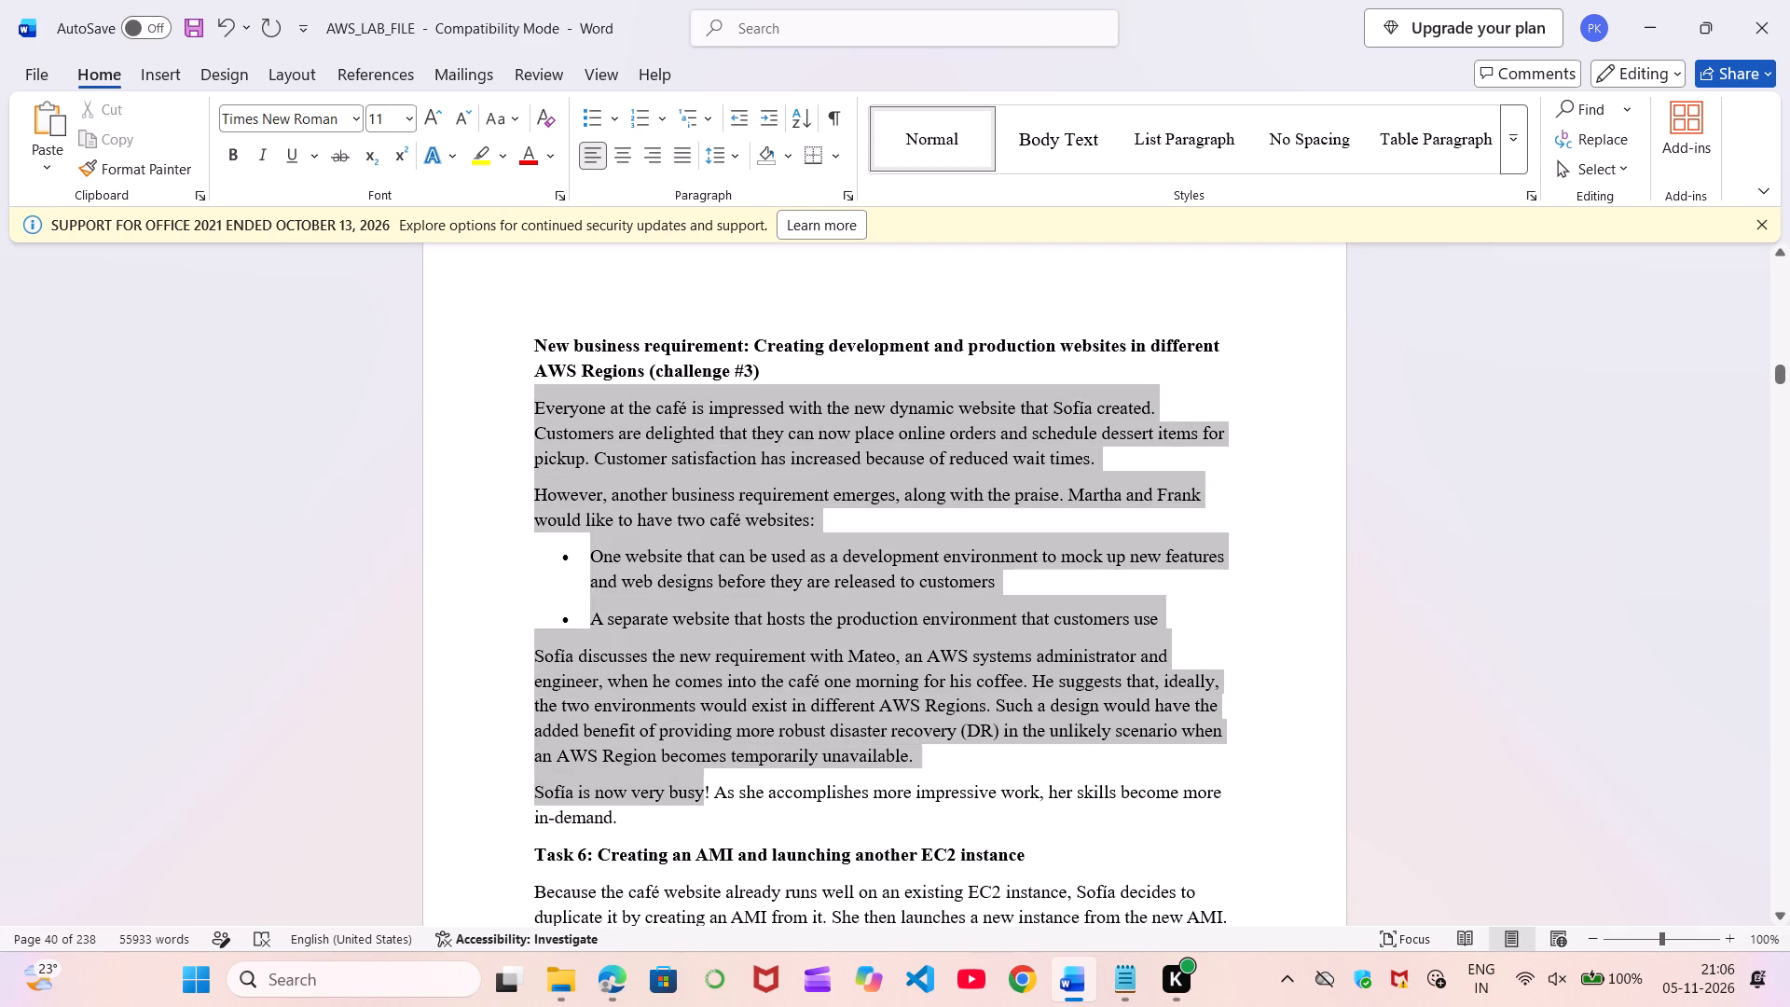
{"action": "left_click_drag", "start_coordinate": [697, 775], "coordinate": [682, 814]}
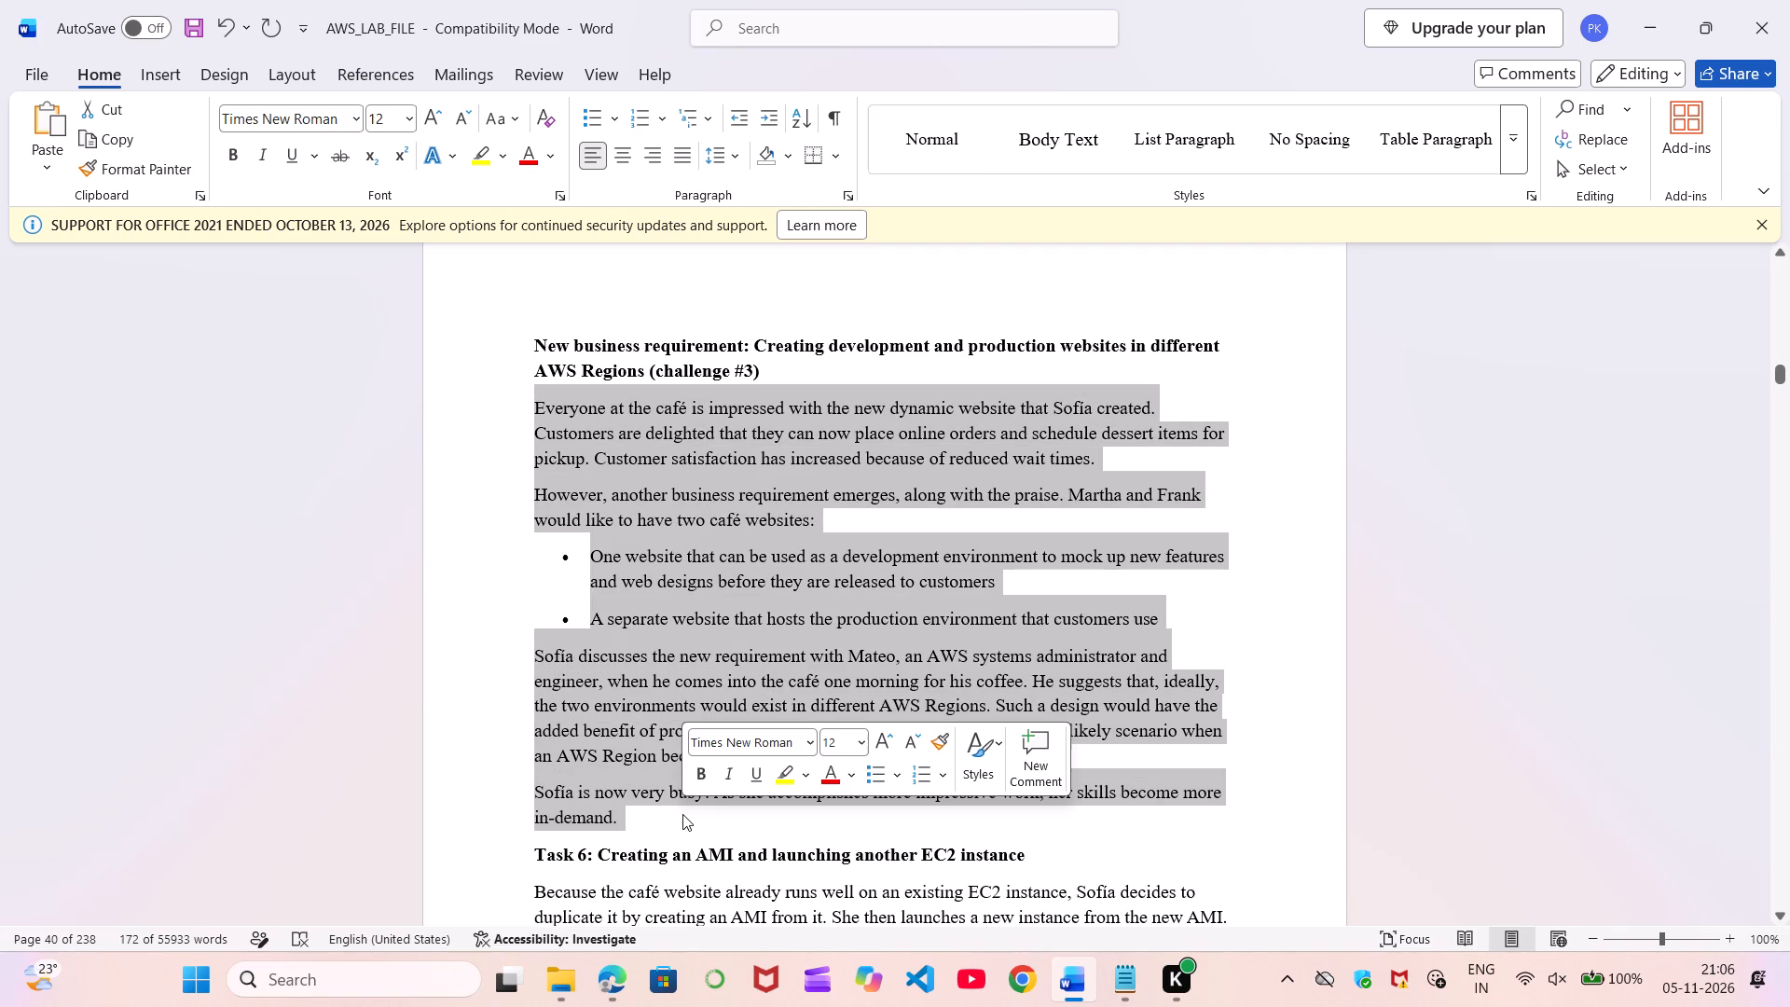
{"action": "key", "text": "BackSpace"}
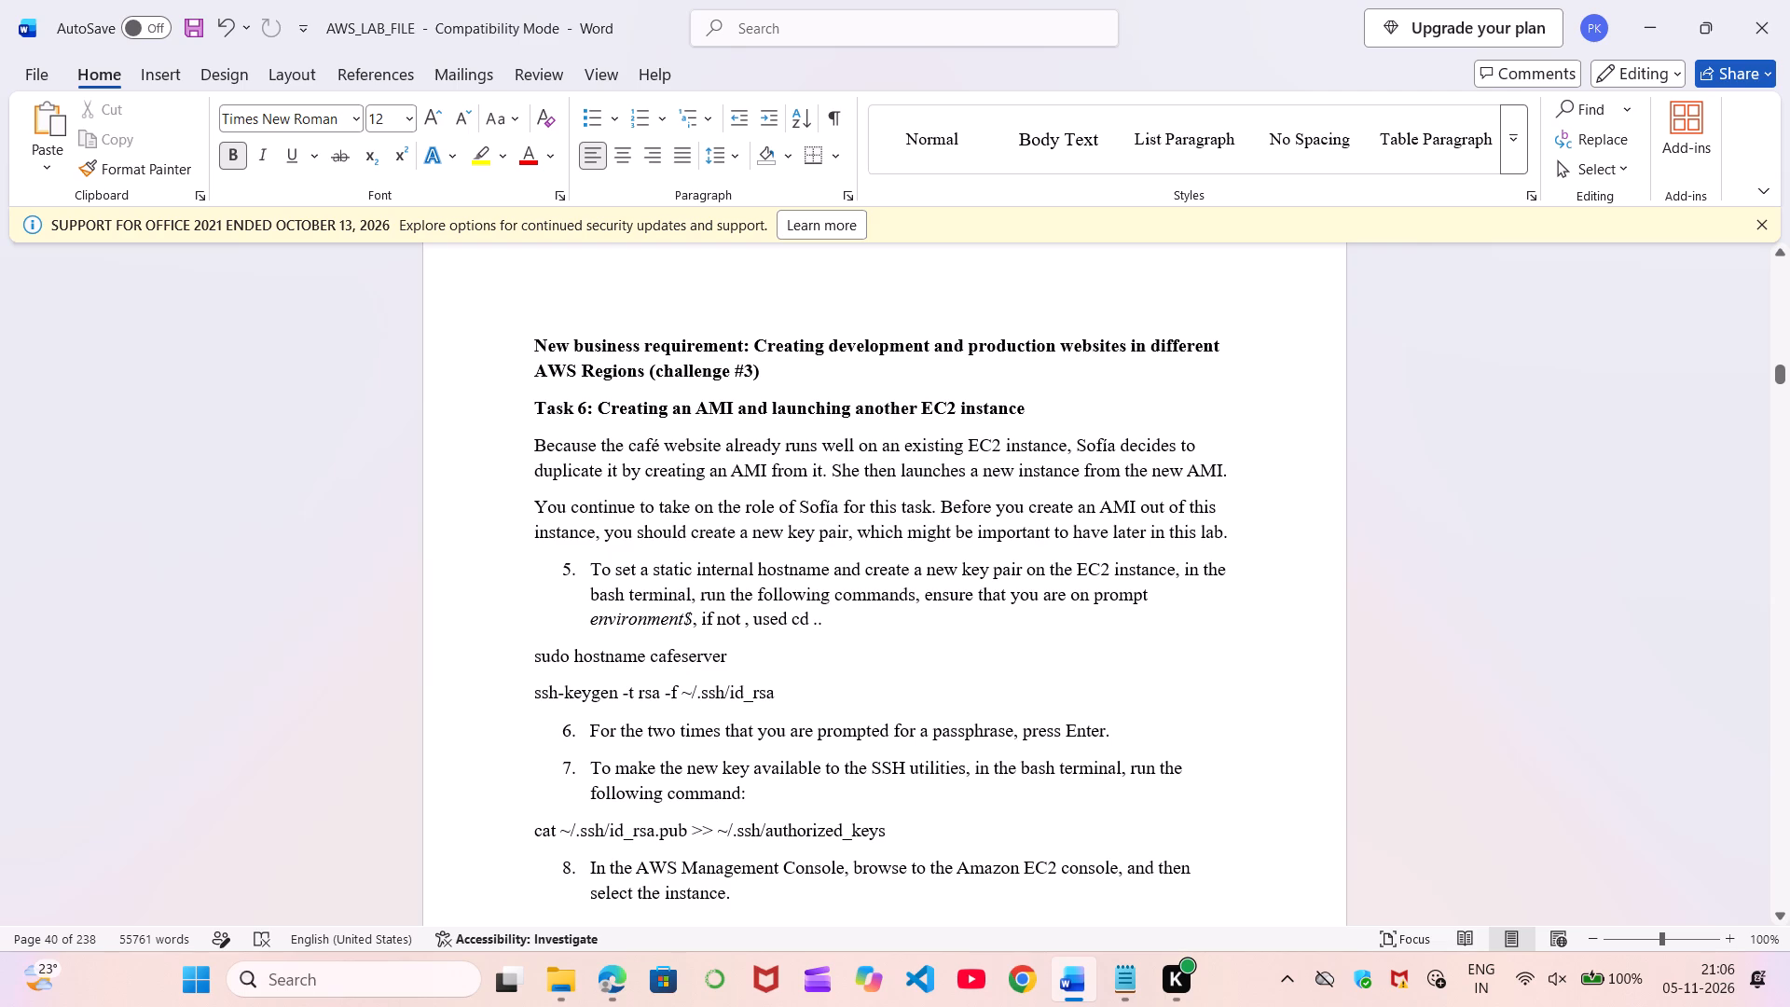
Delete the two introductory paragraphs between the Task 6 heading and the static internal hostname instruction.
{"action": "left_click_drag", "start_coordinate": [524, 445], "coordinate": [1202, 559]}
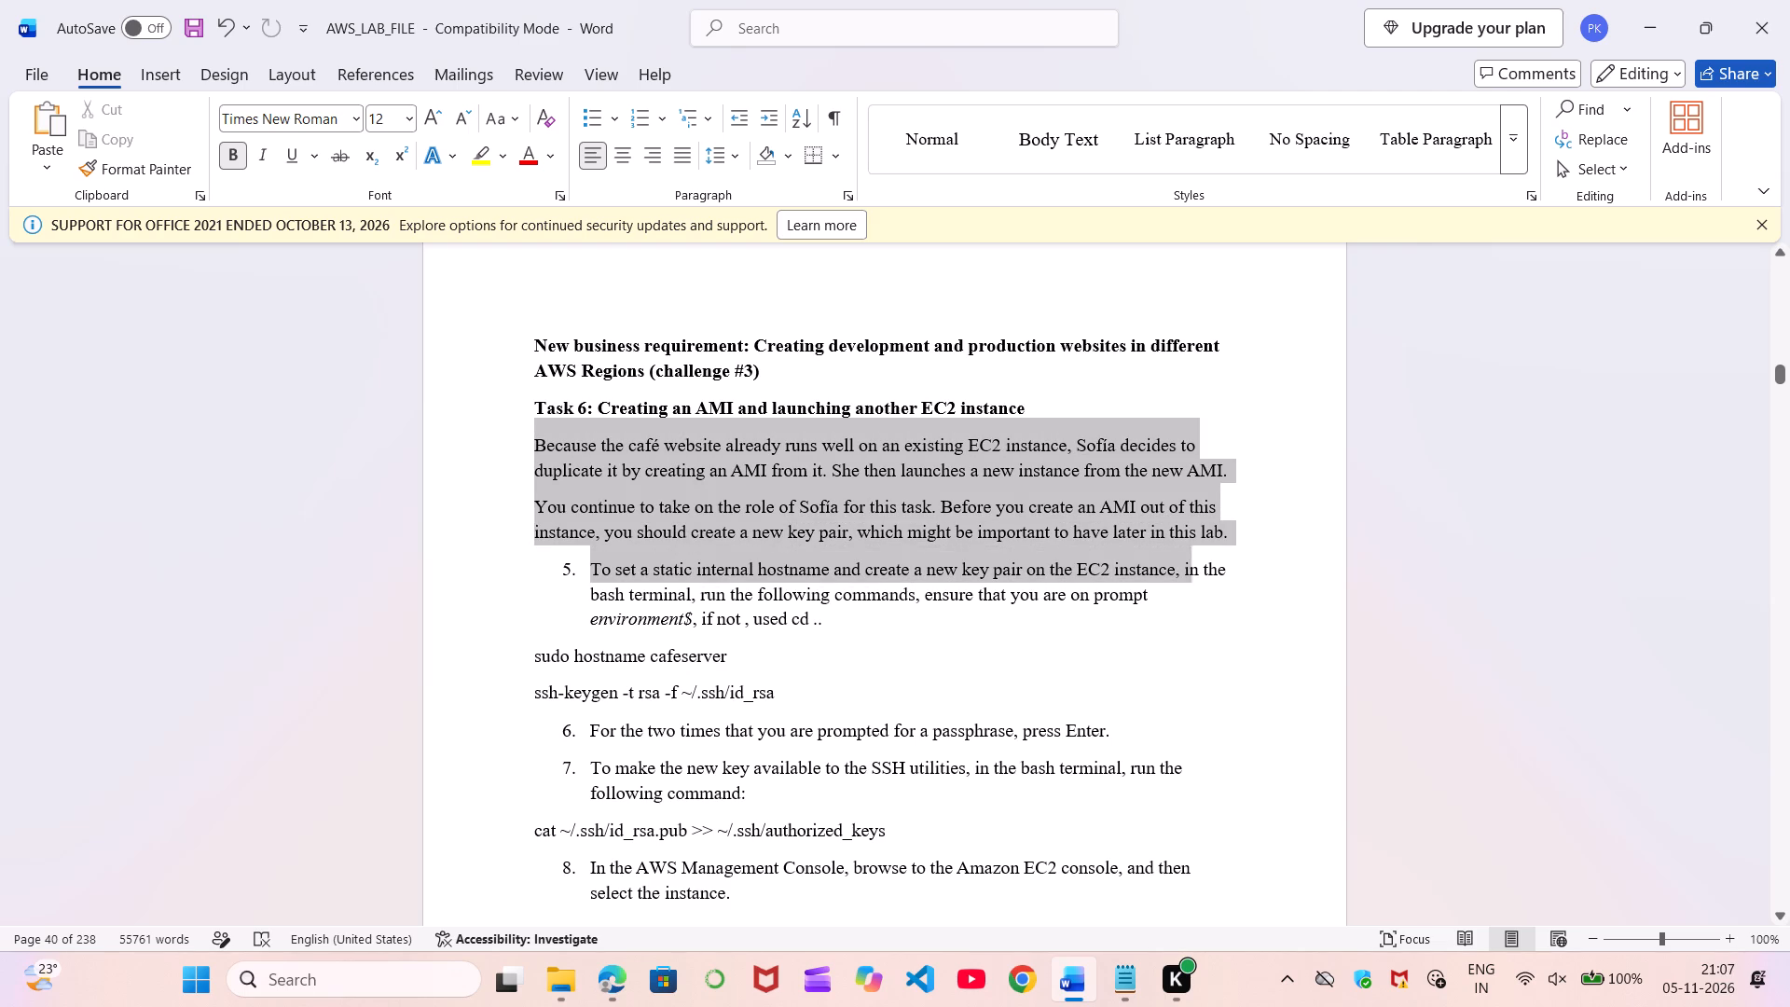
{"action": "left_click_drag", "start_coordinate": [1202, 559], "coordinate": [1288, 523]}
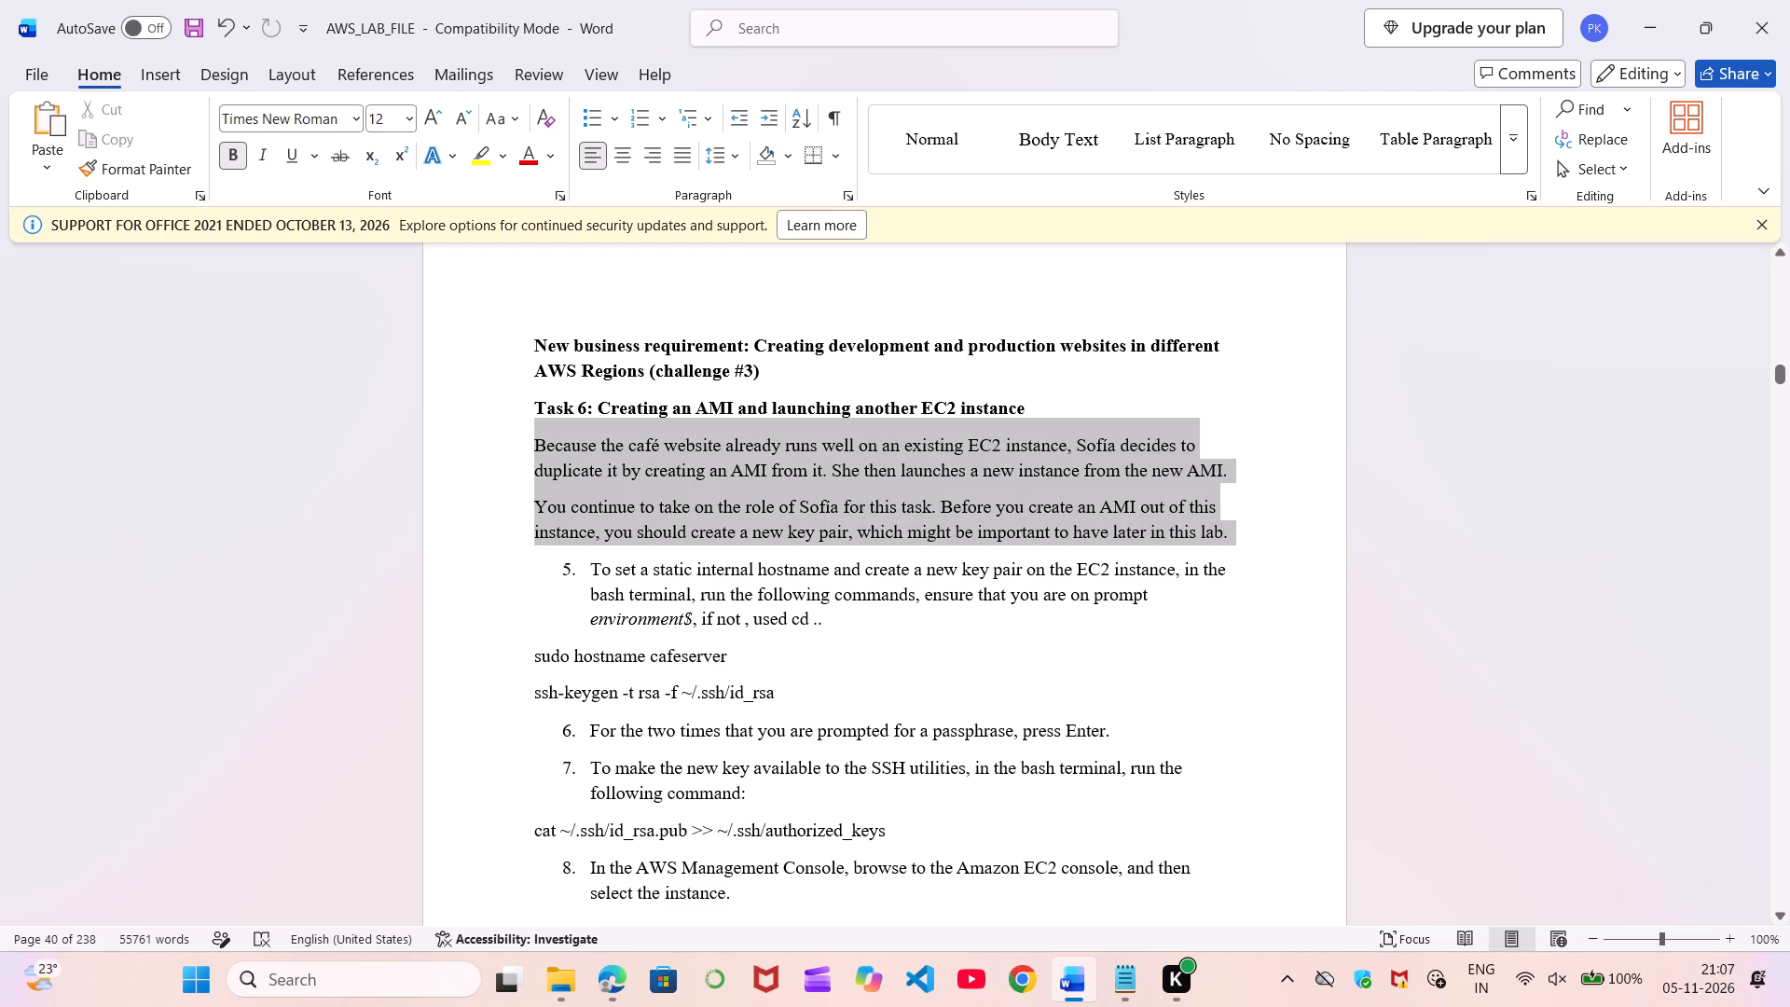
{"action": "left_click_drag", "start_coordinate": [1288, 523], "coordinate": [1287, 523]}
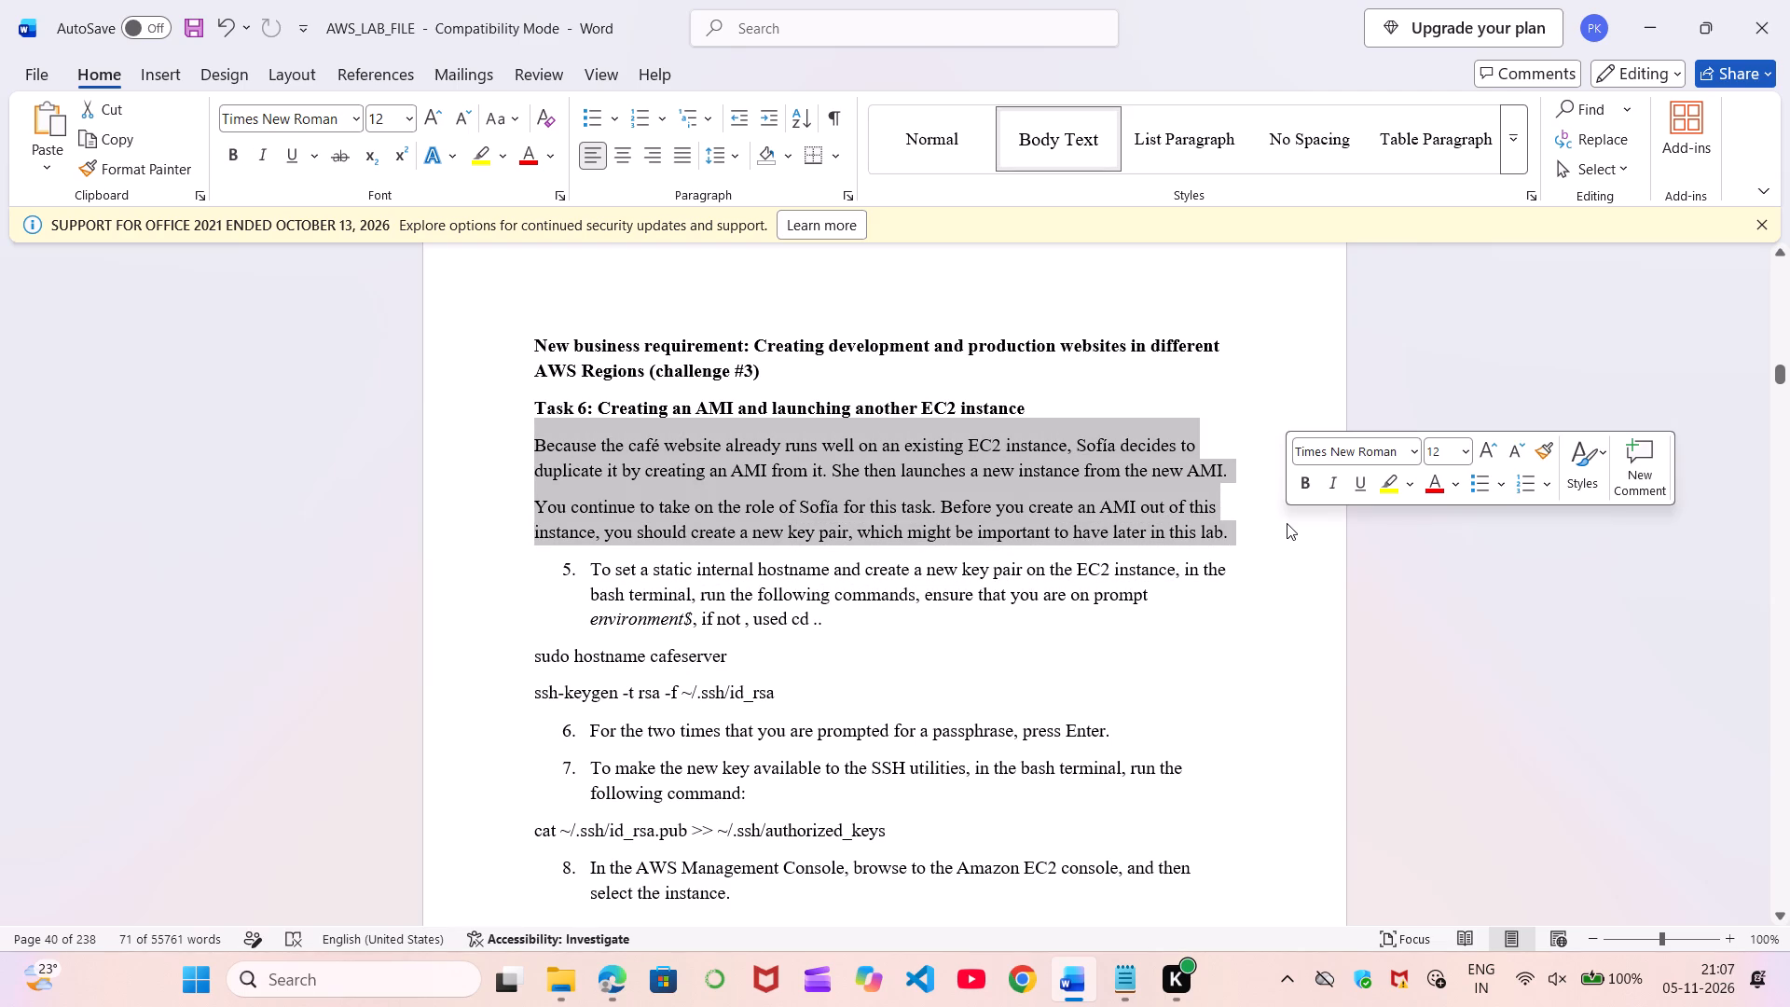
{"action": "key", "text": "BackSpace"}
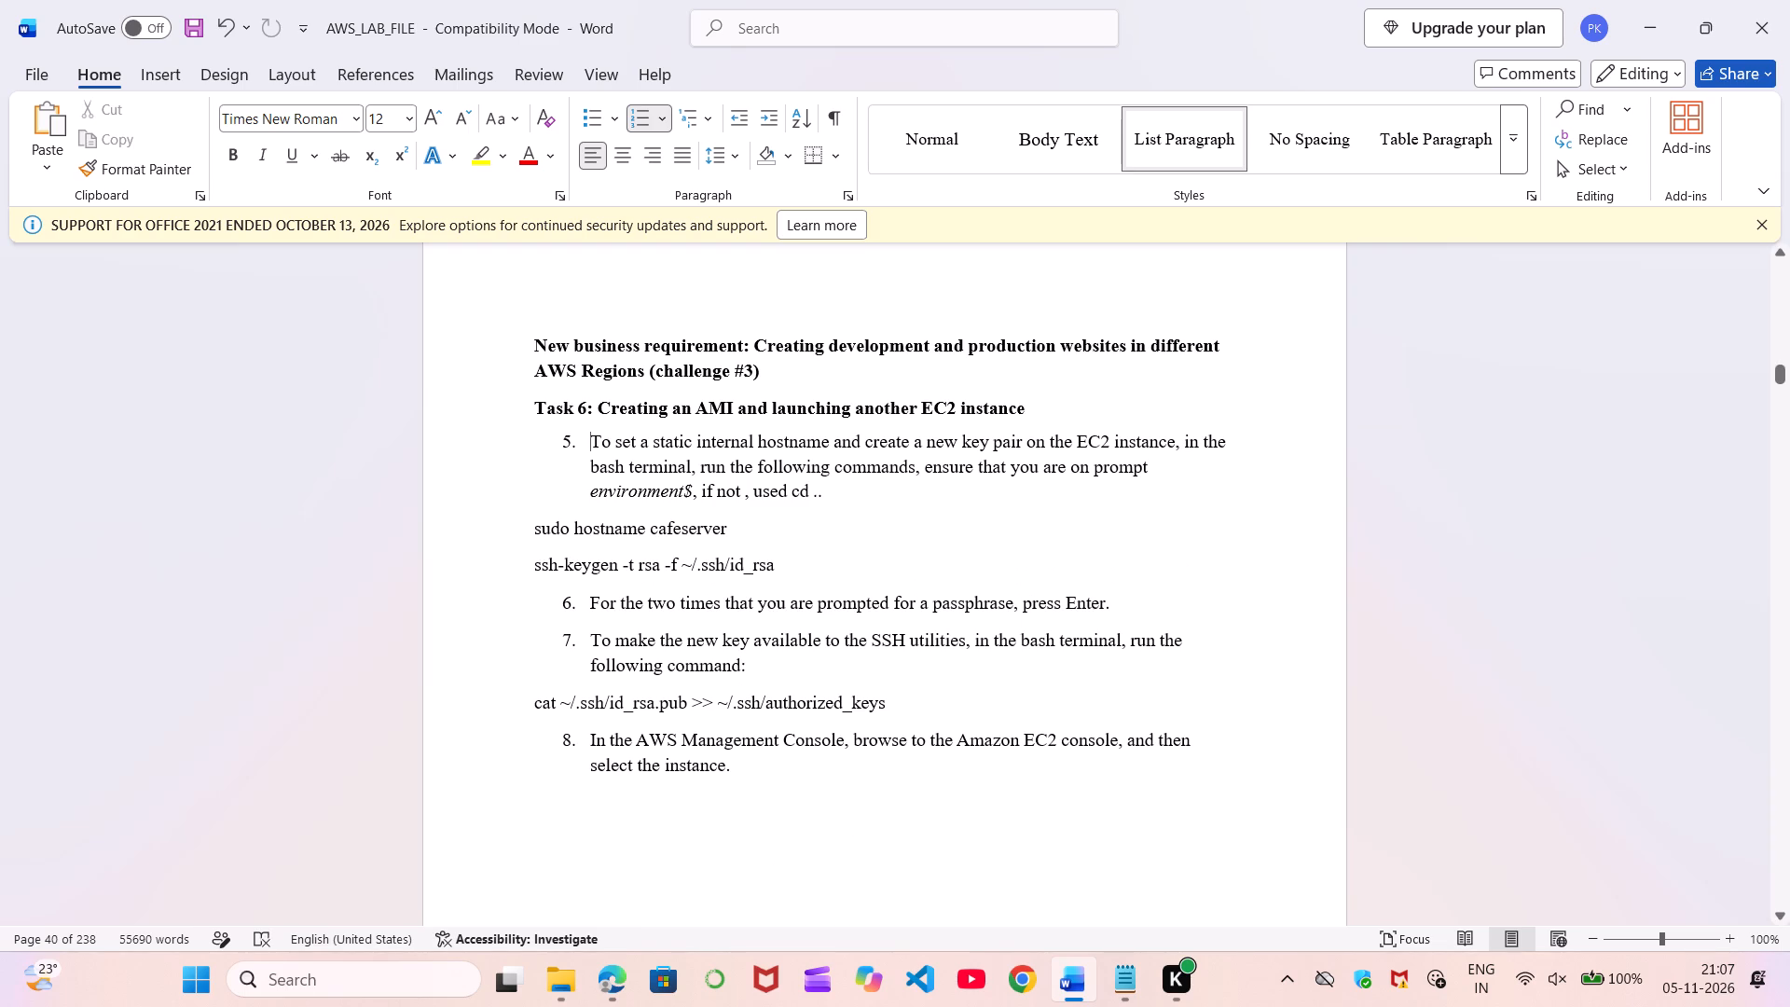
Delete the "Answering questions about AMIs" section, from its heading through Question 7, keeping the "Next, you configure the new AMI" line.
{"action": "scroll", "coordinate": [999, 552], "scroll_direction": "down", "scroll_amount": 1}
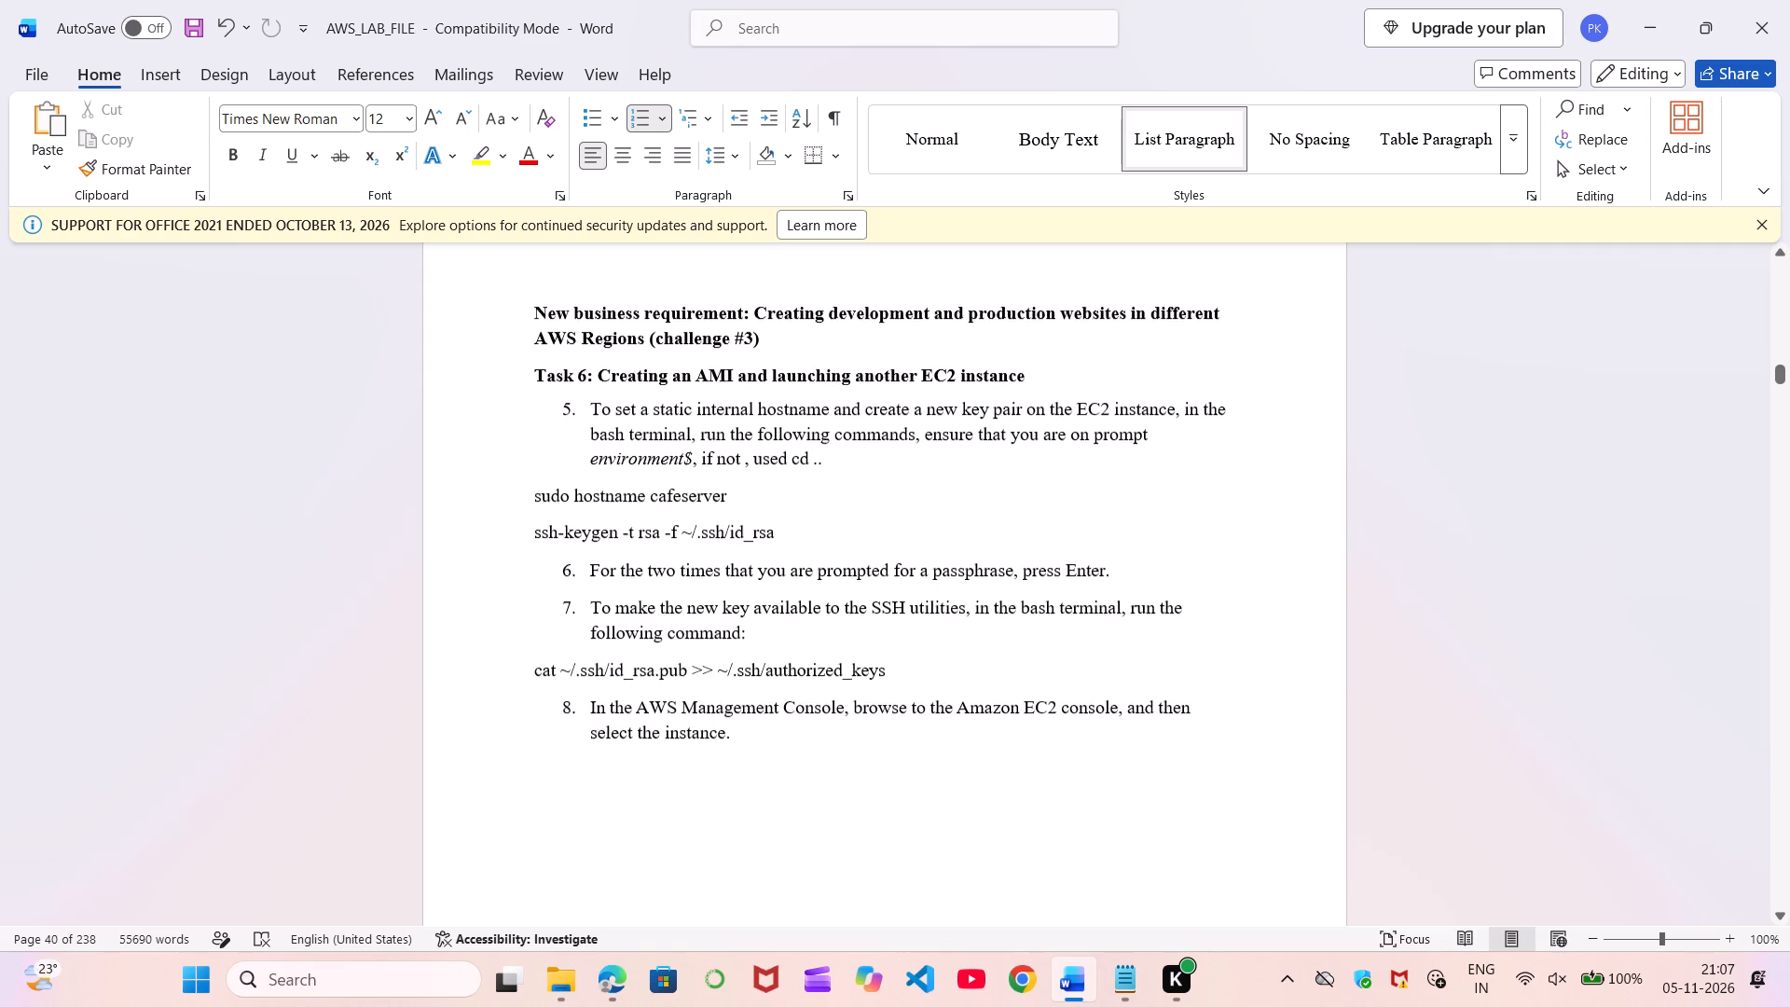
{"action": "scroll", "coordinate": [999, 552], "scroll_direction": "down", "scroll_amount": 4}
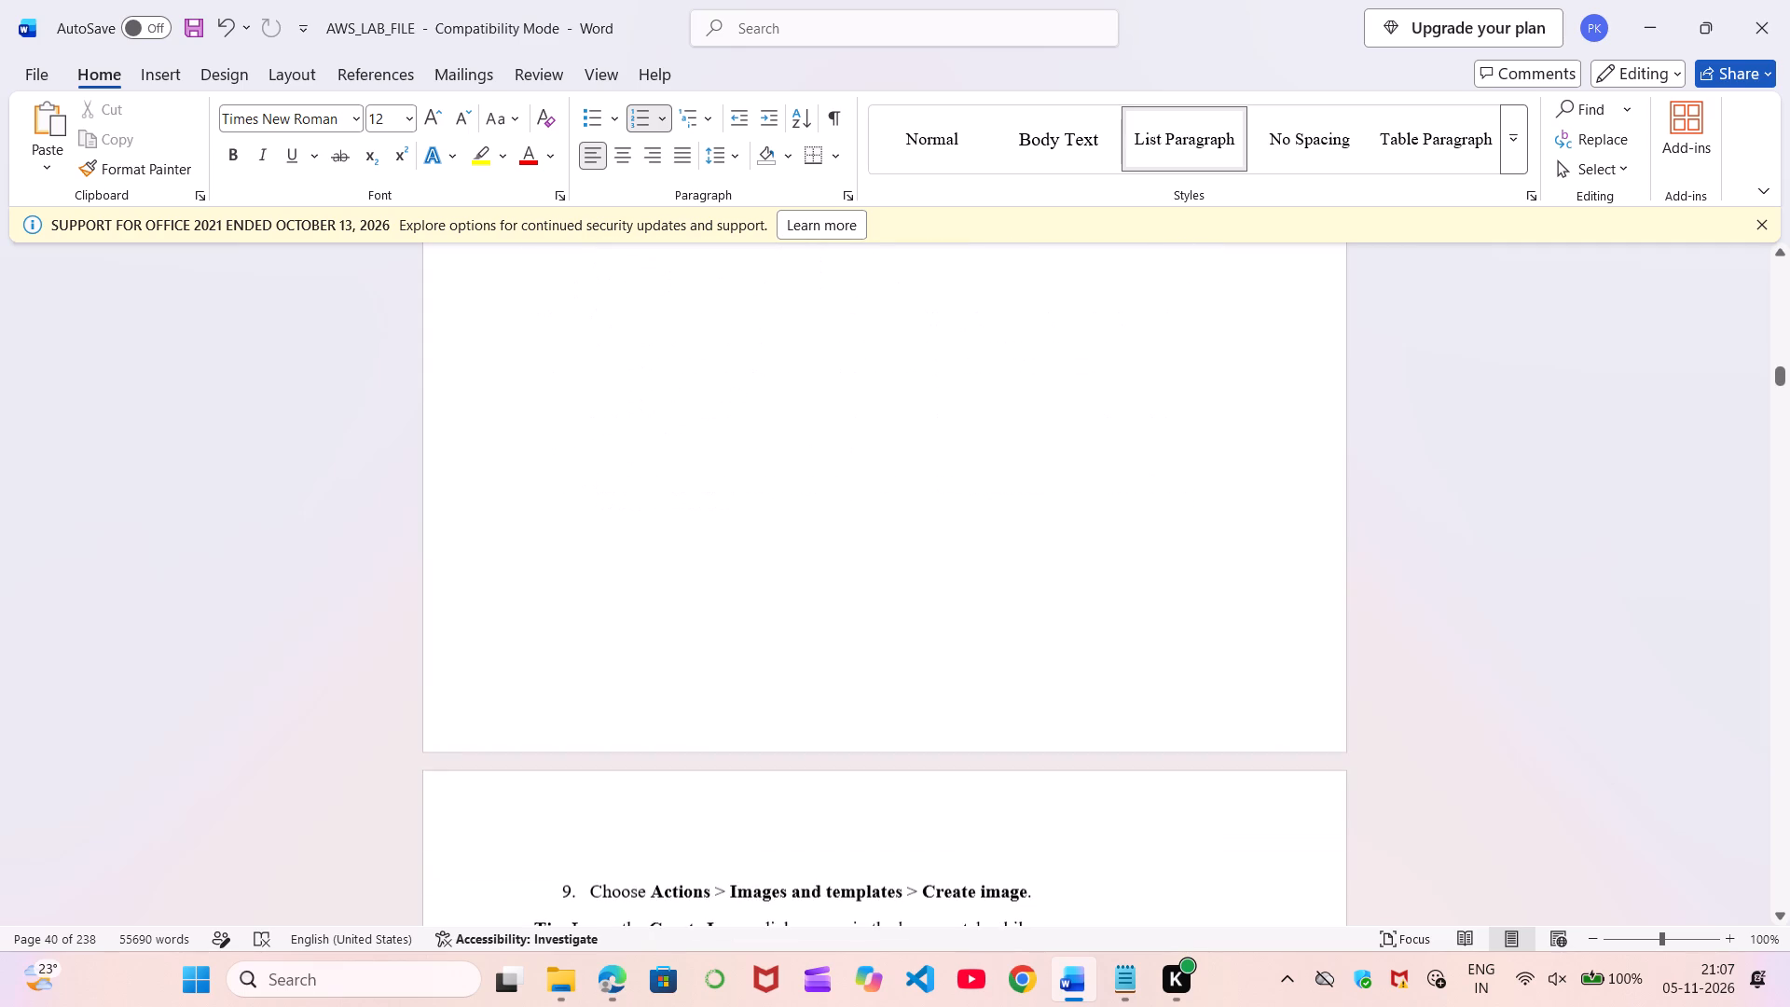
{"action": "scroll", "coordinate": [999, 552], "scroll_direction": "down", "scroll_amount": 1}
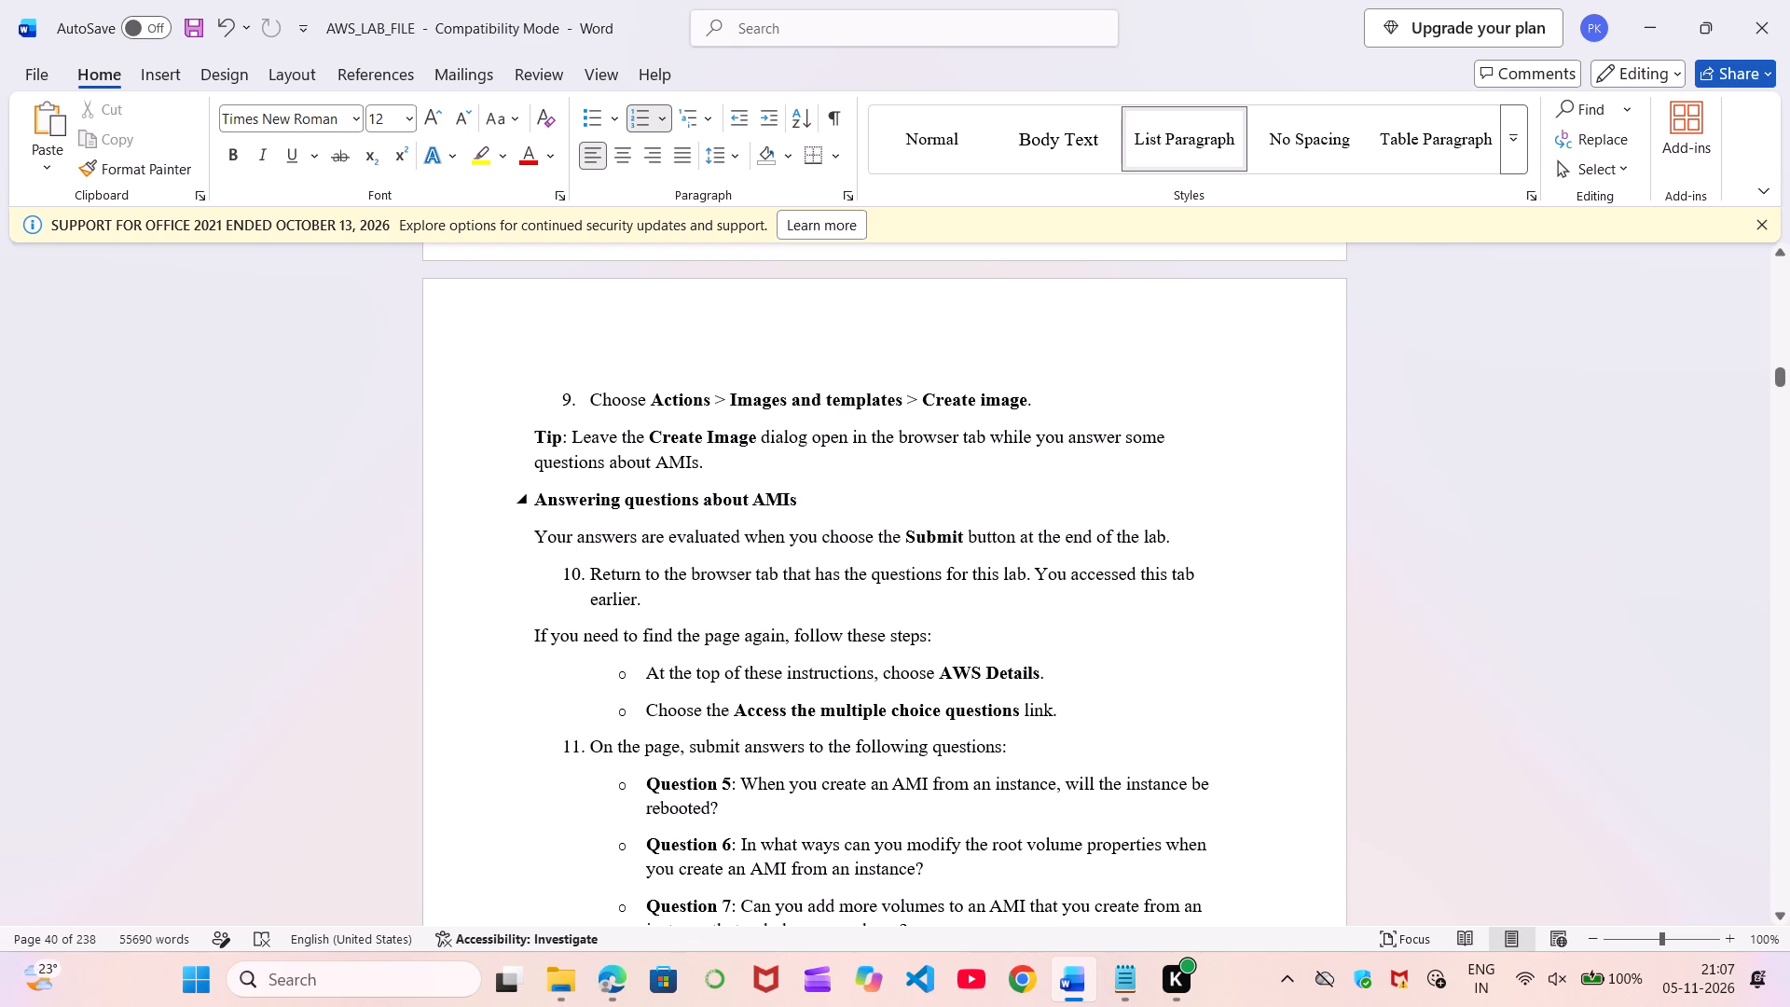
{"action": "scroll", "coordinate": [635, 553], "scroll_direction": "down", "scroll_amount": 2}
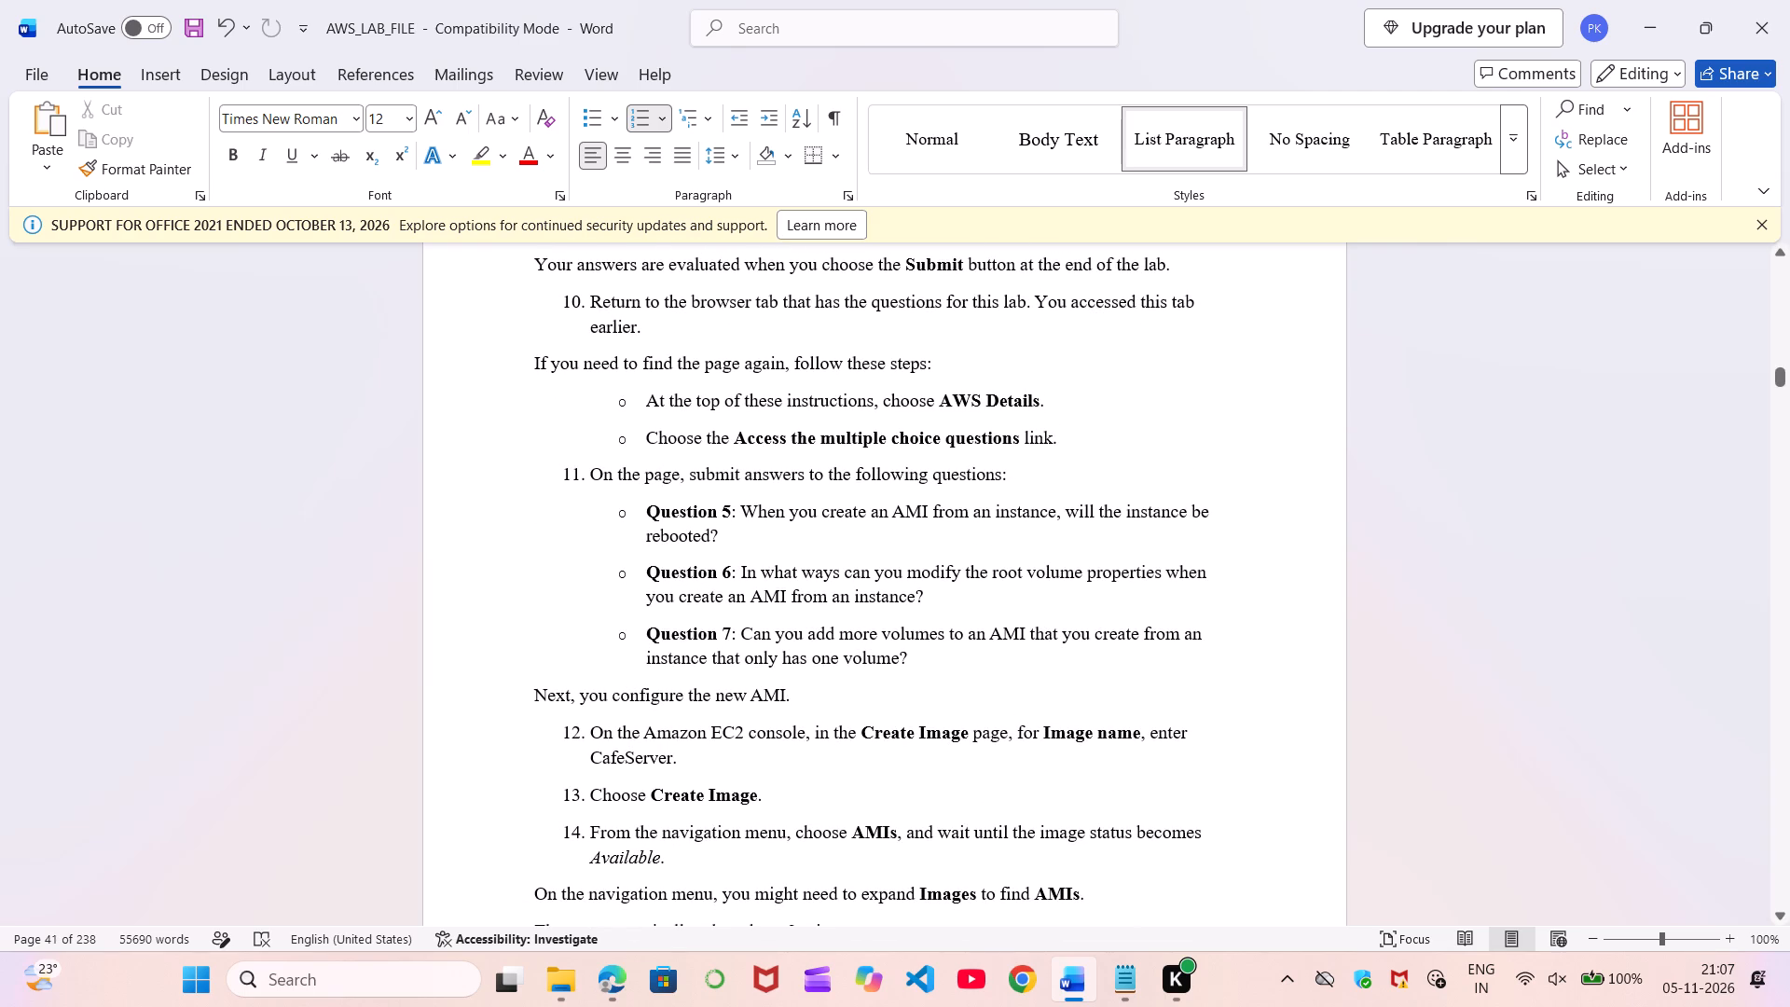
{"action": "left_click_drag", "start_coordinate": [940, 661], "coordinate": [842, 652]}
{"action": "left_click_drag", "start_coordinate": [842, 652], "coordinate": [516, 317]}
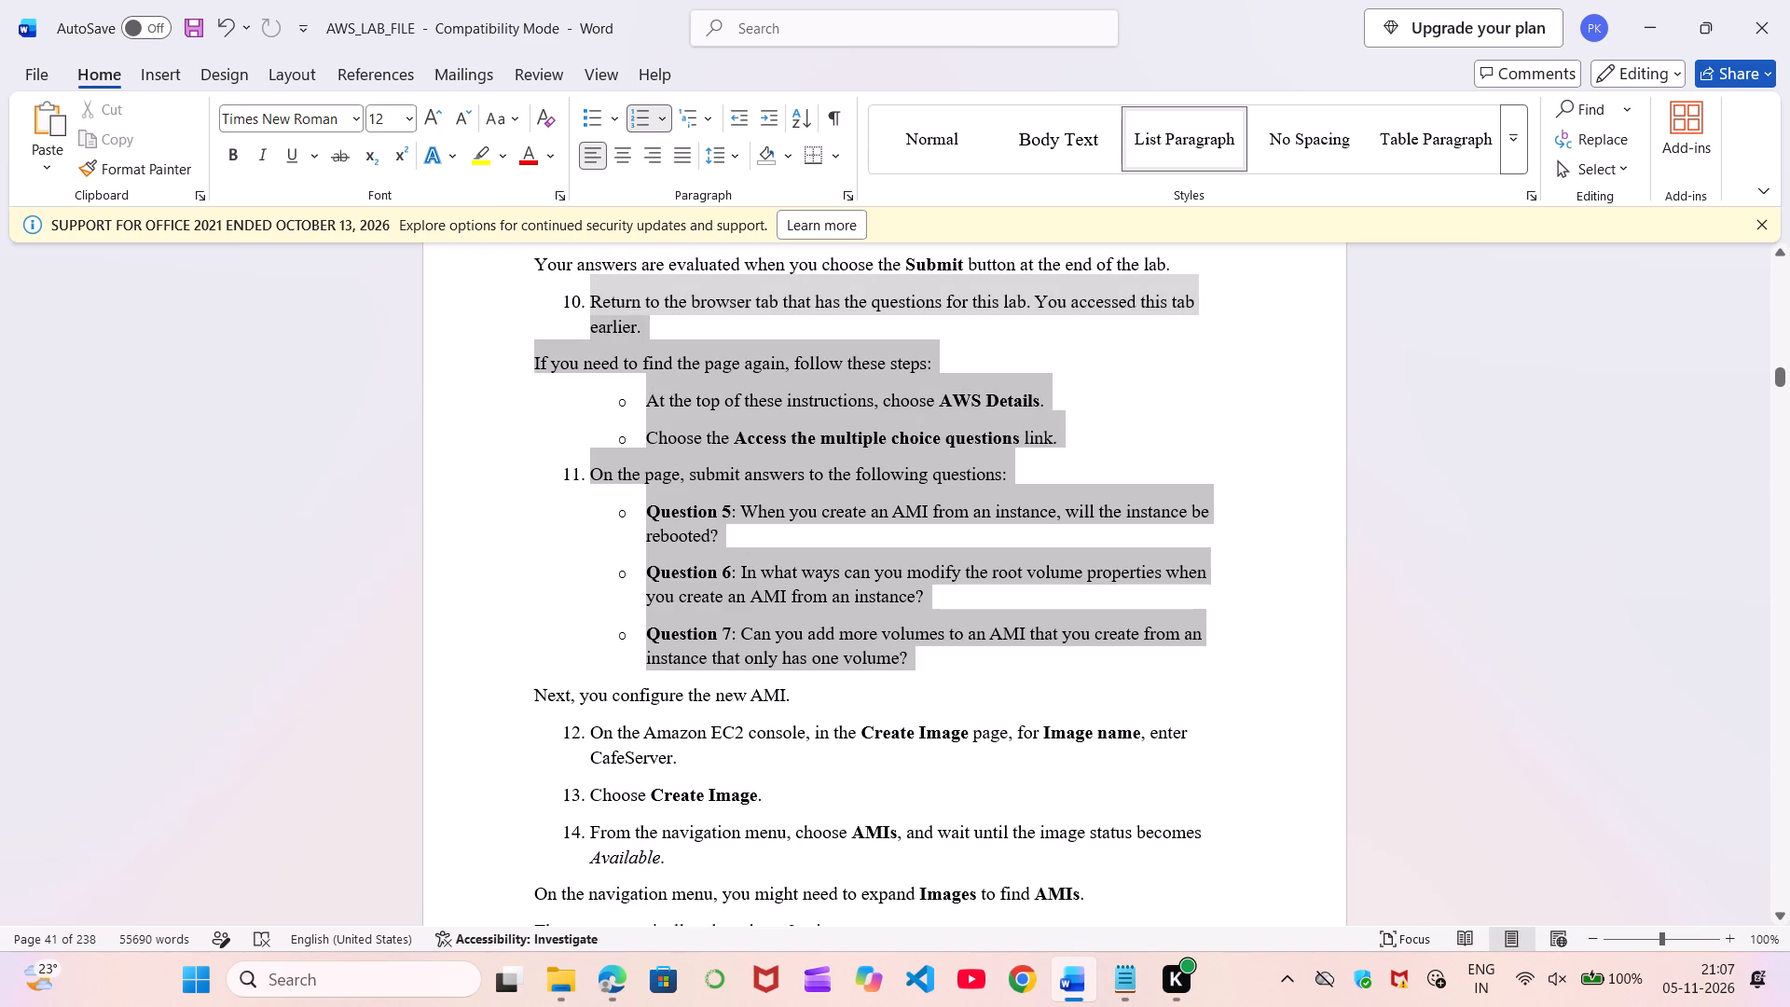
{"action": "left_click_drag", "start_coordinate": [516, 317], "coordinate": [485, 288]}
{"action": "left_click_drag", "start_coordinate": [485, 288], "coordinate": [500, 285]}
{"action": "left_click_drag", "start_coordinate": [500, 285], "coordinate": [689, 463]}
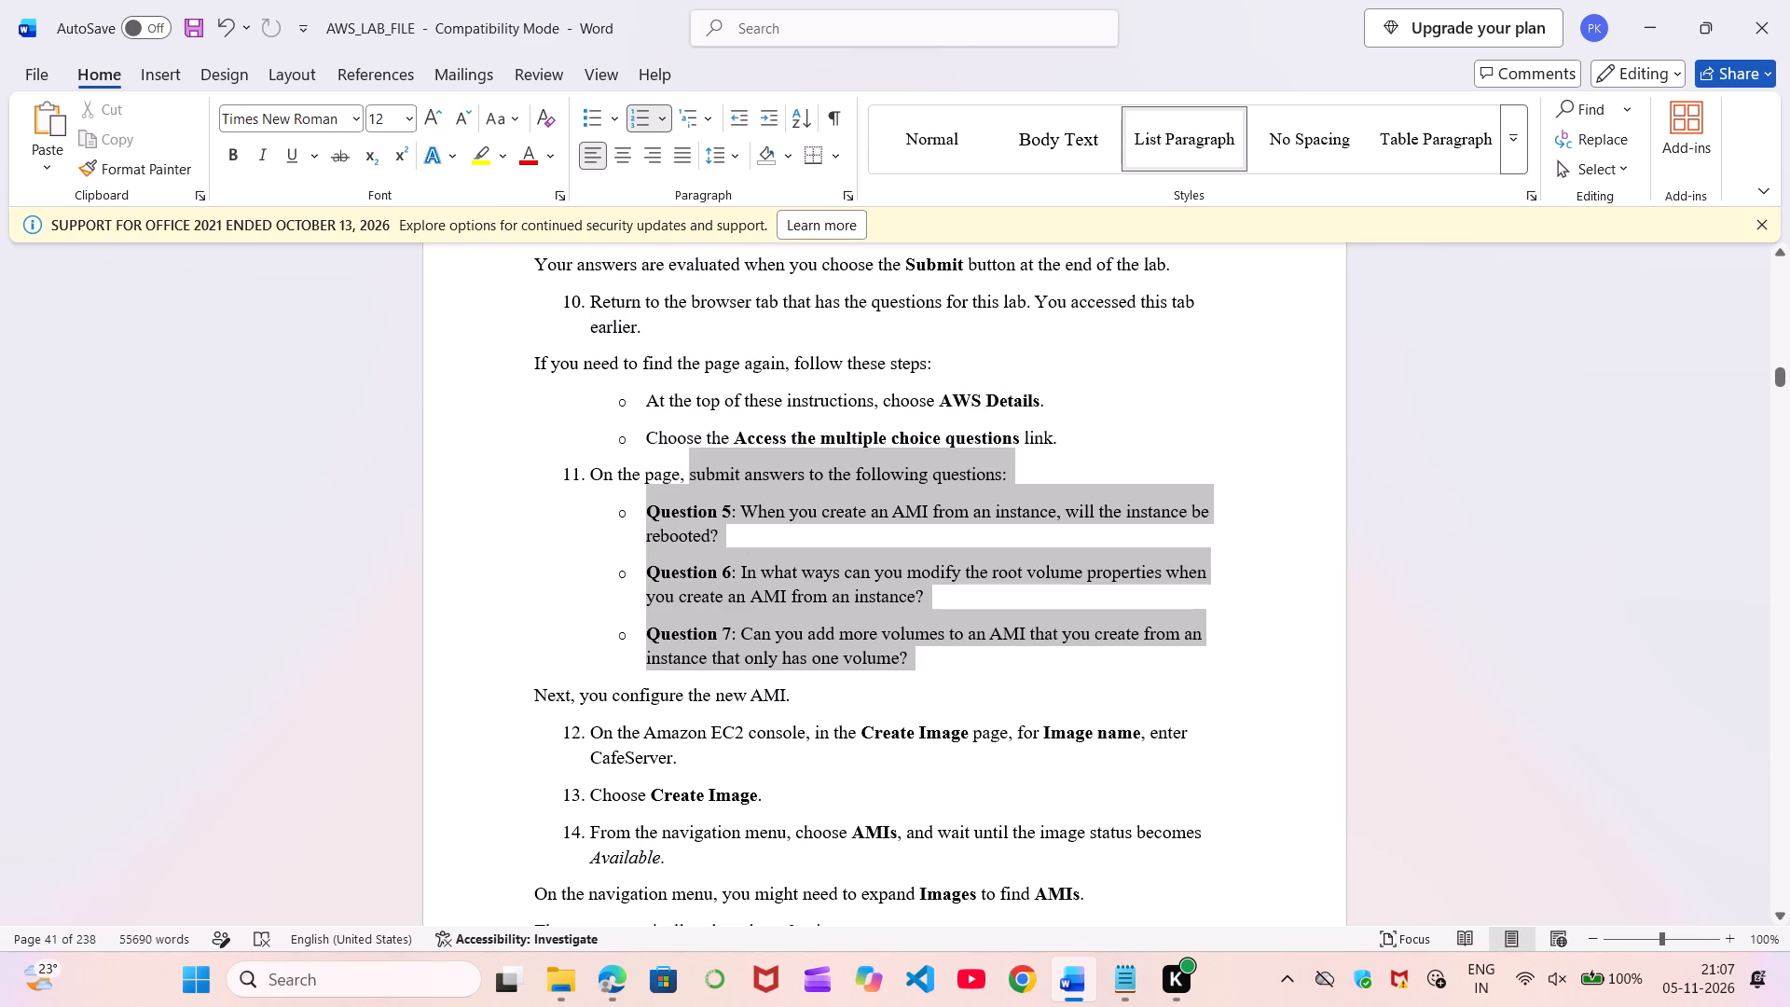
{"action": "left_click_drag", "start_coordinate": [689, 463], "coordinate": [686, 470]}
{"action": "scroll", "coordinate": [686, 470], "scroll_direction": "up", "scroll_amount": 1}
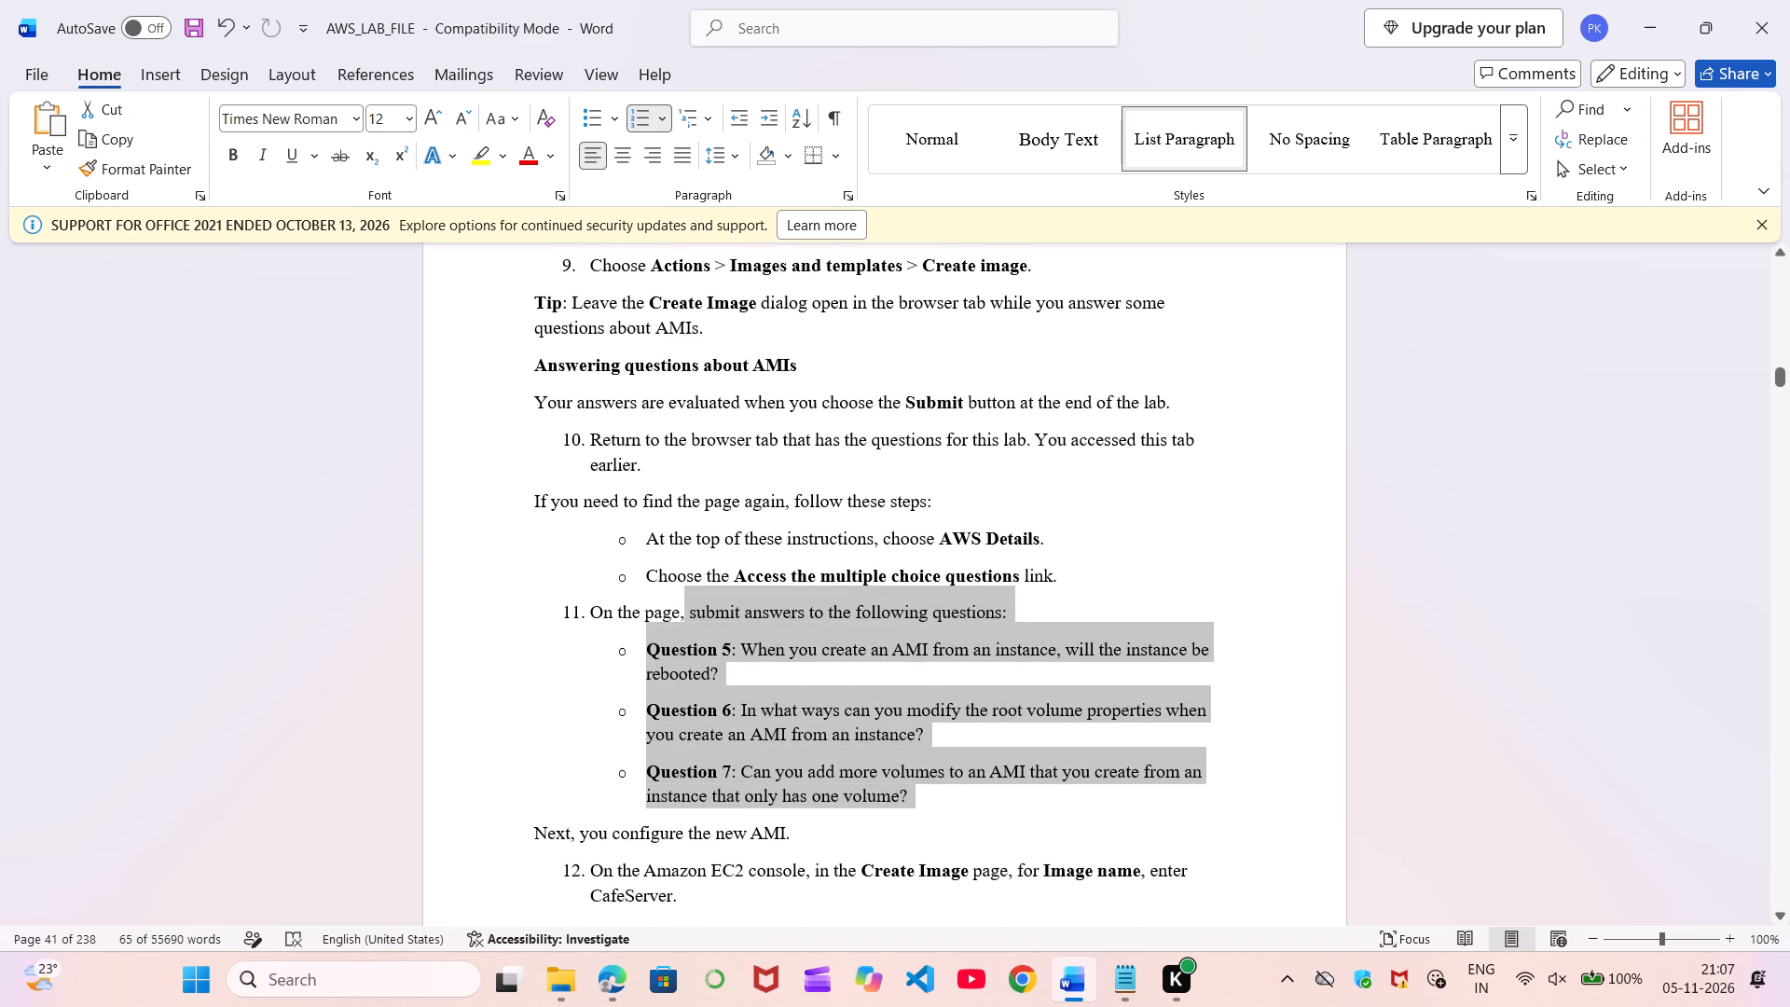
{"action": "scroll", "coordinate": [686, 470], "scroll_direction": "up", "scroll_amount": 1}
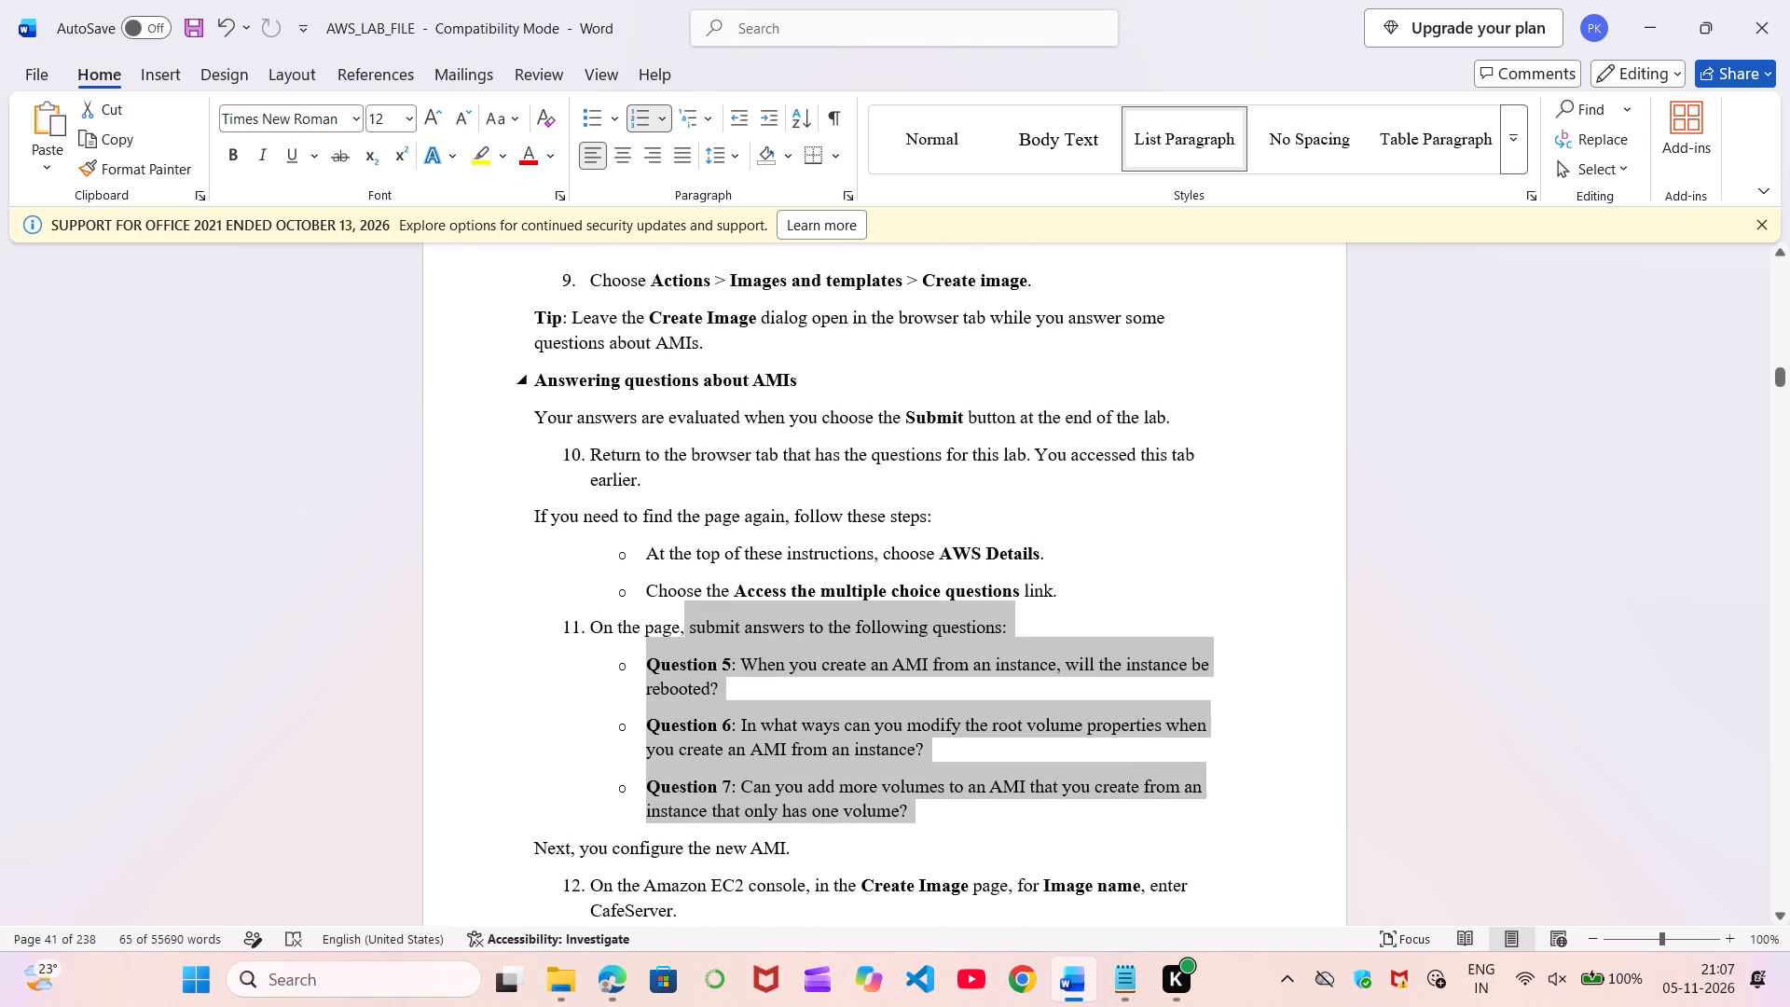
{"action": "left_click", "coordinate": [528, 373]}
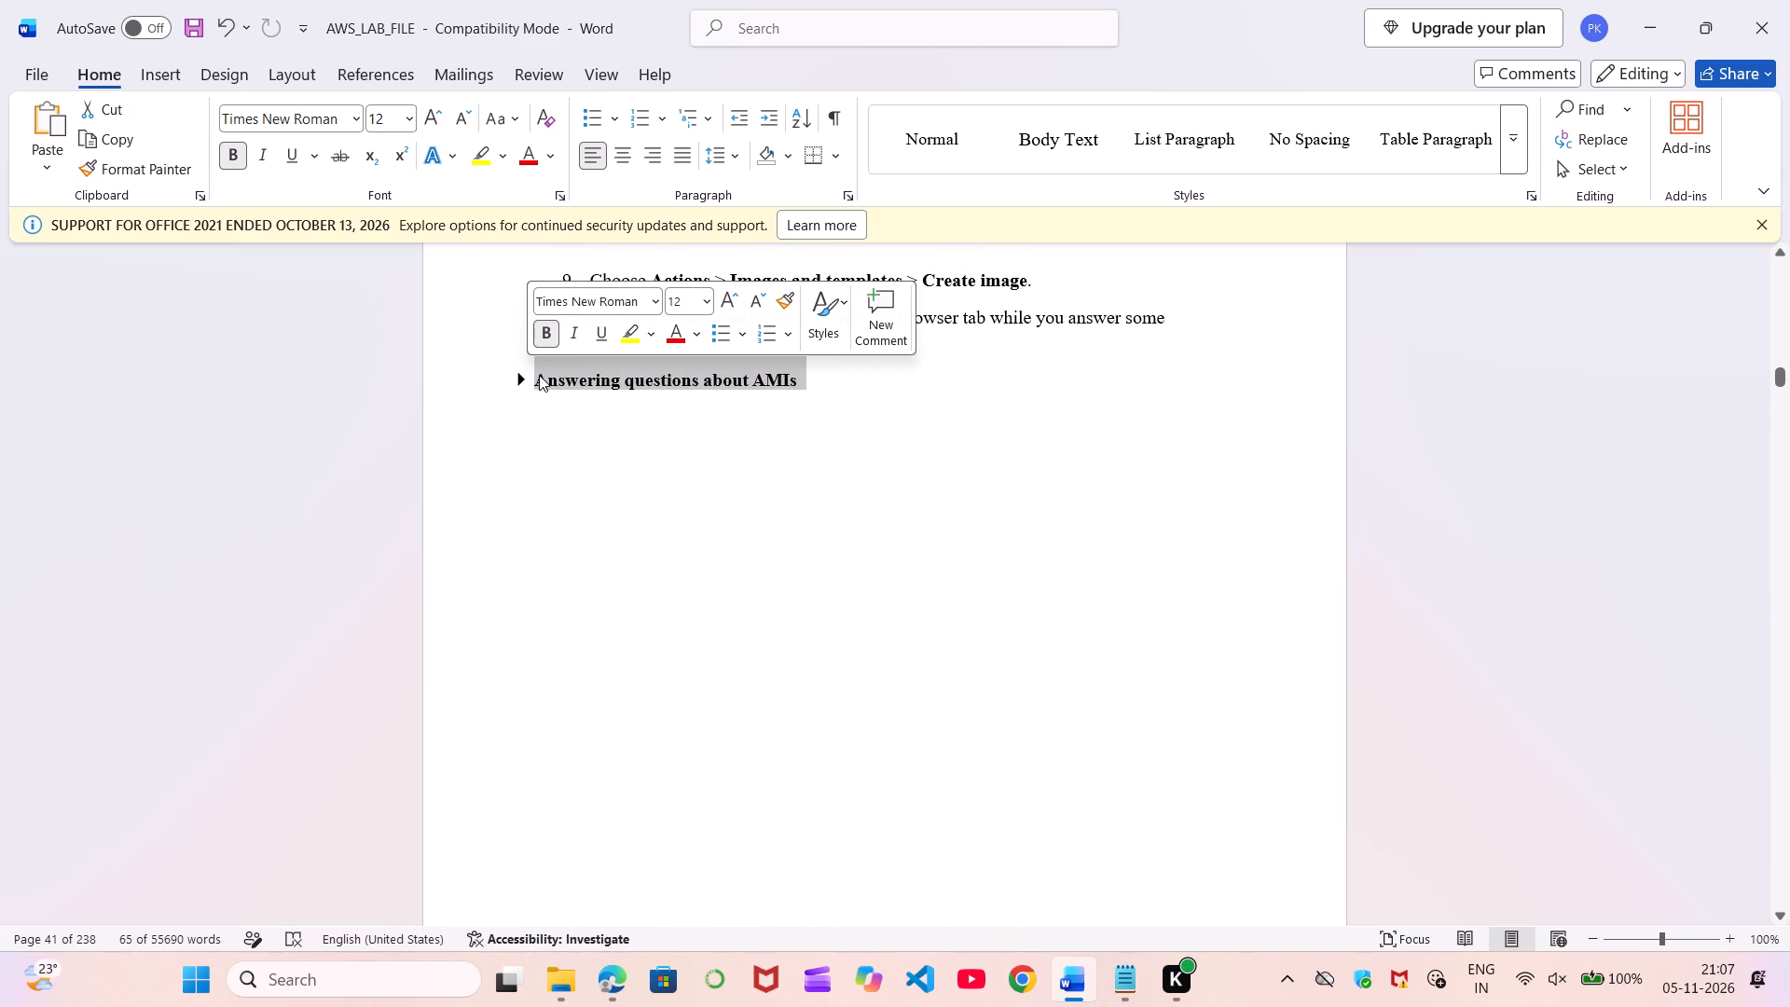
{"action": "left_click", "coordinate": [521, 379]}
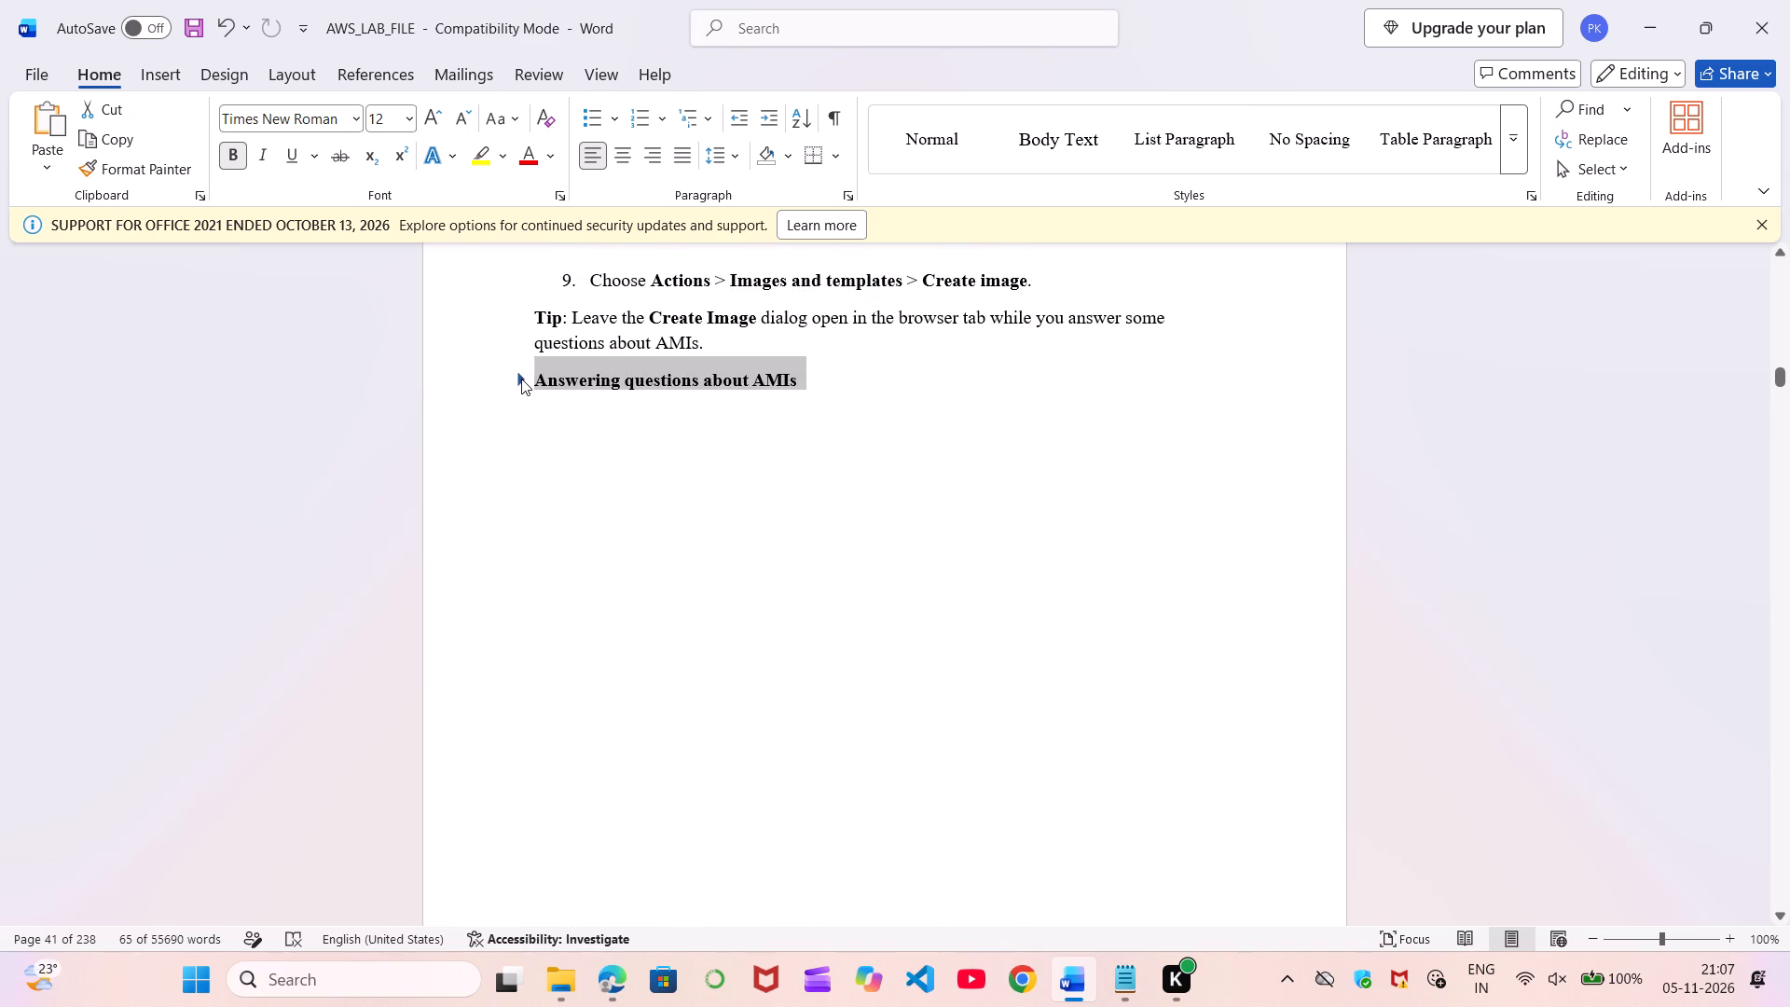
{"action": "left_click", "coordinate": [536, 379]}
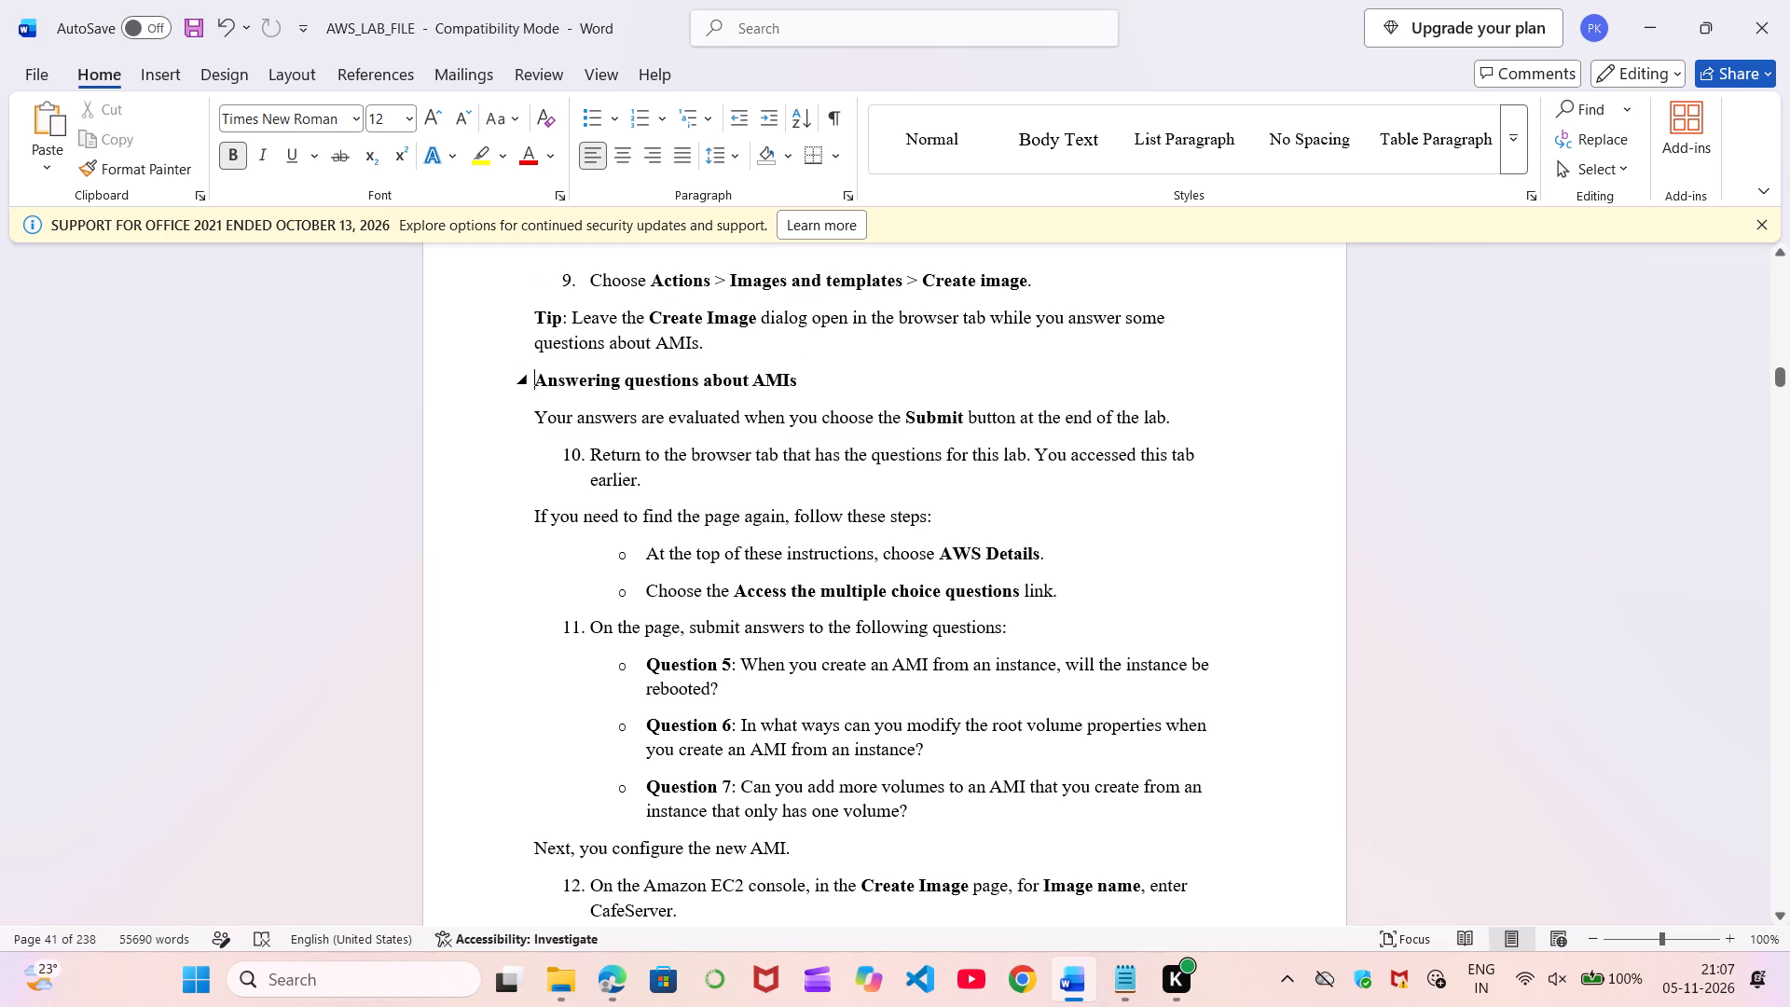
{"action": "left_click_drag", "start_coordinate": [540, 376], "coordinate": [693, 521]}
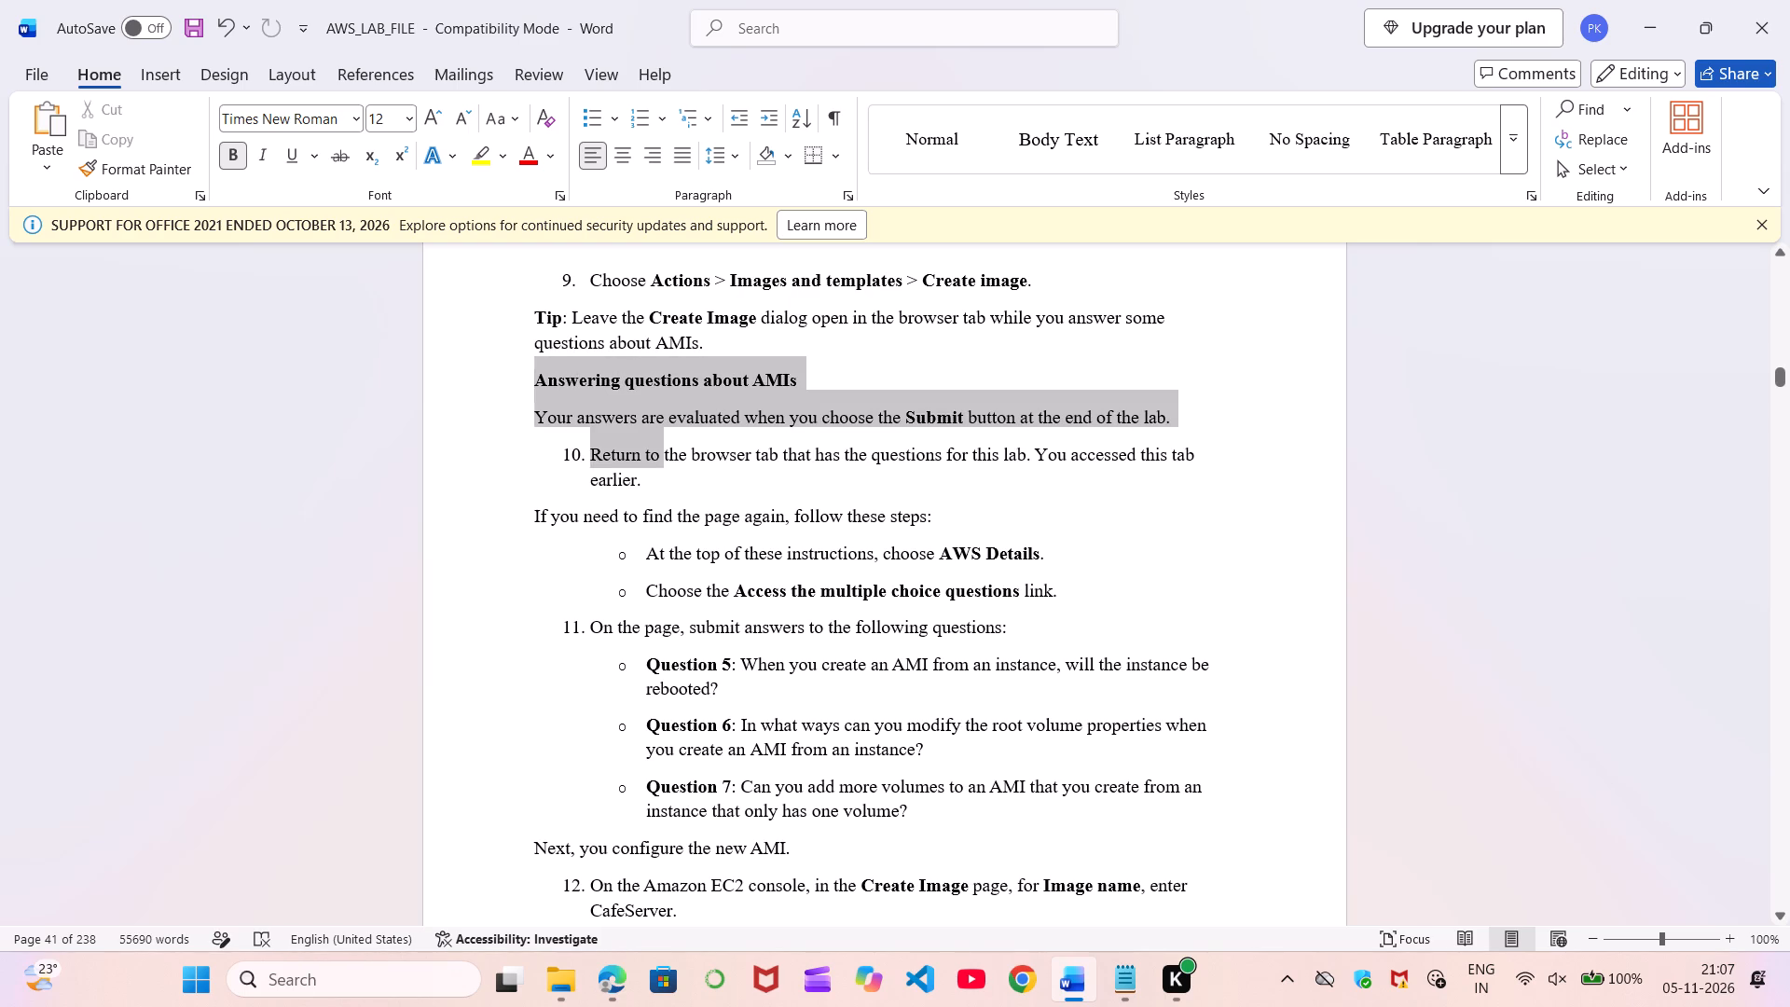
{"action": "left_click_drag", "start_coordinate": [693, 521], "coordinate": [1013, 825]}
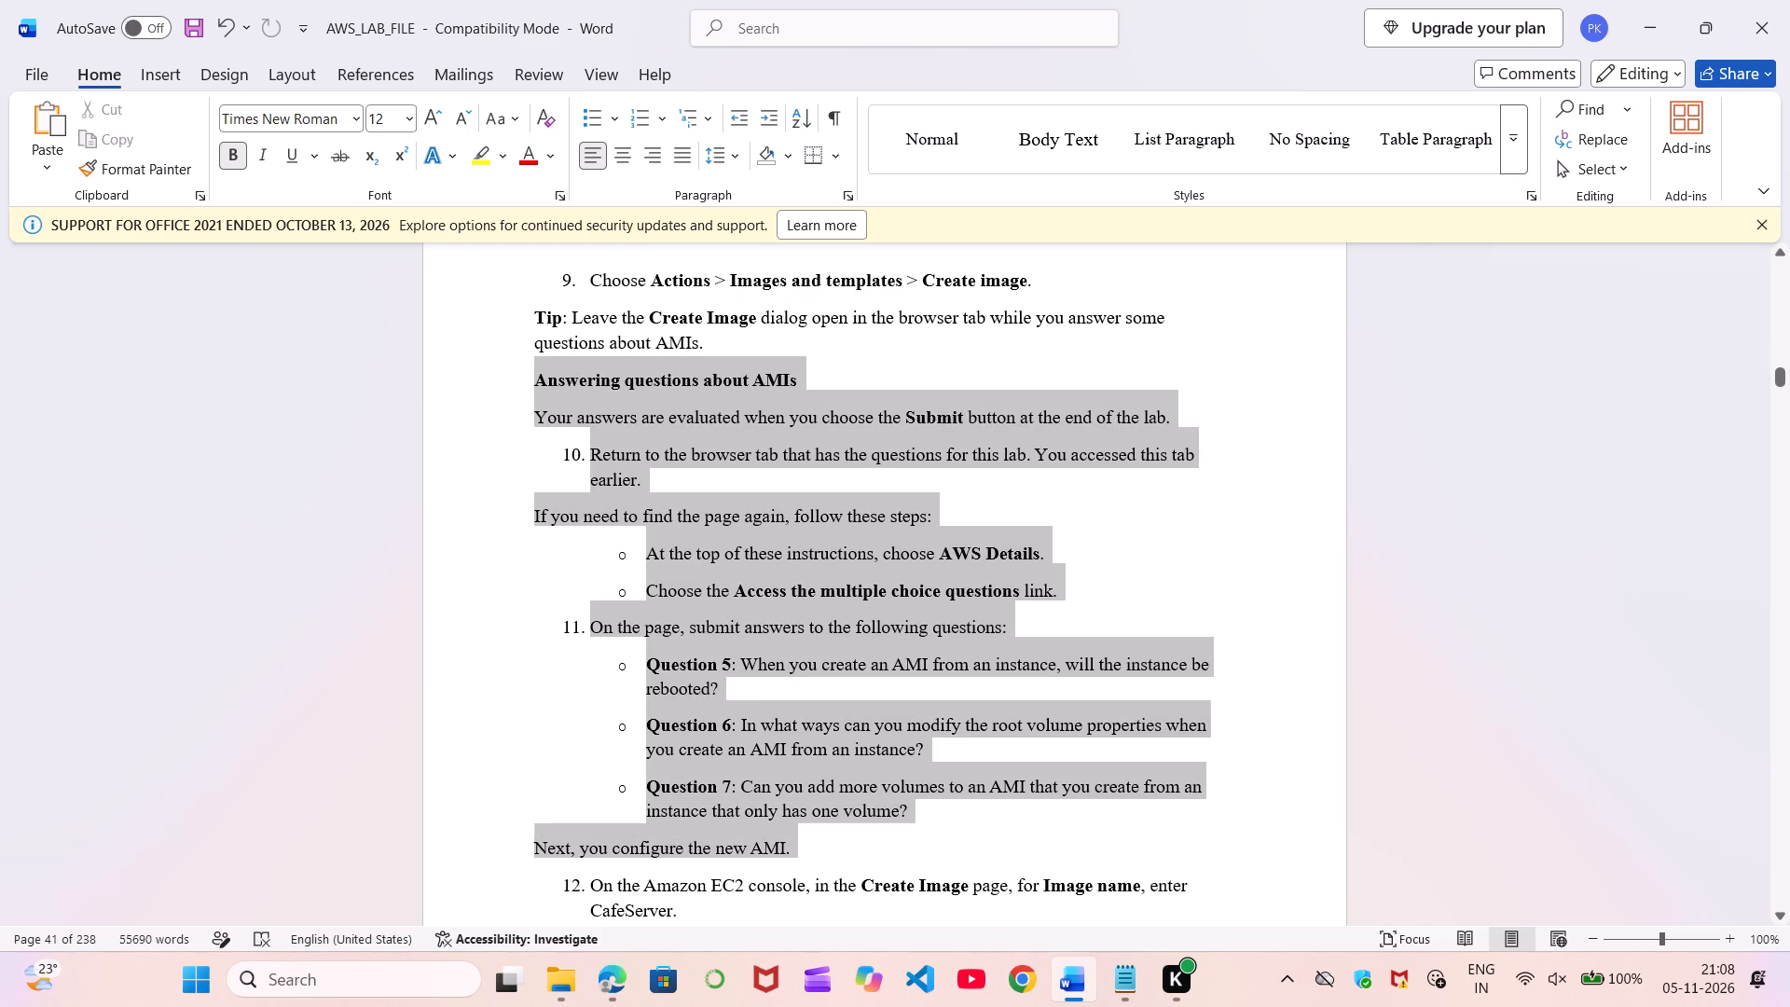
{"action": "left_click_drag", "start_coordinate": [1013, 825], "coordinate": [969, 811]}
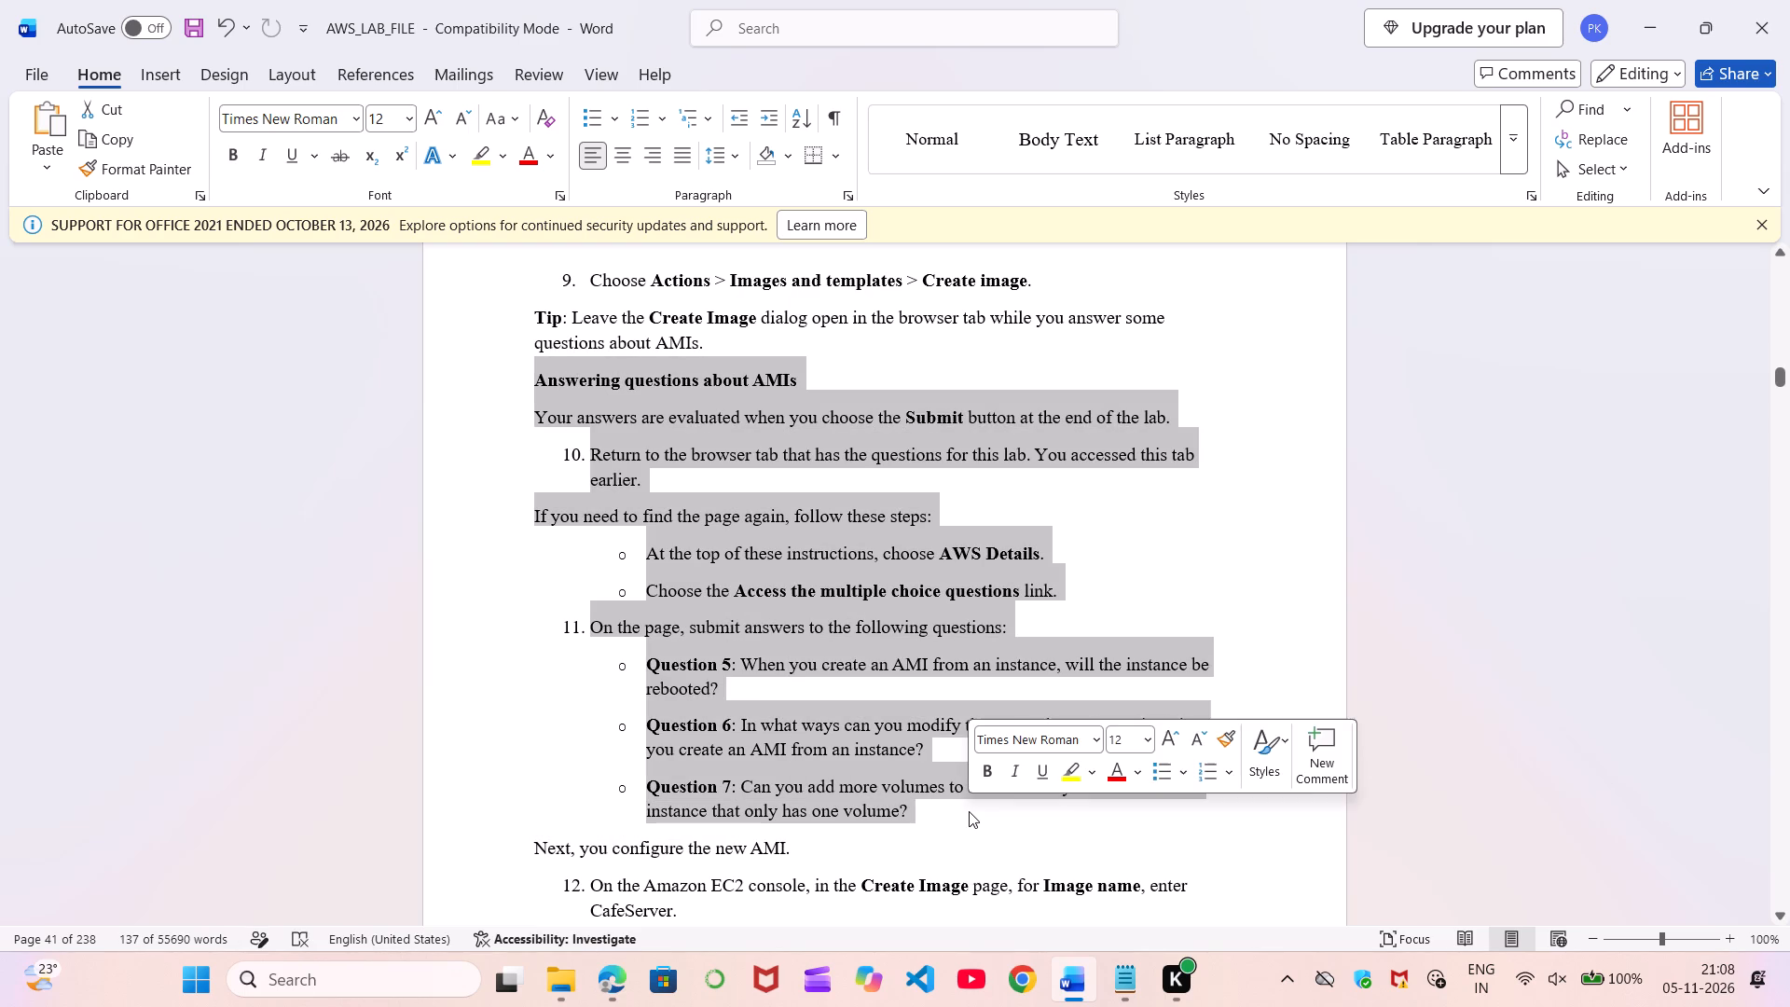
{"action": "key", "text": "BackSpace"}
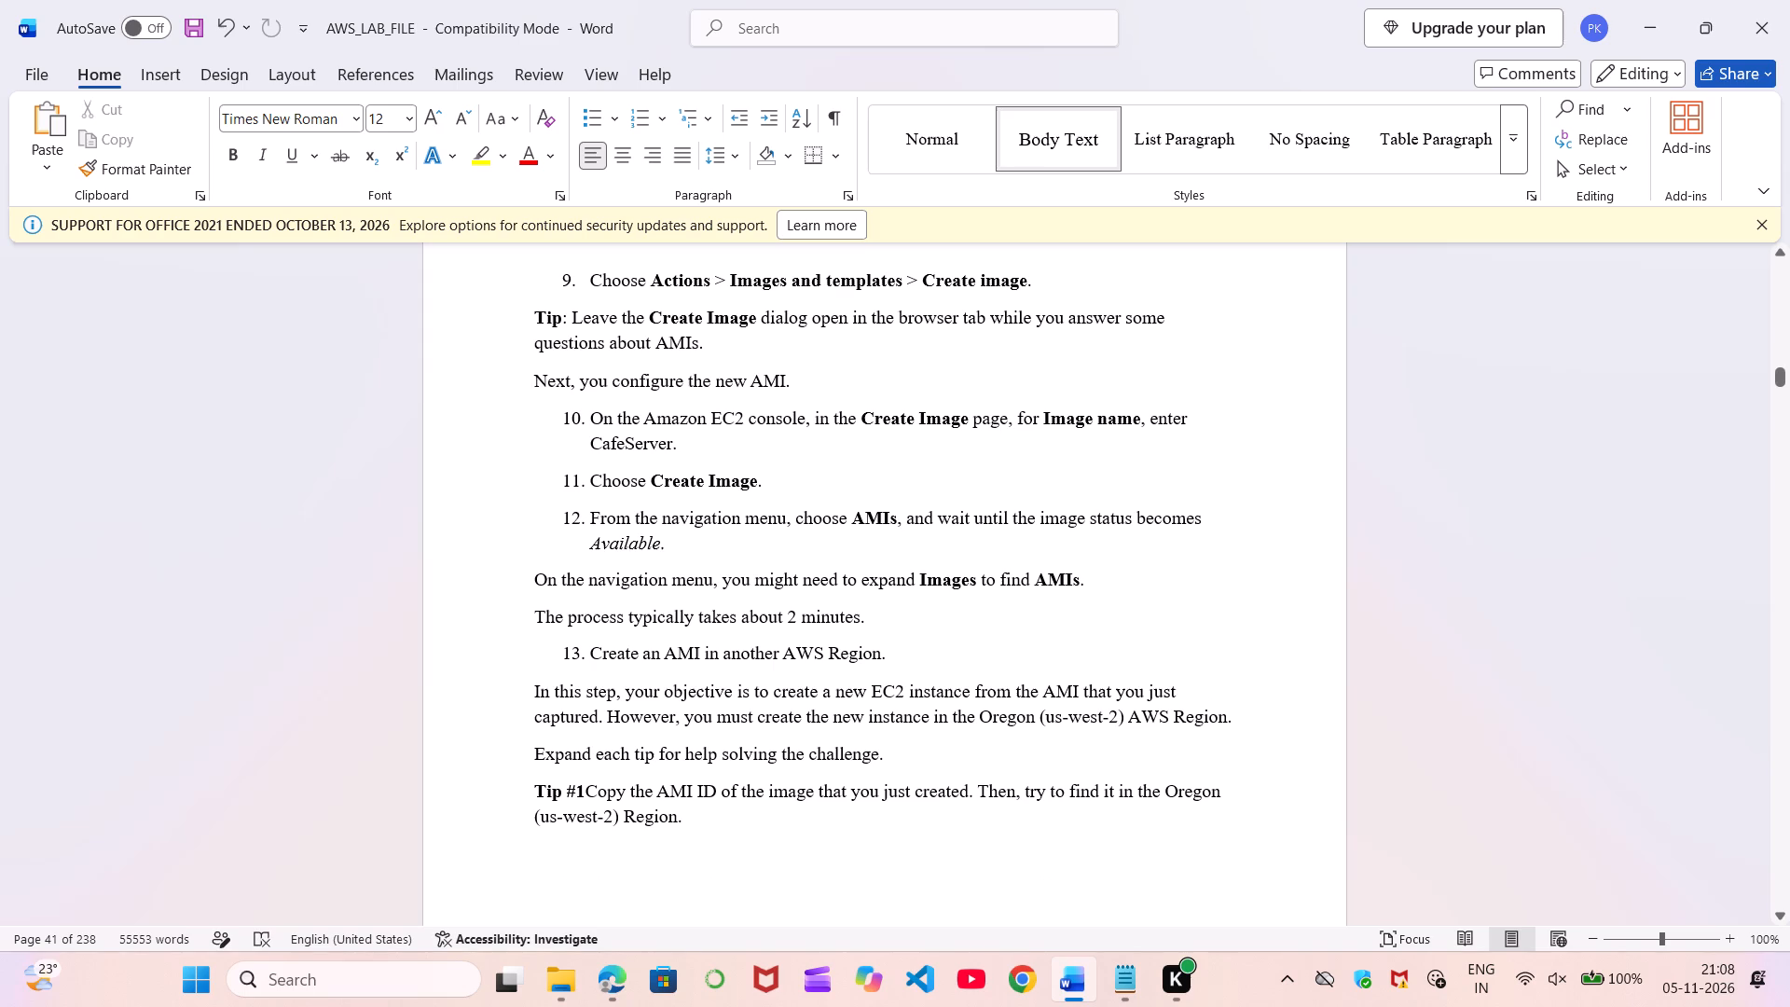
Delete the objective paragraph, the "Expand each tip" line and Tip #1 below the "Create an AMI in another AWS Region" instruction.
{"action": "scroll", "coordinate": [969, 811], "scroll_direction": "up", "scroll_amount": 1}
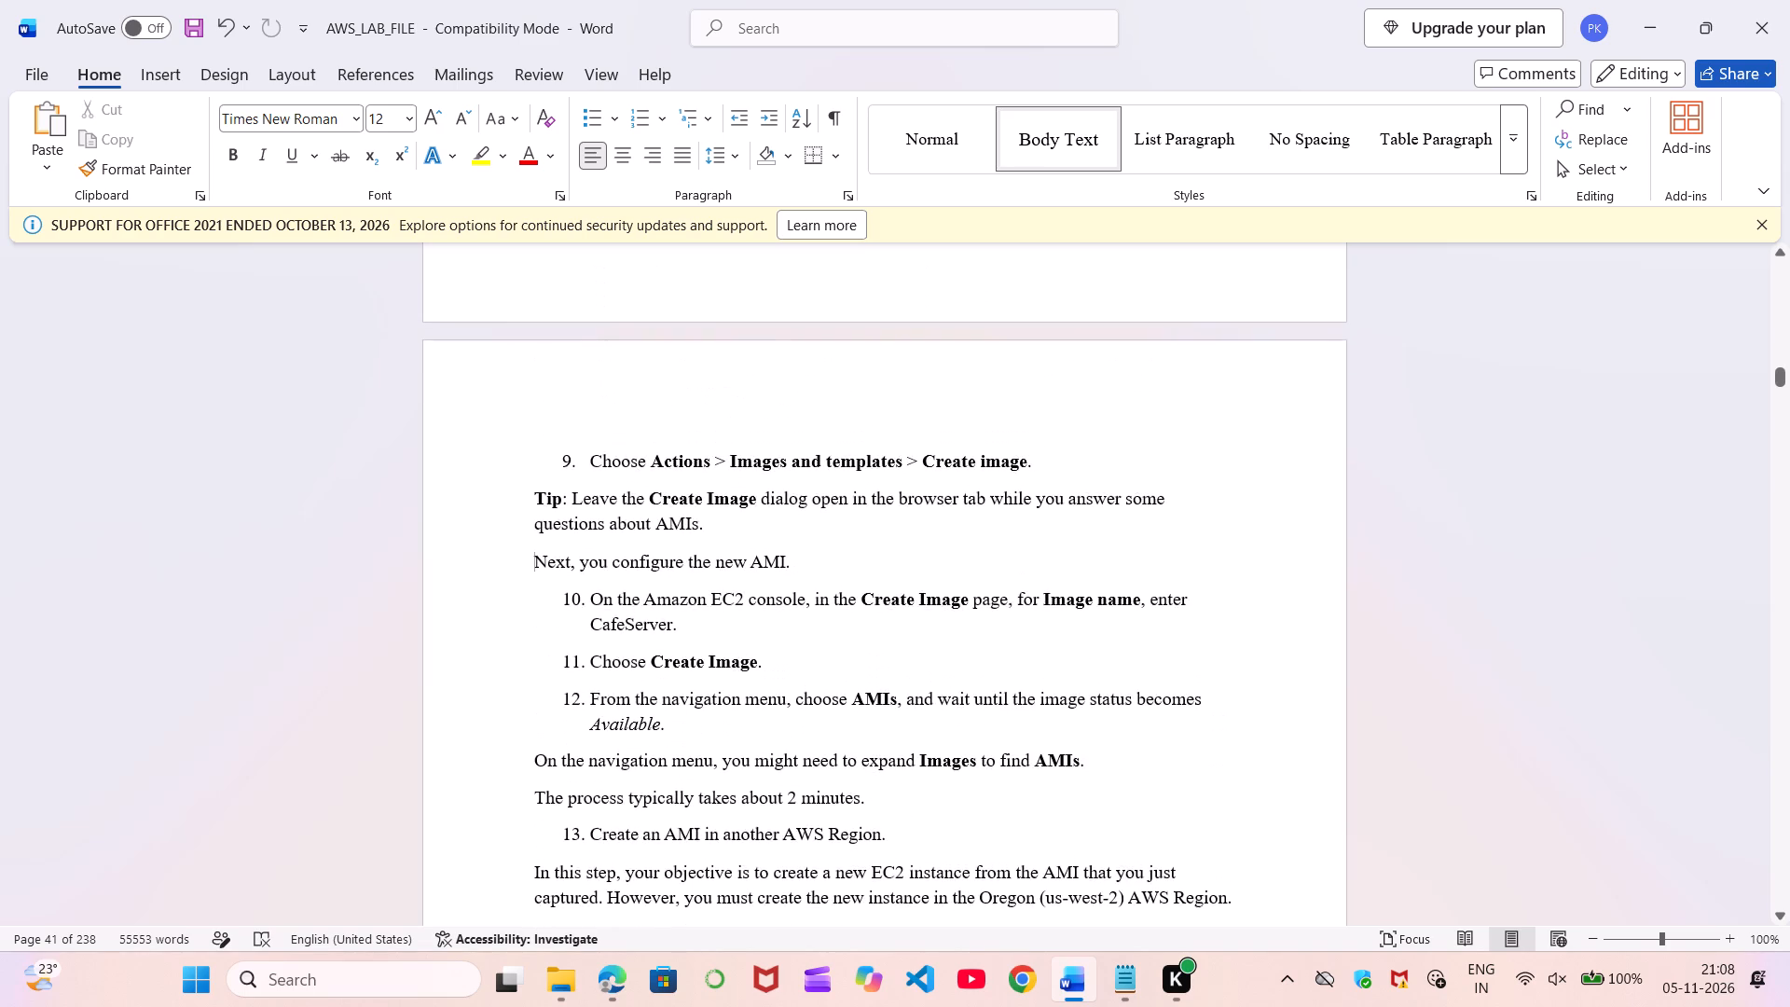
{"action": "scroll", "coordinate": [969, 811], "scroll_direction": "up", "scroll_amount": 3}
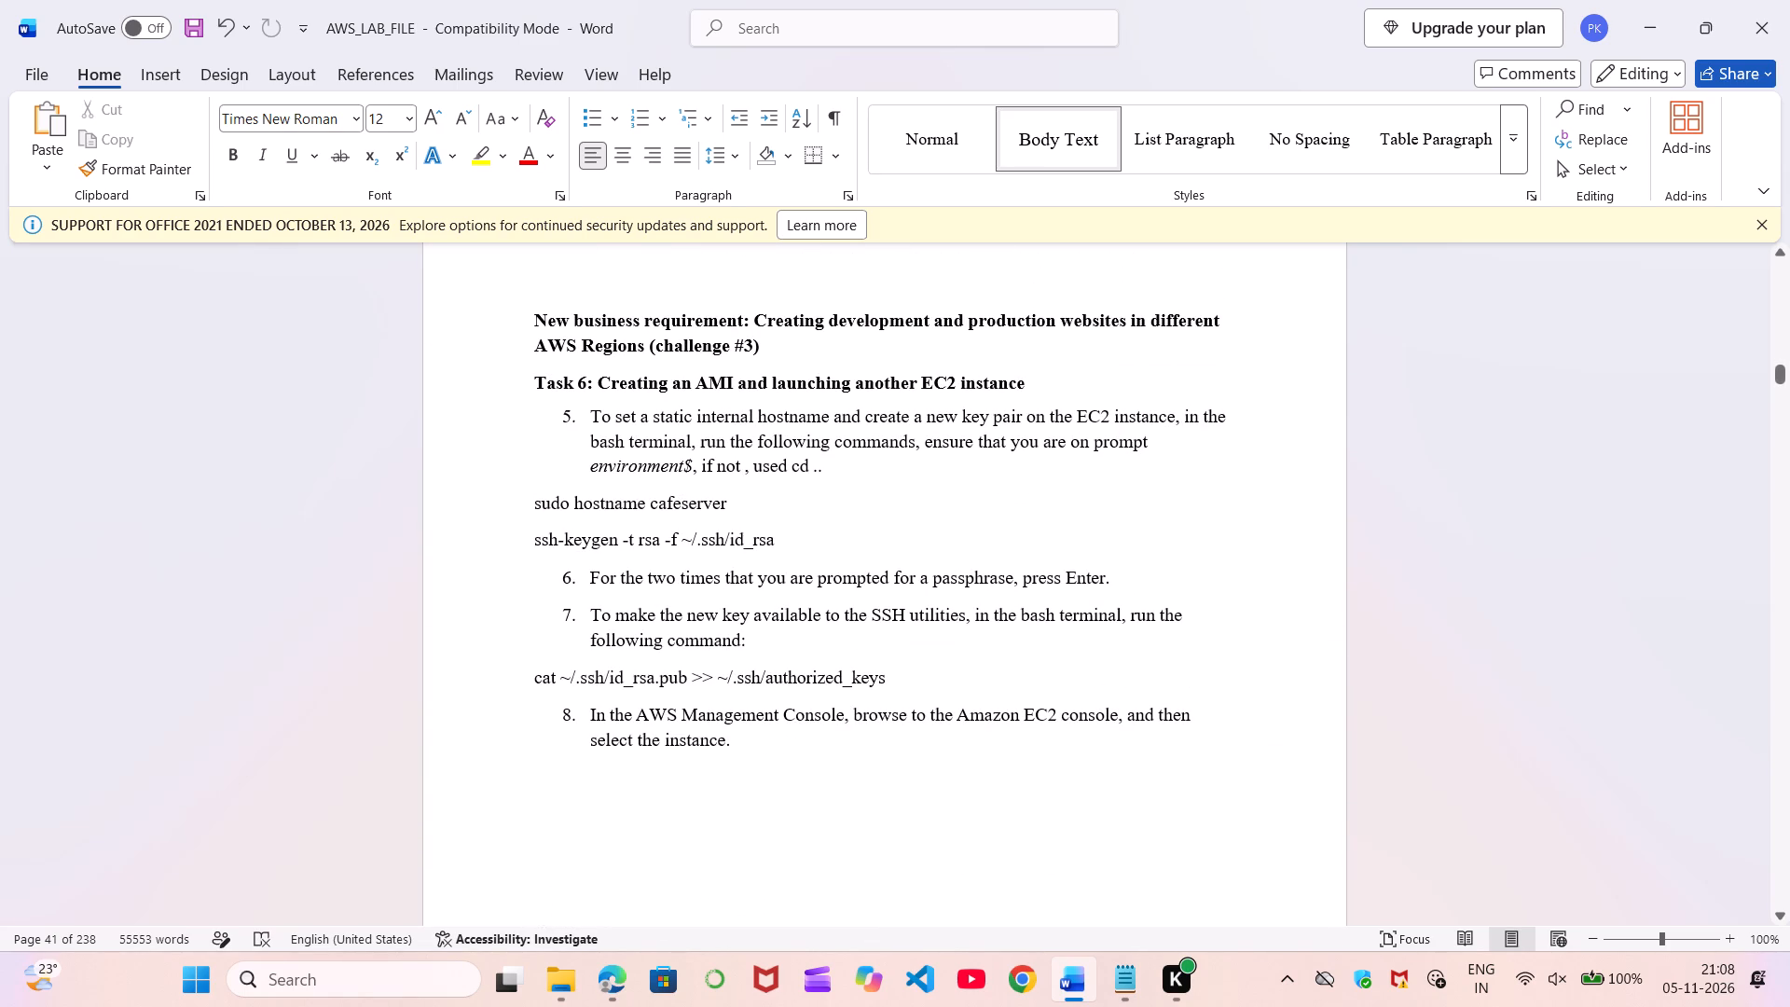
{"action": "scroll", "coordinate": [969, 811], "scroll_direction": "down", "scroll_amount": 3}
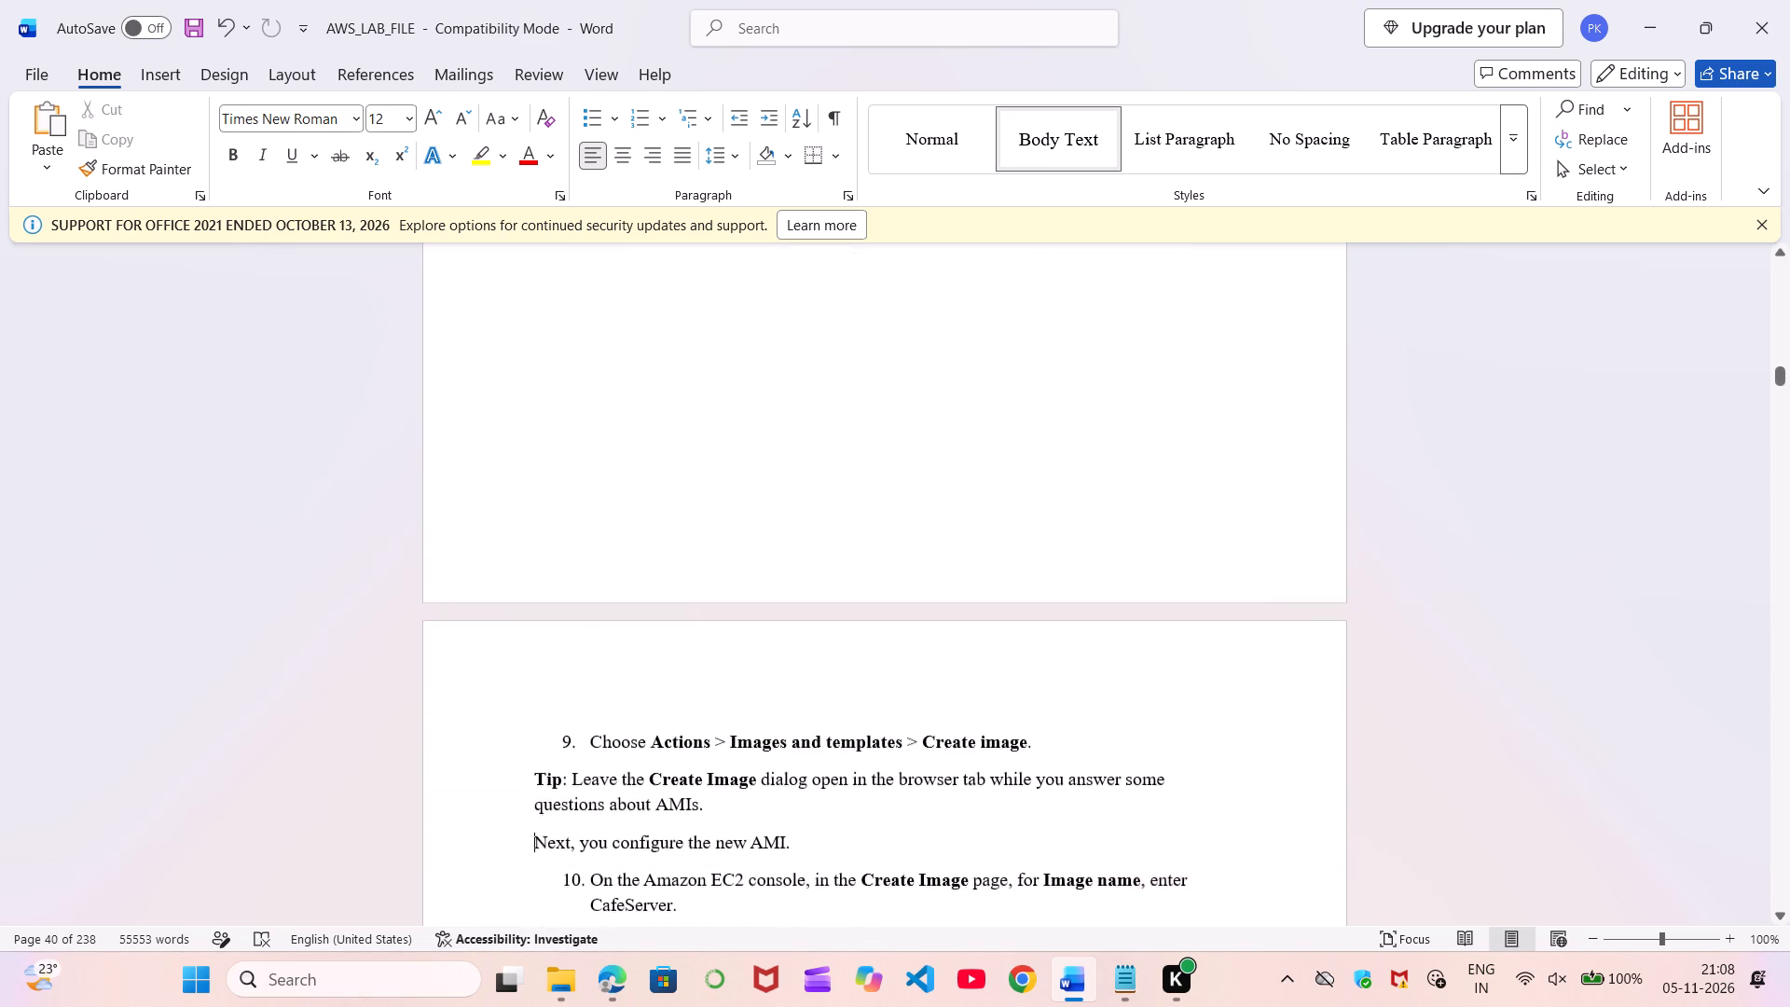
{"action": "scroll", "coordinate": [969, 811], "scroll_direction": "down", "scroll_amount": 2}
{"action": "scroll", "coordinate": [969, 811], "scroll_direction": "up", "scroll_amount": 2}
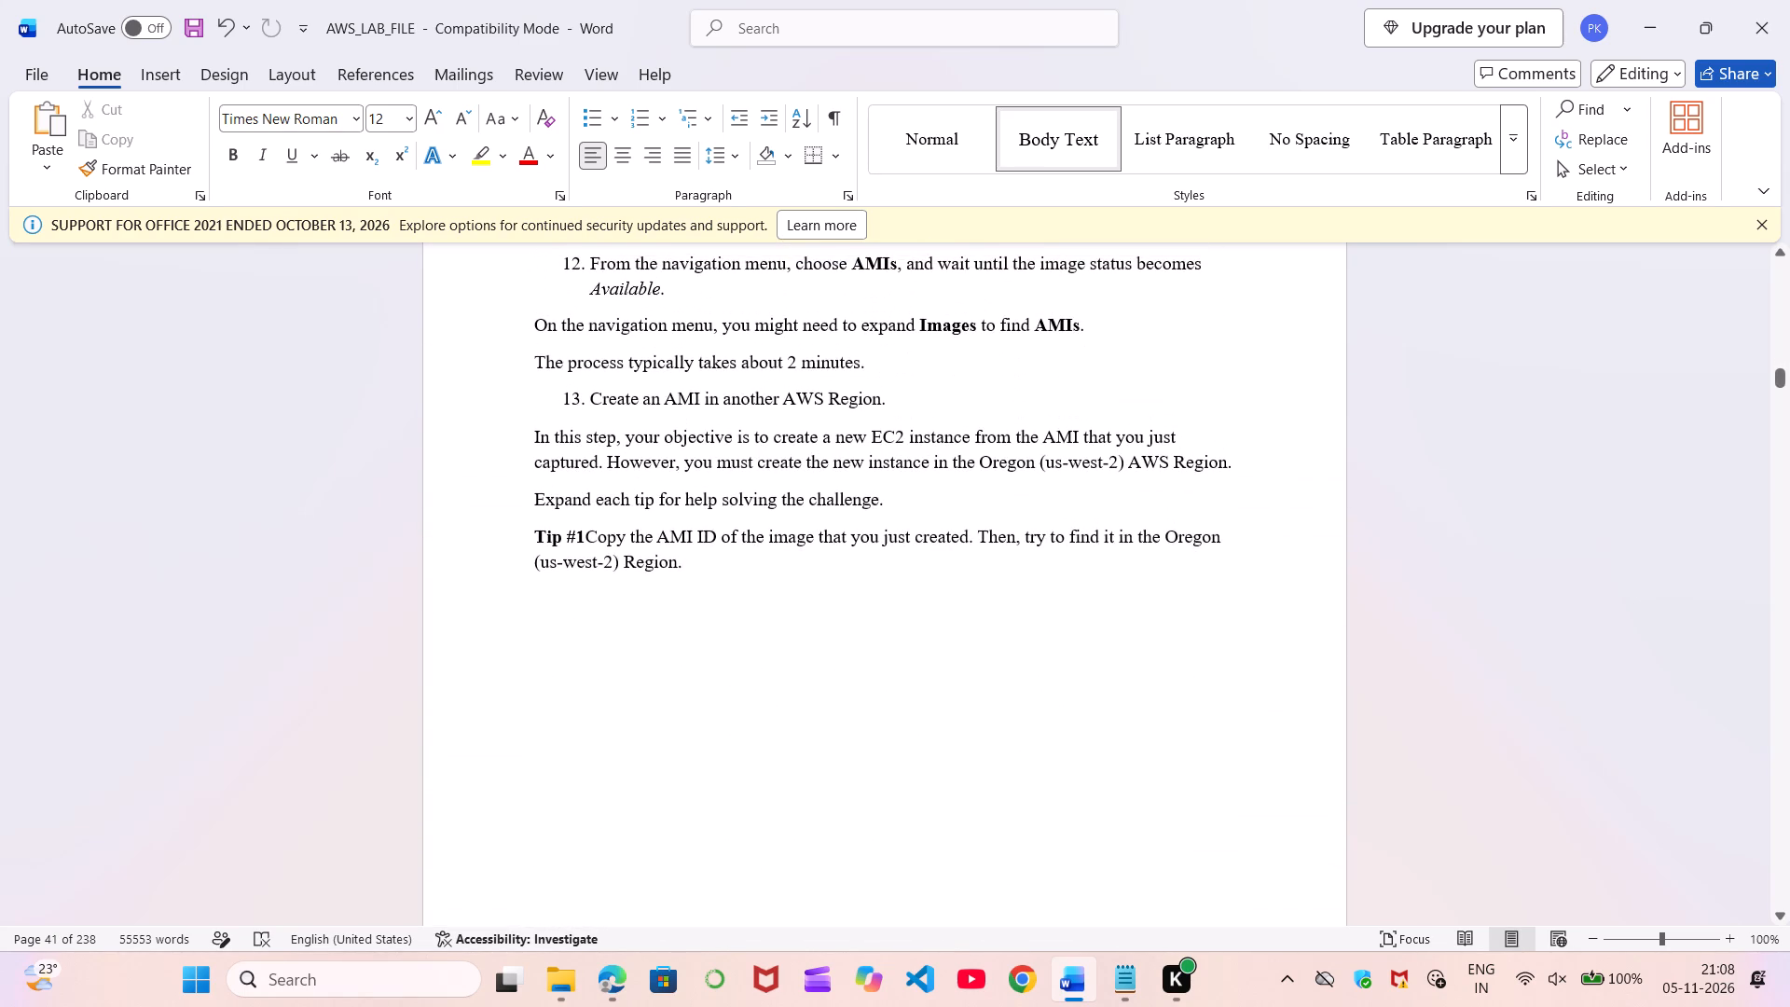
{"action": "scroll", "coordinate": [969, 811], "scroll_direction": "up", "scroll_amount": 2}
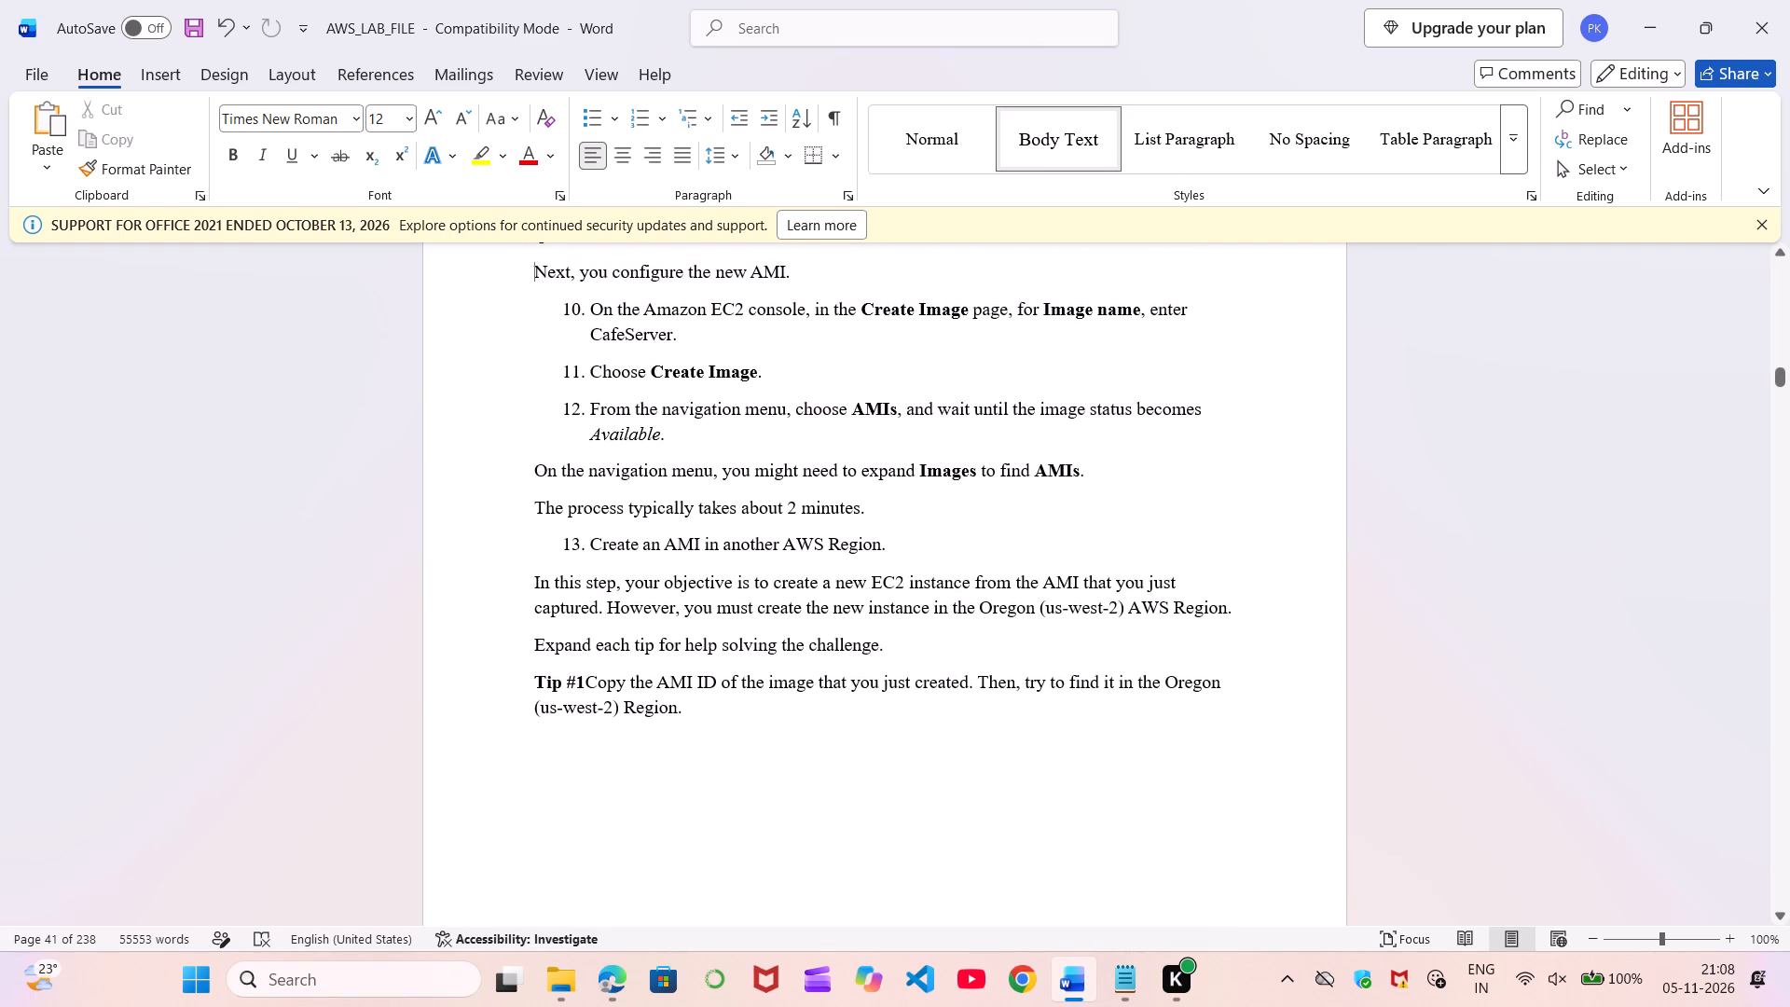
{"action": "scroll", "coordinate": [969, 811], "scroll_direction": "up", "scroll_amount": 1}
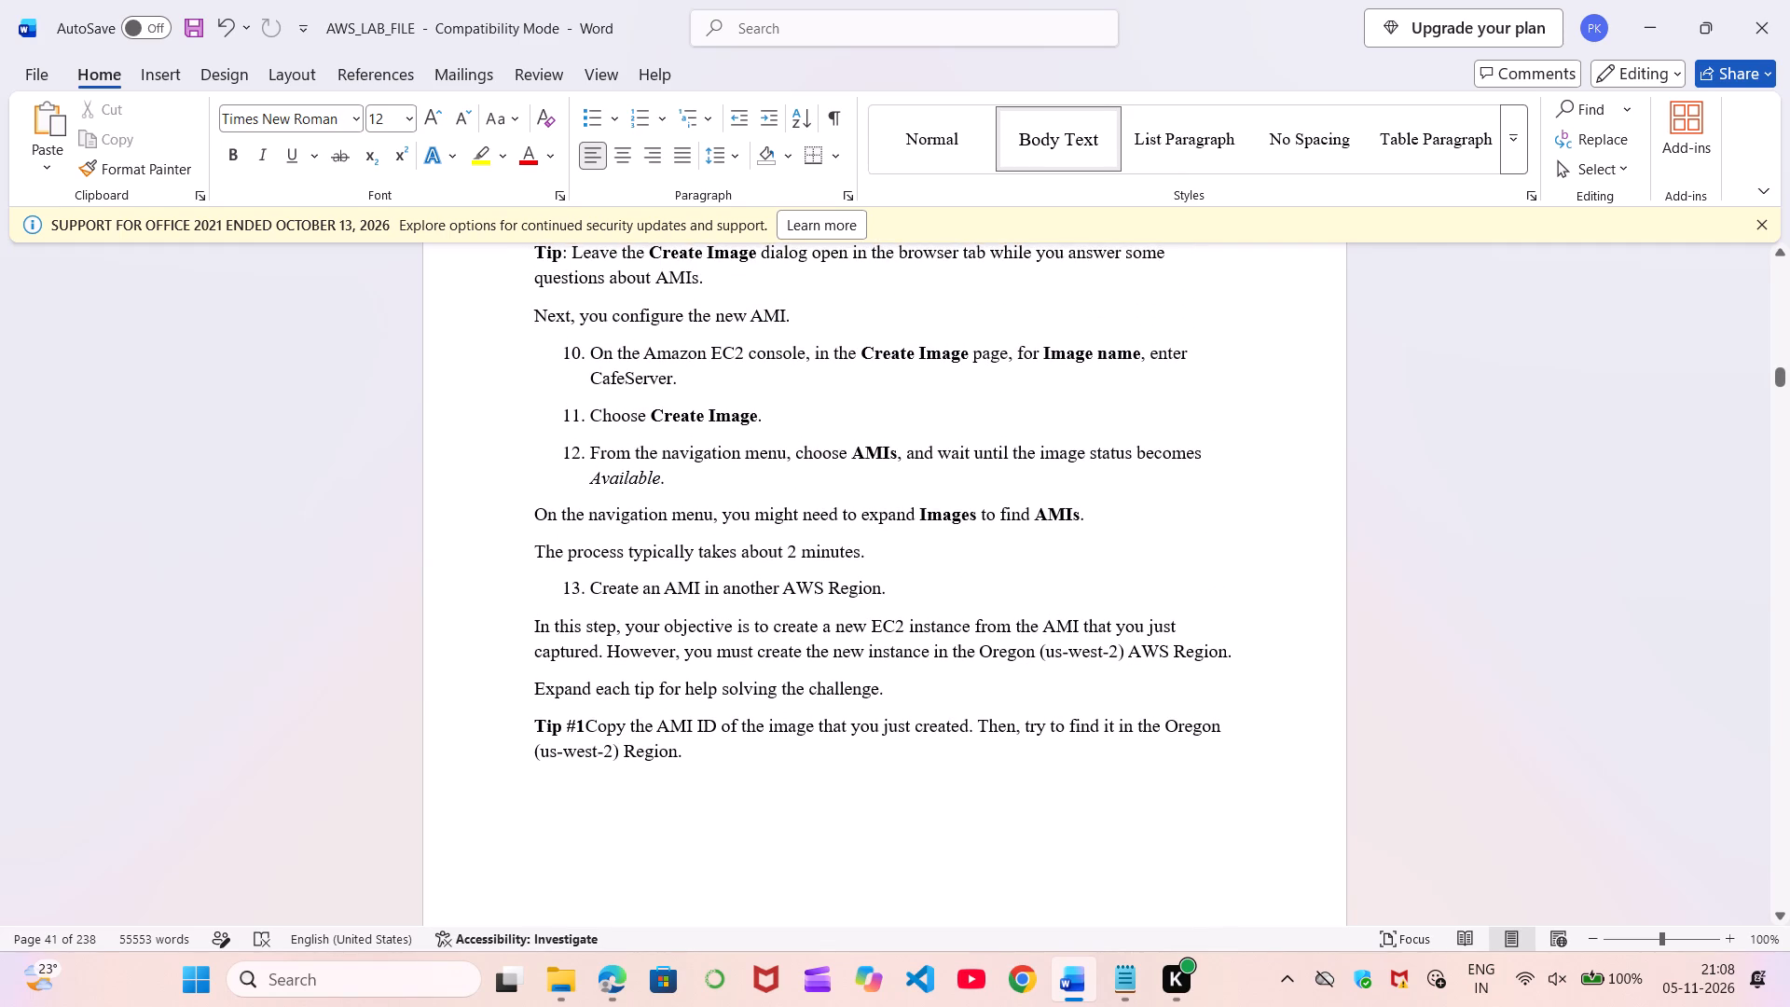
{"action": "left_click_drag", "start_coordinate": [528, 627], "coordinate": [668, 700]}
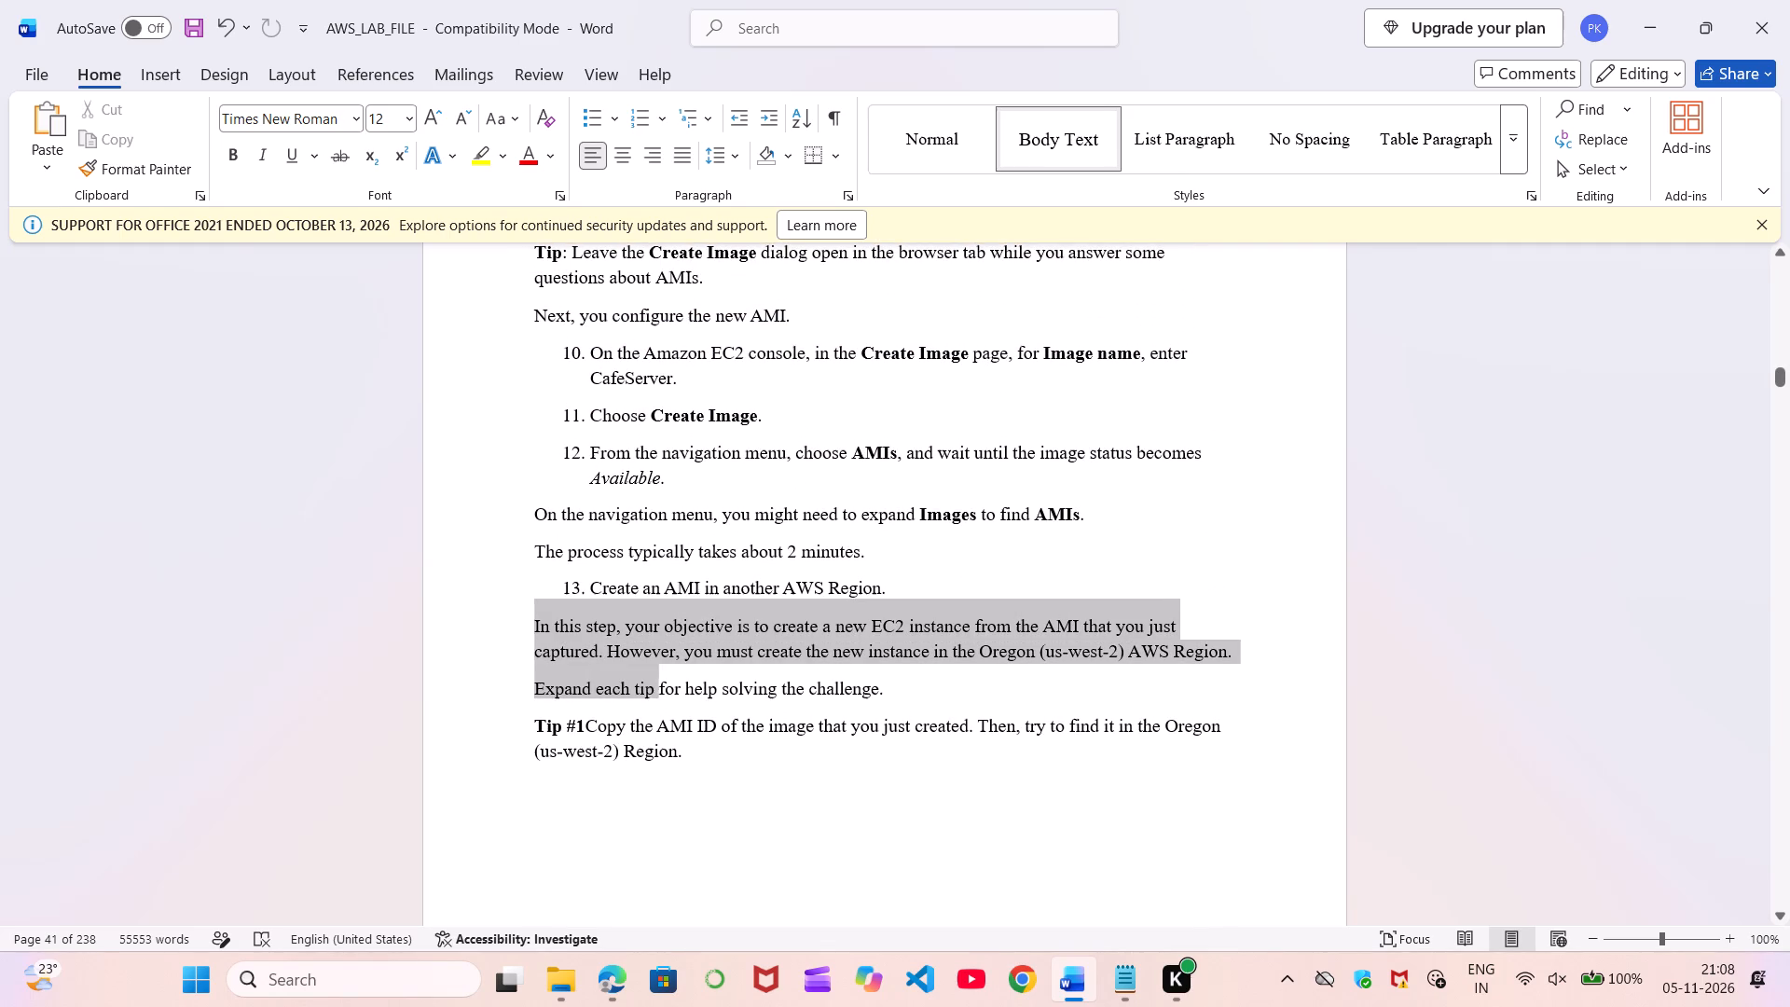
{"action": "left_click_drag", "start_coordinate": [668, 700], "coordinate": [710, 757]}
{"action": "key", "text": "BackSpace"}
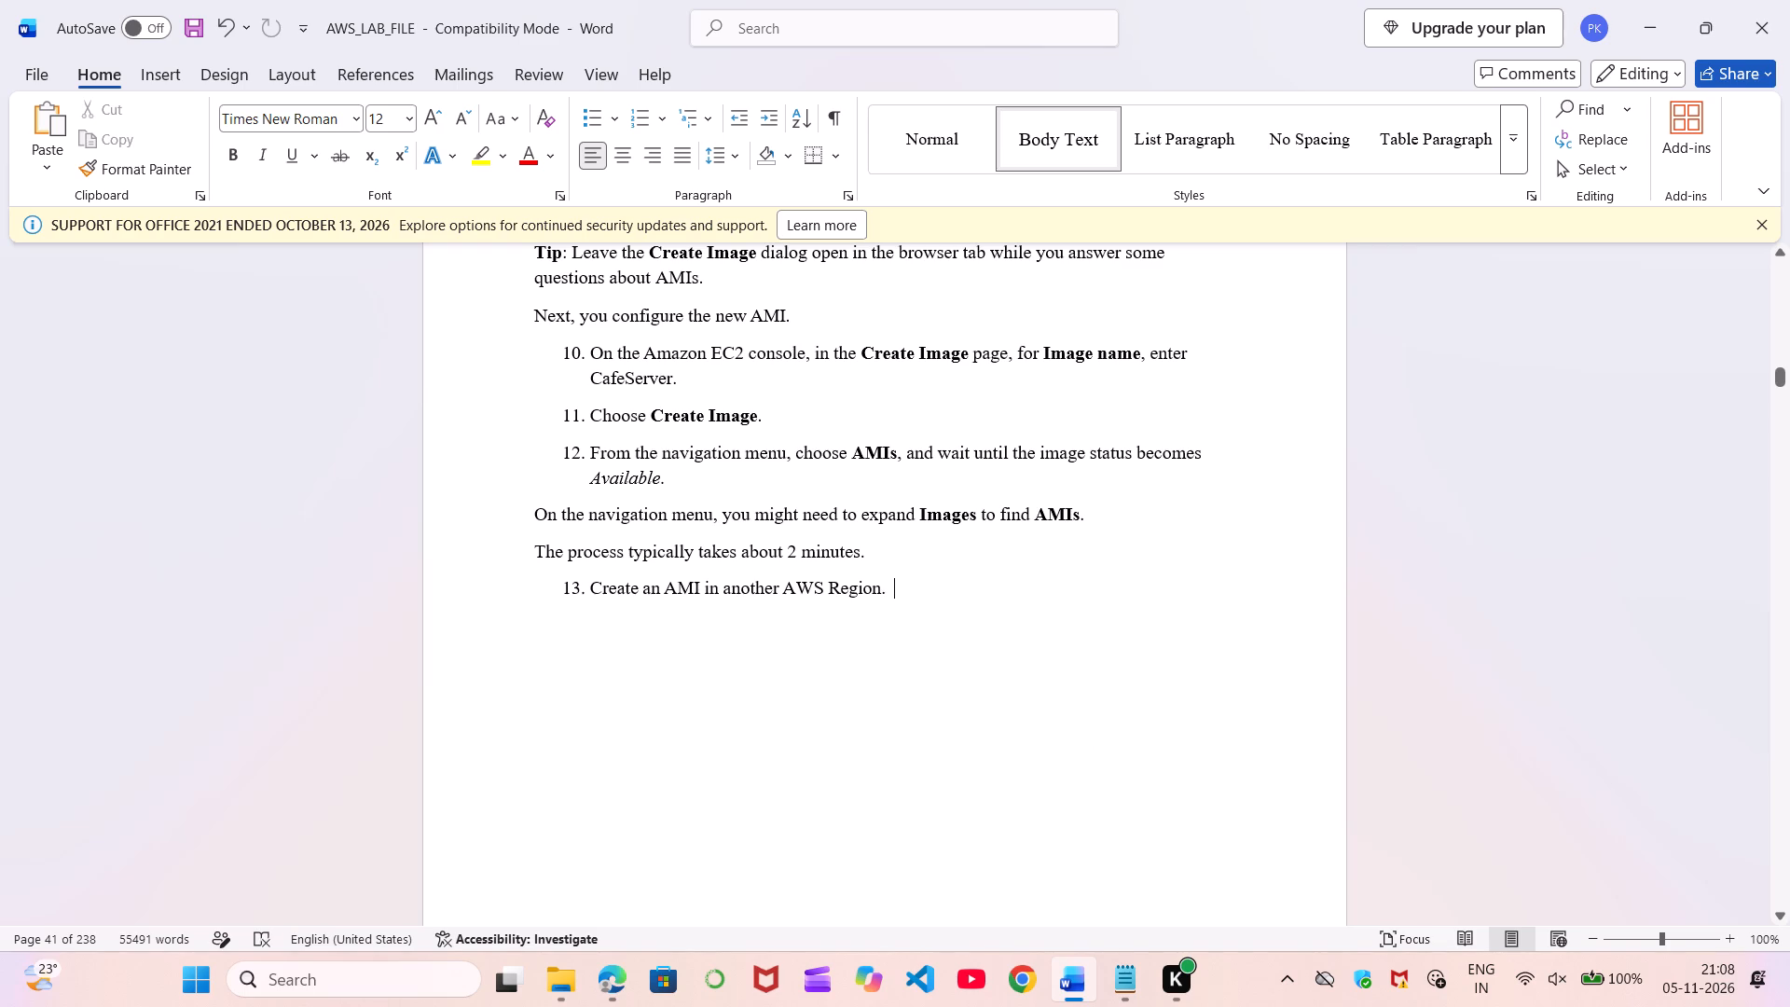
Cut instructions 9 through 13, from "Choose Actions > Images and templates > Create image" to "Create an AMI in another AWS Region".
{"action": "left_click_drag", "start_coordinate": [894, 587], "coordinate": [468, 267]}
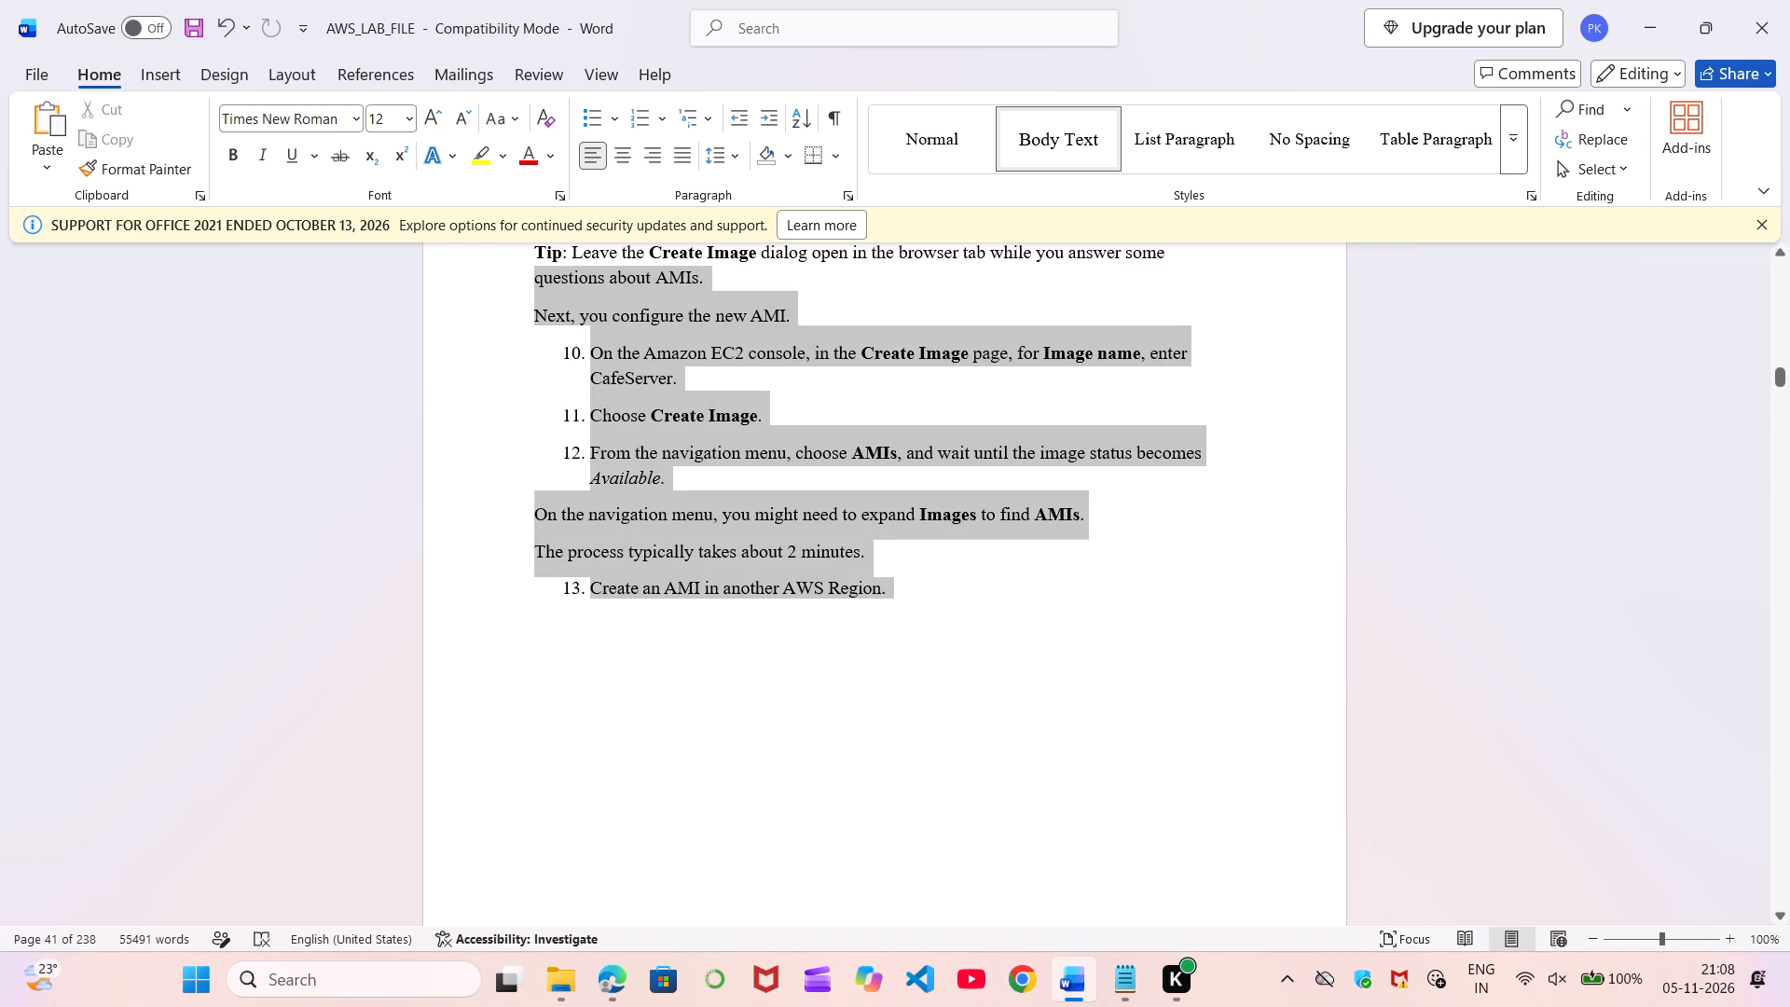
{"action": "left_click_drag", "start_coordinate": [468, 267], "coordinate": [434, 793]}
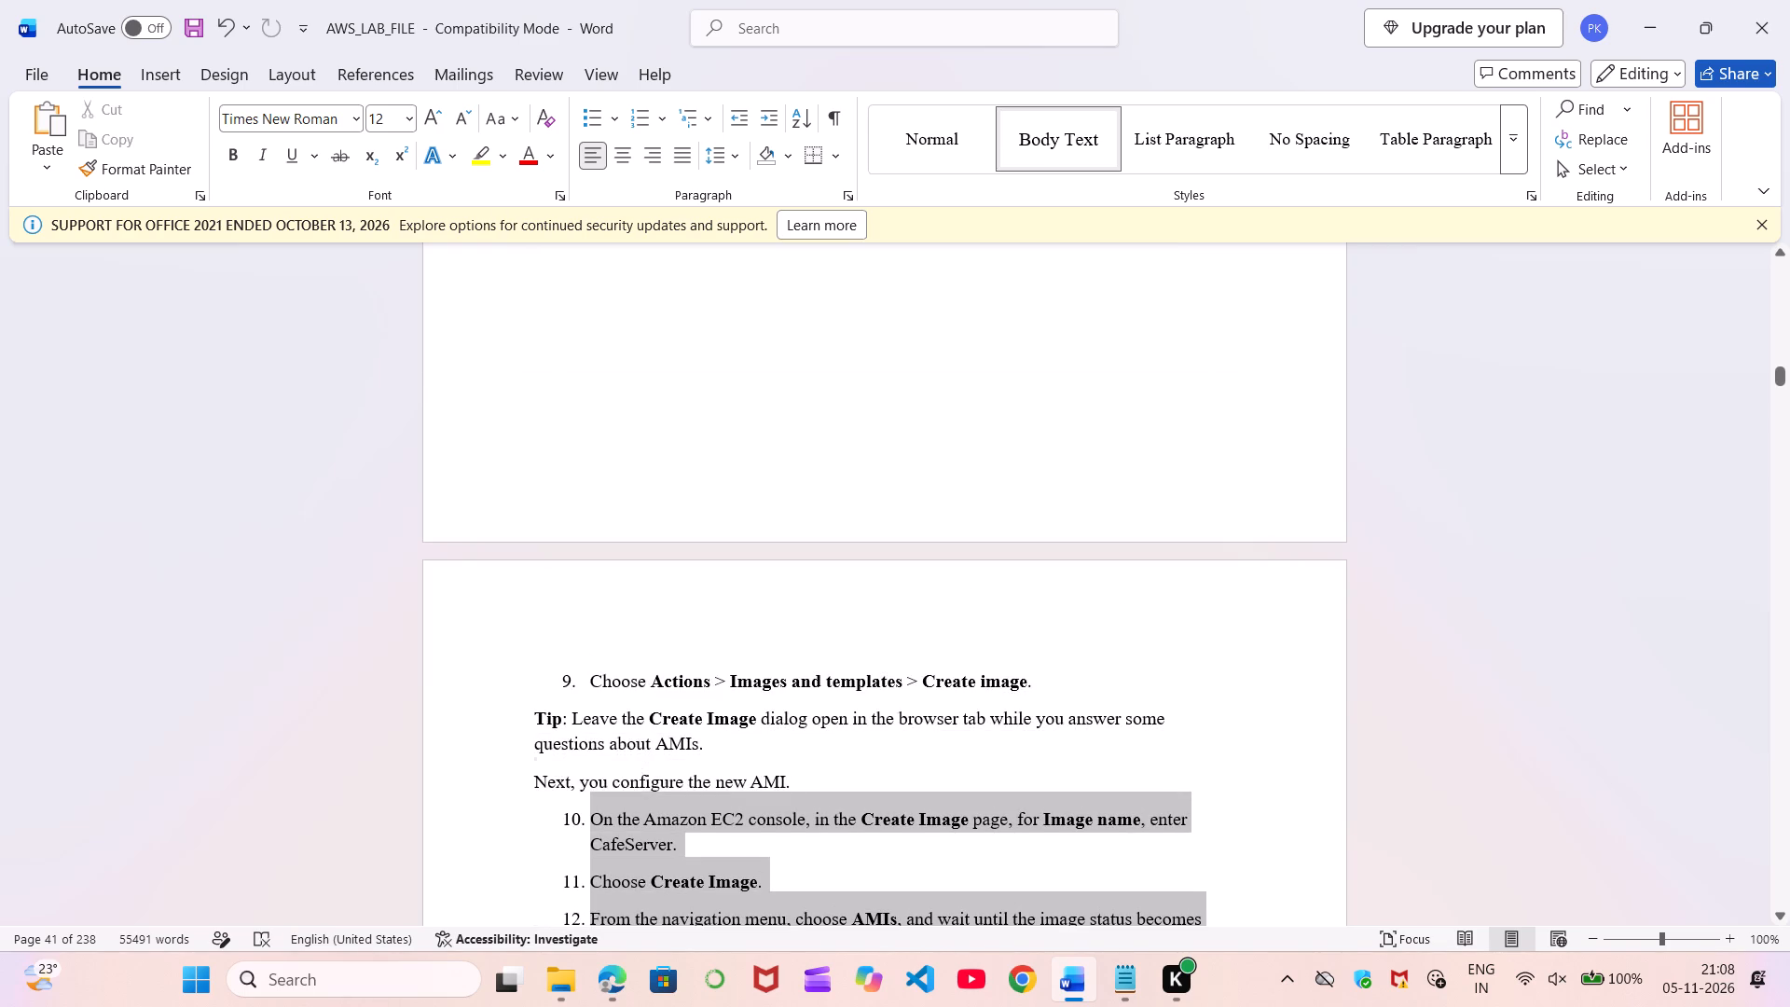
{"action": "left_click_drag", "start_coordinate": [434, 793], "coordinate": [466, 652]}
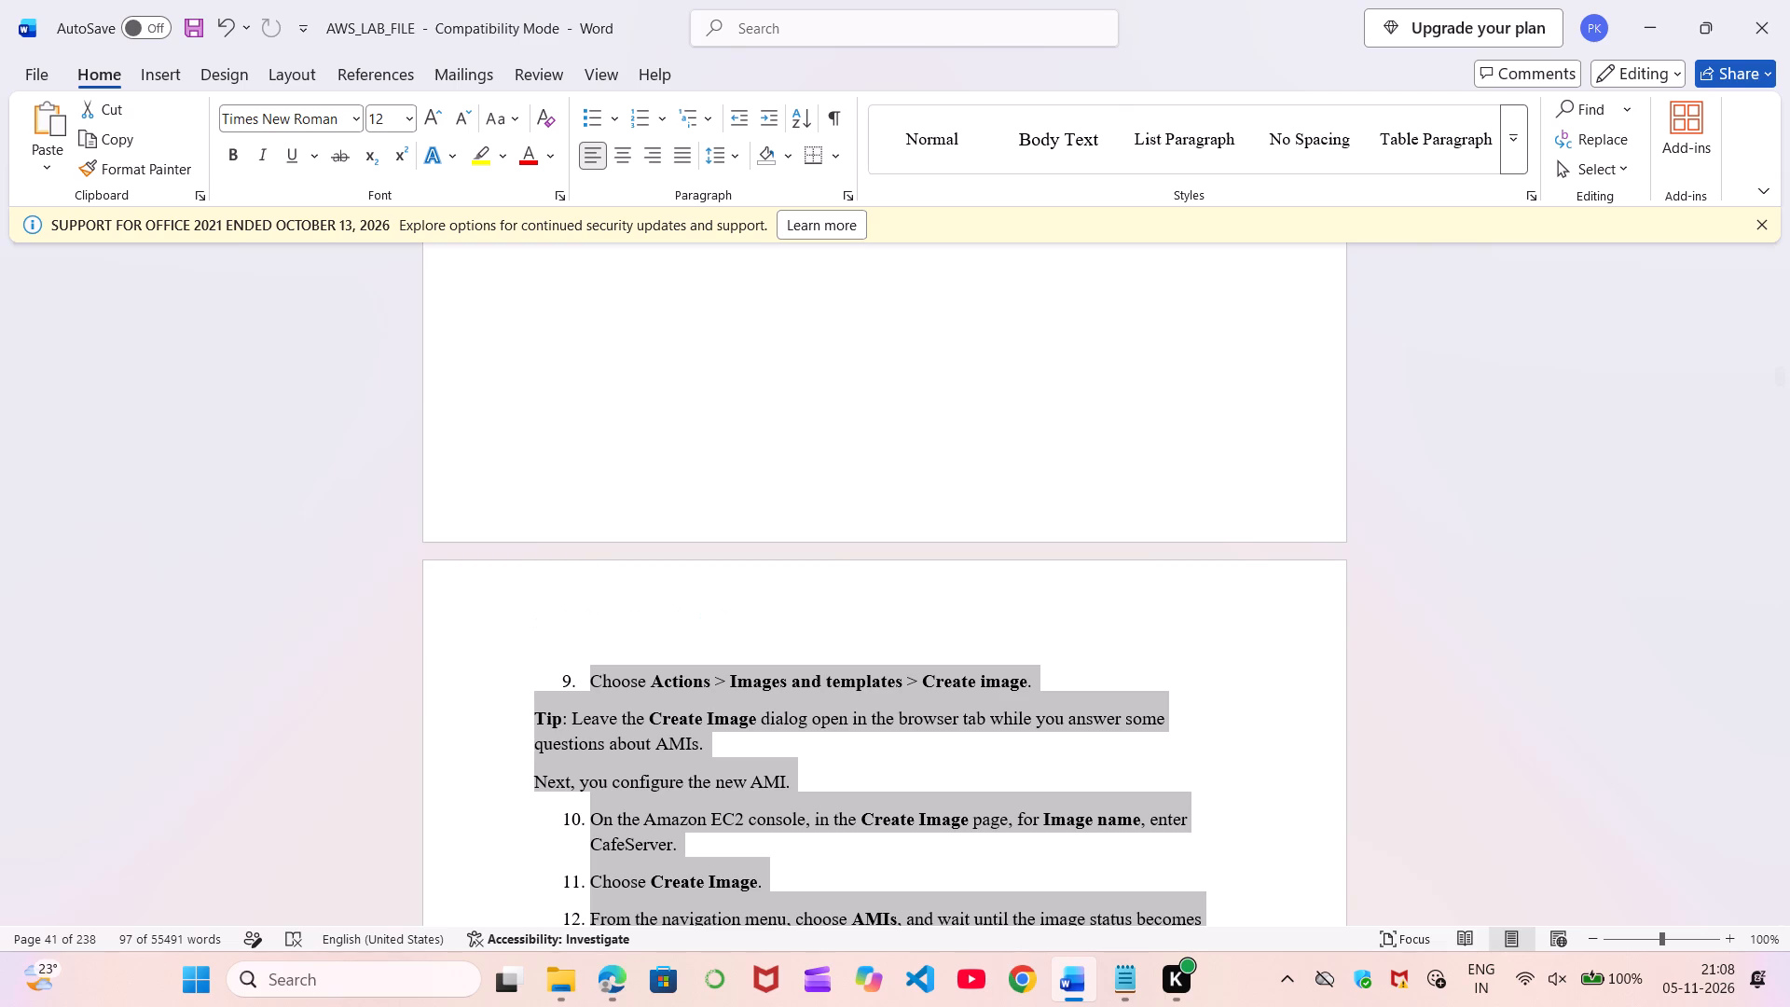
{"action": "key", "text": "ctrl+x"}
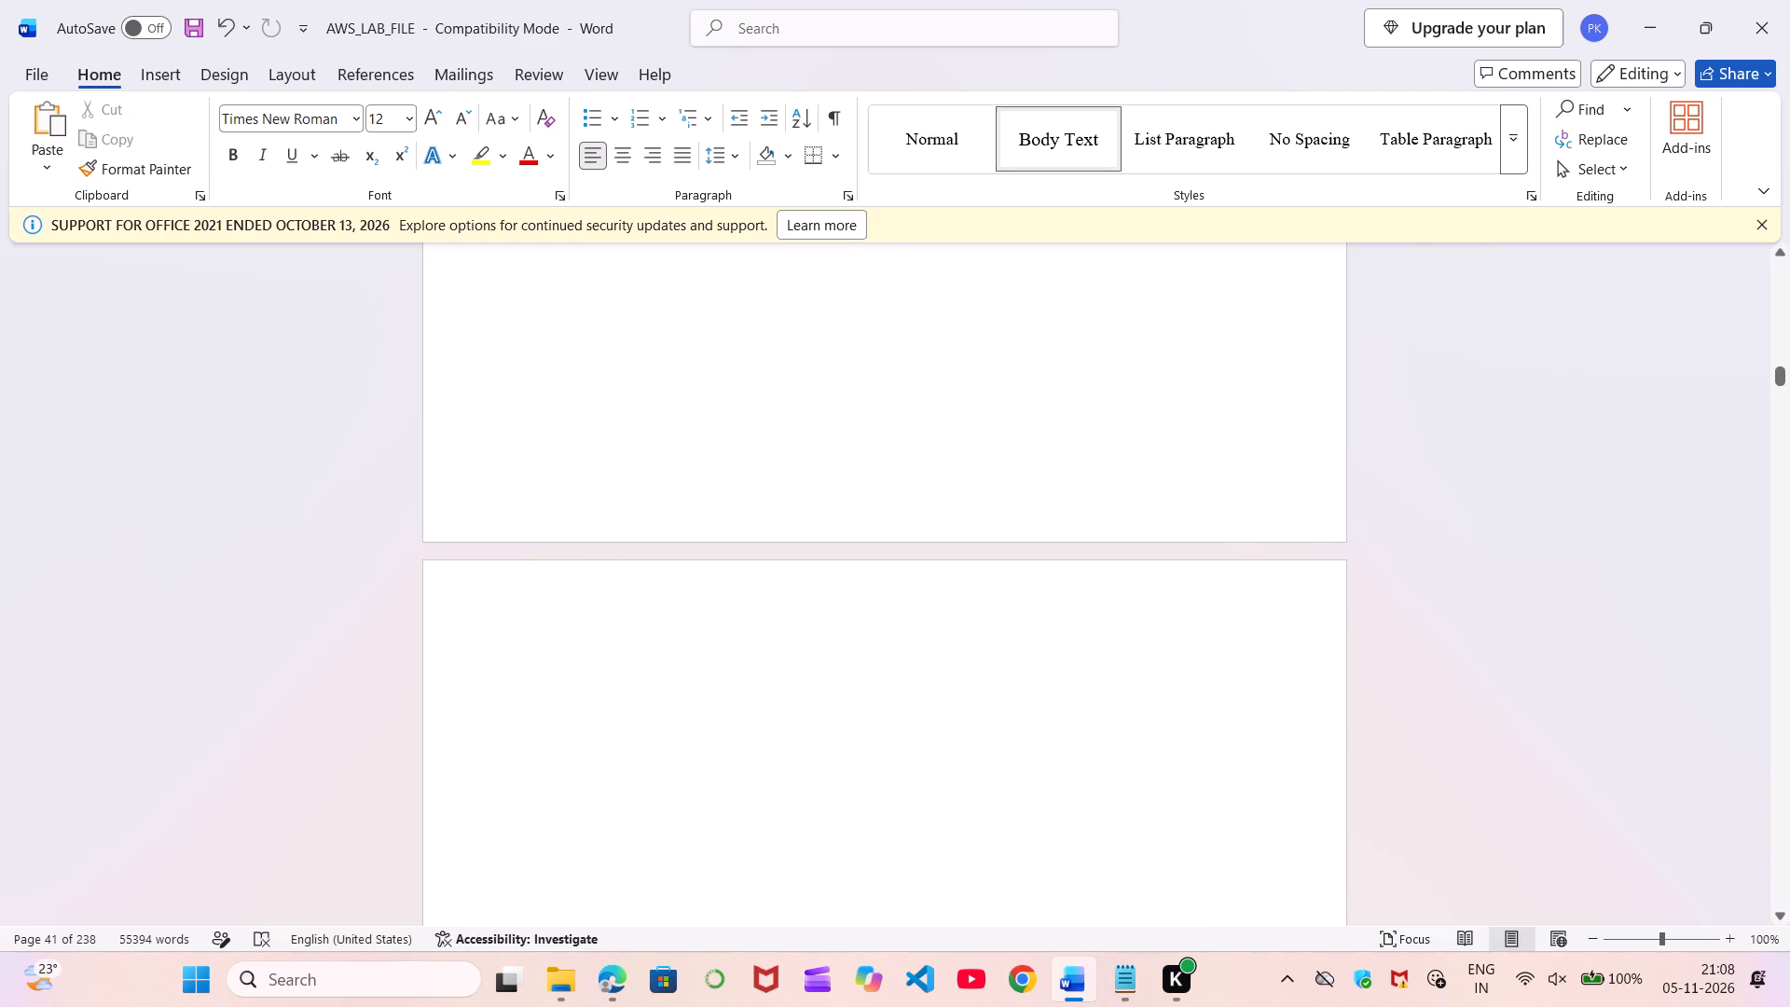
Paste the cut instructions 9 through 13 on a new line below instruction 8, "select the instance", on page 40.
{"action": "scroll", "coordinate": [721, 508], "scroll_direction": "up", "scroll_amount": 4}
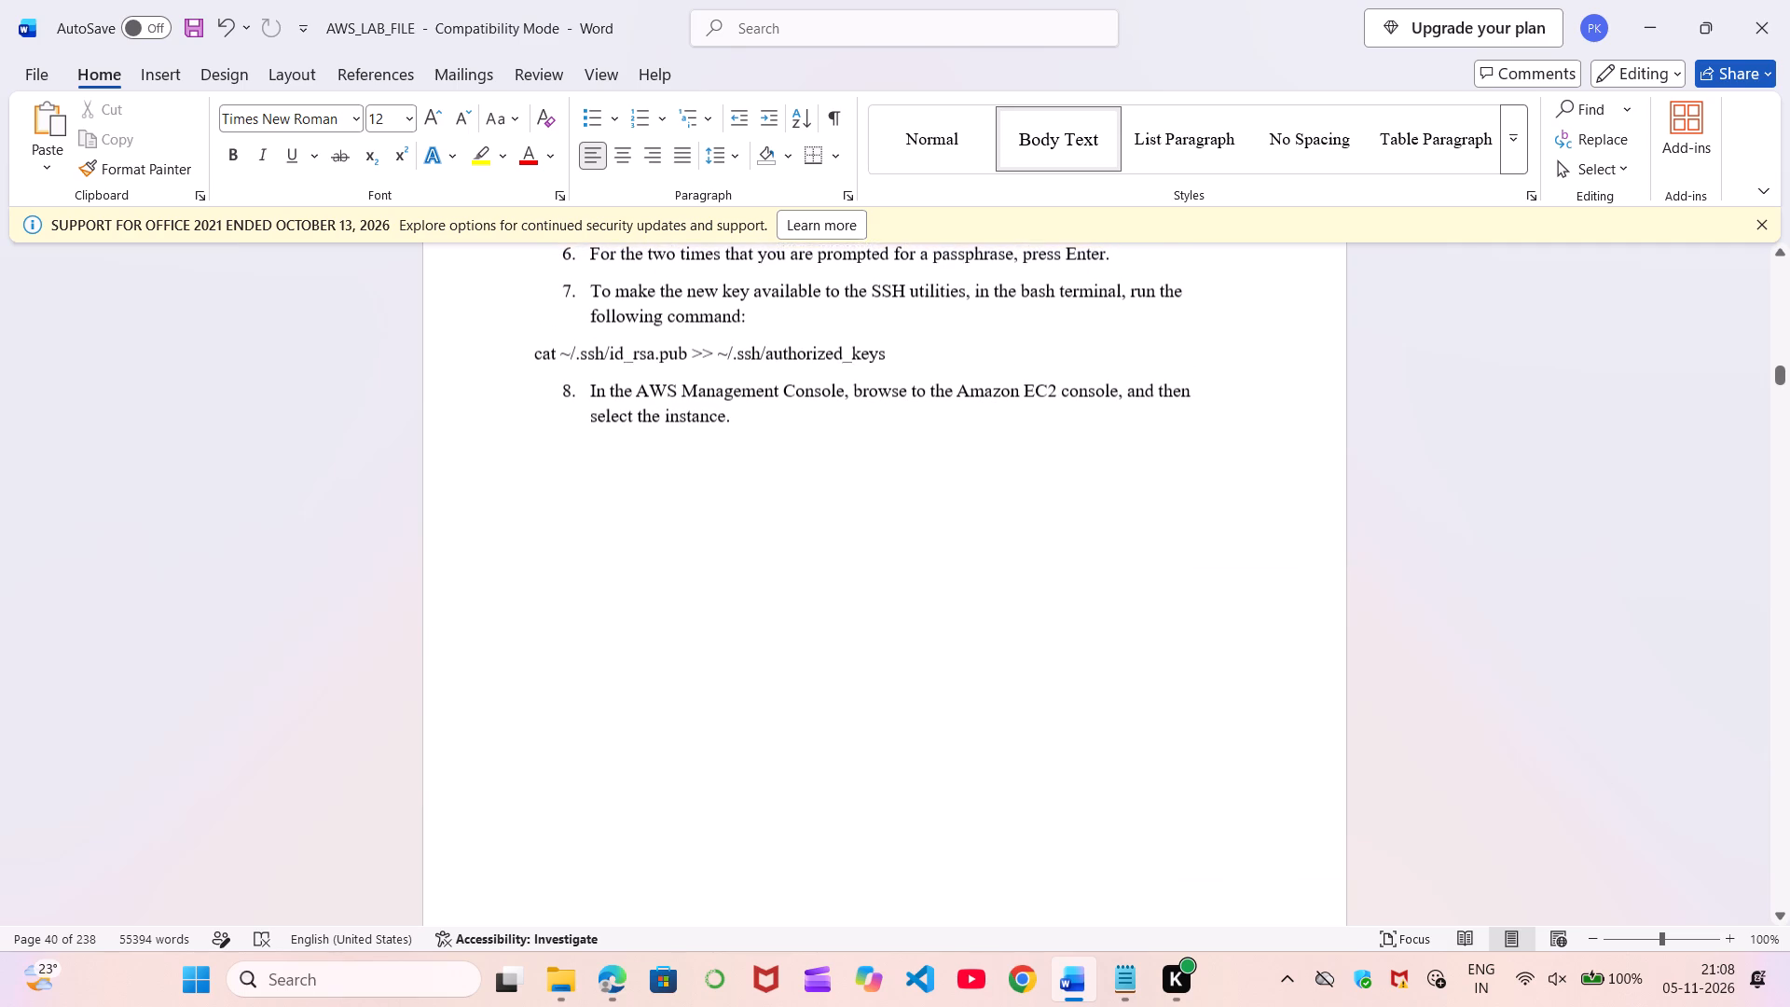
{"action": "left_click", "coordinate": [665, 484]}
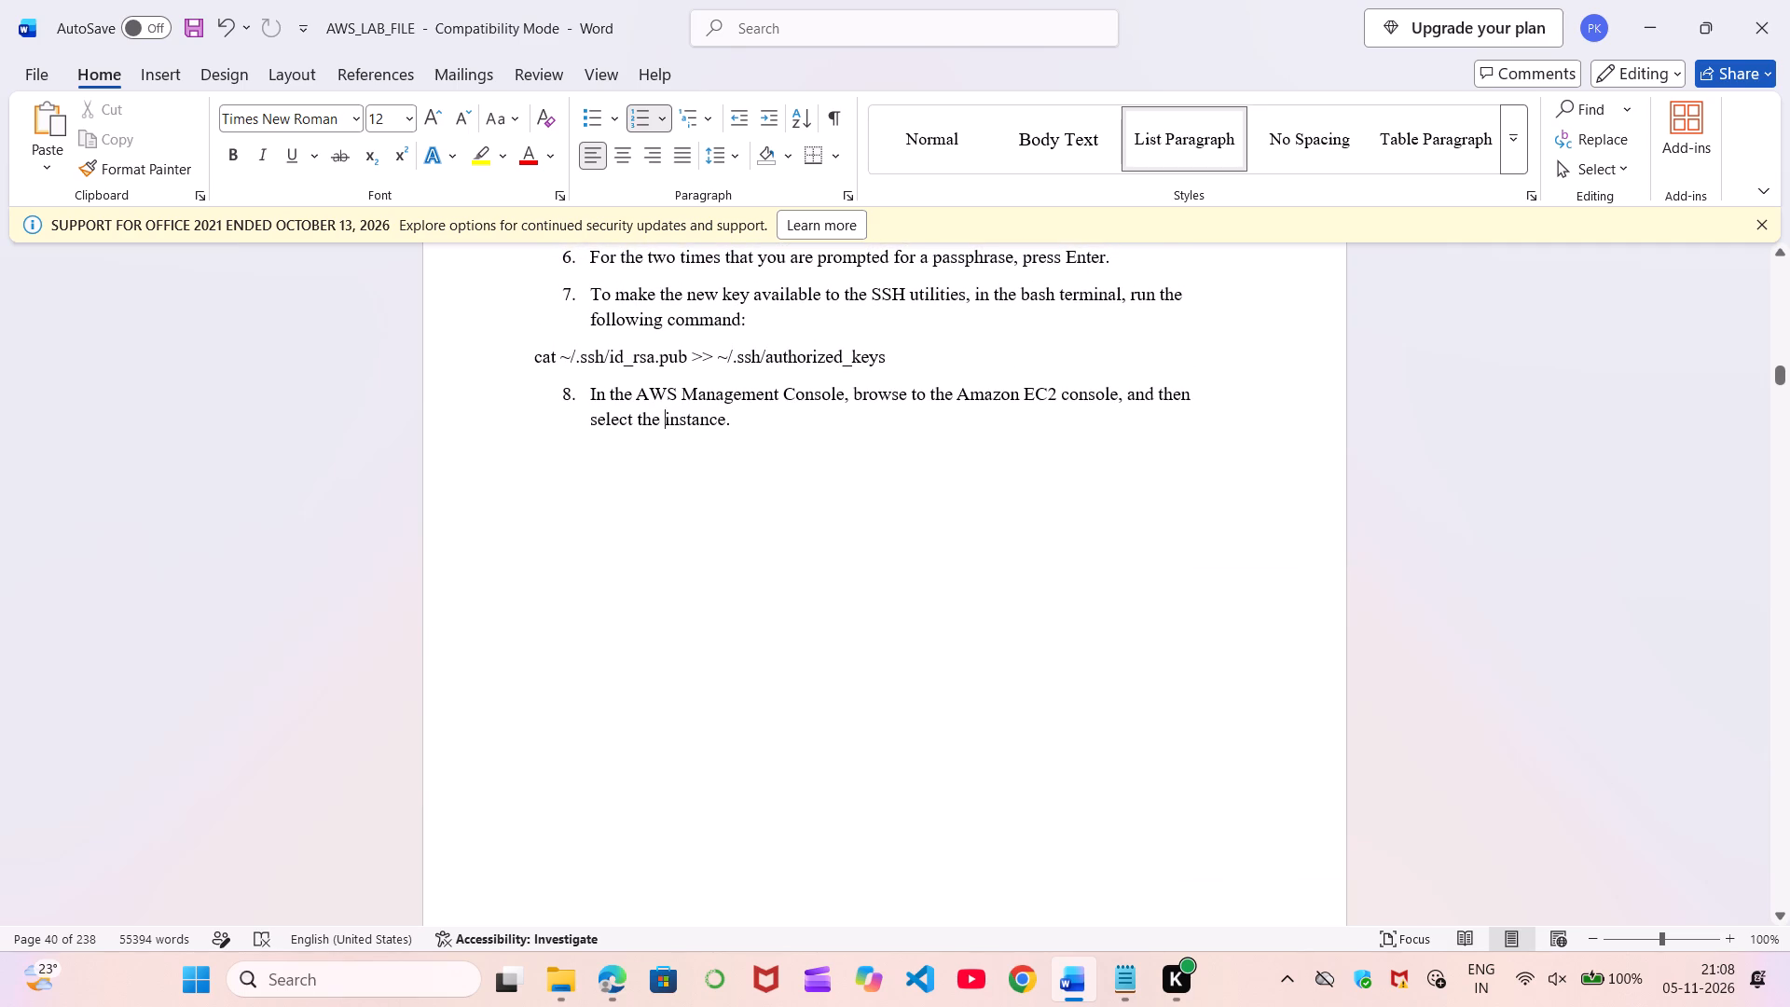
{"action": "key", "text": "Right"}
{"action": "key", "text": "Right"}
{"action": "key", "text": "Right"}
{"action": "key", "text": "Right"}
{"action": "key", "text": "Right"}
{"action": "key", "text": "Right"}
{"action": "key", "text": "Right"}
{"action": "key", "text": "Right"}
{"action": "key", "text": "Right"}
{"action": "key", "text": "Right"}
{"action": "key", "text": "Right"}
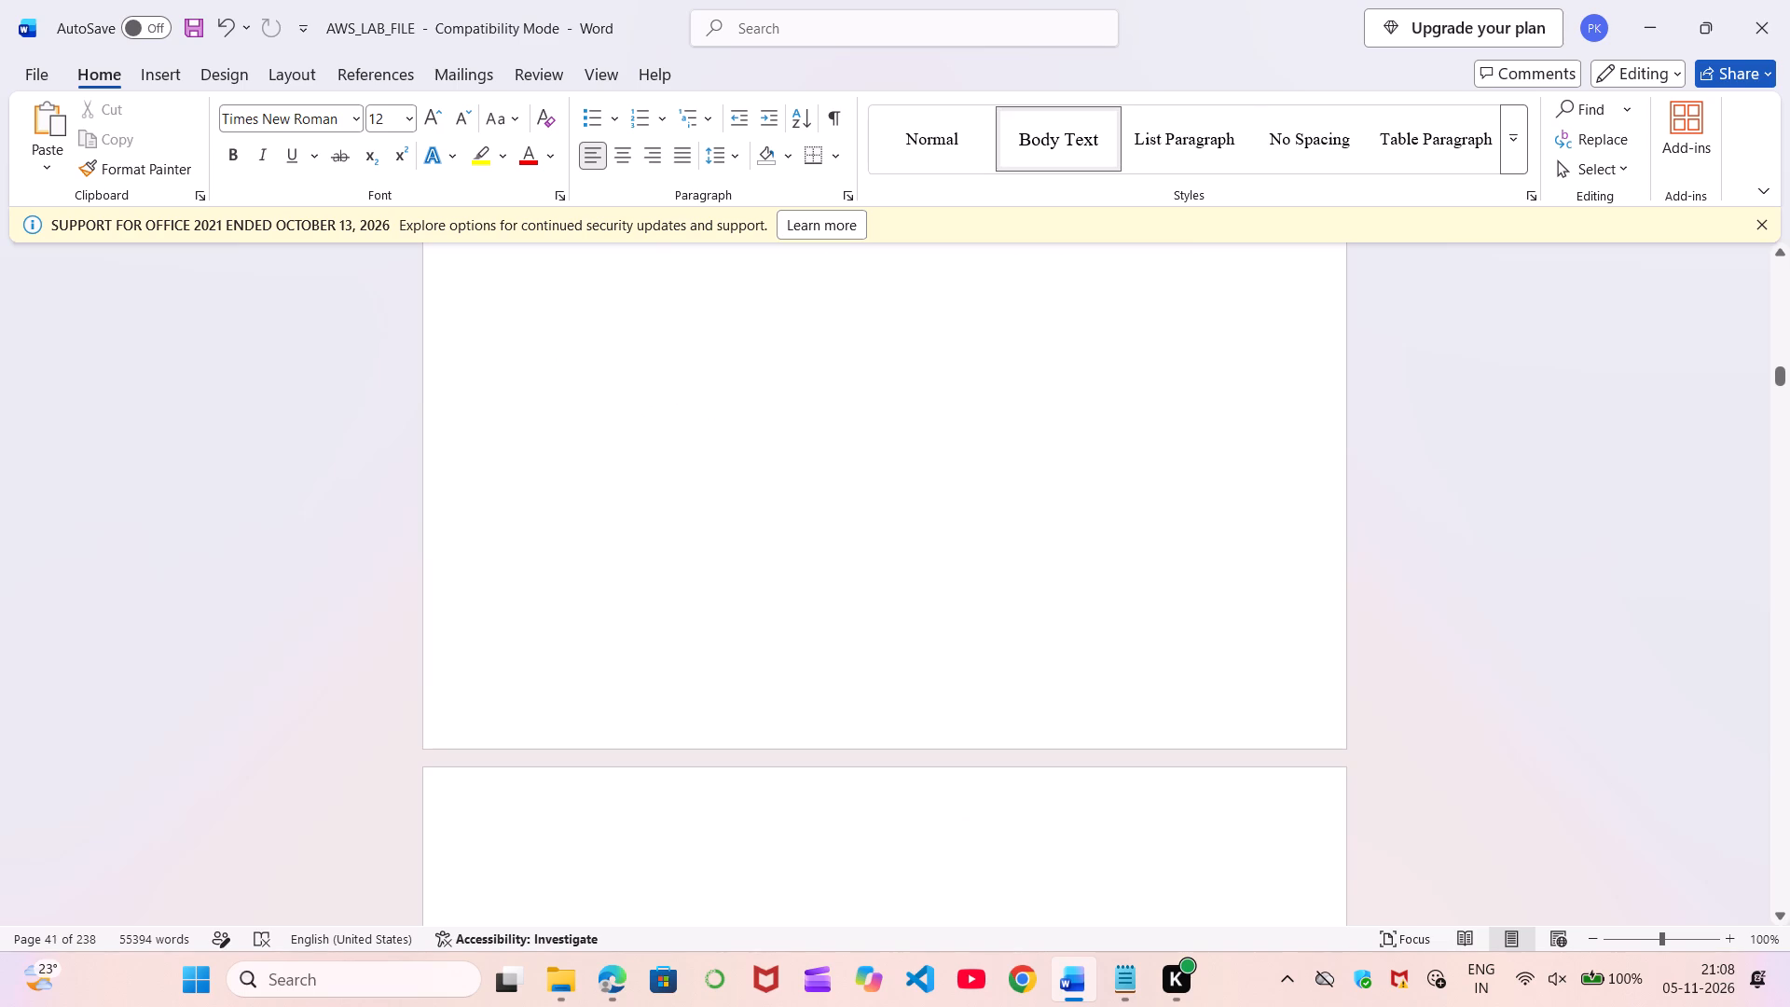
{"action": "key", "text": "Left"}
{"action": "key", "text": "Return"}
{"action": "key", "text": "Return"}
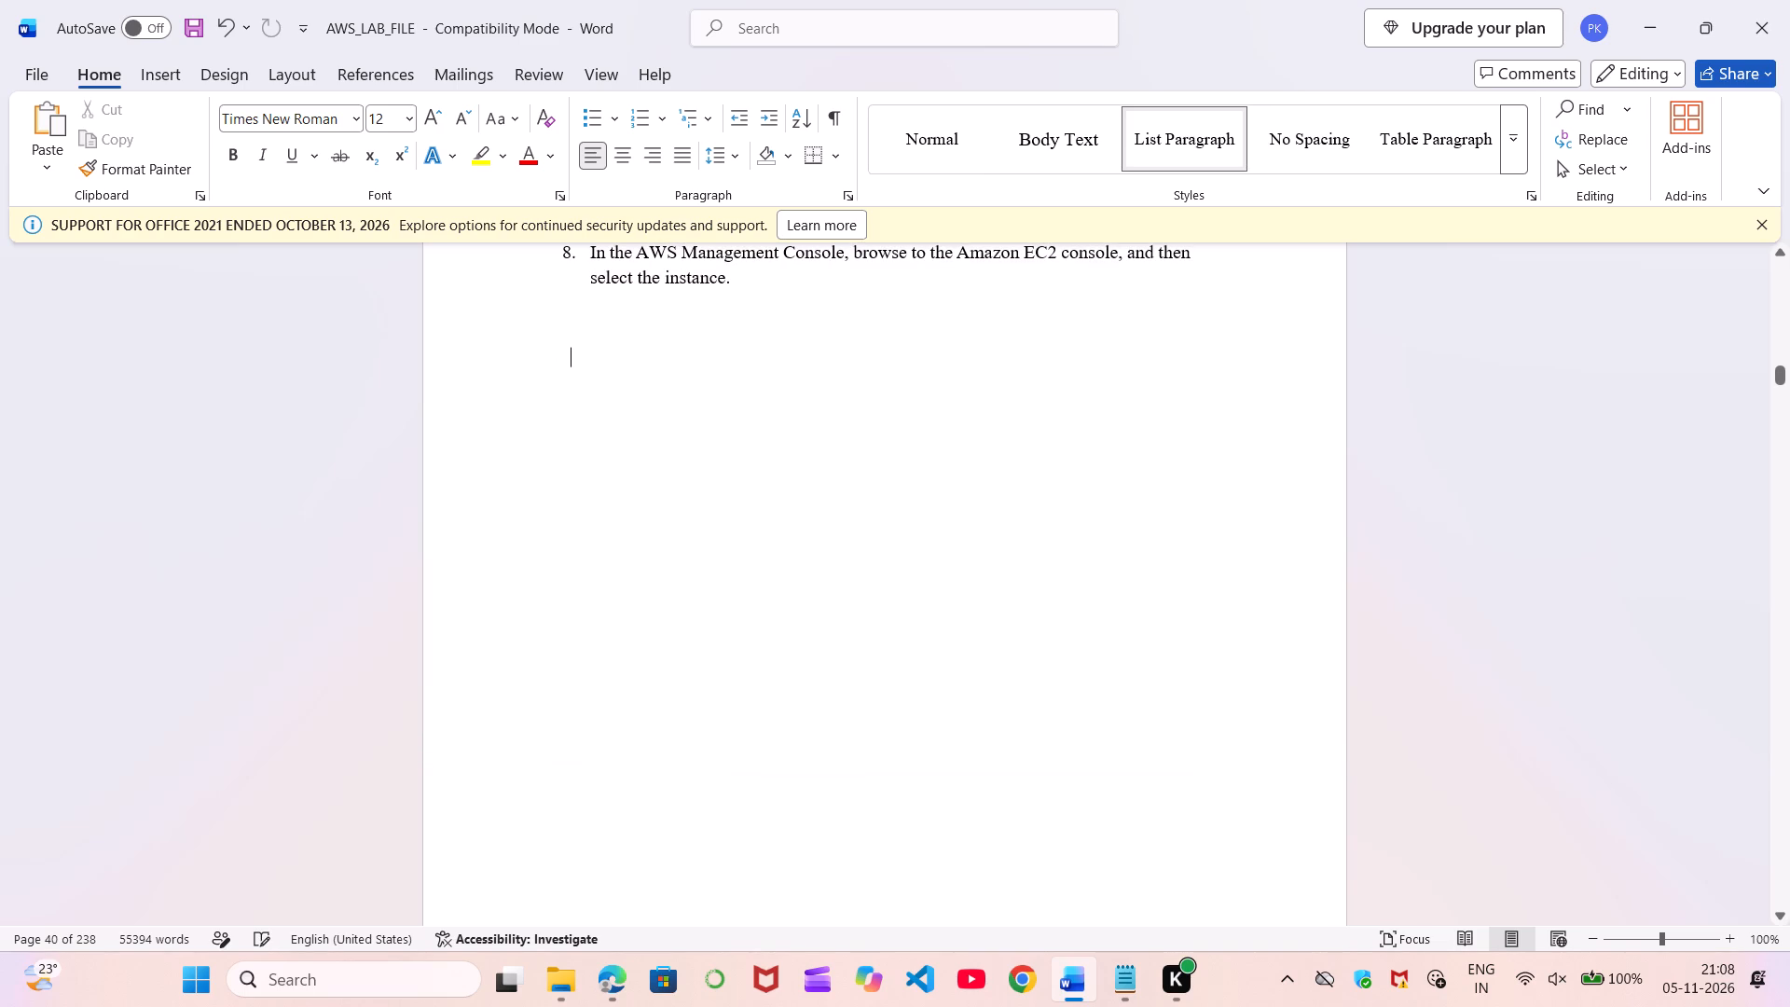
{"action": "key", "text": "Return"}
{"action": "key", "text": "BackSpace"}
{"action": "key", "text": "BackSpace"}
{"action": "key", "text": "BackSpace"}
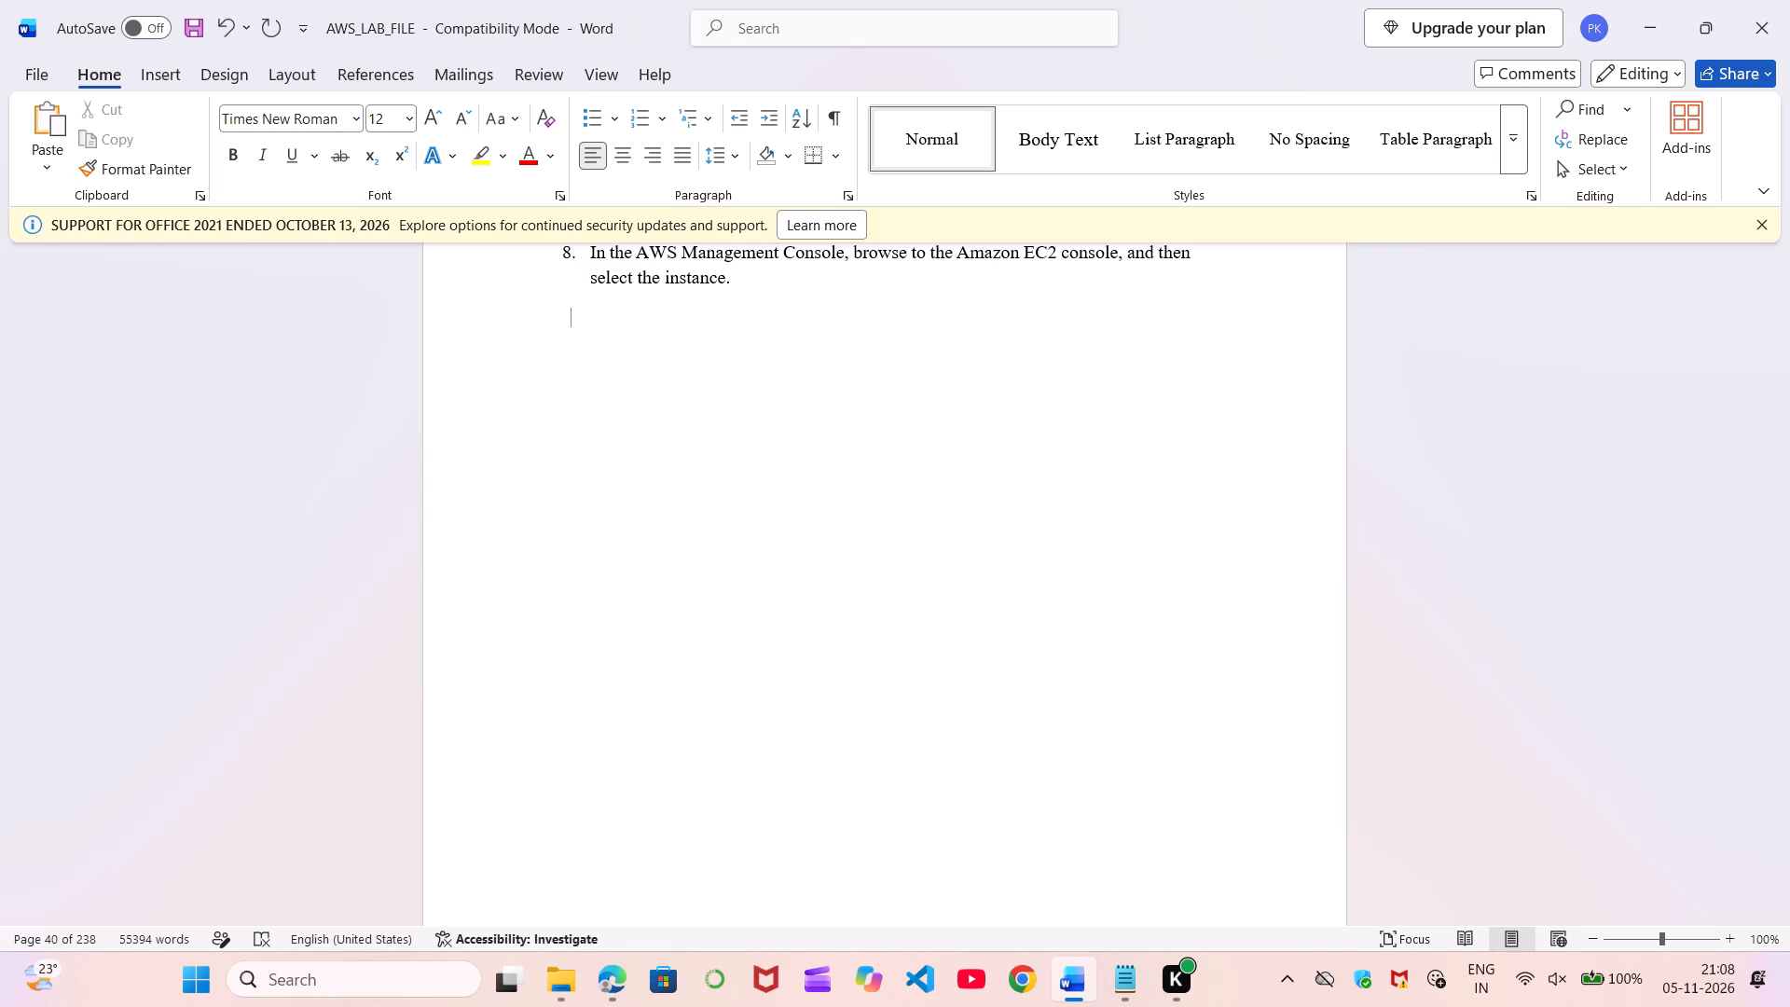
{"action": "key", "text": "ctrl+v"}
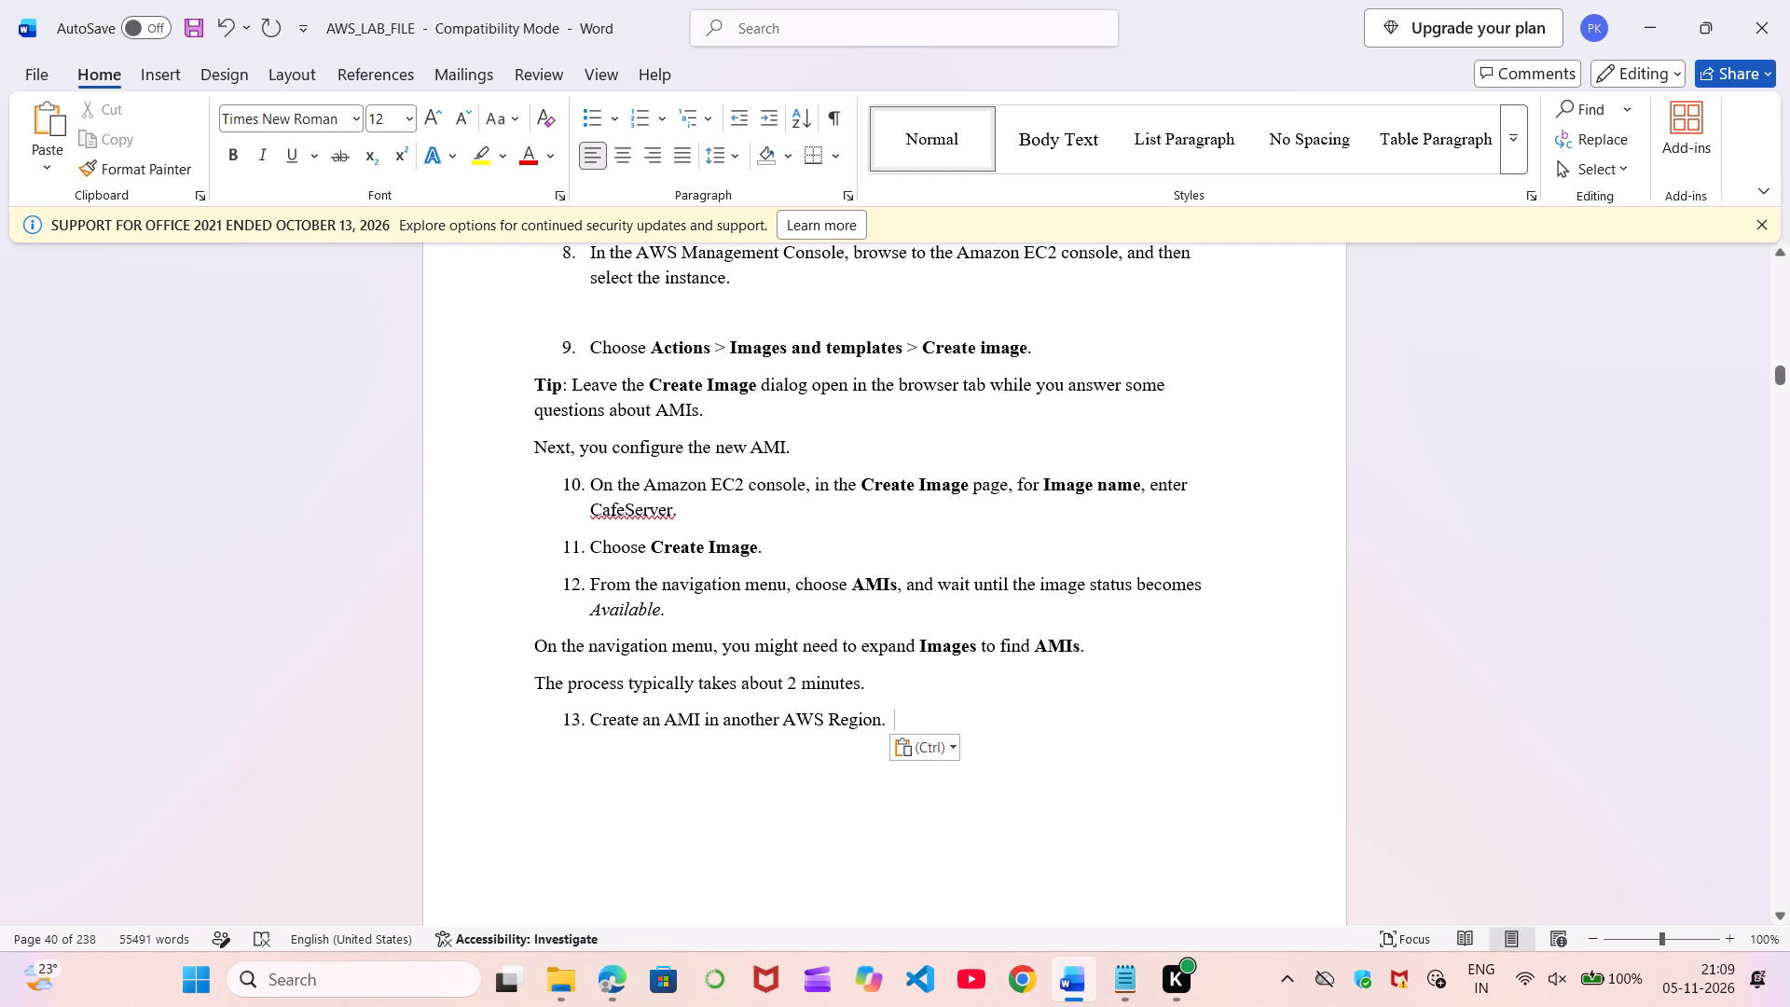
Remove the empty line between instruction 8 and the pasted instruction 9, "Choose Actions > Images and templates > Create image".
{"action": "left_click", "coordinate": [580, 311]}
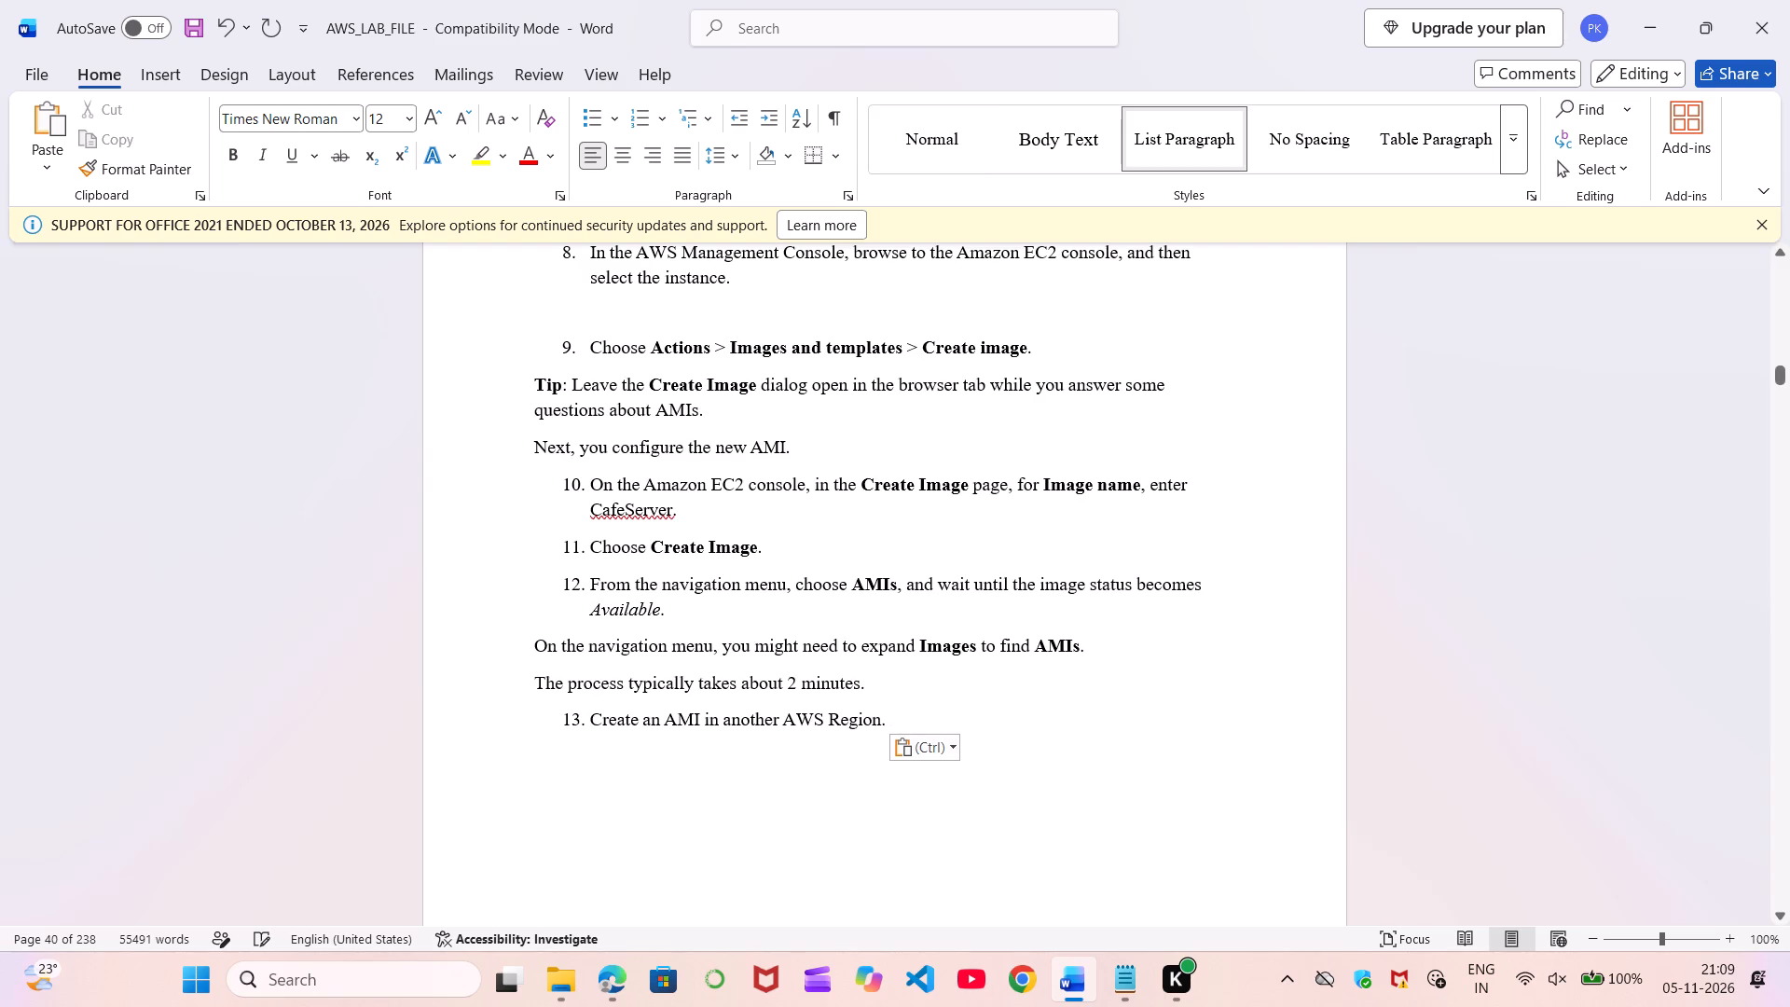
{"action": "key", "text": "BackSpace"}
{"action": "key", "text": "BackSpace"}
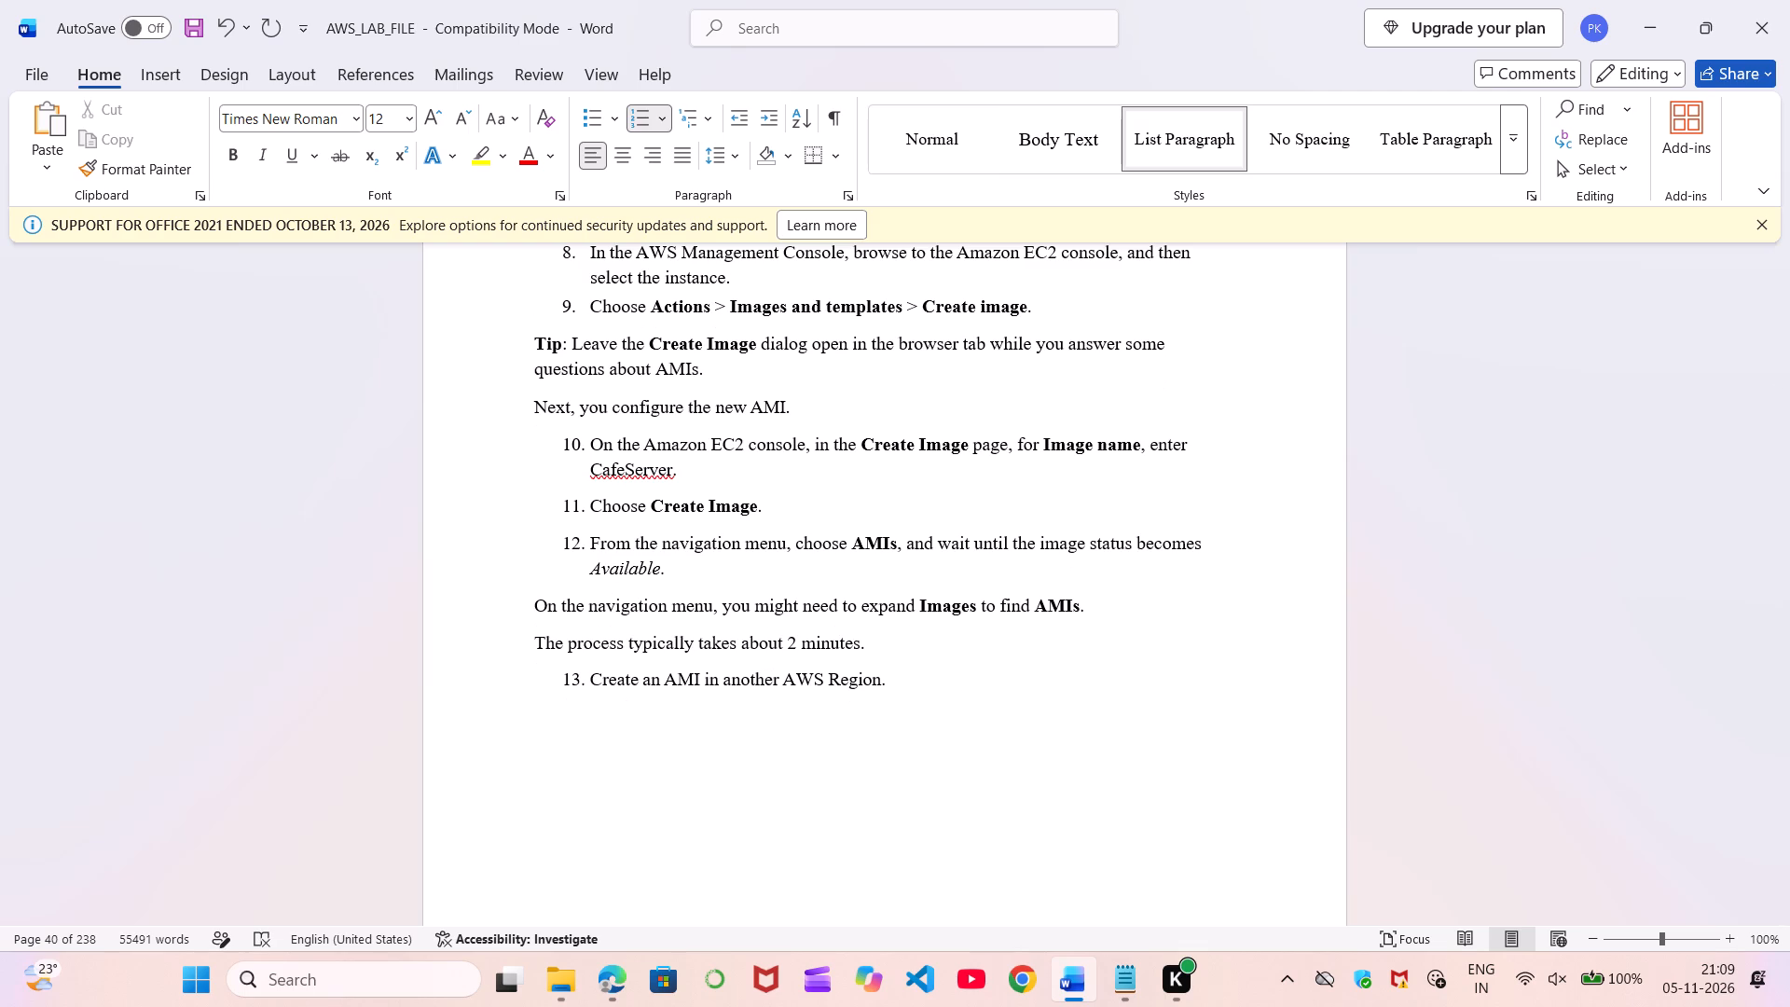
Check the number of the blank page before the Tip #2 text and add 41 as a new line in the Notepad list.
{"action": "scroll", "coordinate": [730, 598], "scroll_direction": "down", "scroll_amount": 6}
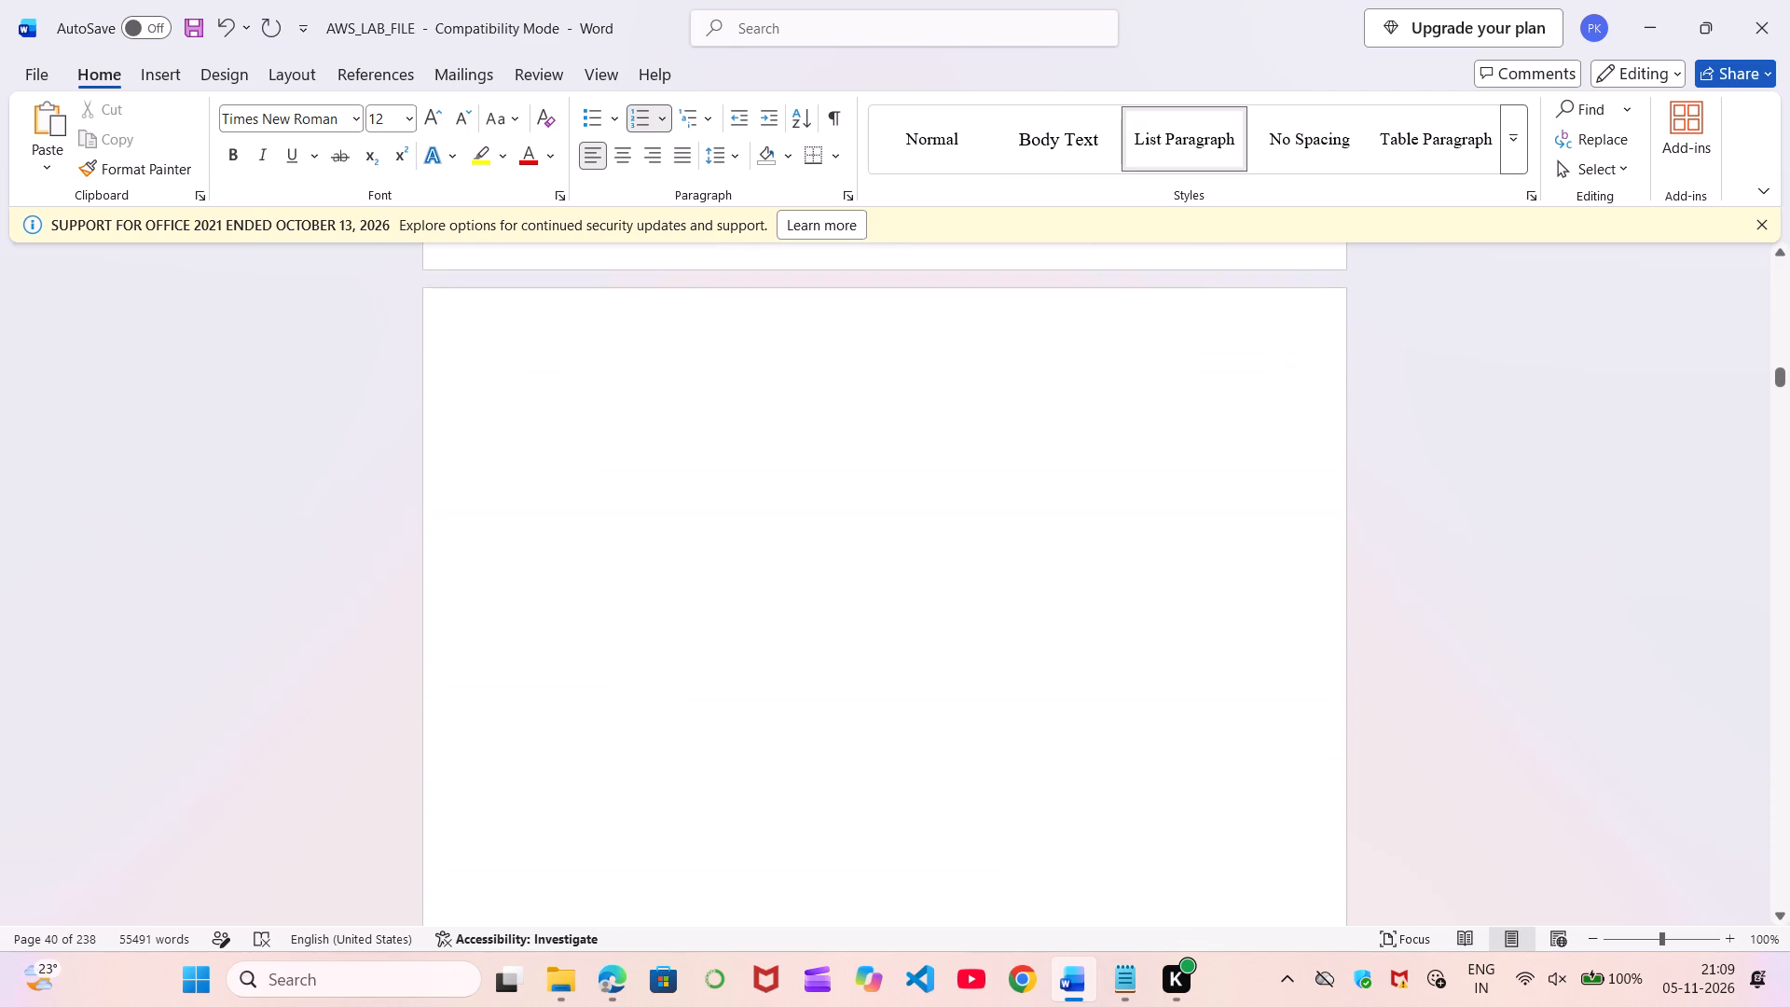
{"action": "scroll", "coordinate": [730, 598], "scroll_direction": "down", "scroll_amount": 1}
{"action": "left_click", "coordinate": [730, 598]}
{"action": "left_click", "coordinate": [730, 598]}
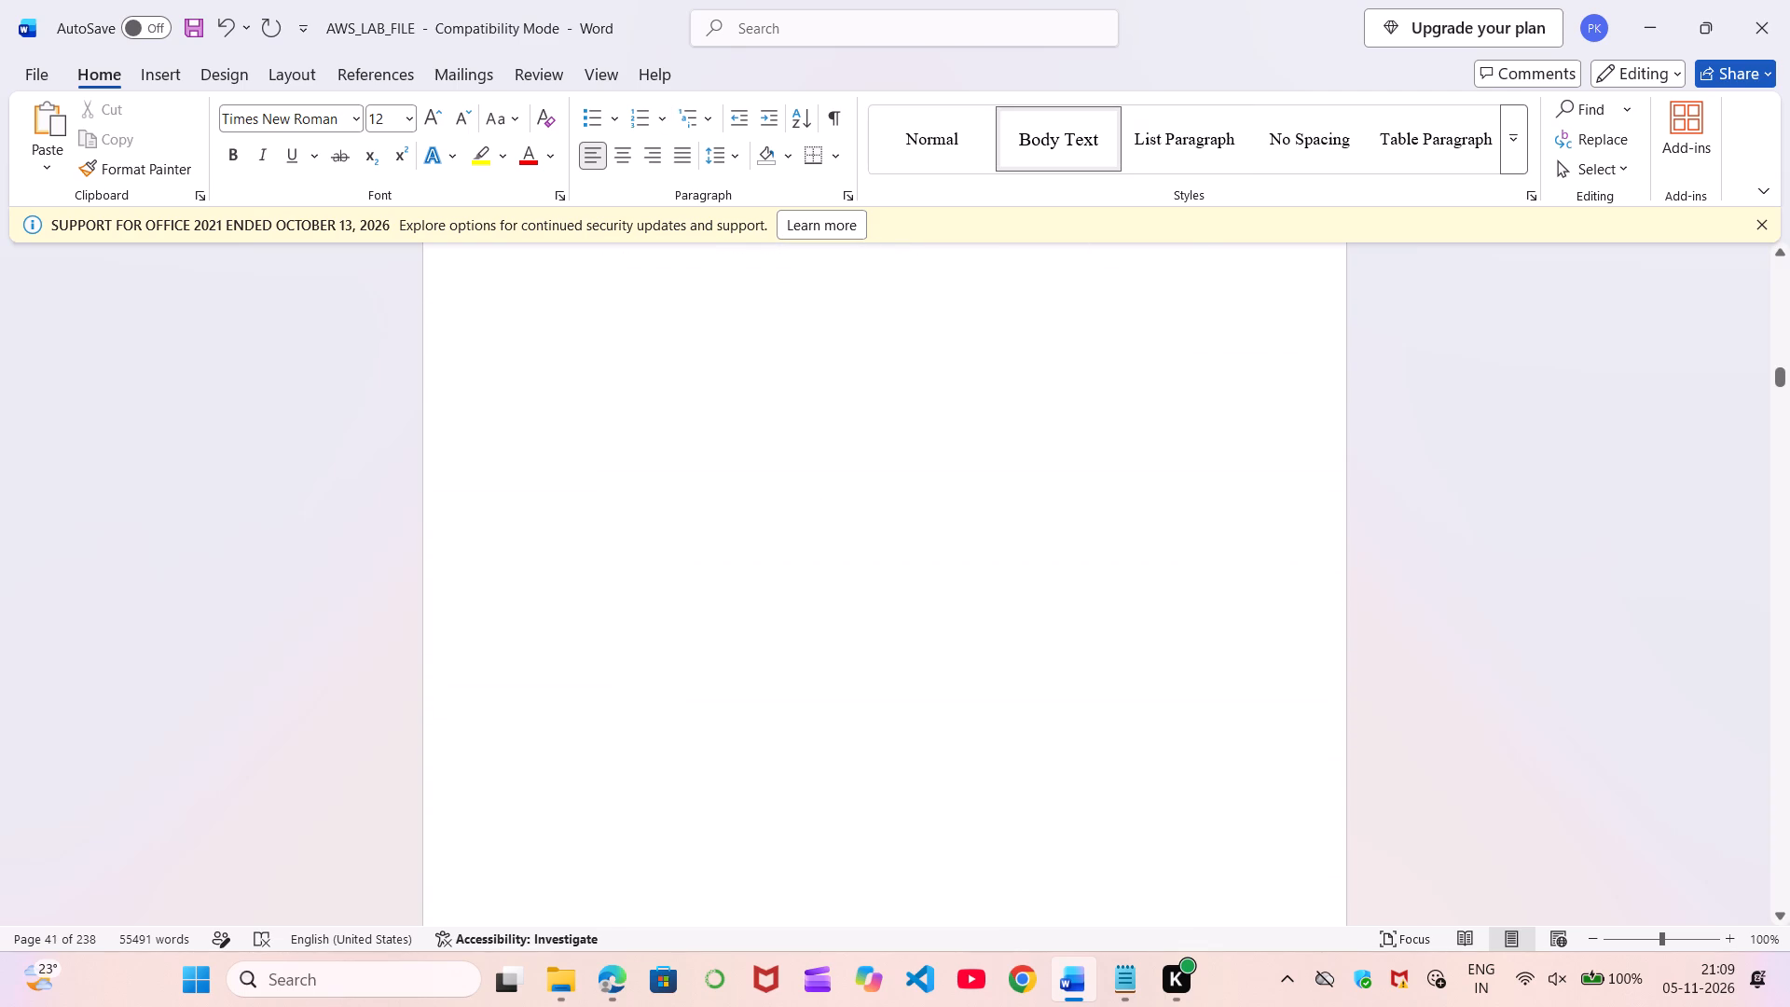
{"action": "scroll", "coordinate": [730, 598], "scroll_direction": "down", "scroll_amount": 3}
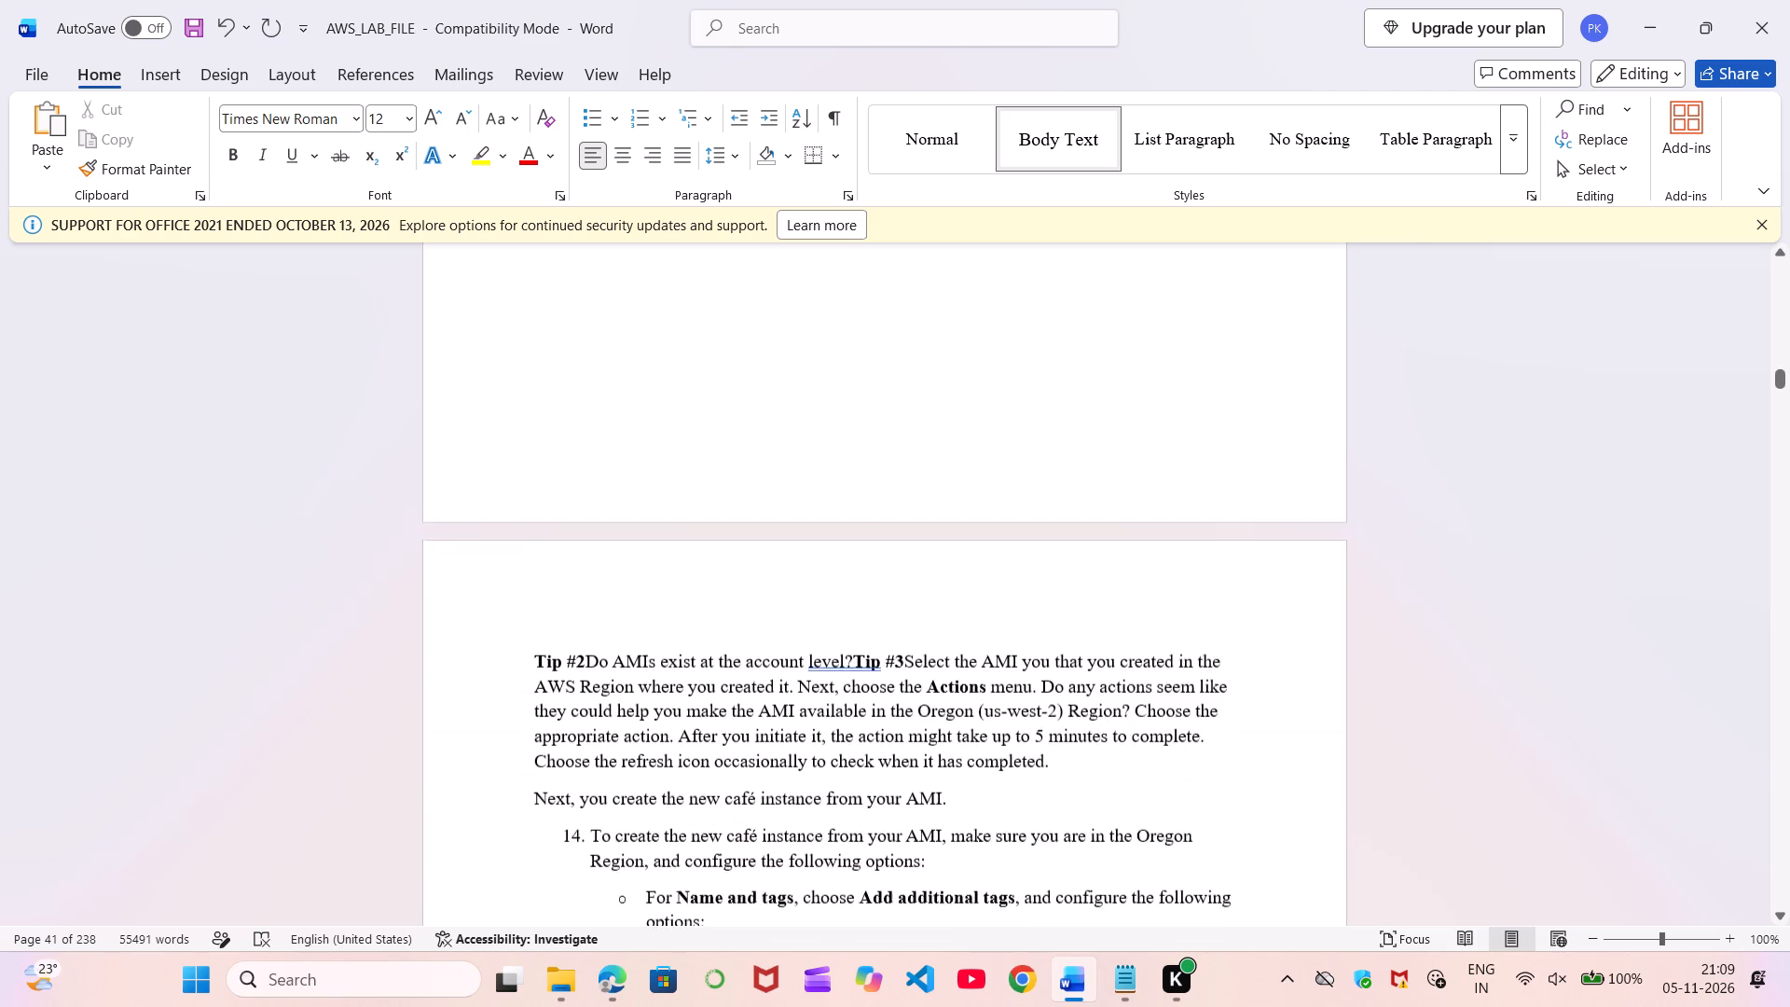
{"action": "scroll", "coordinate": [730, 598], "scroll_direction": "down", "scroll_amount": 2}
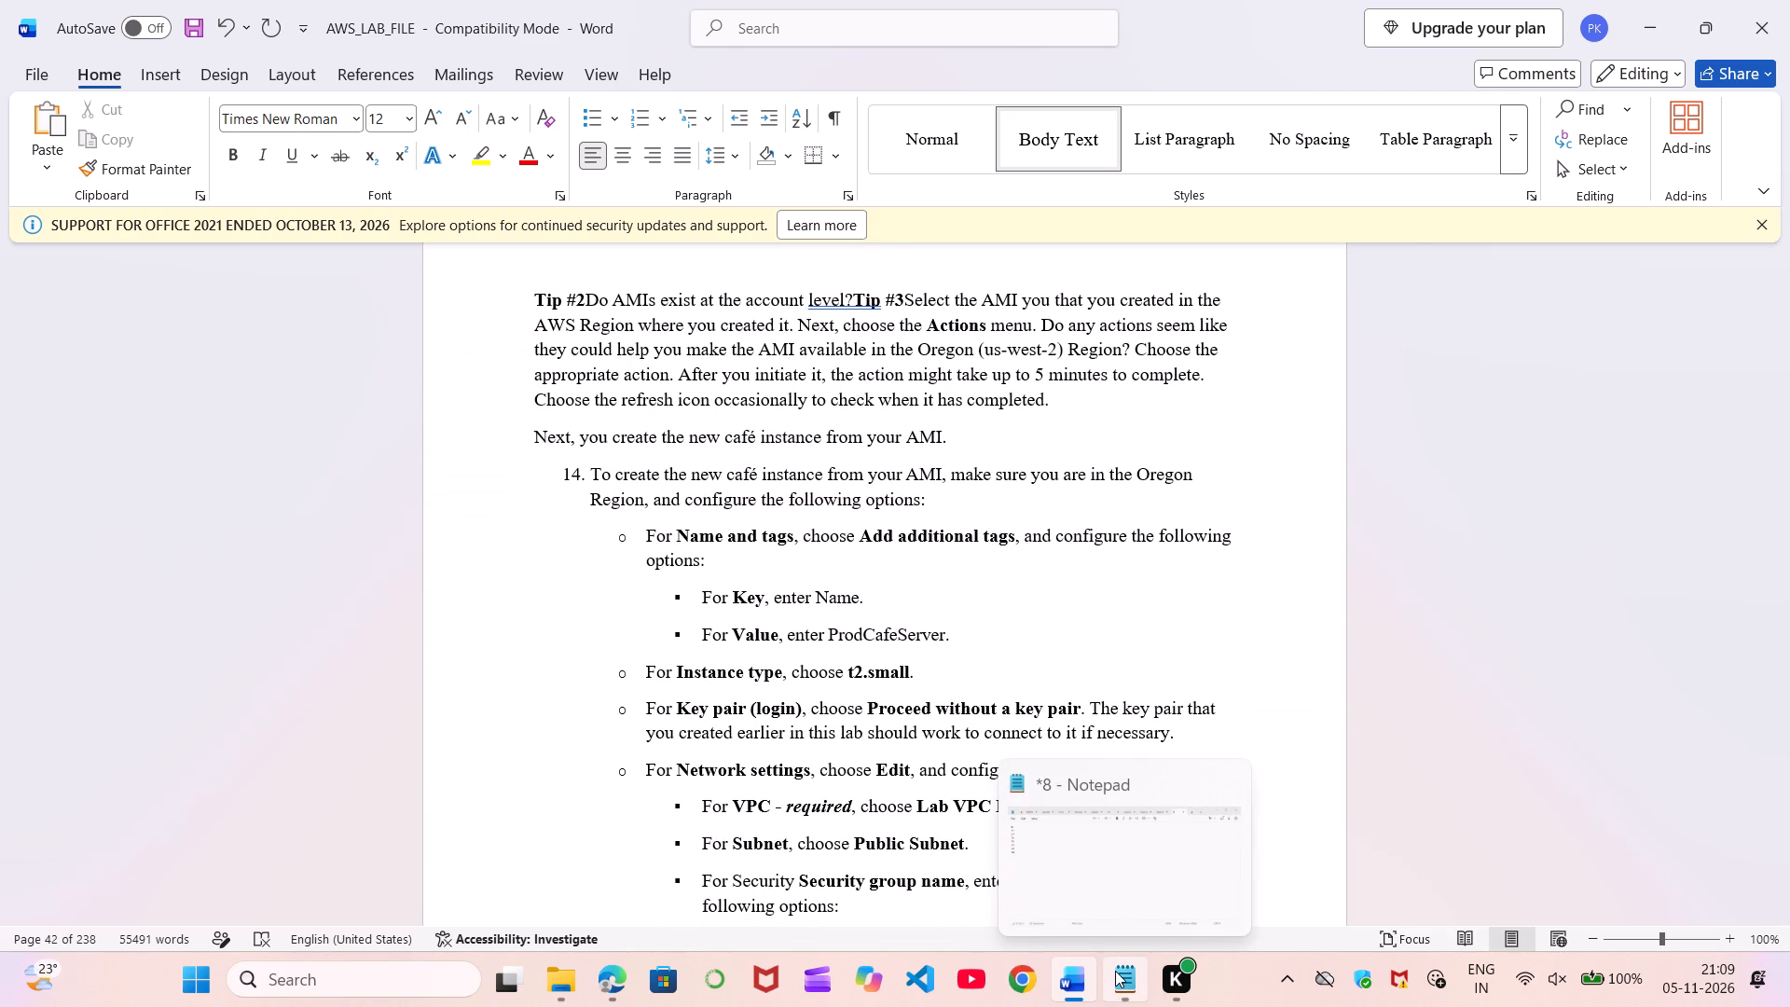
{"action": "left_click", "coordinate": [1115, 971]}
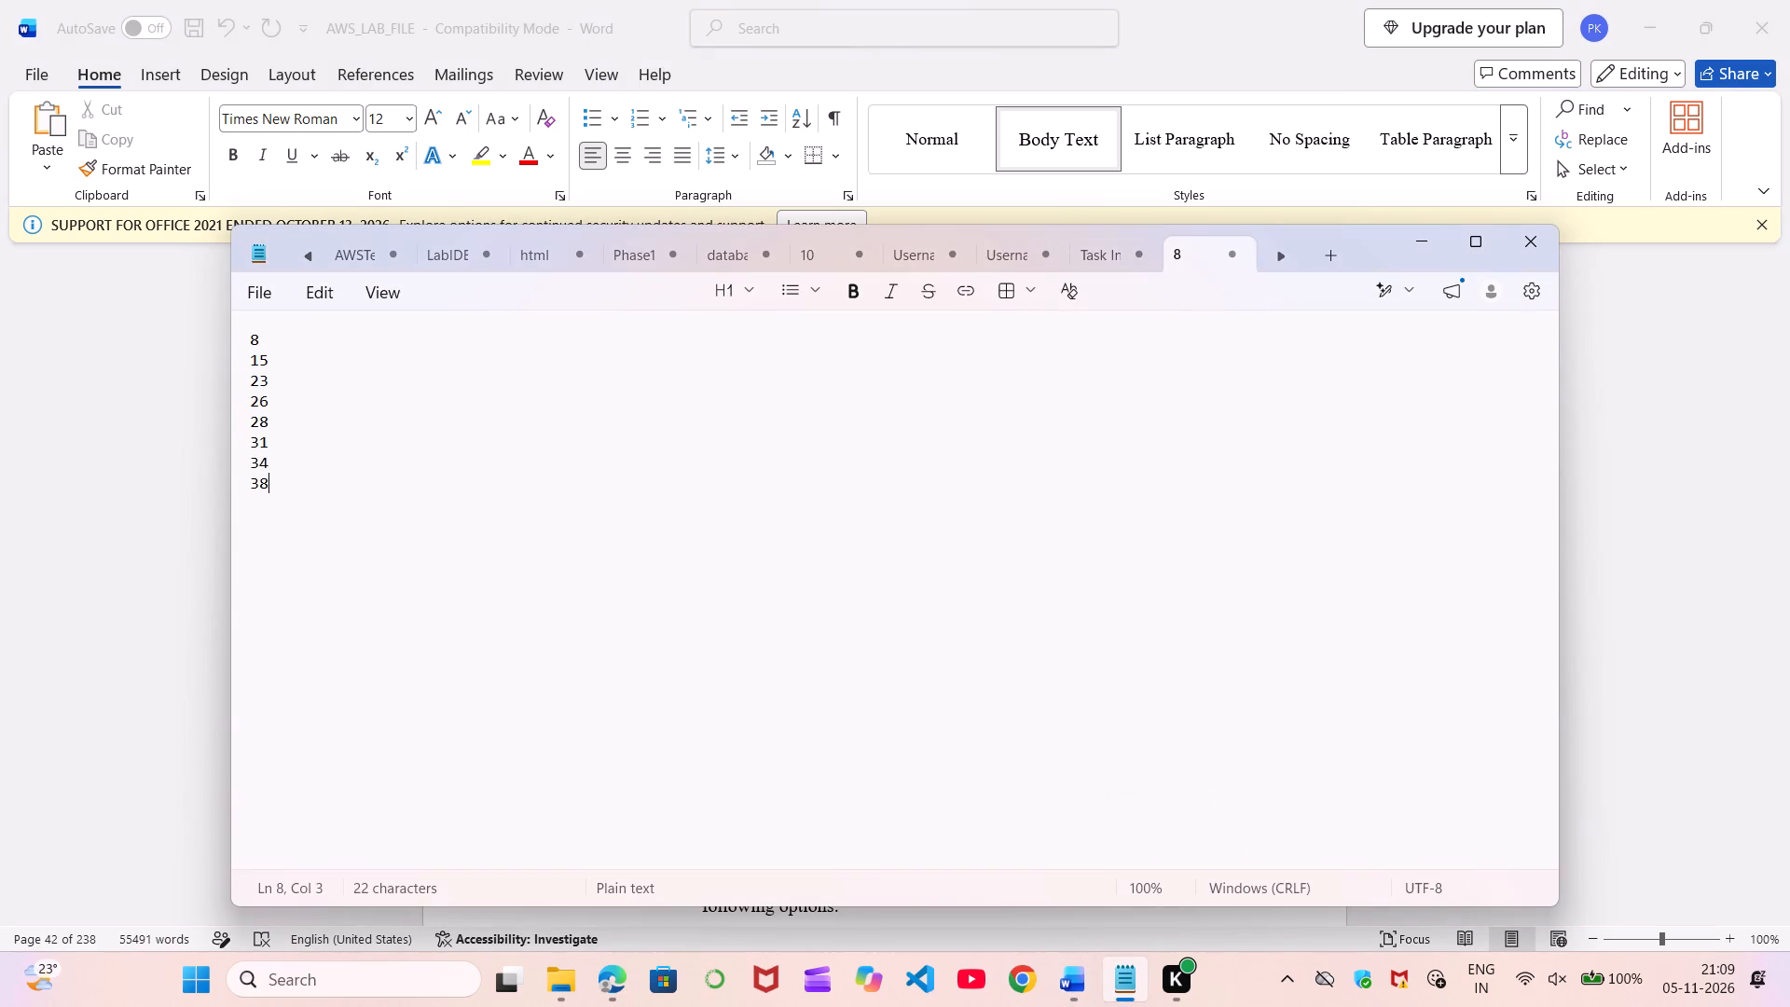
{"action": "key", "text": "Return"}
{"action": "type", "text": "41"}
Return to Word and delete the Tip #2 and Tip #3 paragraph above "Next, you create the new café instance from your AMI".
{"action": "left_click", "coordinate": [1615, 387]}
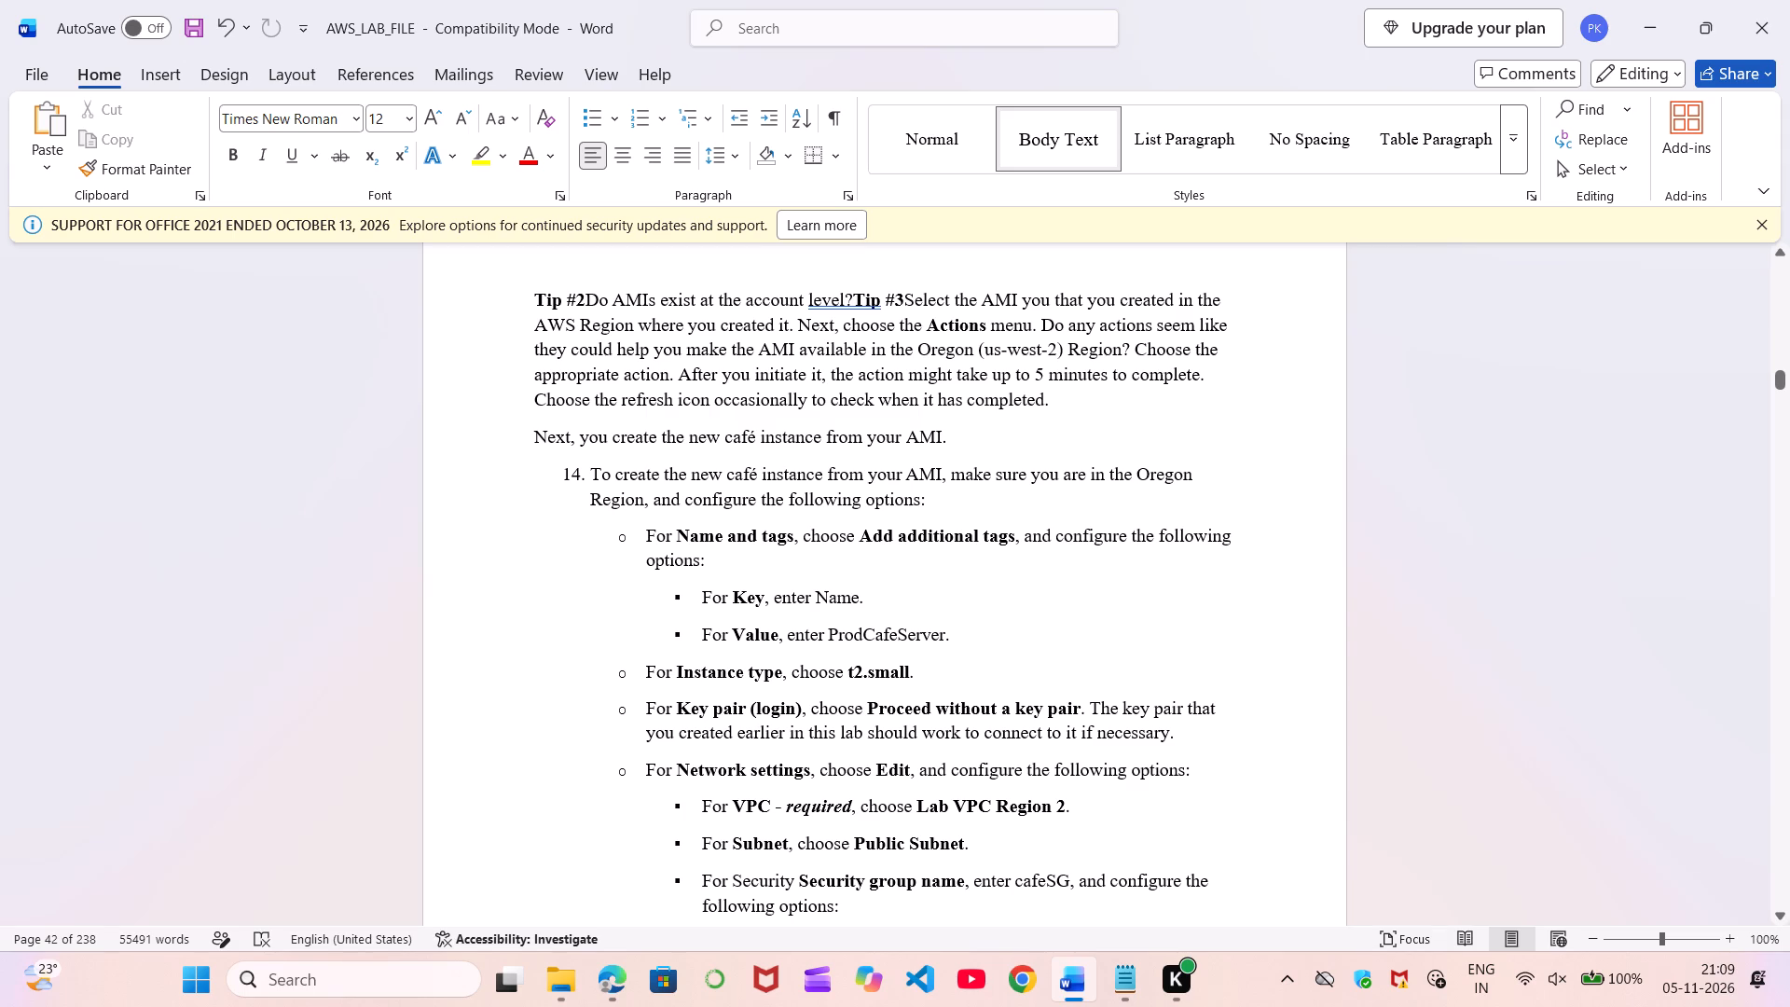
{"action": "left_click_drag", "start_coordinate": [517, 286], "coordinate": [1026, 392]}
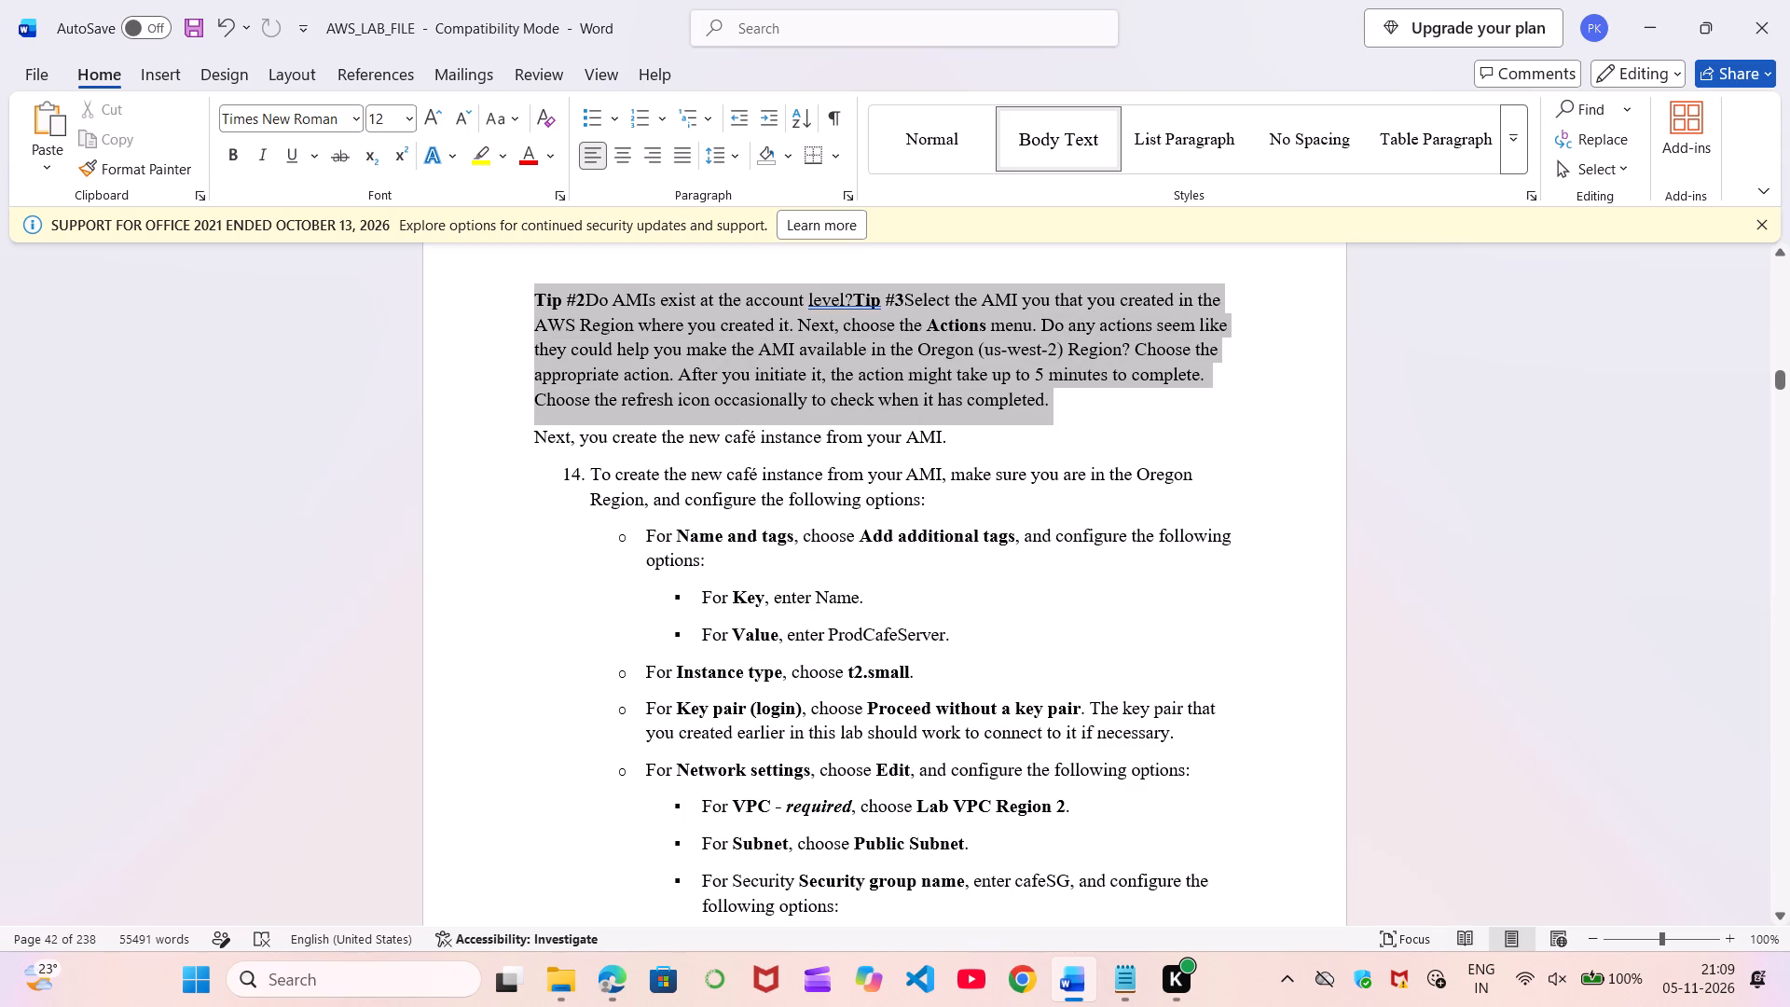
{"action": "left_click_drag", "start_coordinate": [1026, 392], "coordinate": [1140, 420]}
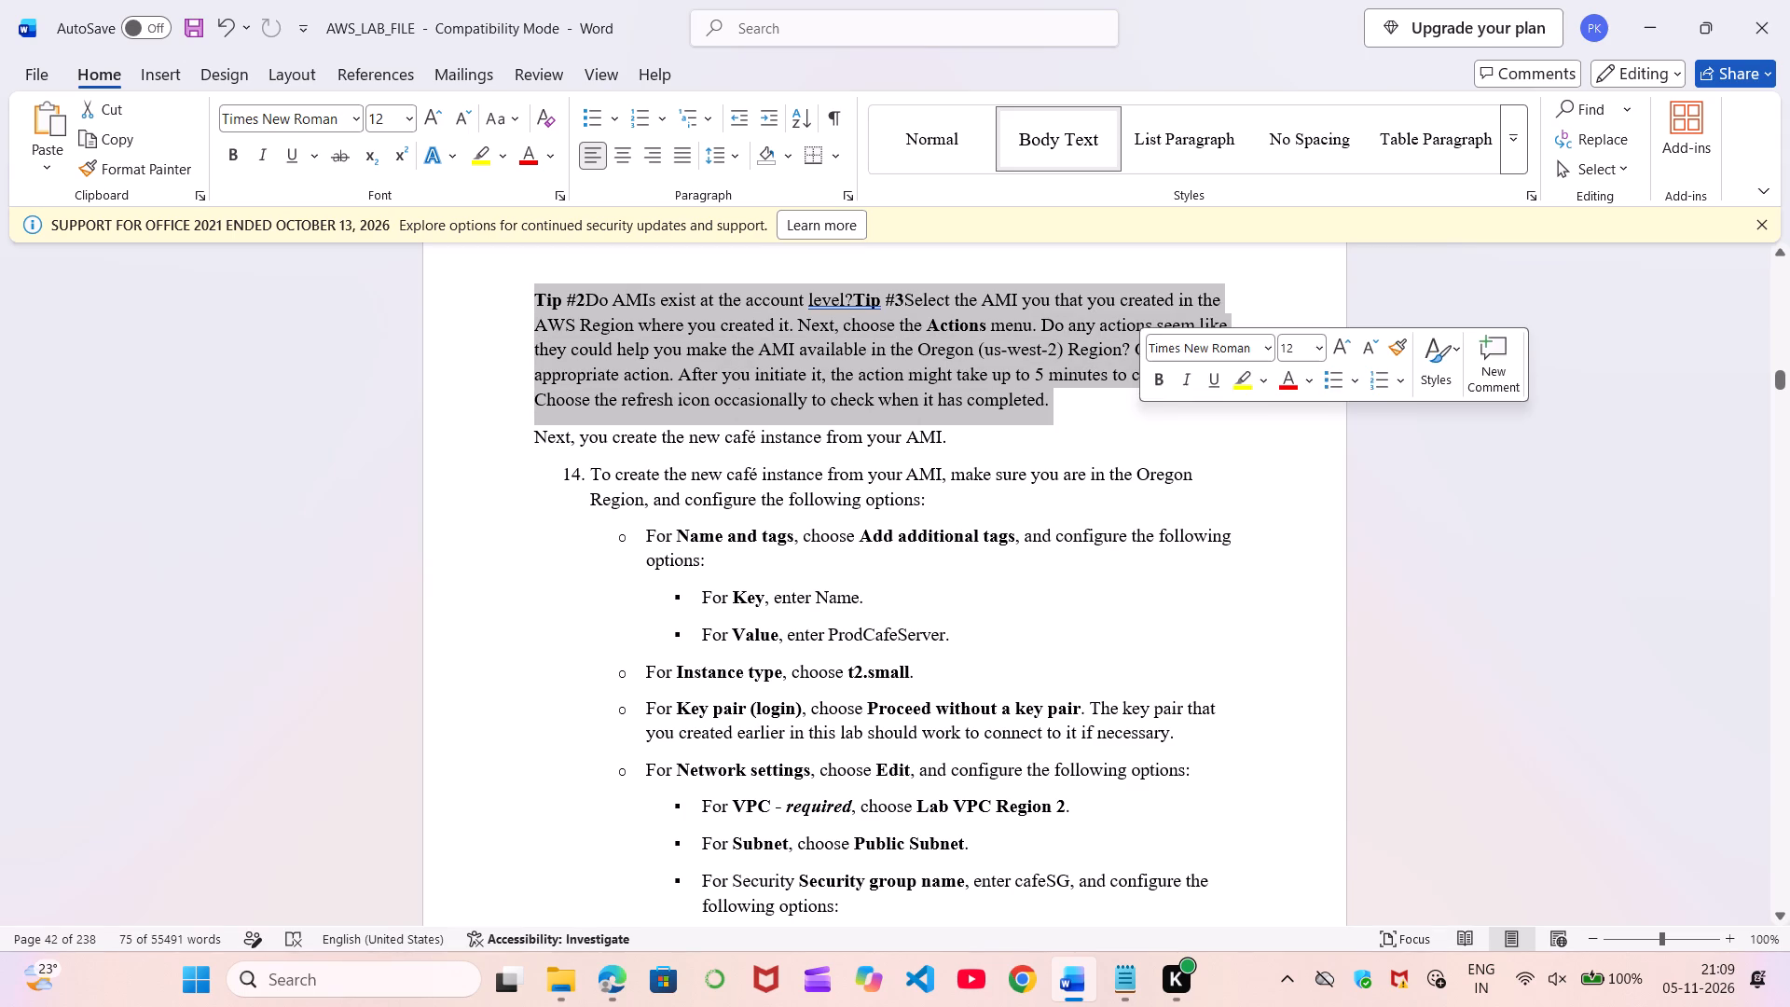
{"action": "key", "text": "BackSpace"}
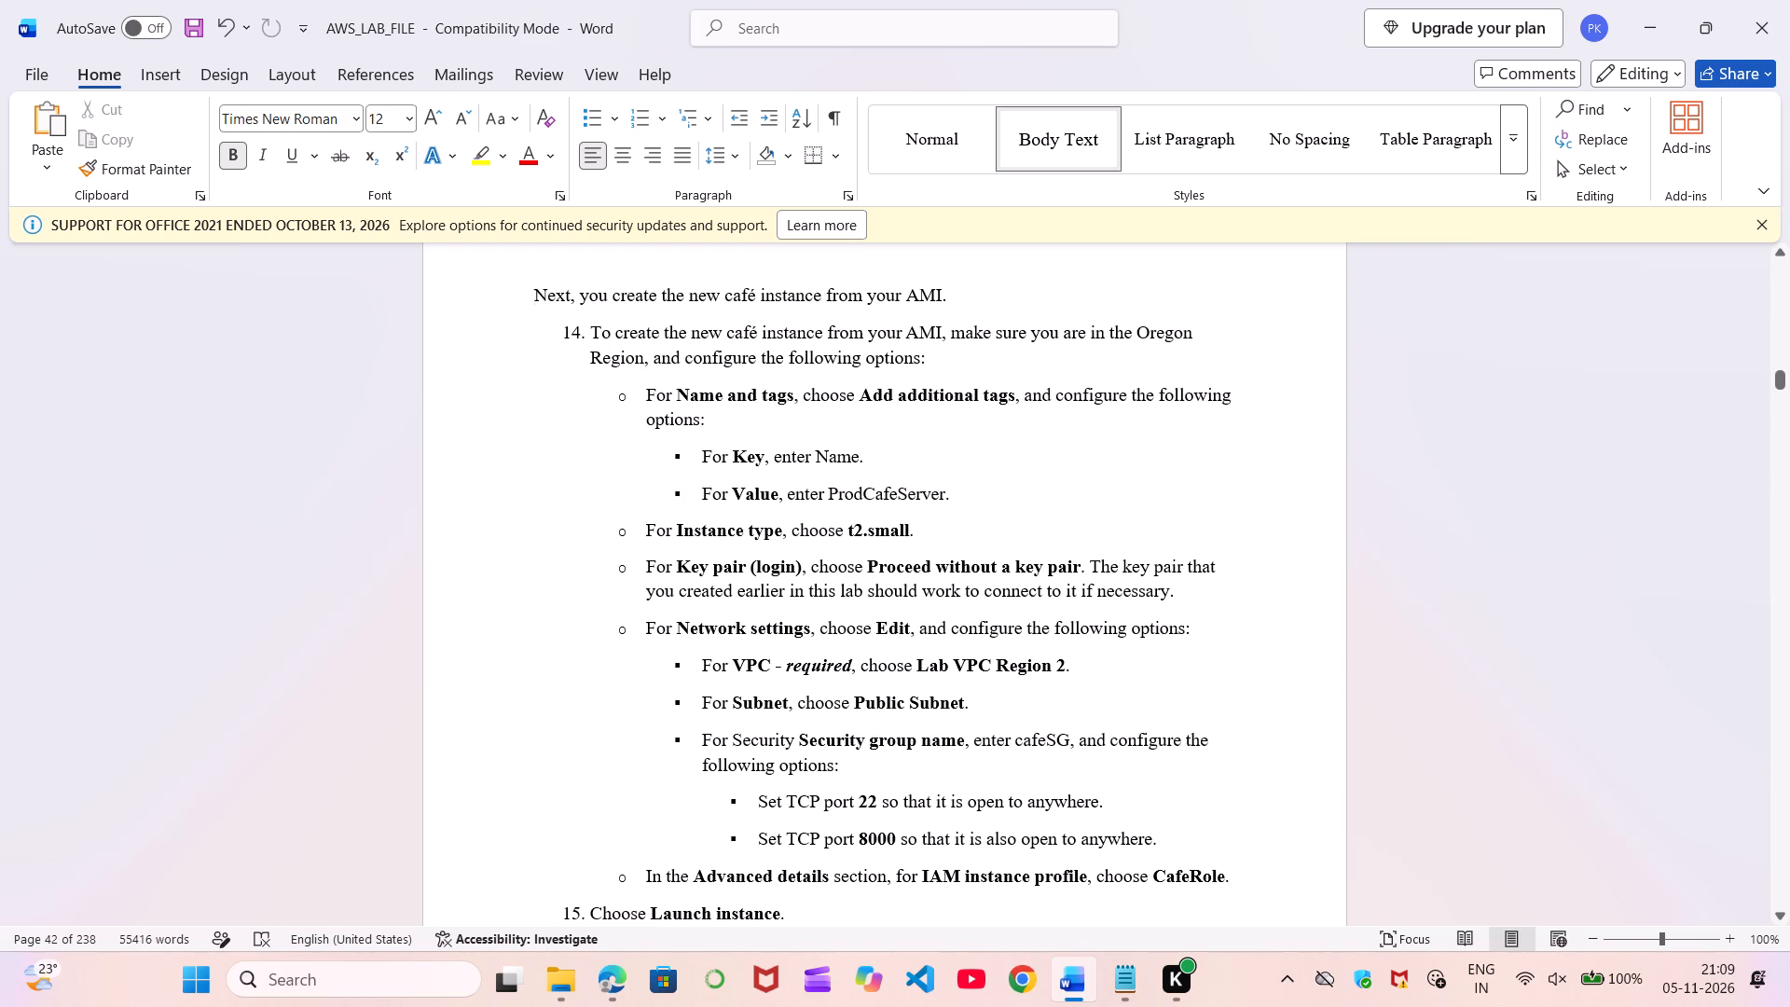
Select the line "Next, you create the new café instance from your AMI." above instruction 14.
{"action": "scroll", "coordinate": [1033, 418], "scroll_direction": "up", "scroll_amount": 1}
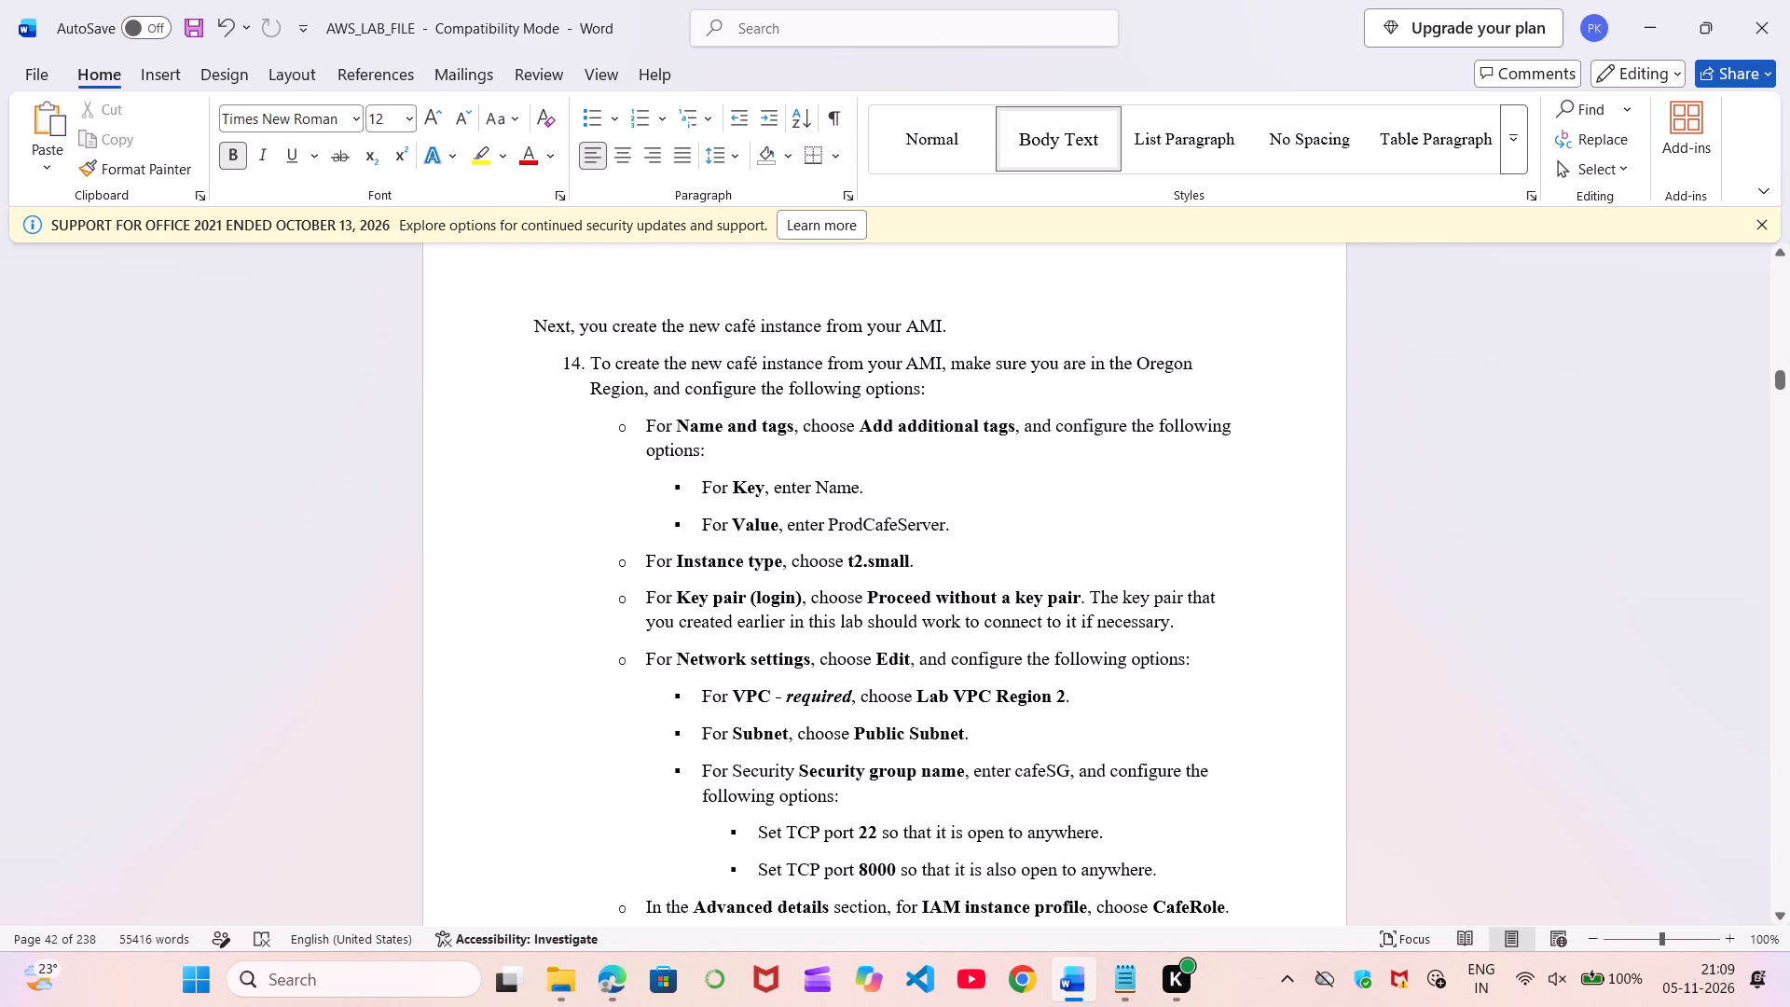
{"action": "scroll", "coordinate": [1033, 418], "scroll_direction": "up", "scroll_amount": 1}
{"action": "left_click_drag", "start_coordinate": [958, 332], "coordinate": [822, 332]}
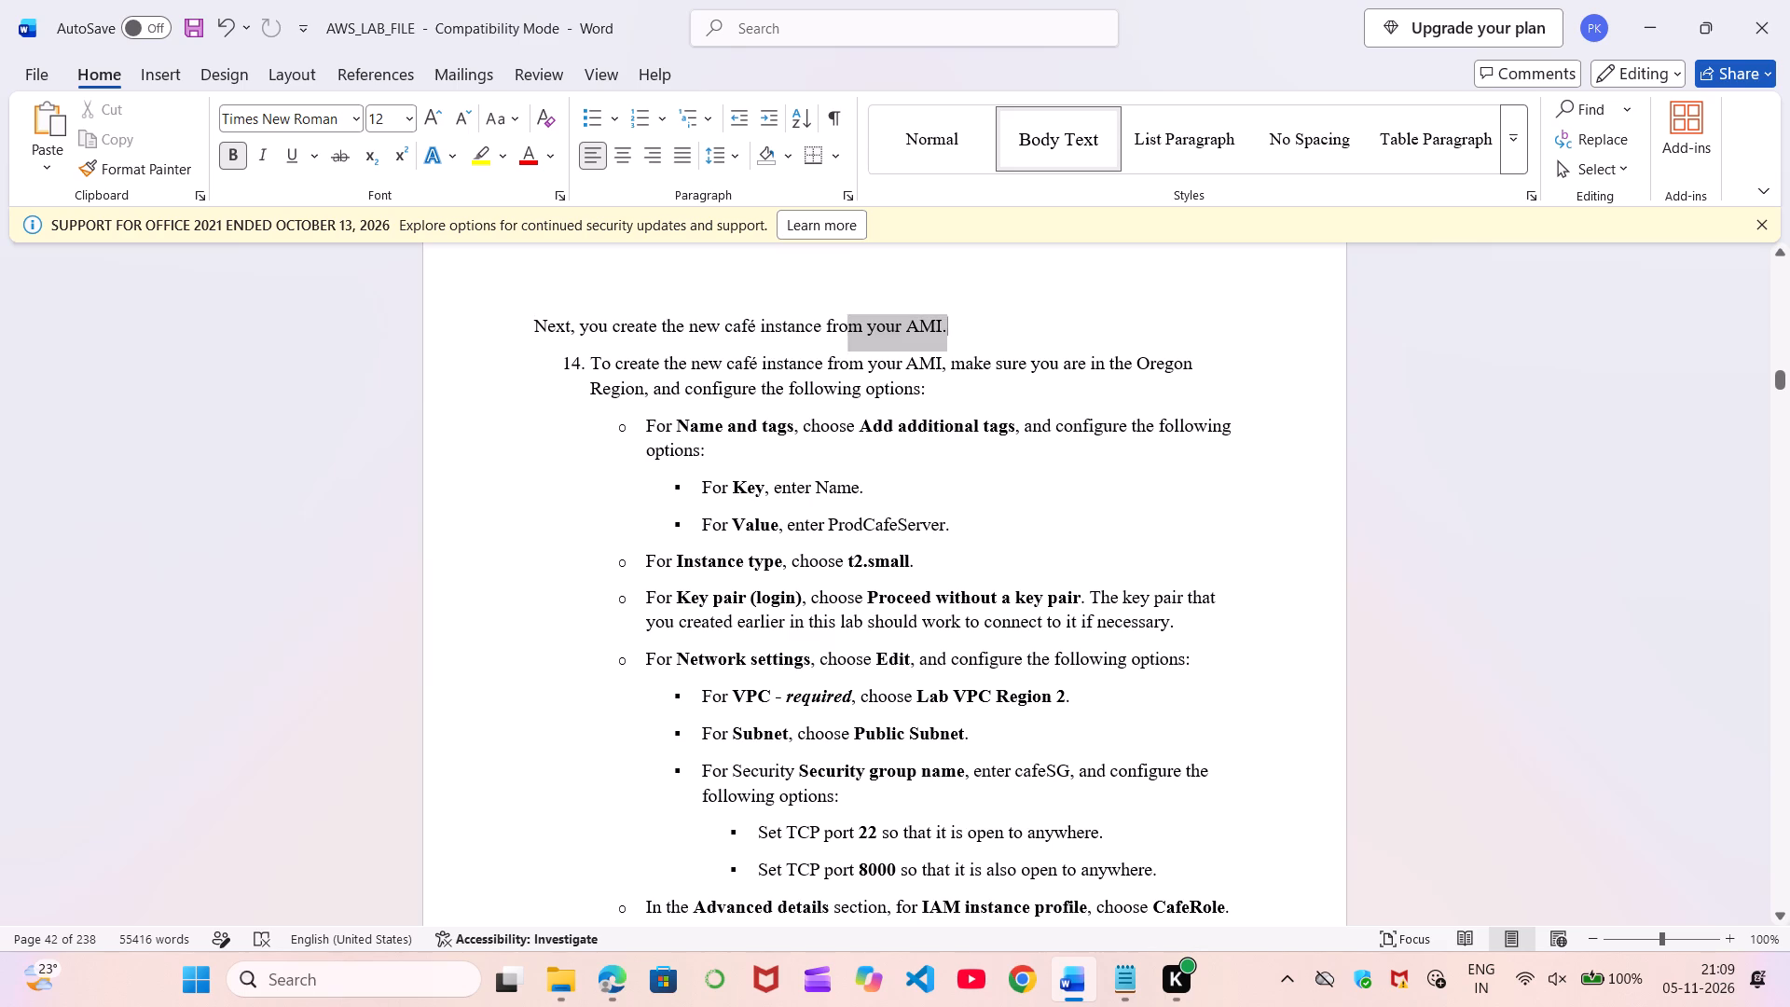
{"action": "left_click_drag", "start_coordinate": [822, 332], "coordinate": [522, 338]}
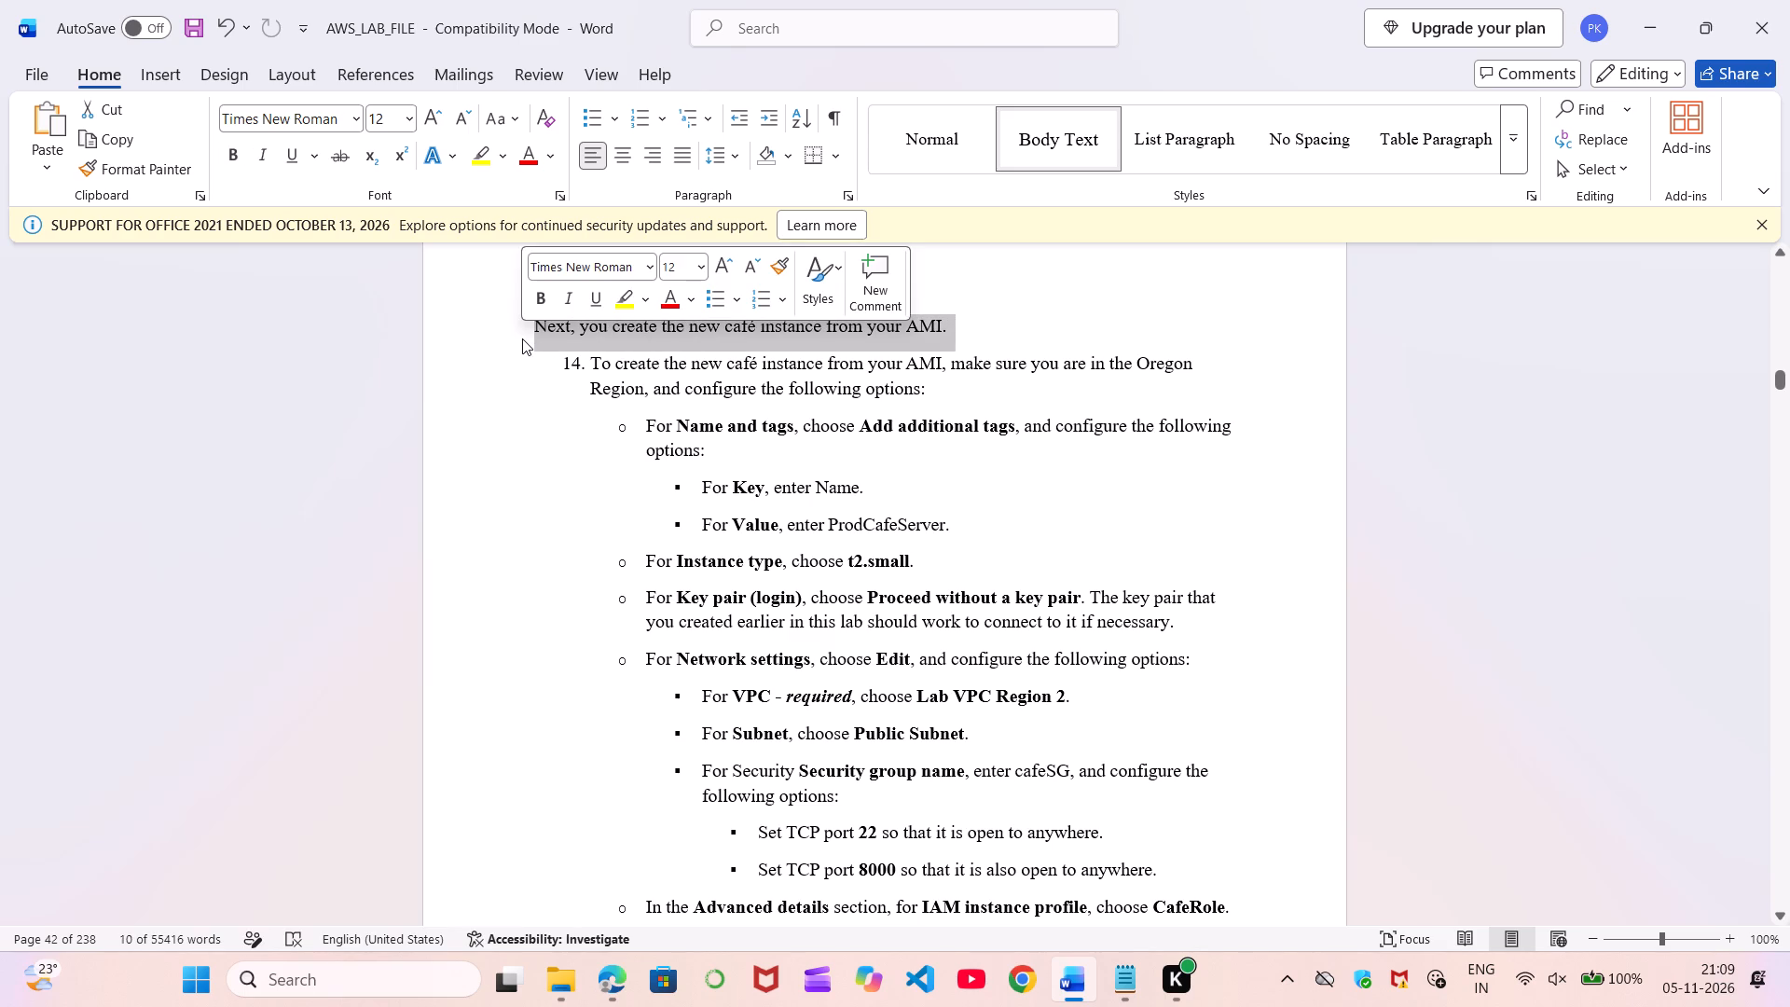
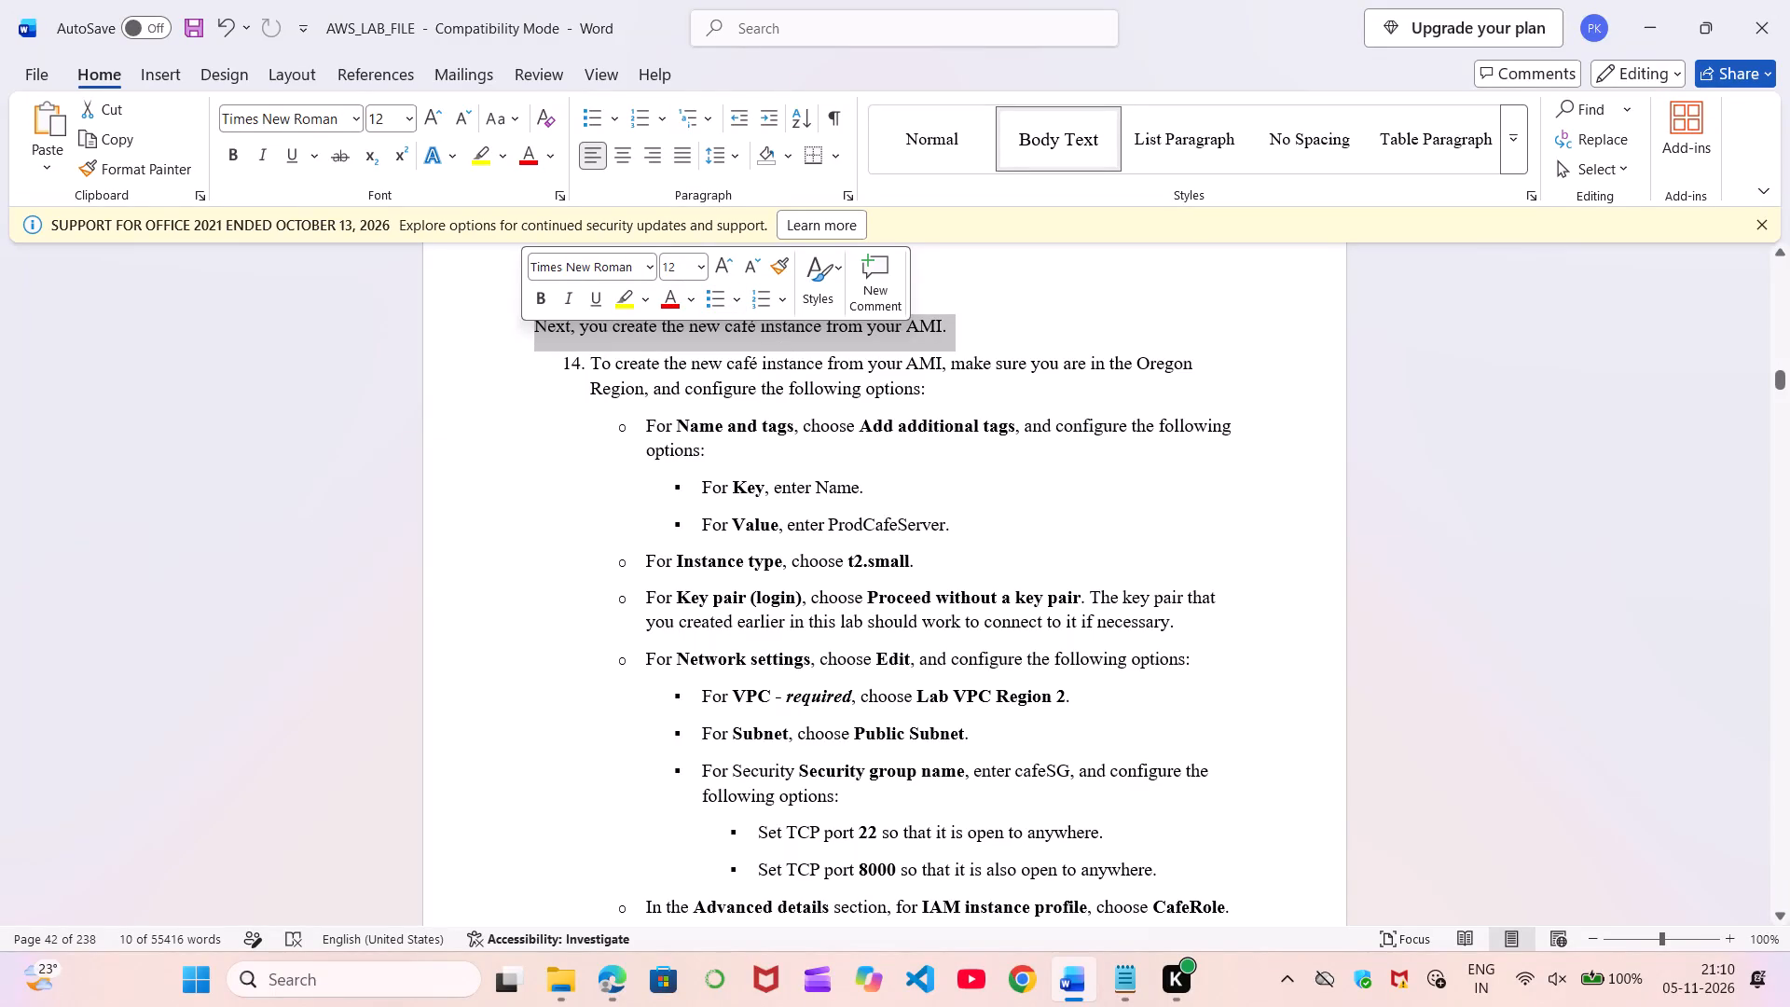
Delete the paragraph "Wait for the new instance to have a Public IPv4 DNS value…" between instructions 15 and 16.
{"action": "left_click", "coordinate": [1034, 531]}
{"action": "scroll", "coordinate": [1034, 531], "scroll_direction": "up", "scroll_amount": 1}
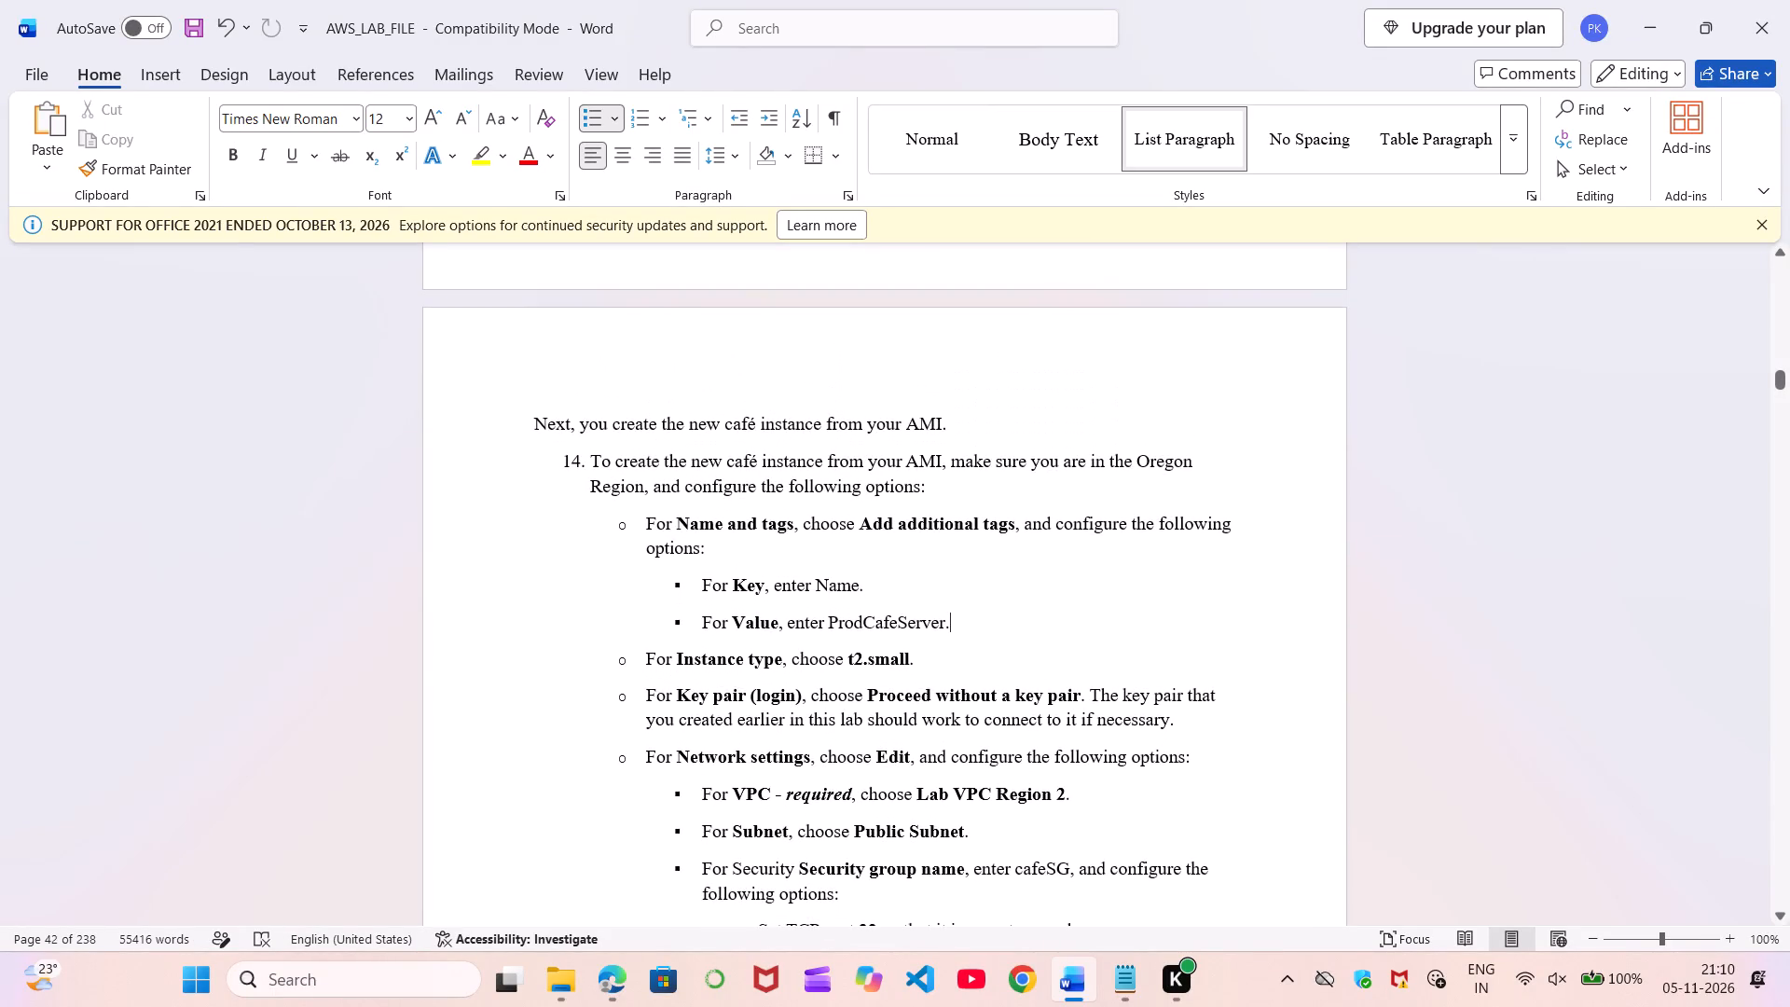
{"action": "scroll", "coordinate": [1034, 531], "scroll_direction": "down", "scroll_amount": 2}
{"action": "scroll", "coordinate": [1034, 531], "scroll_direction": "up", "scroll_amount": 1}
{"action": "scroll", "coordinate": [1034, 531], "scroll_direction": "down", "scroll_amount": 1}
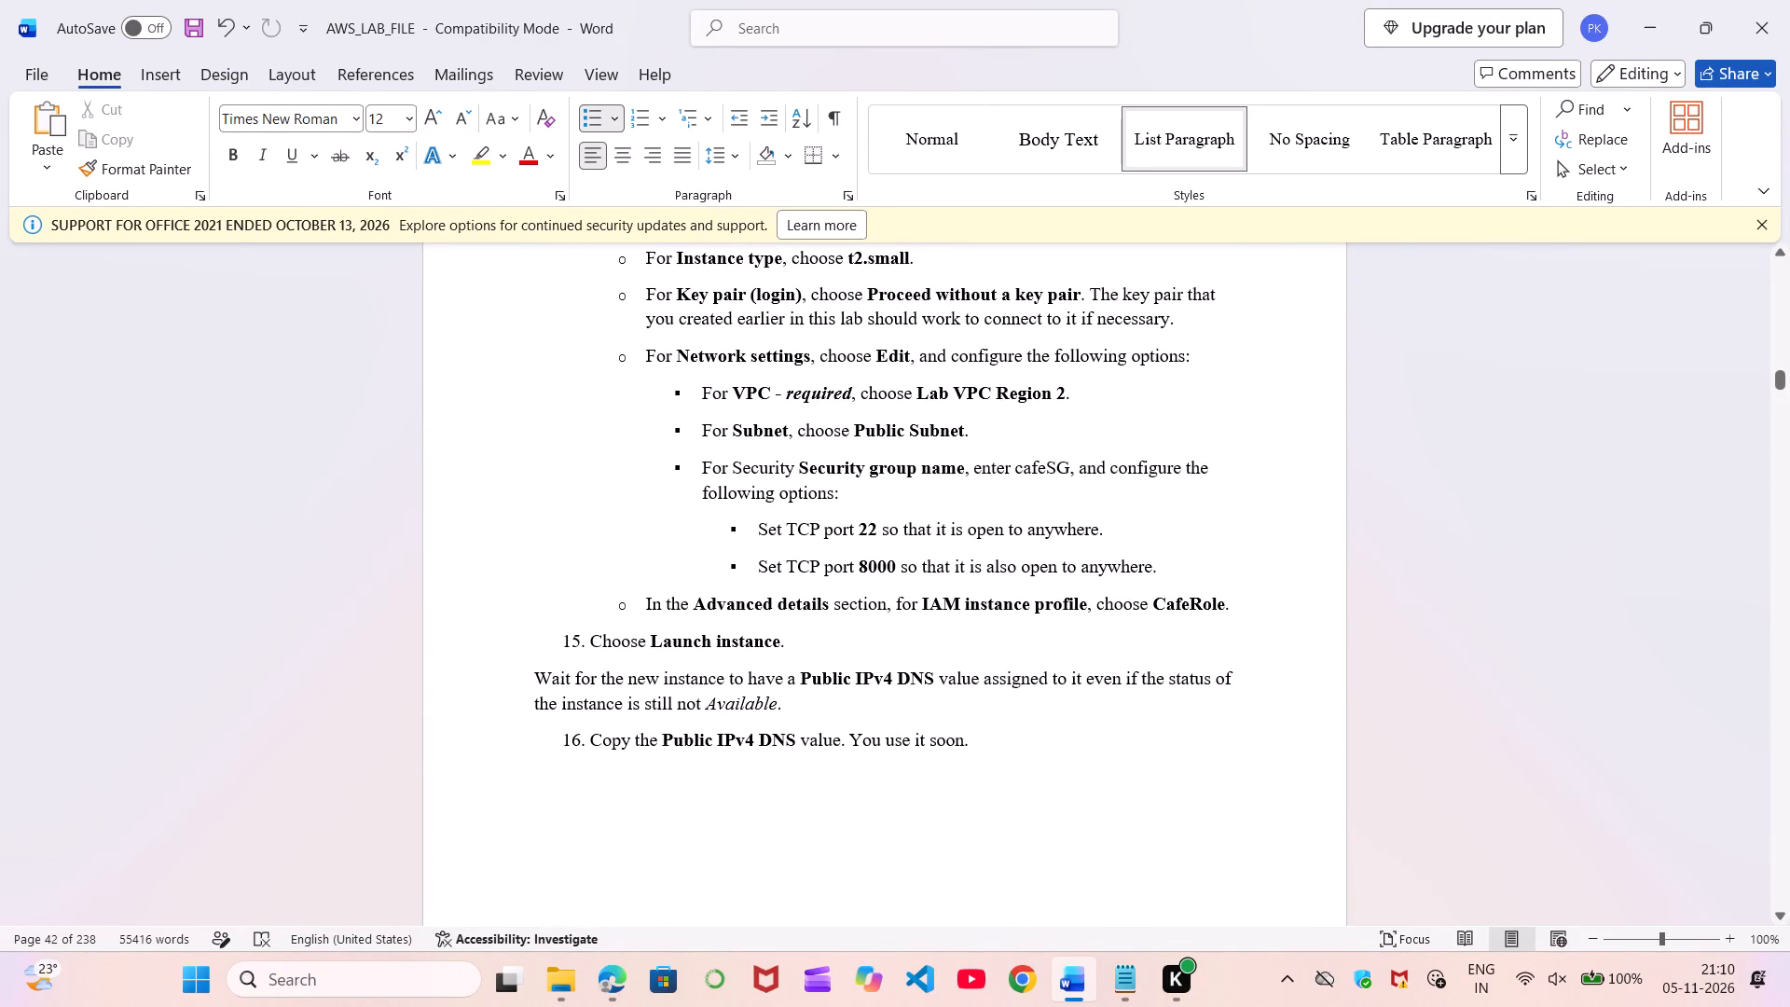
{"action": "left_click_drag", "start_coordinate": [528, 677], "coordinate": [728, 684]}
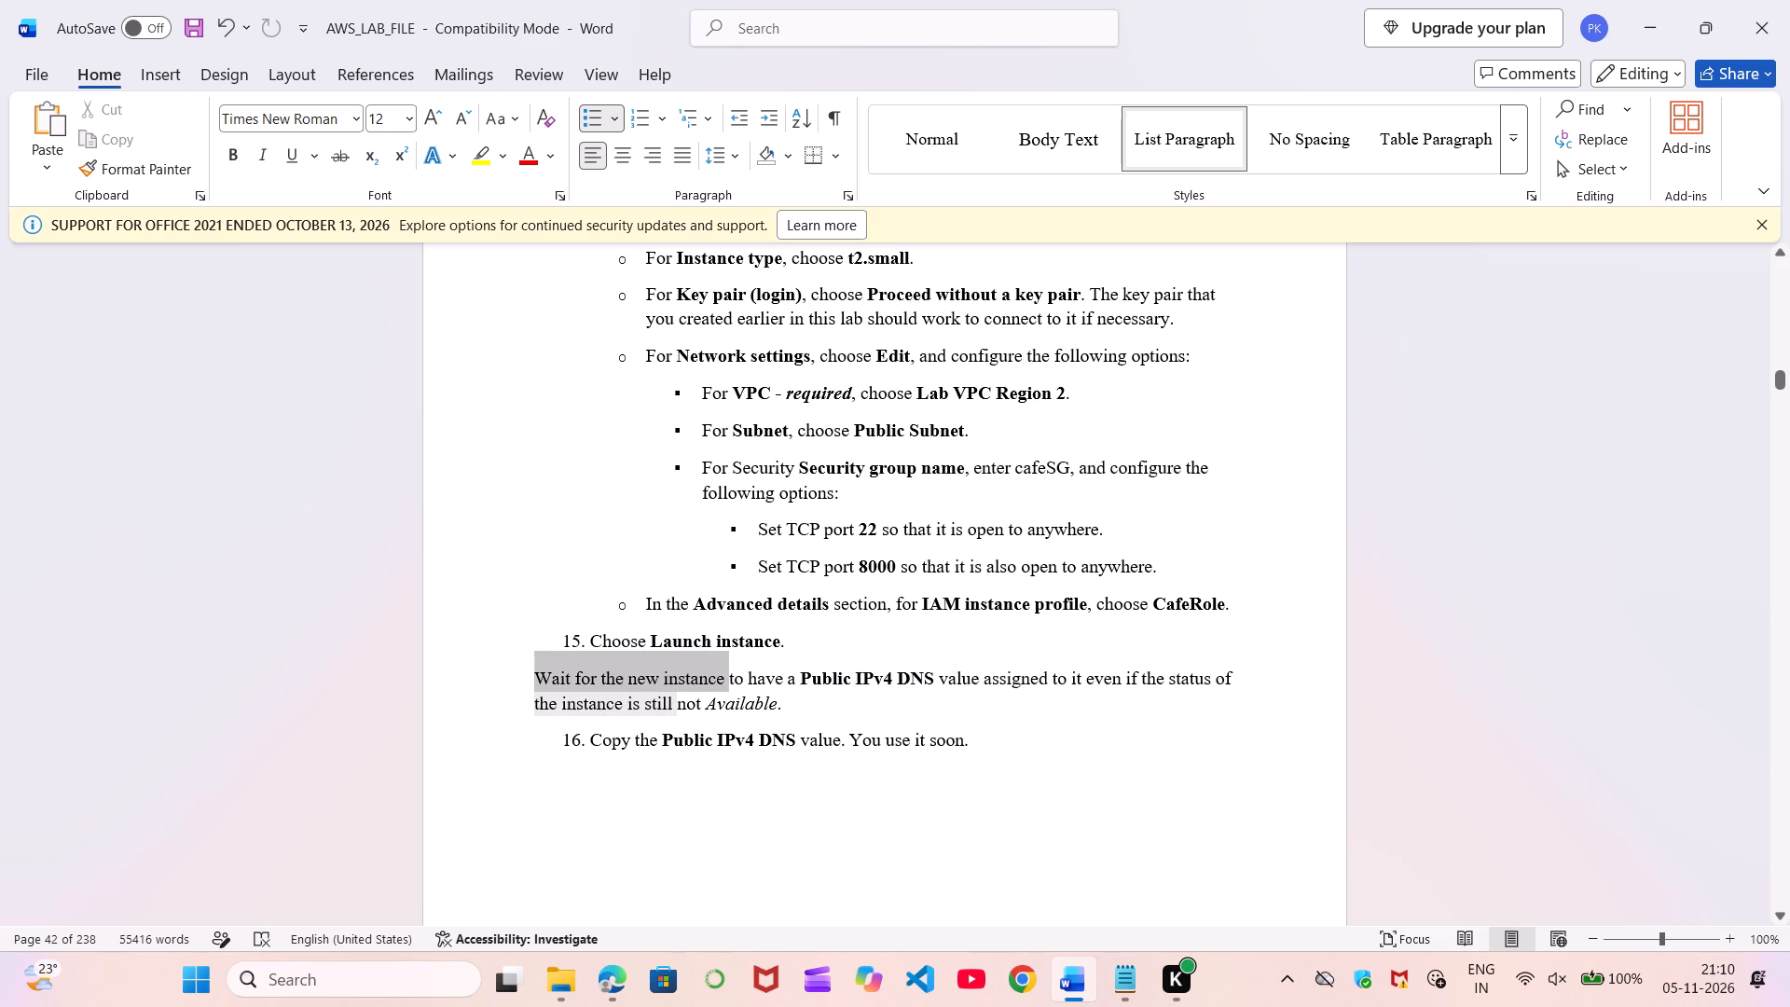
{"action": "left_click_drag", "start_coordinate": [728, 684], "coordinate": [872, 721]}
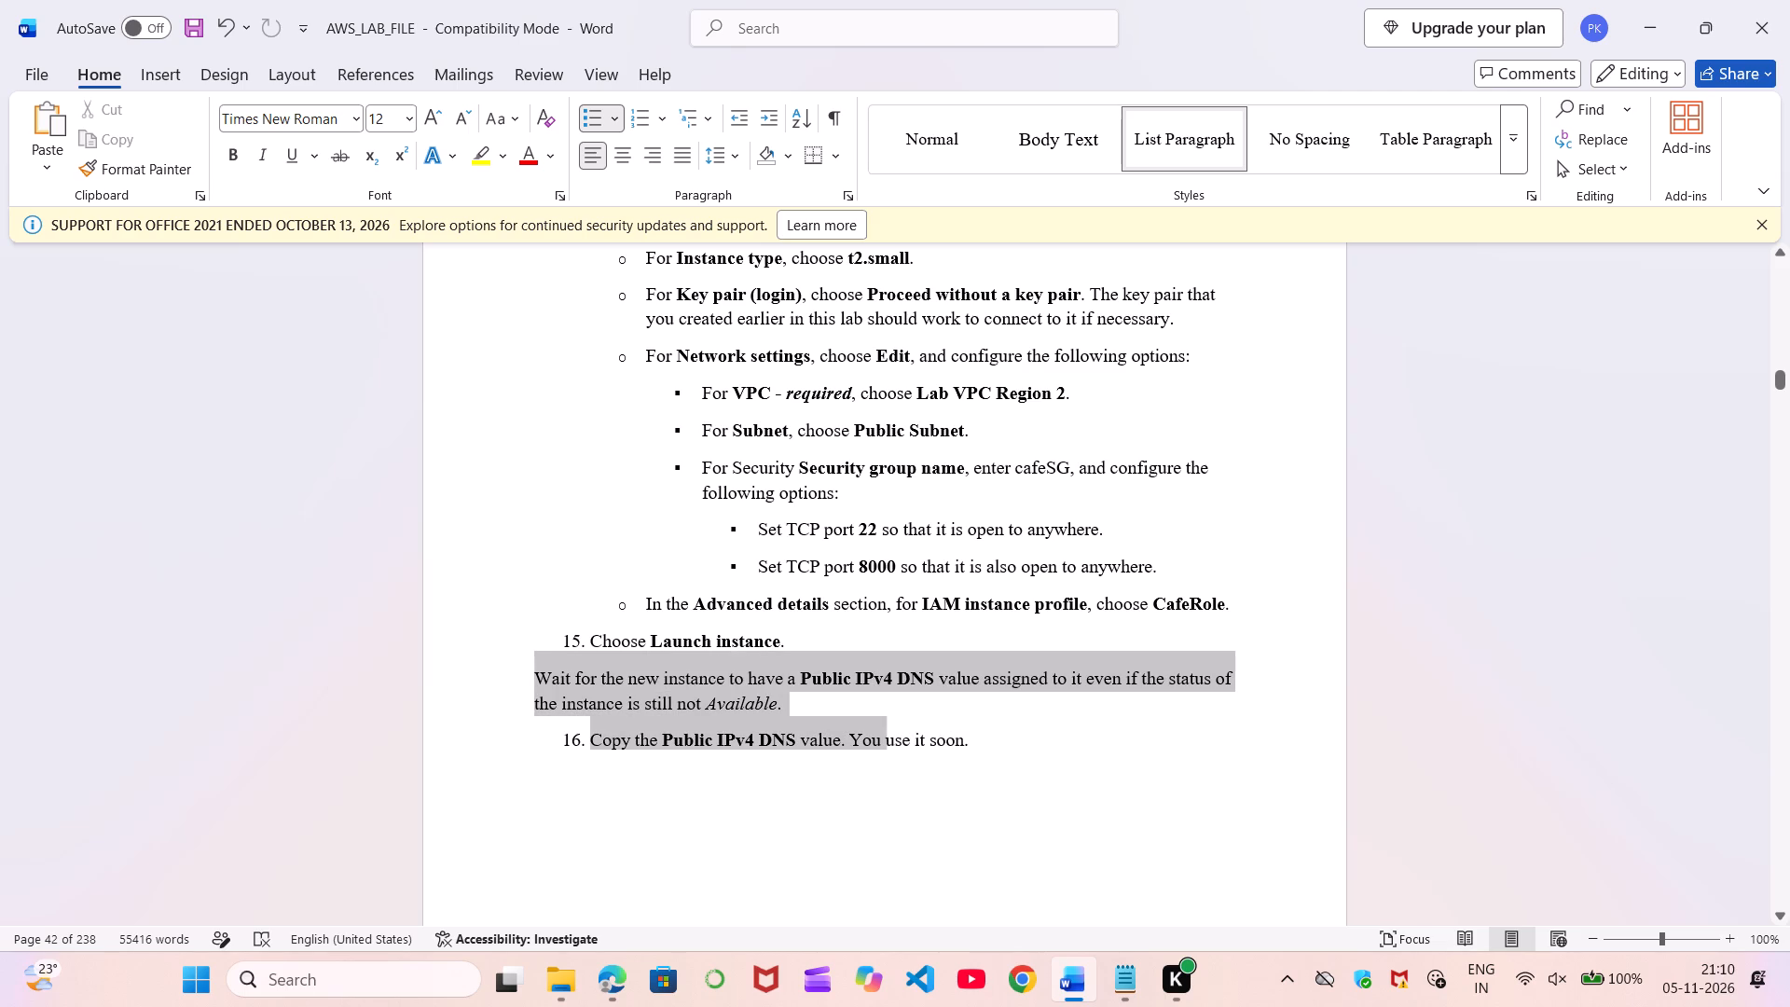
{"action": "left_click_drag", "start_coordinate": [872, 721], "coordinate": [809, 711]}
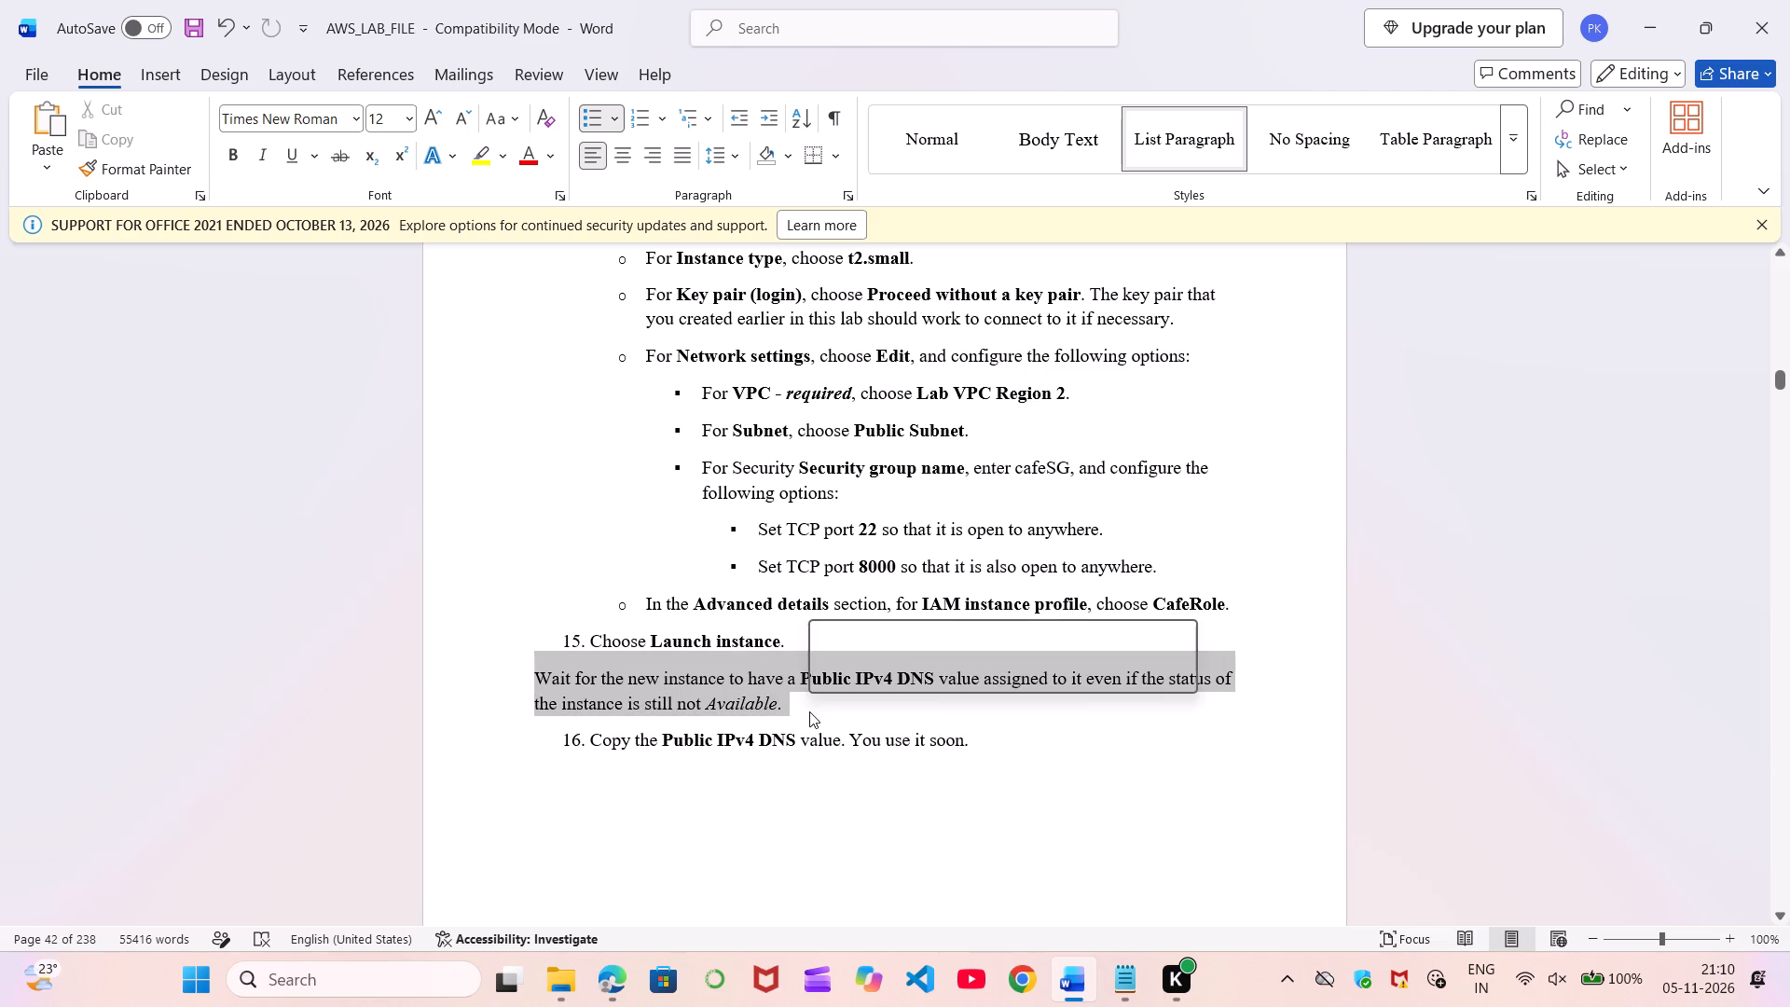
{"action": "key", "text": "BackSpace"}
Examine the empty space after instruction 13 and the blank page before "Next, you create the new café instance from your AMI.".
{"action": "scroll", "coordinate": [809, 711], "scroll_direction": "up", "scroll_amount": 1}
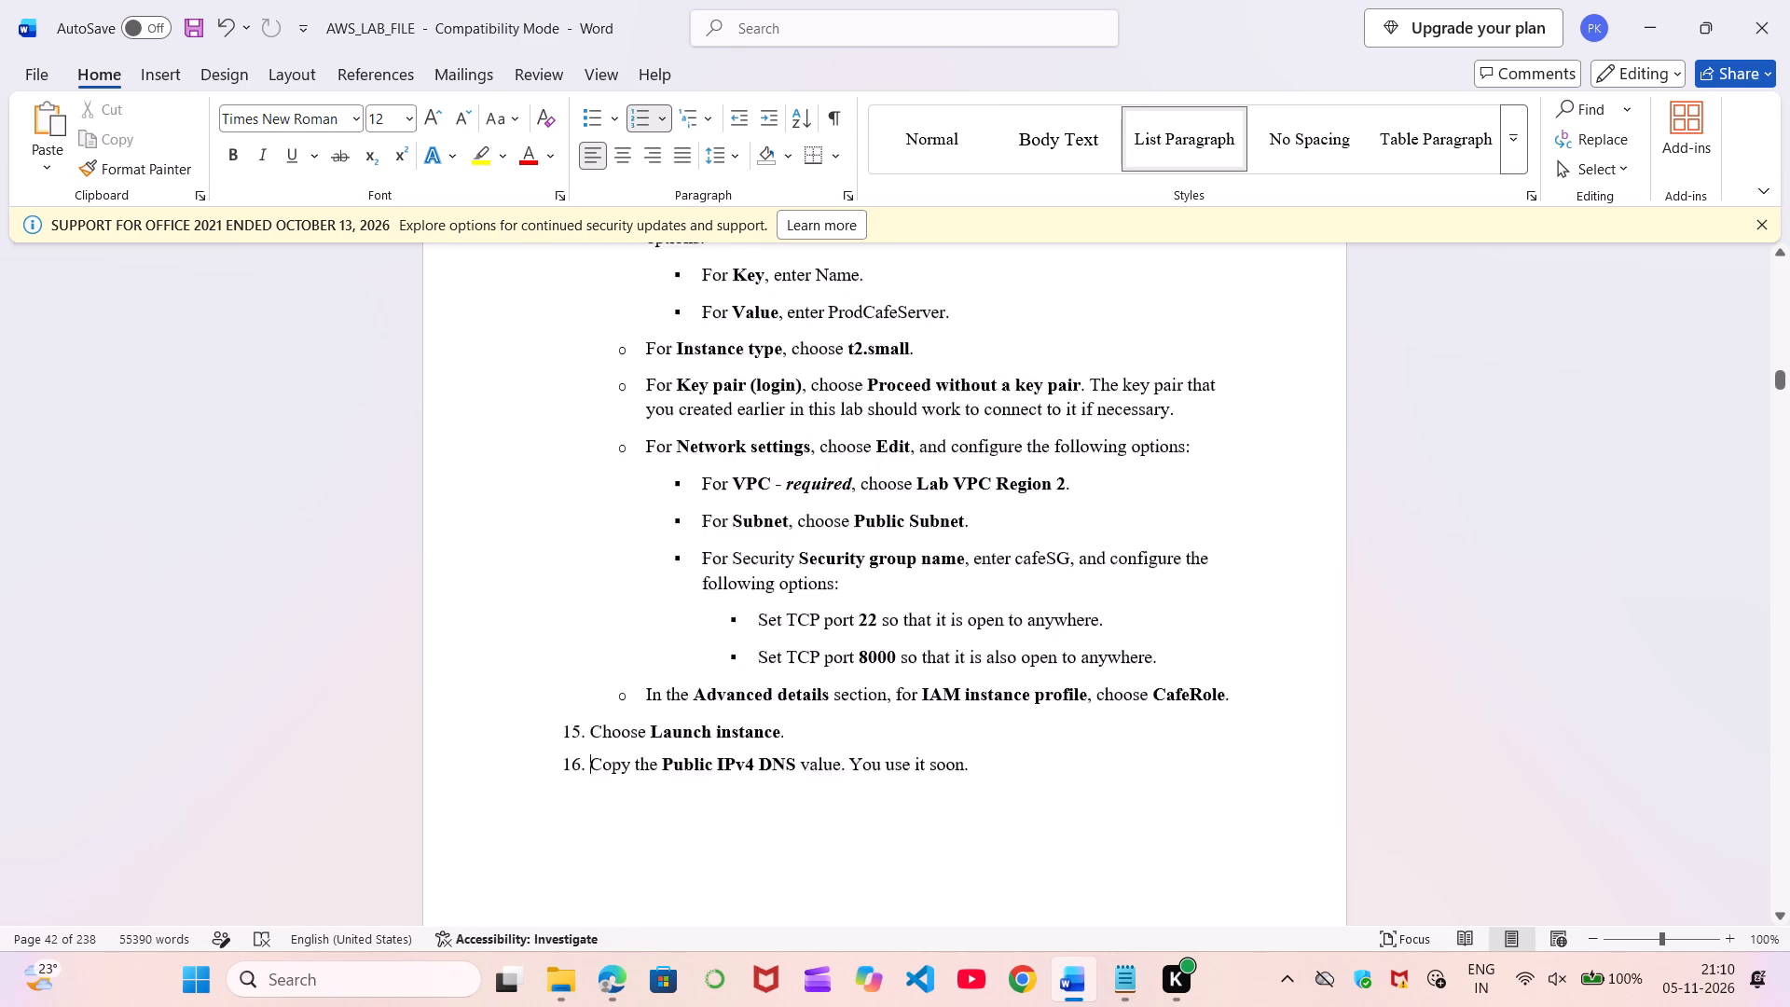
{"action": "scroll", "coordinate": [809, 711], "scroll_direction": "up", "scroll_amount": 2}
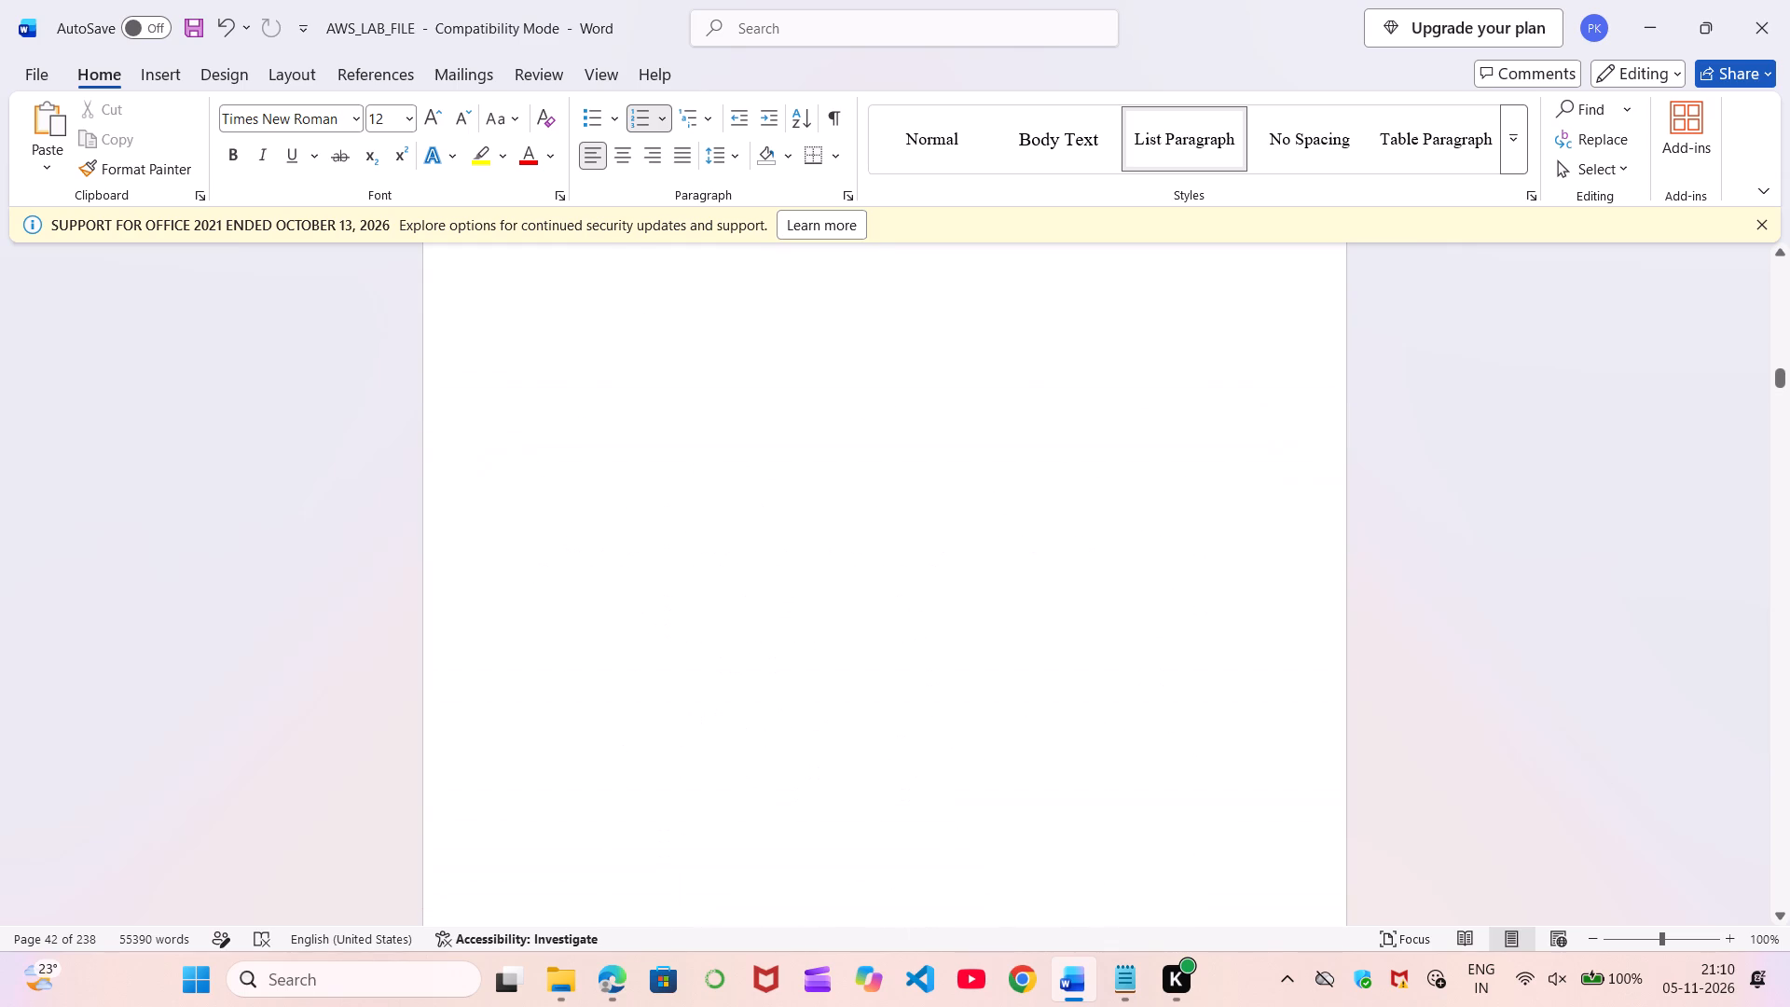
{"action": "scroll", "coordinate": [809, 711], "scroll_direction": "down", "scroll_amount": 2}
{"action": "scroll", "coordinate": [809, 711], "scroll_direction": "up", "scroll_amount": 2}
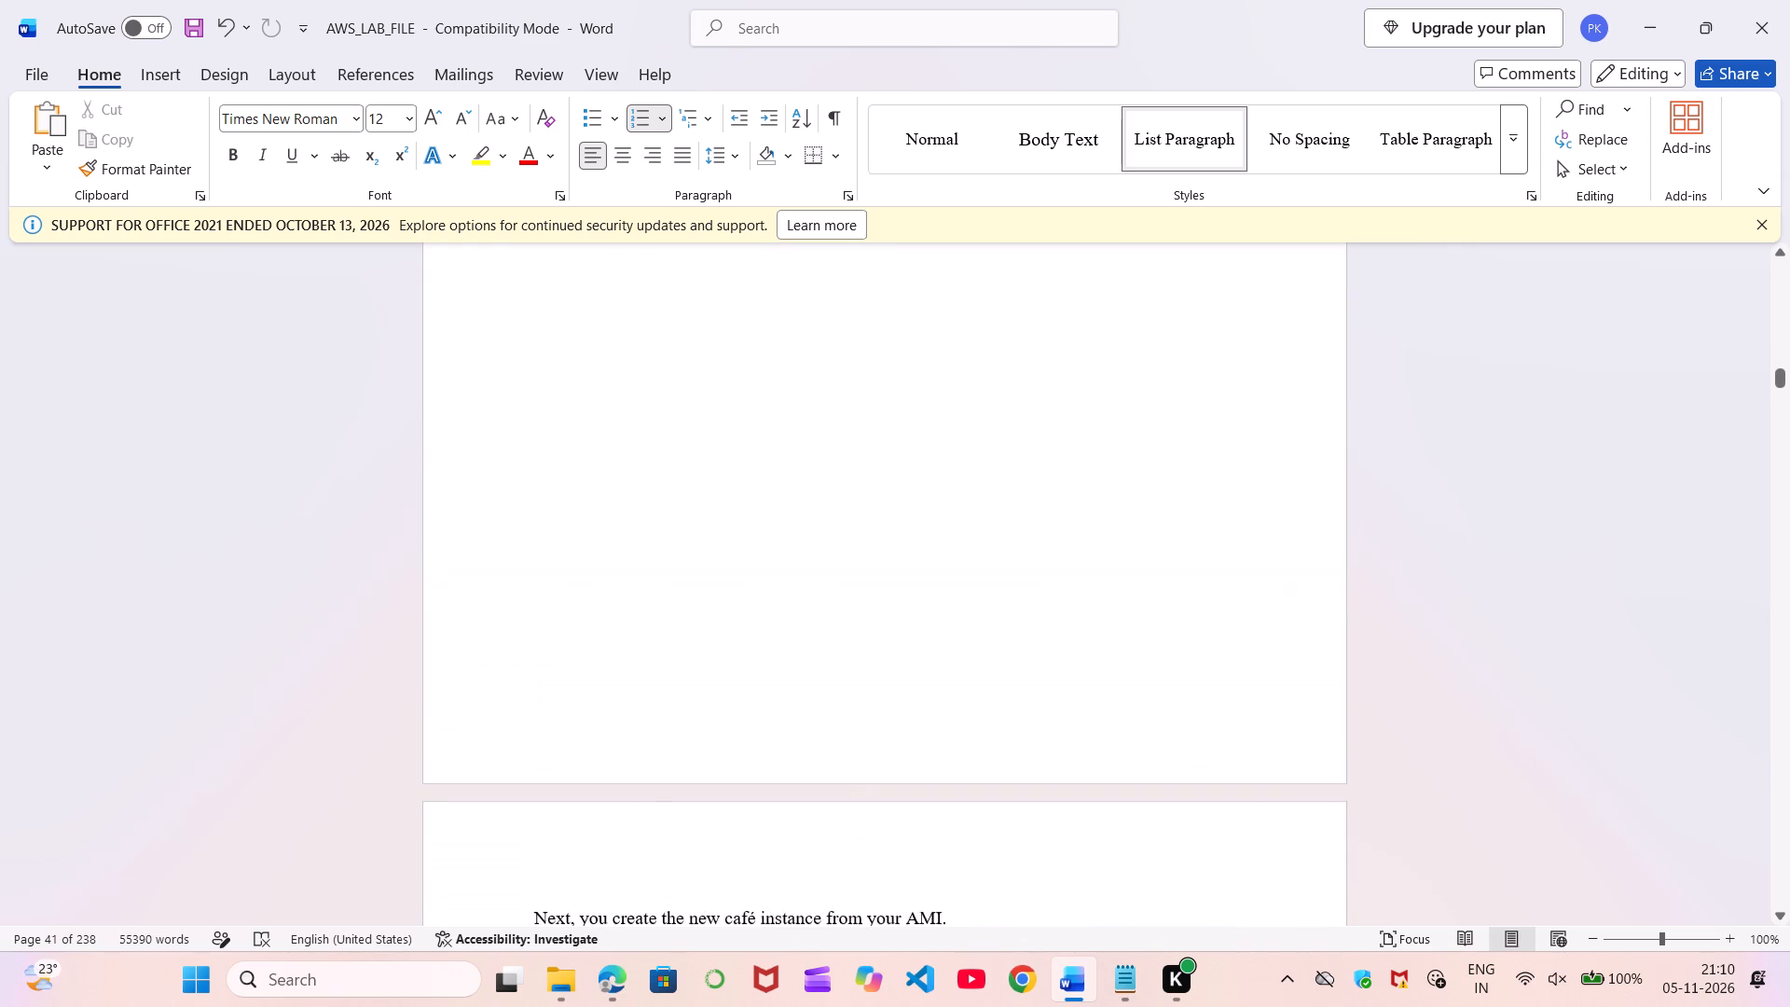
{"action": "left_click", "coordinate": [779, 569]}
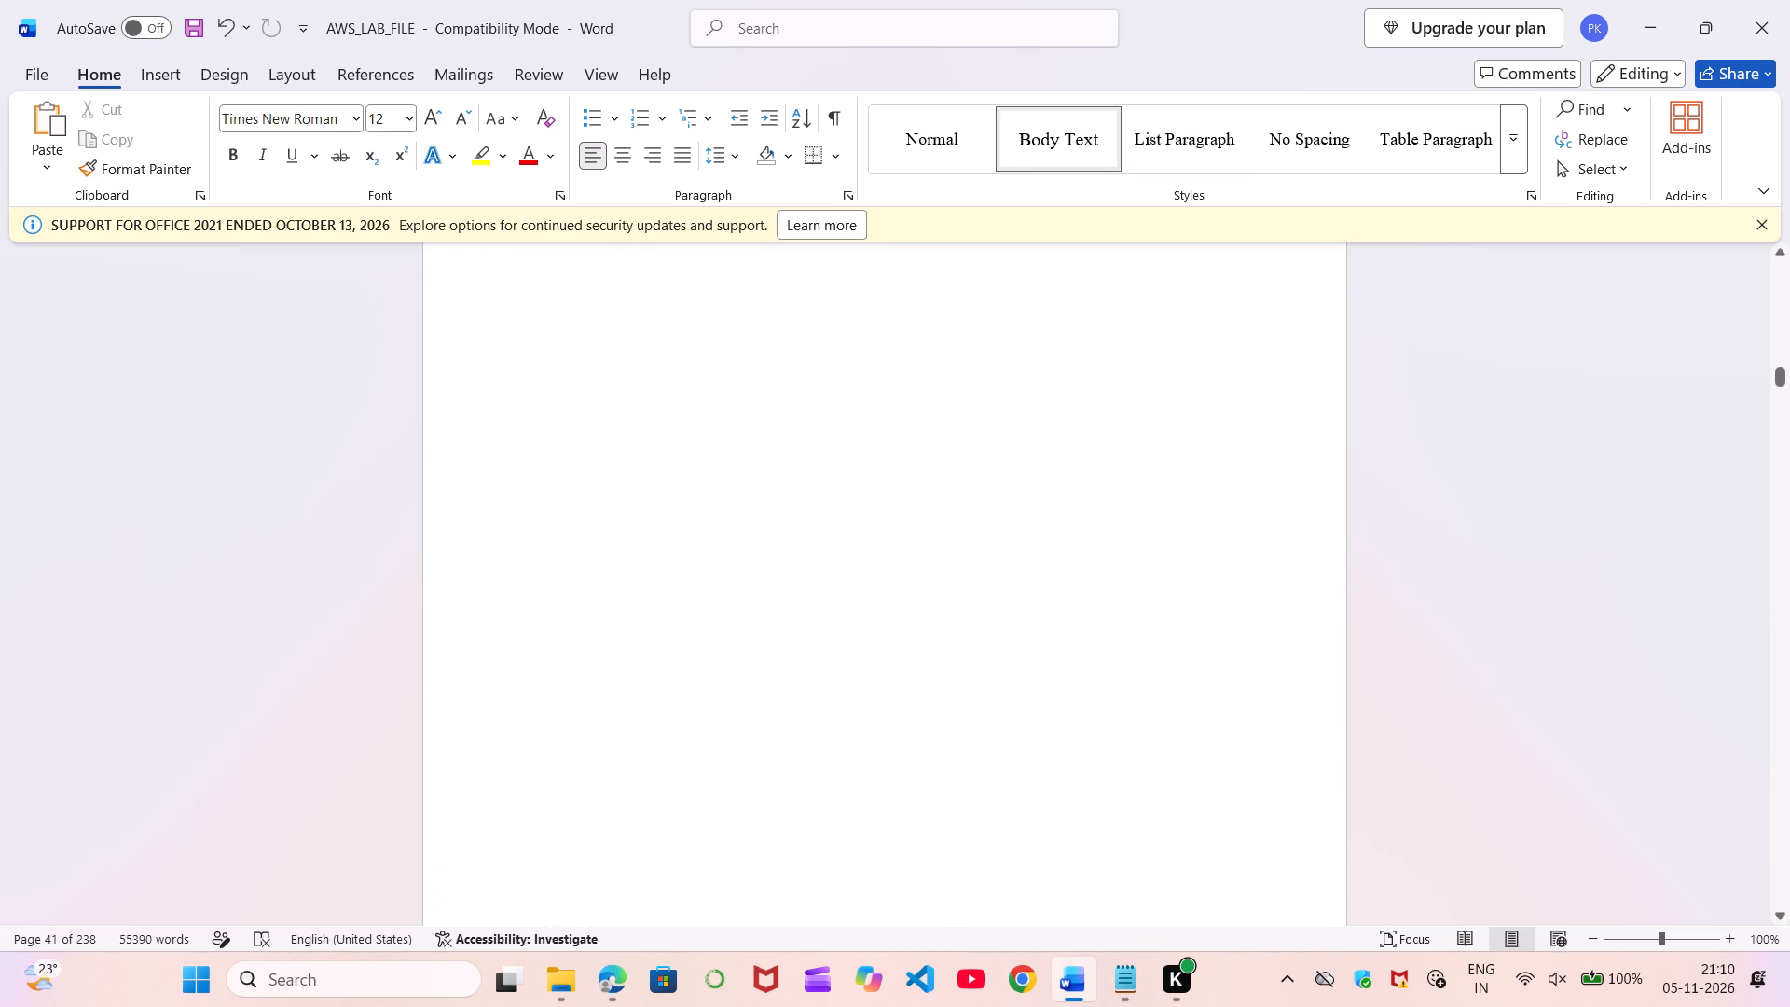
{"action": "left_click", "coordinate": [779, 569]}
{"action": "right_click", "coordinate": [779, 569]}
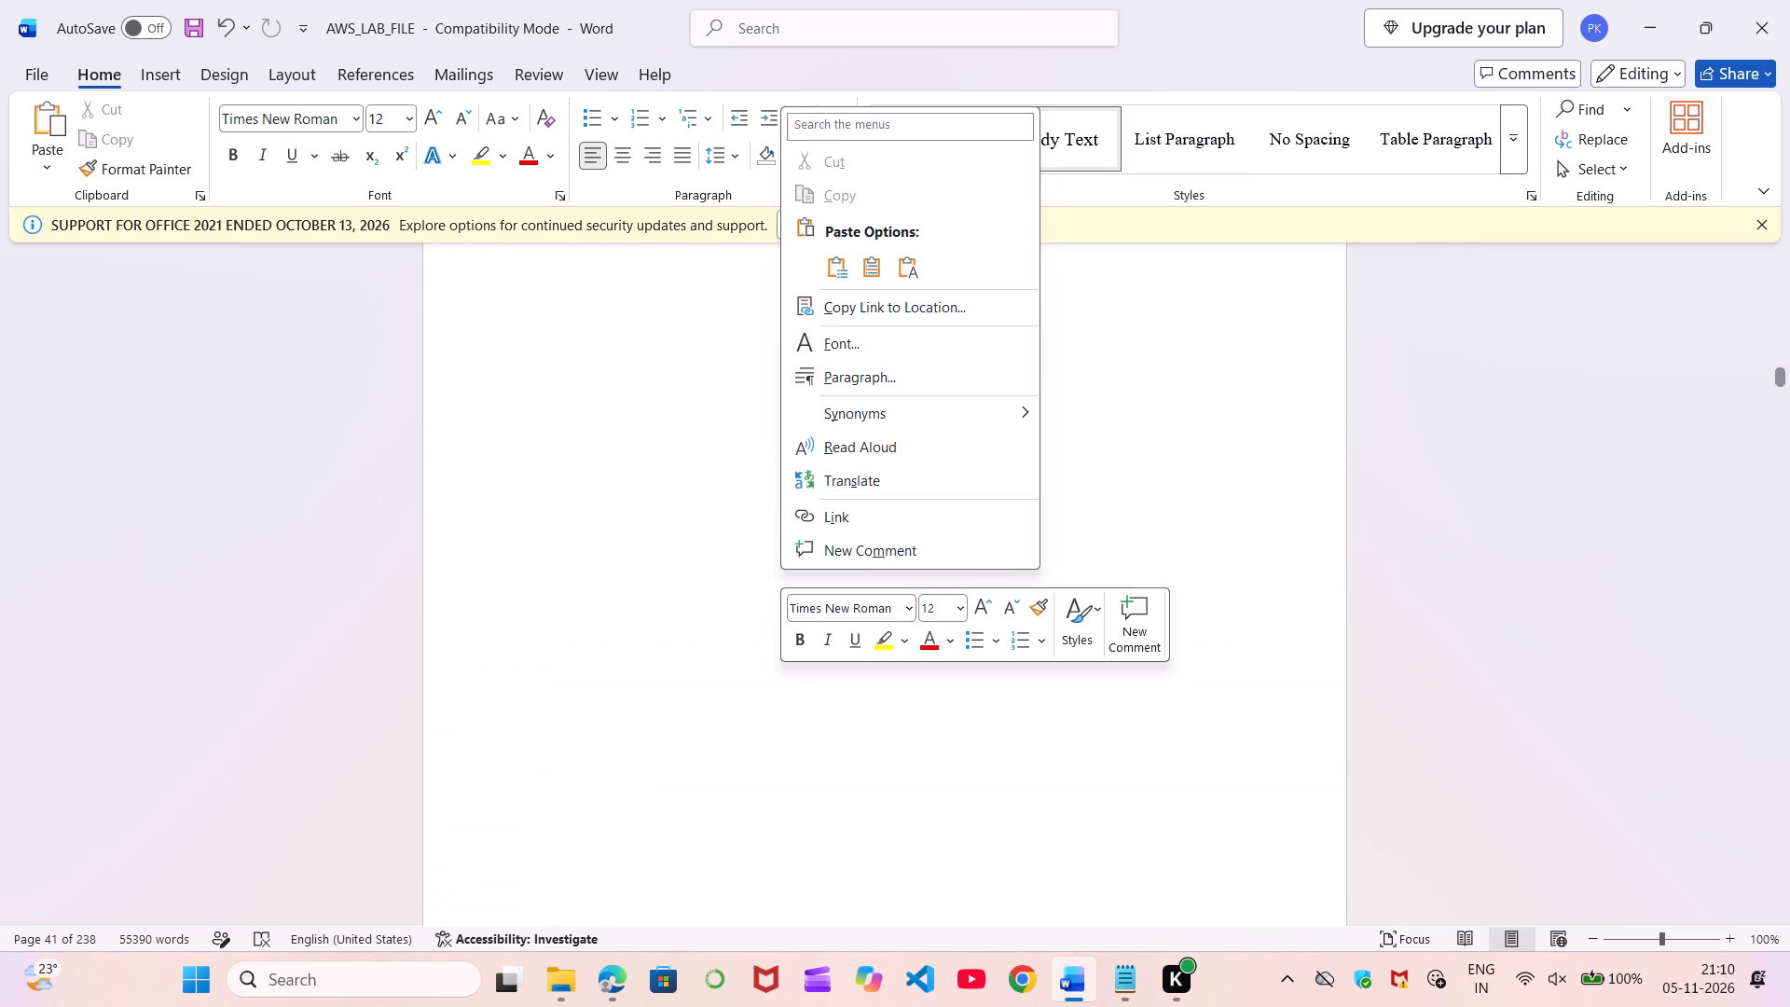
{"action": "left_click", "coordinate": [712, 535]}
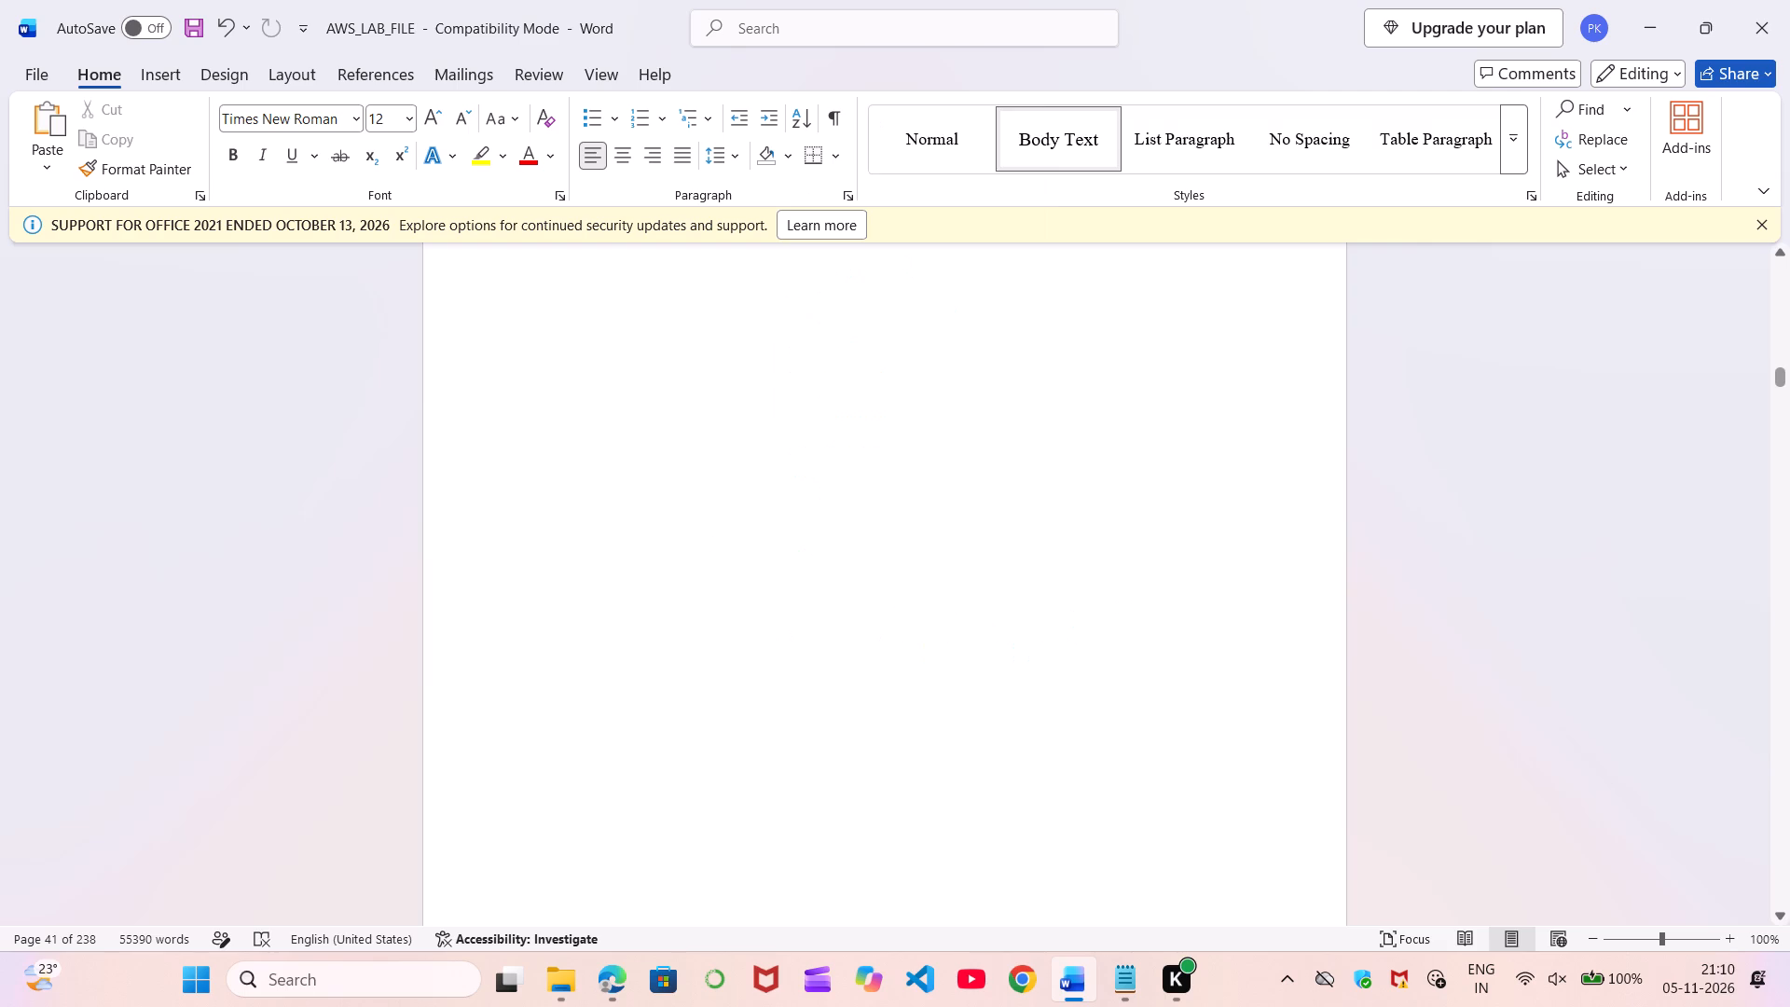
{"action": "left_click", "coordinate": [712, 535]}
{"action": "scroll", "coordinate": [712, 535], "scroll_direction": "up", "scroll_amount": 3}
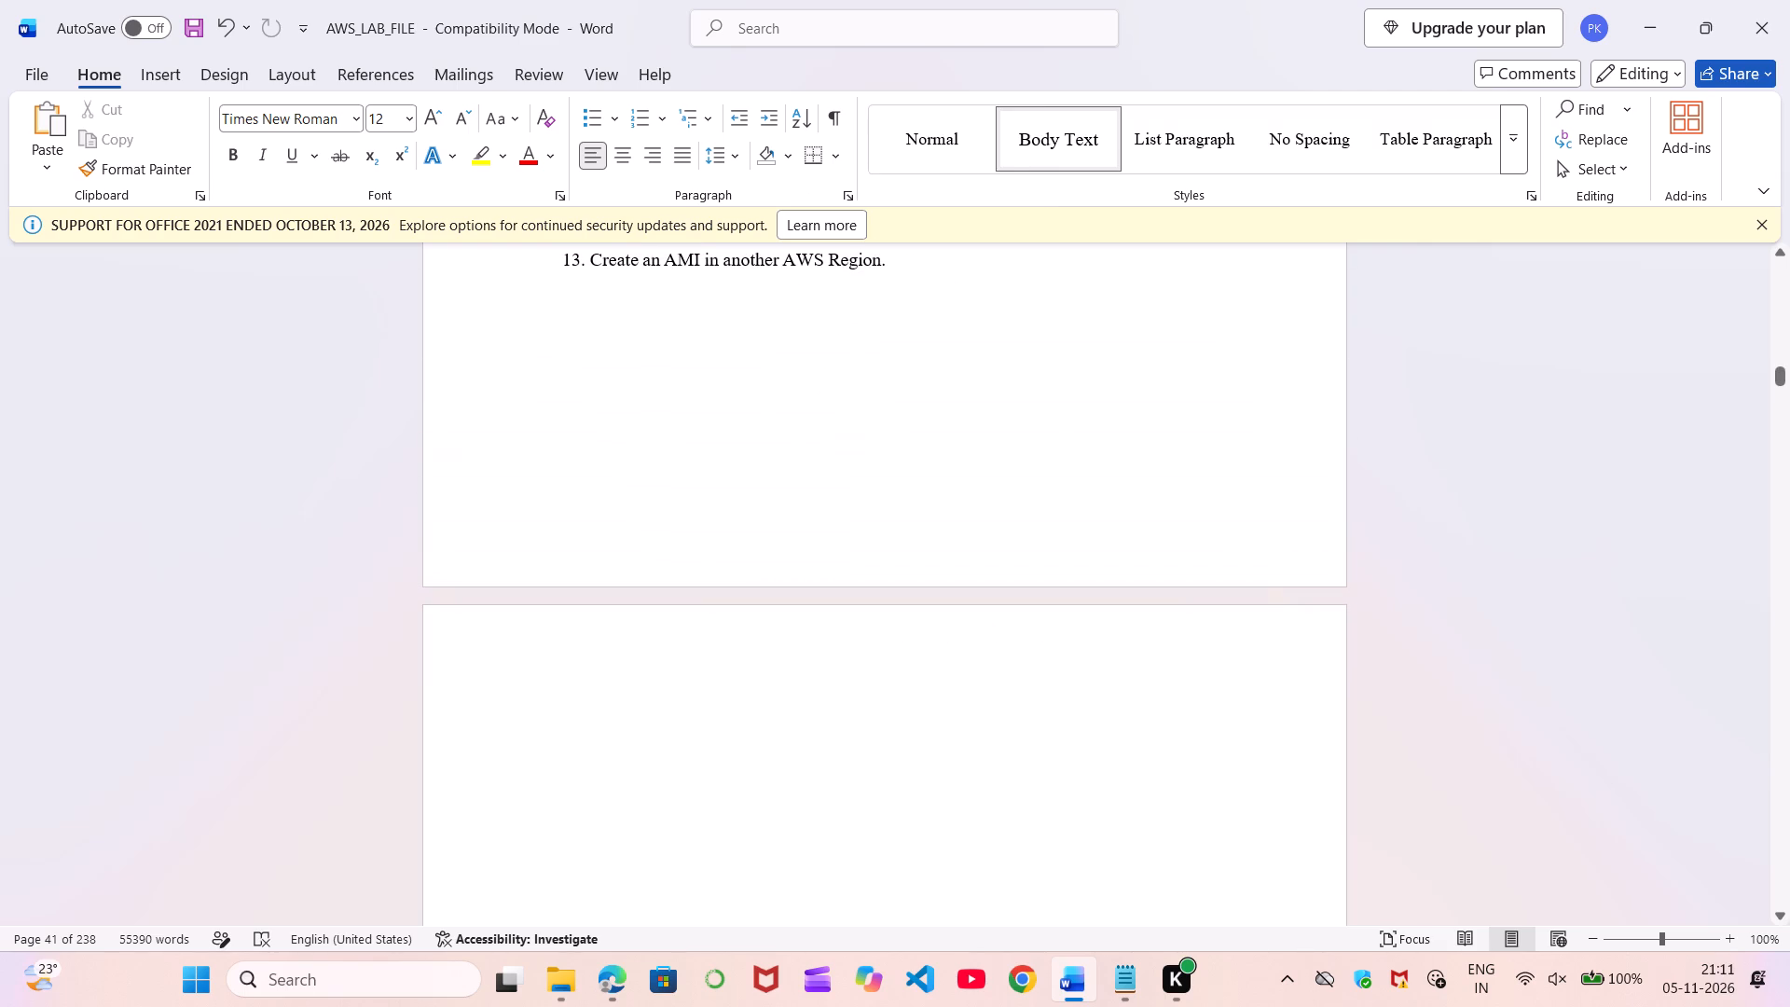
{"action": "left_click", "coordinate": [880, 275]}
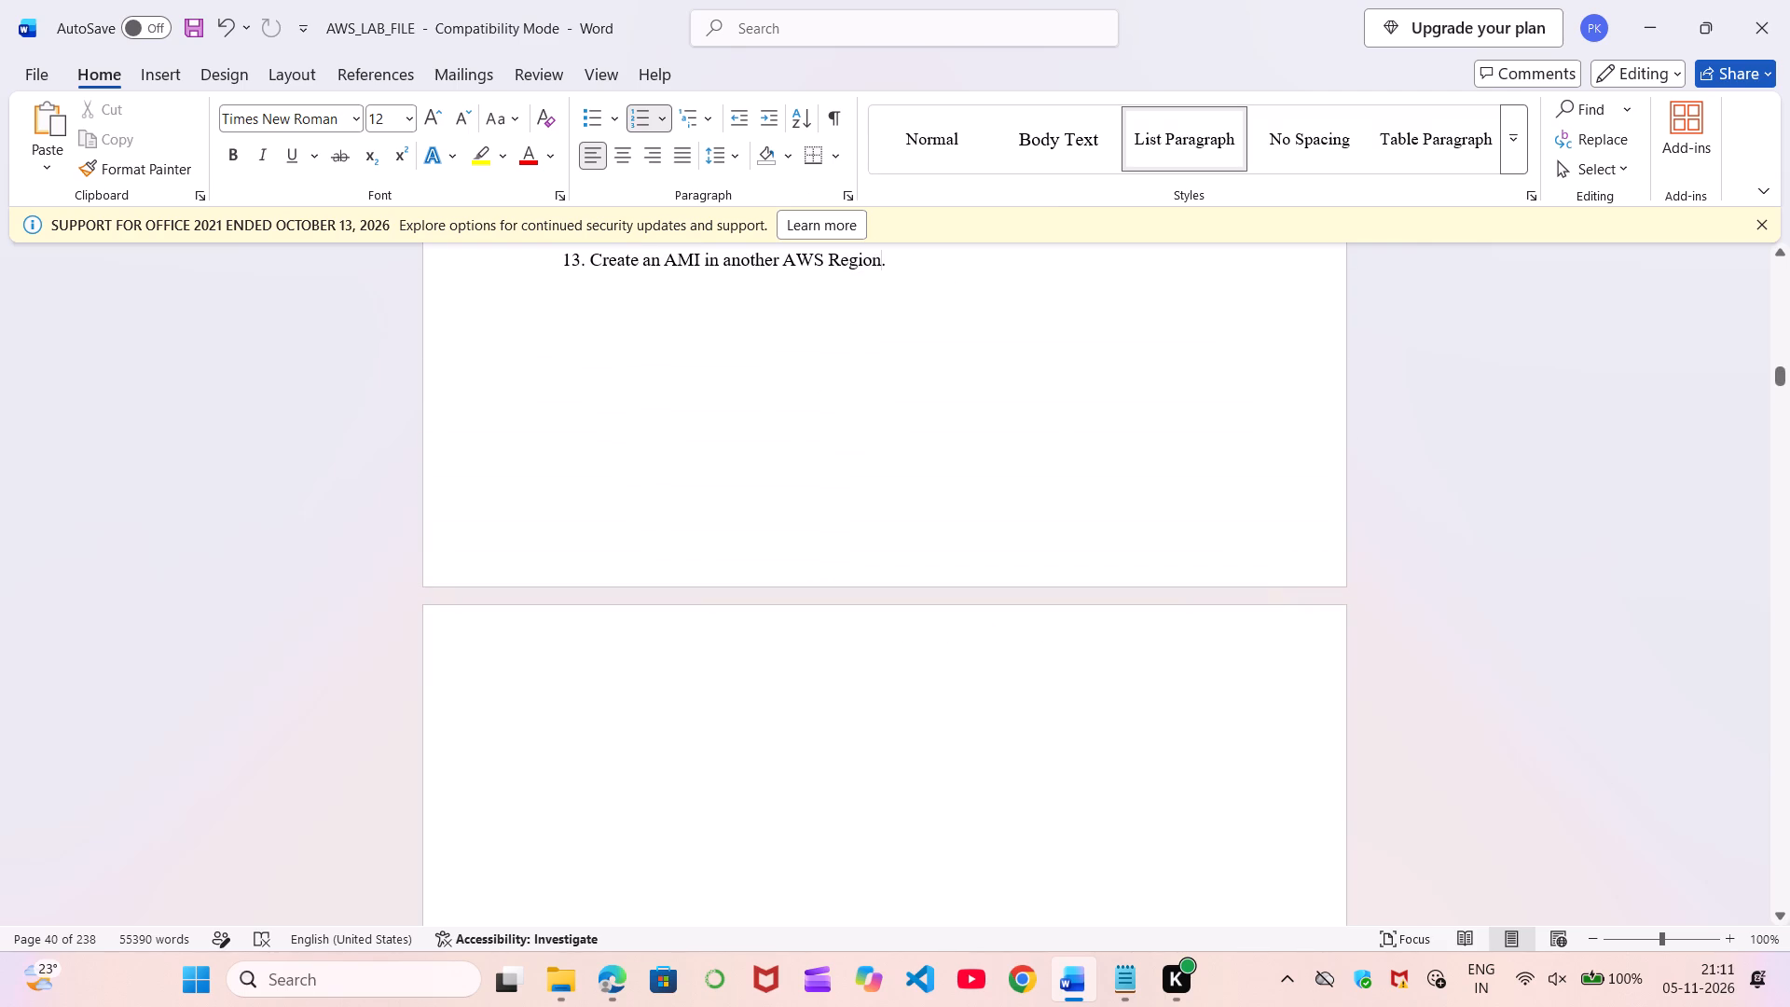
{"action": "left_click", "coordinate": [917, 811]}
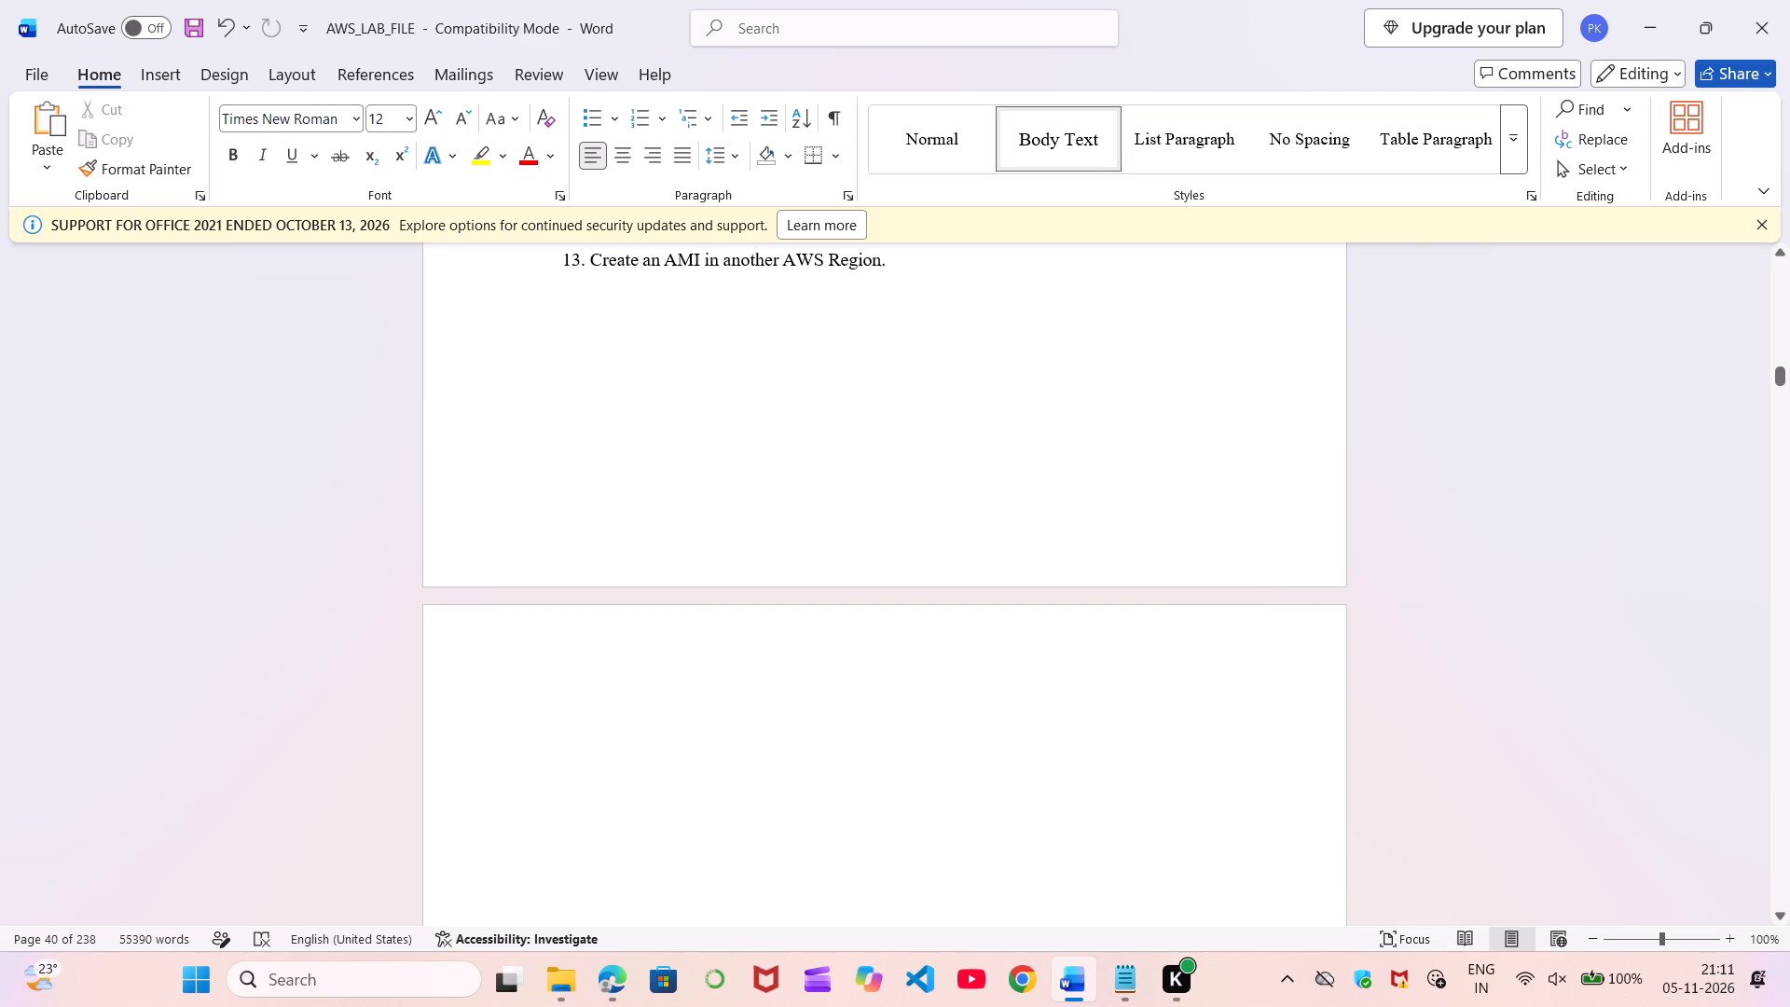
Copy the text from "Next, you create the new café instance from your AMI." through "For Instance type, choose t2.small.".
{"action": "scroll", "coordinate": [906, 768], "scroll_direction": "down", "scroll_amount": 7}
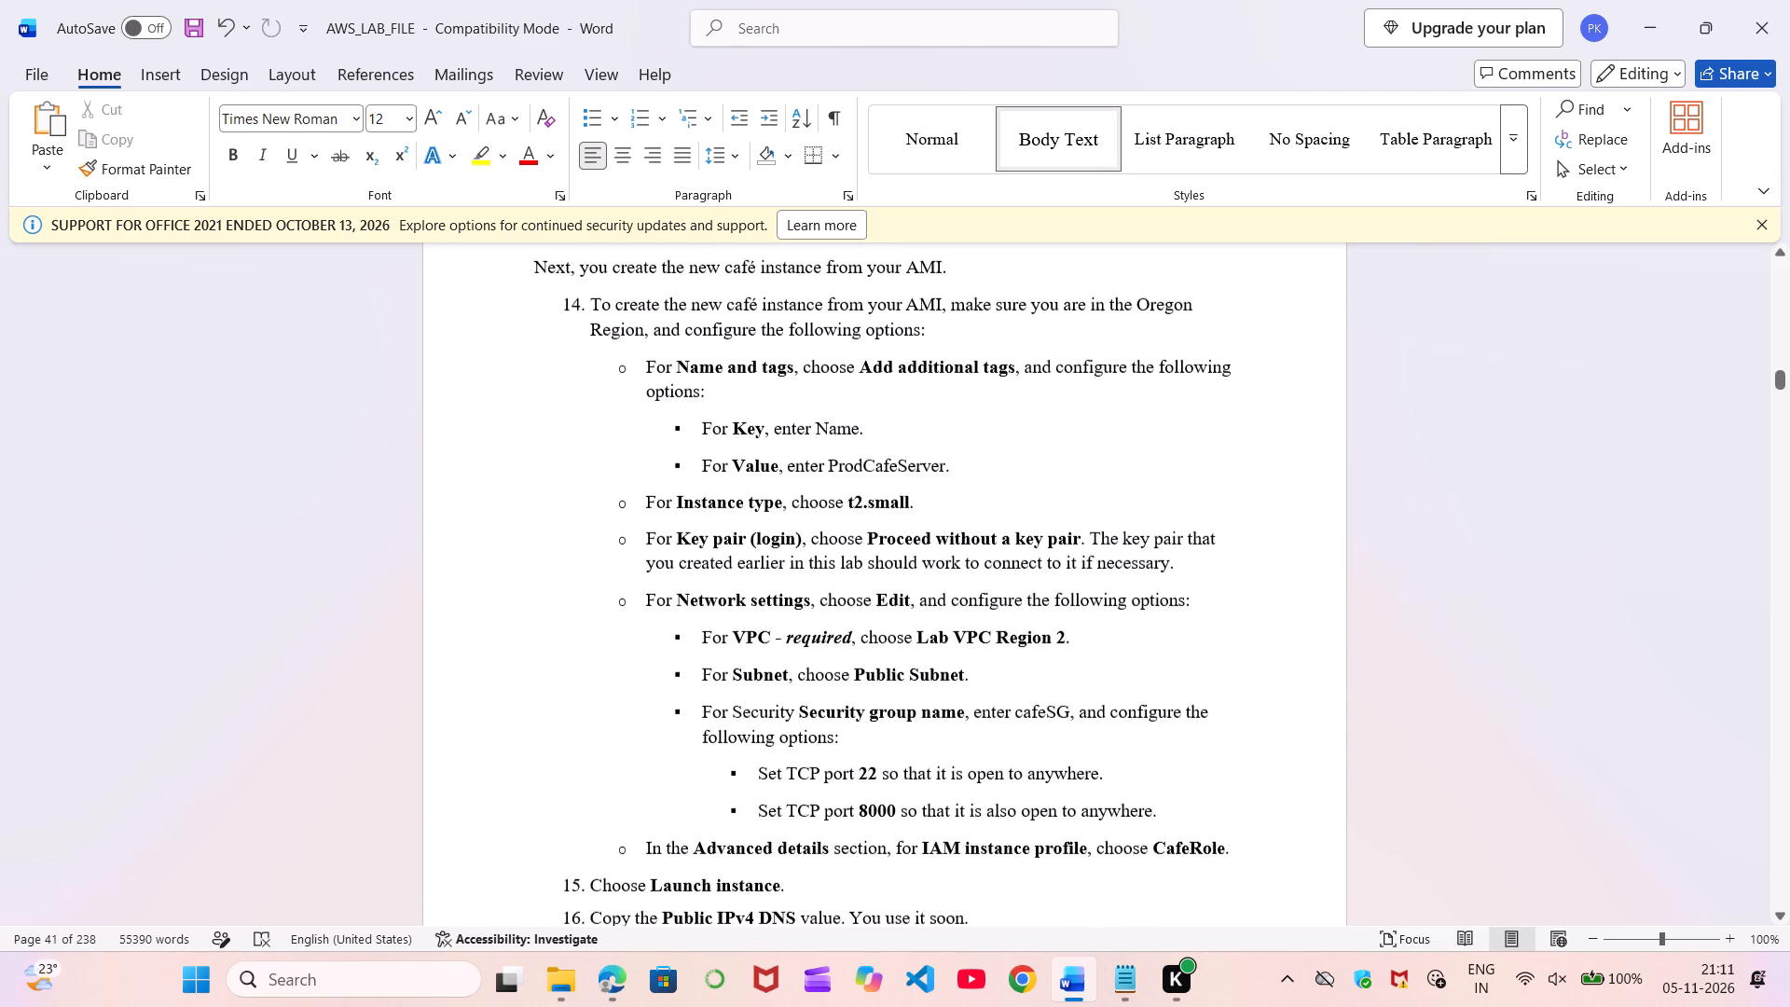
{"action": "scroll", "coordinate": [906, 768], "scroll_direction": "up", "scroll_amount": 1}
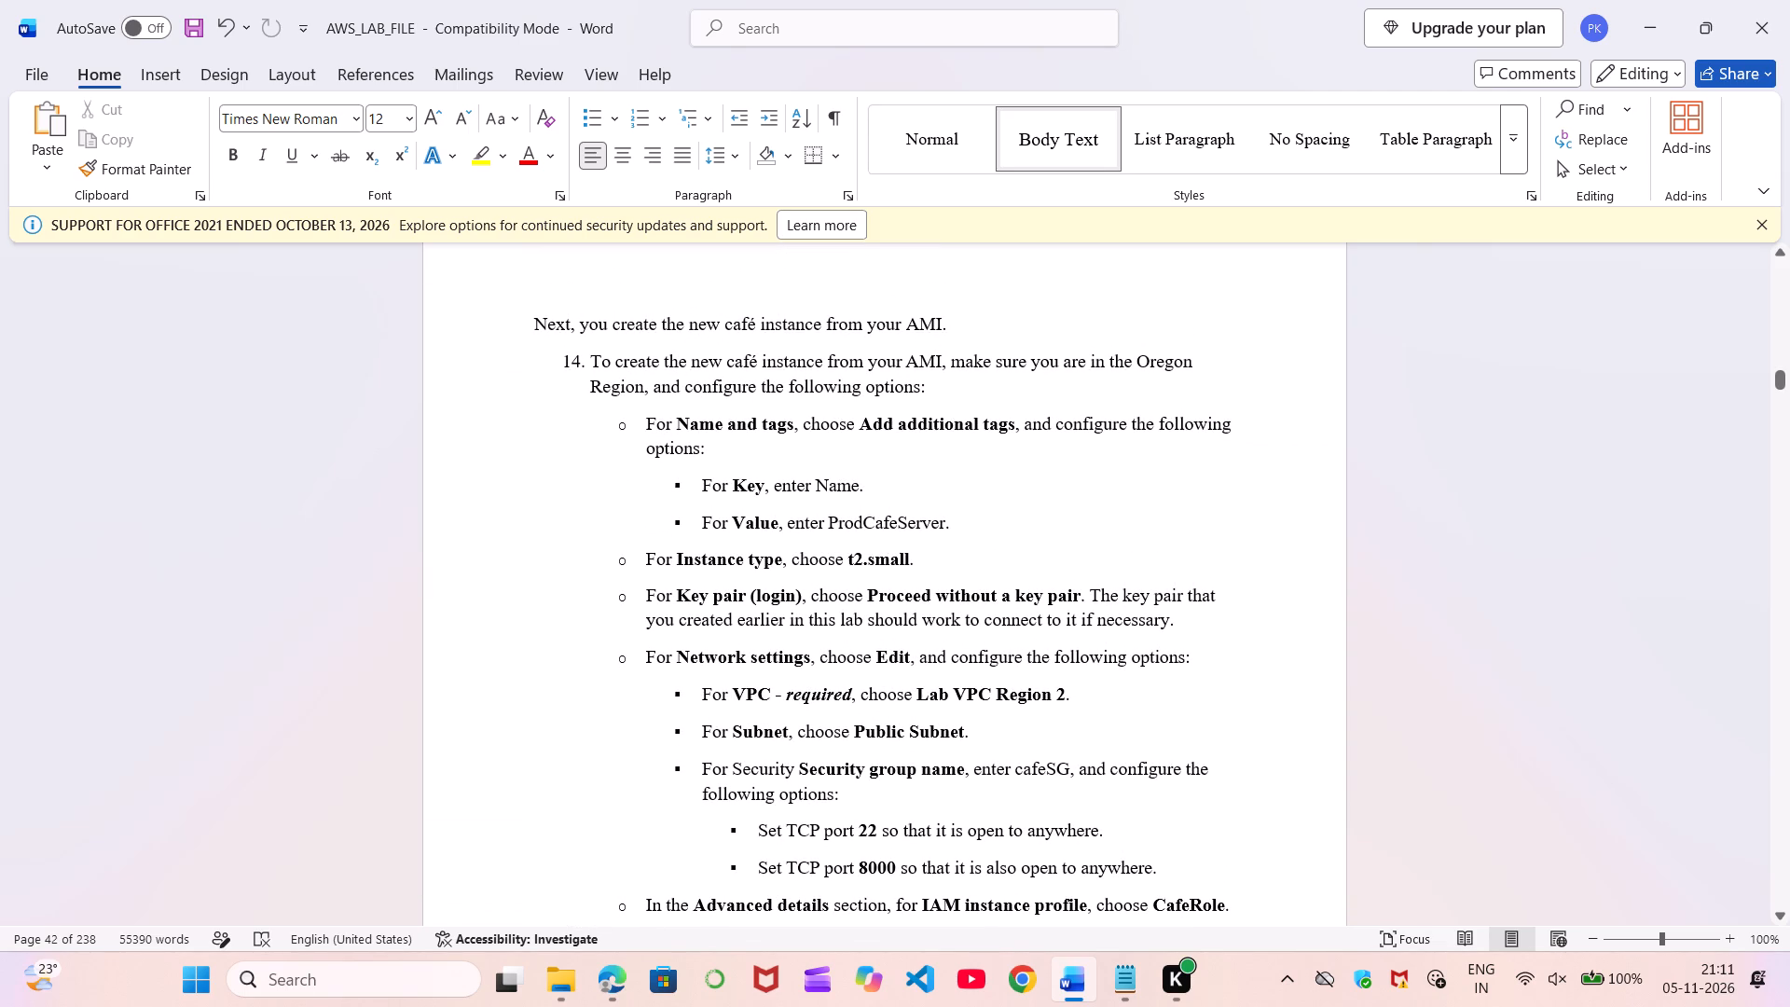
{"action": "left_click_drag", "start_coordinate": [531, 323], "coordinate": [687, 389]}
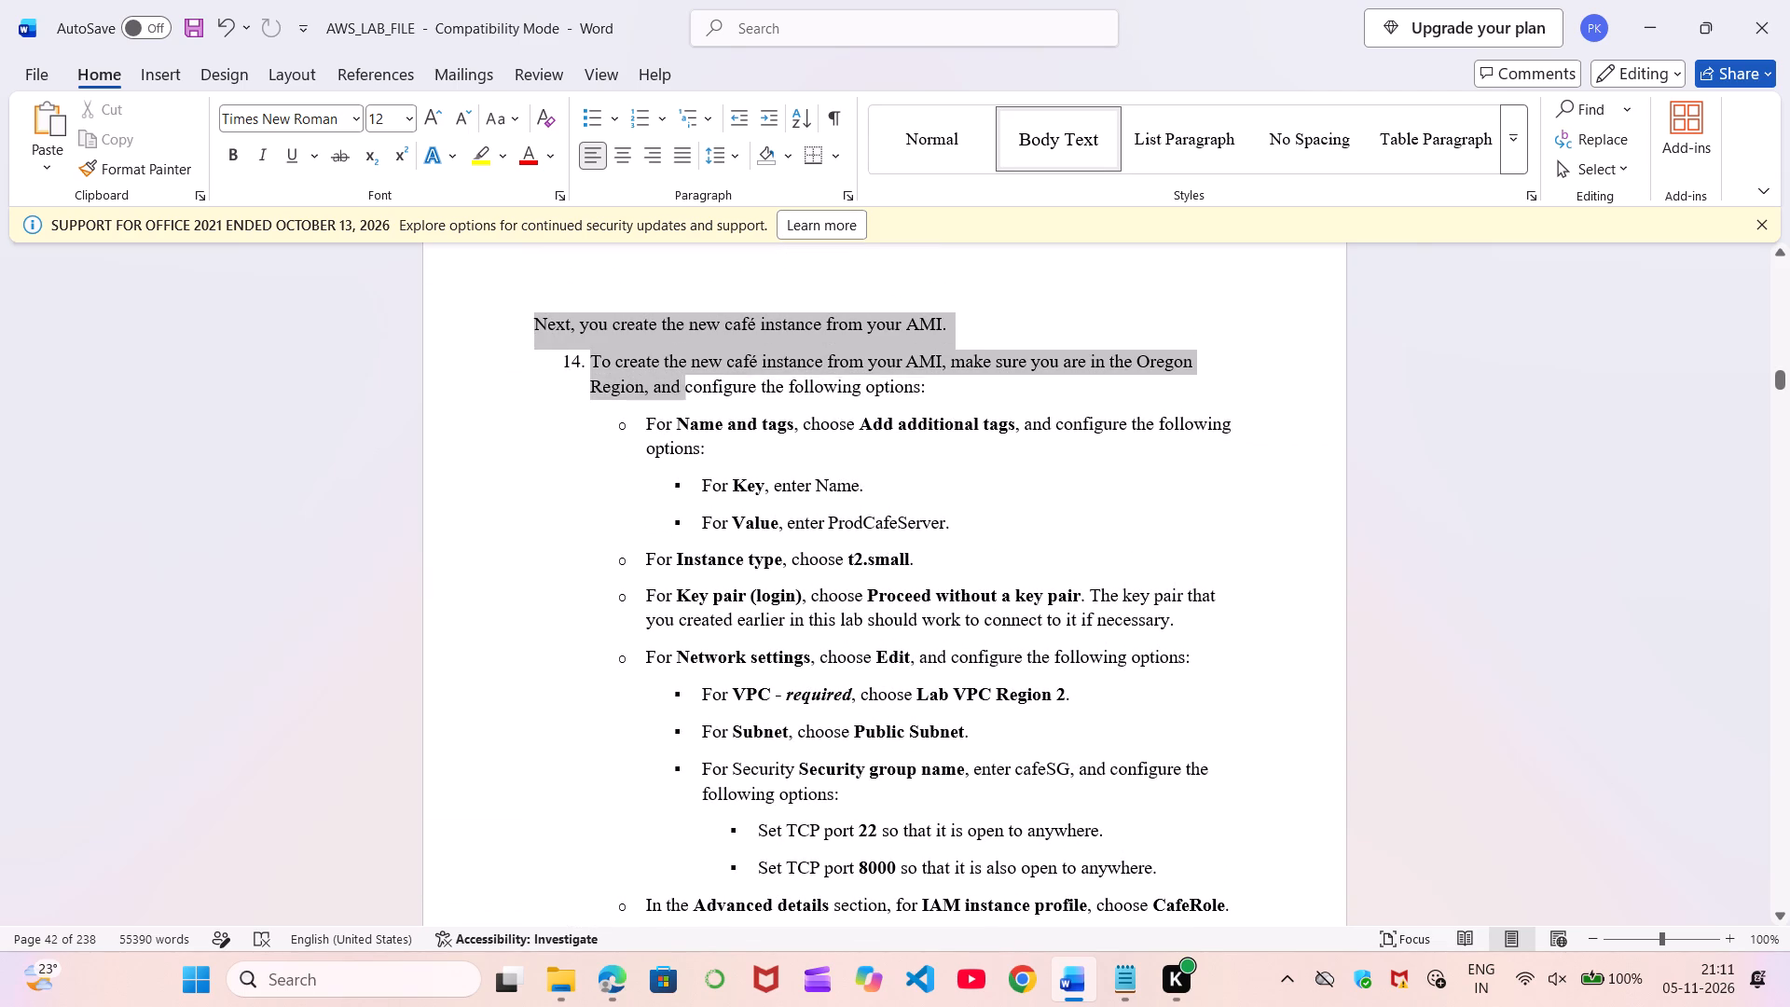
{"action": "left_click_drag", "start_coordinate": [687, 389], "coordinate": [826, 551]}
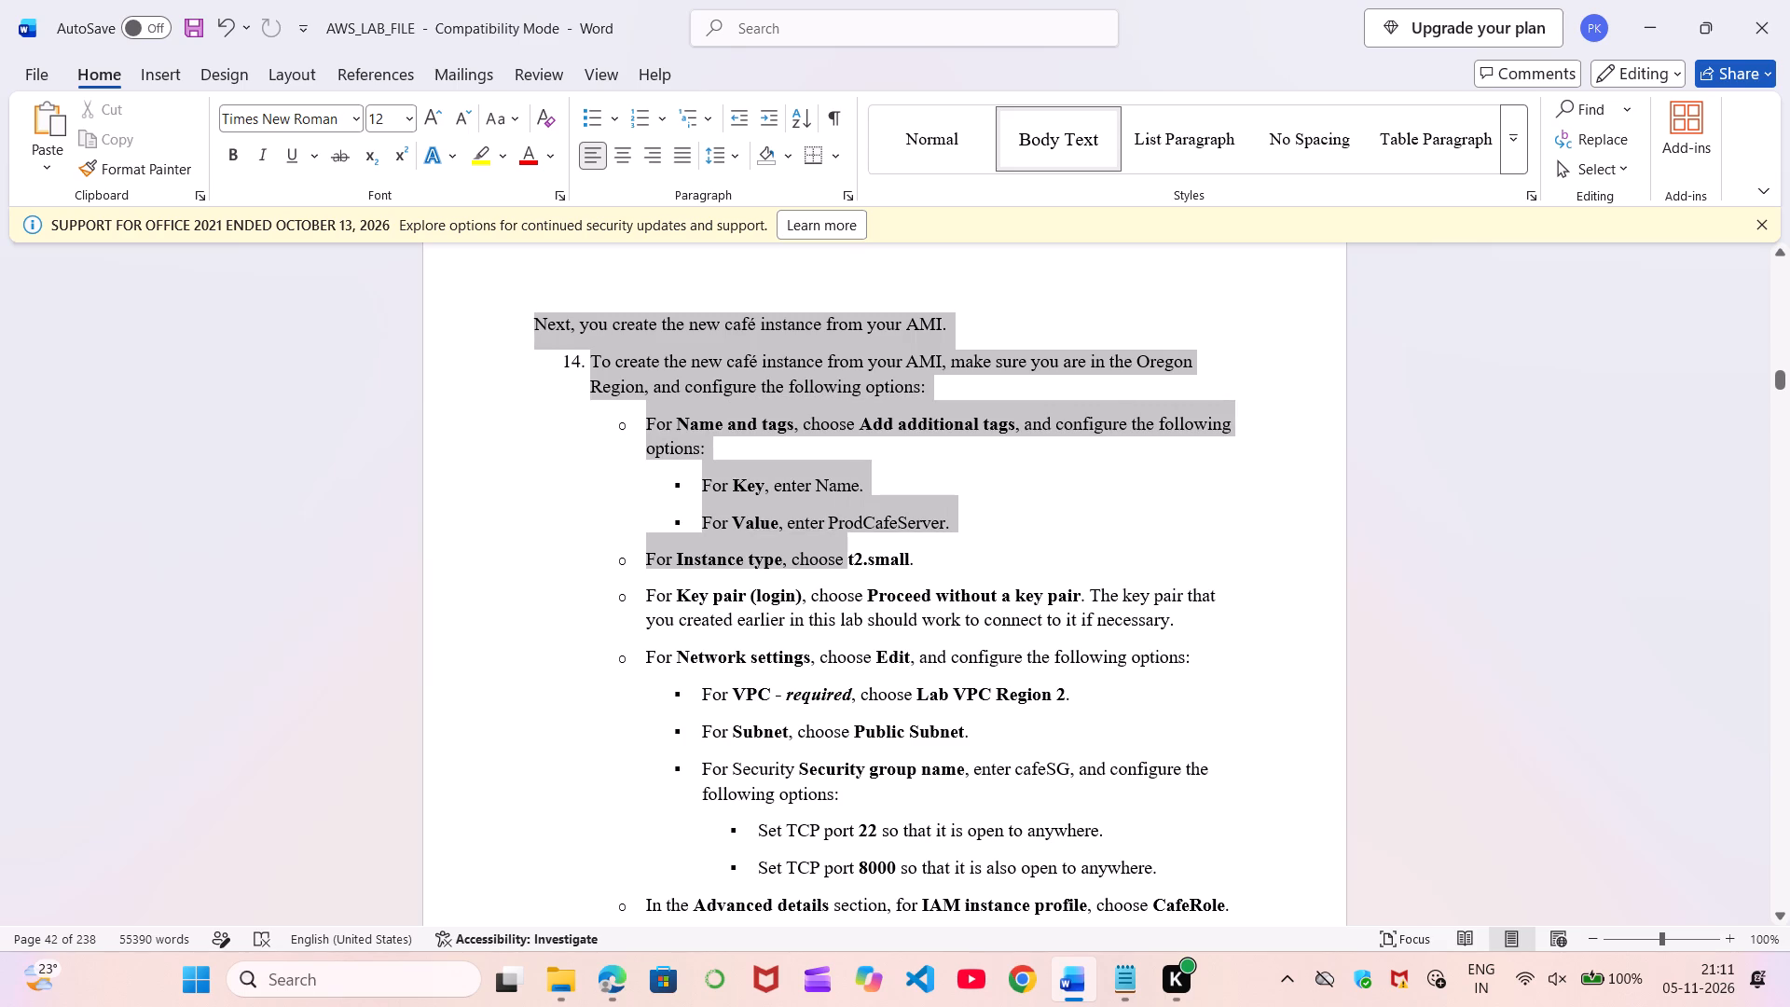
{"action": "left_click_drag", "start_coordinate": [826, 551], "coordinate": [907, 559]}
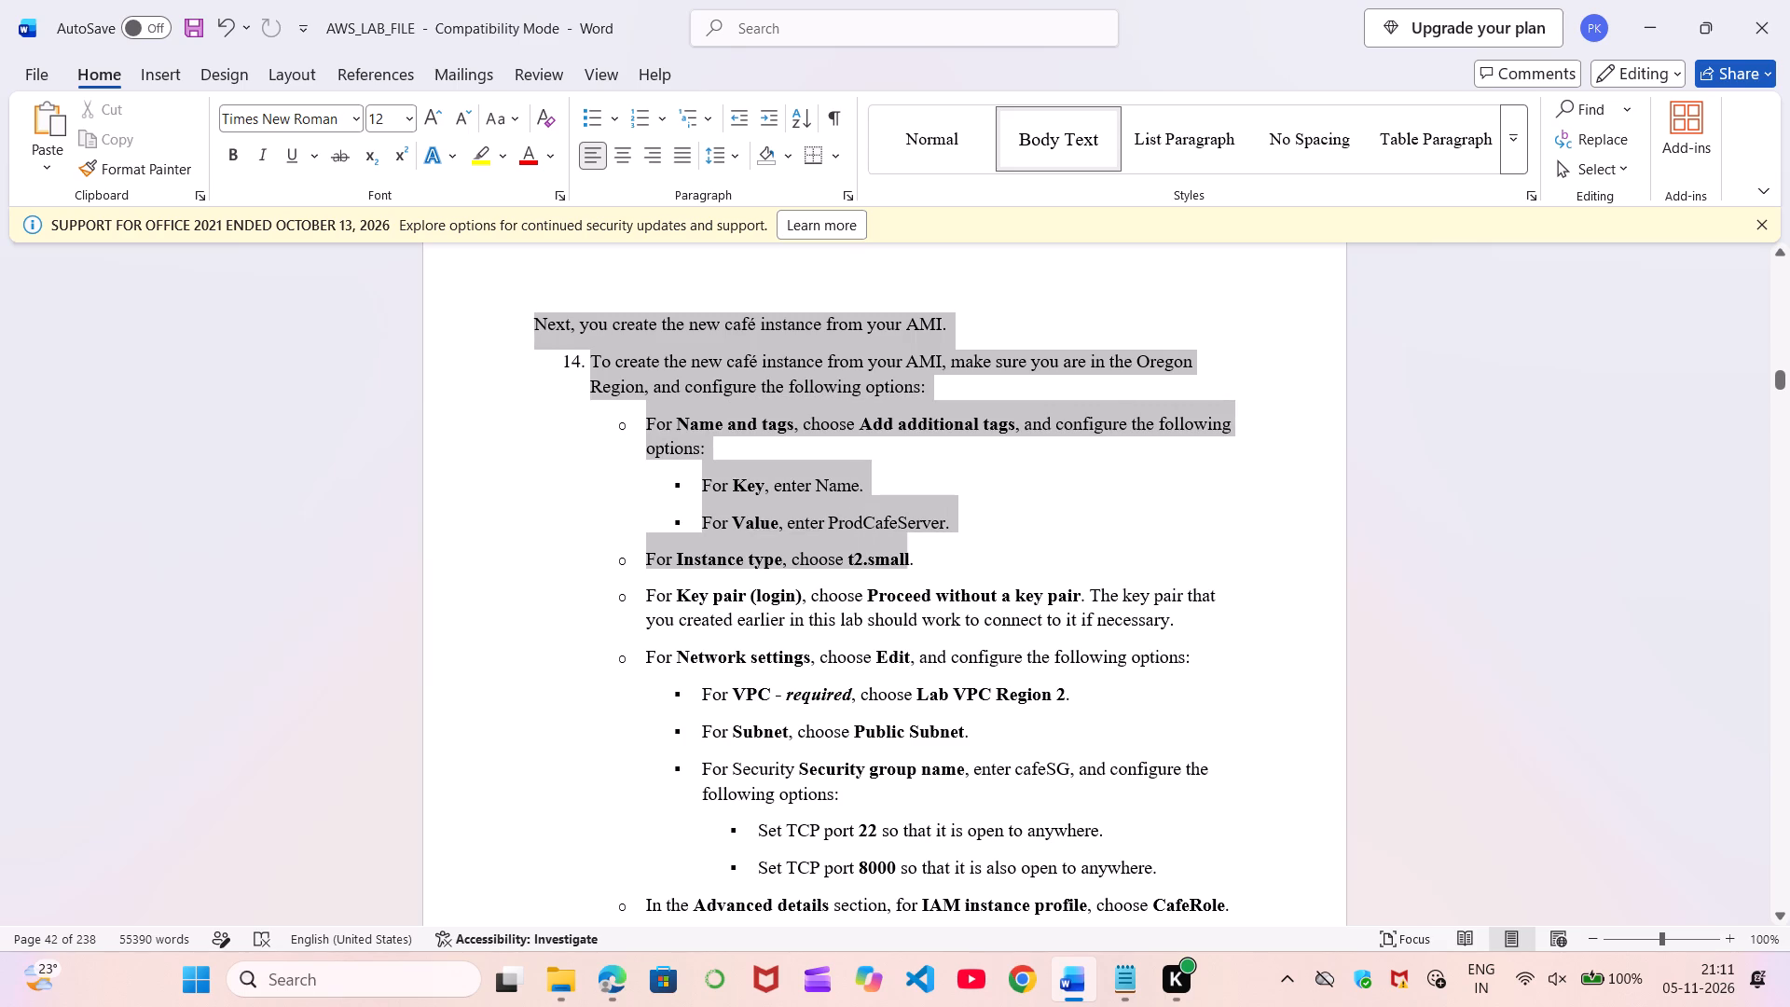
{"action": "left_click_drag", "start_coordinate": [907, 559], "coordinate": [921, 559]}
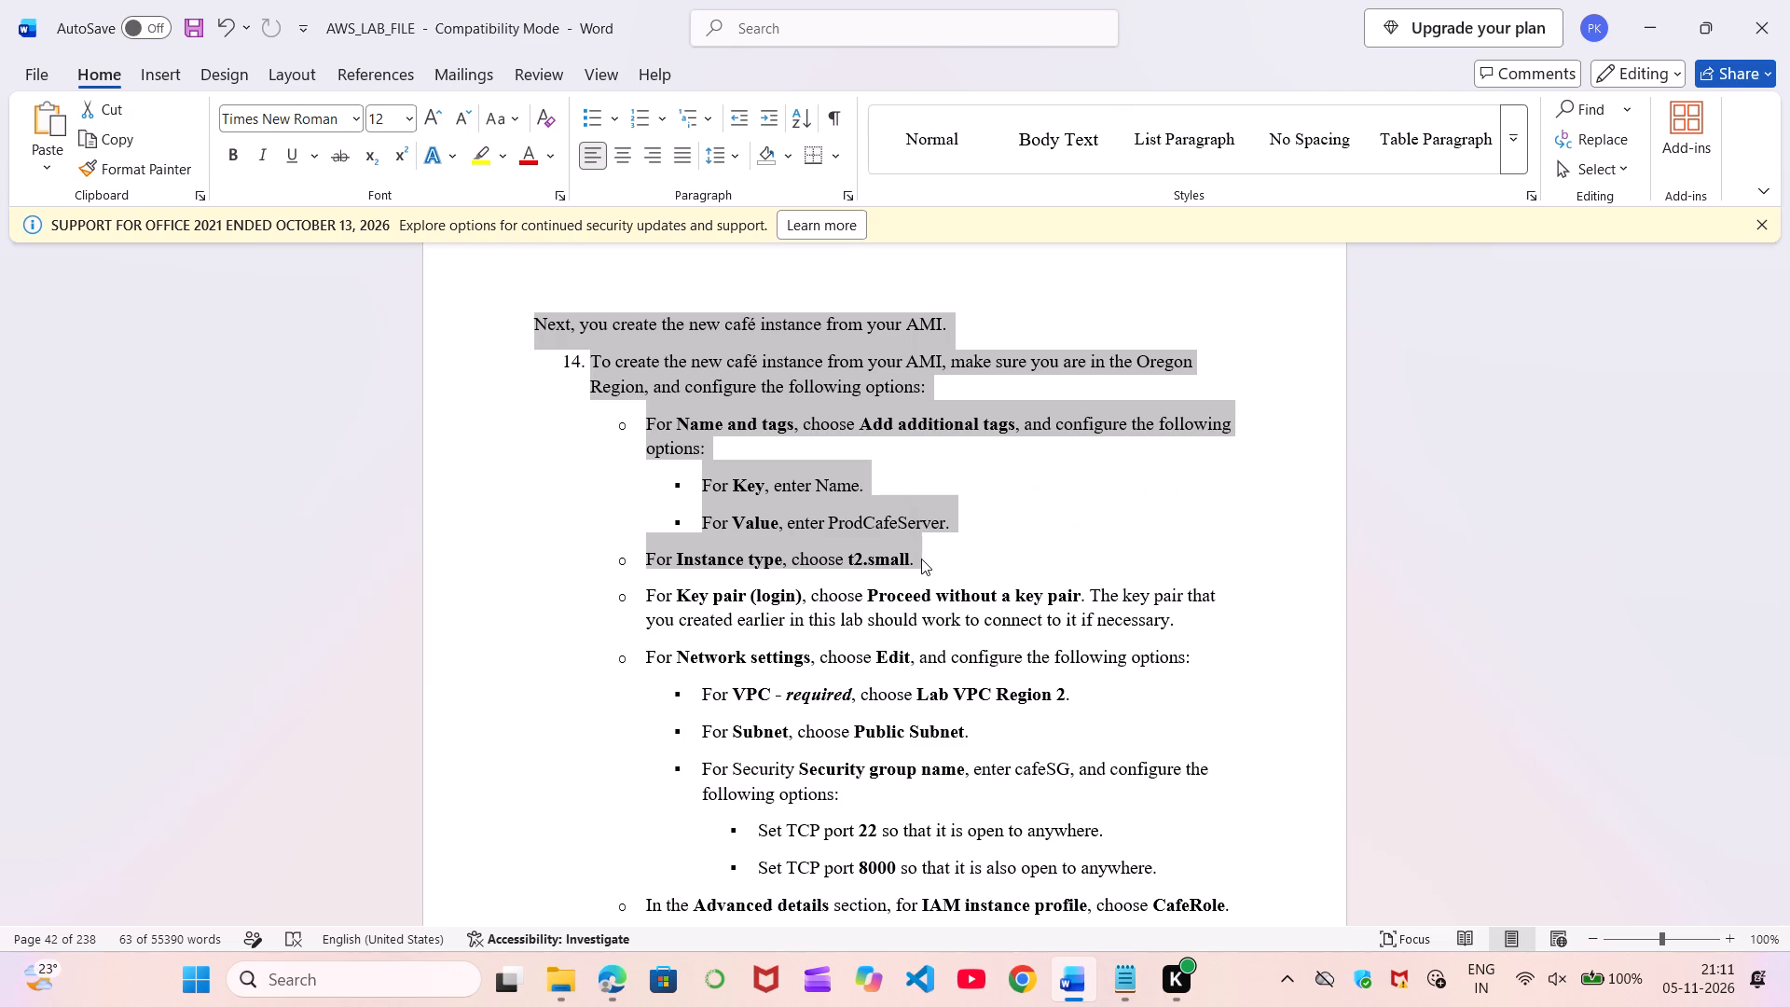
{"action": "key", "text": "ctrl+c"}
Paste the copied café instance text on an unnumbered line below instruction 13, "Create an AMI in another AWS Region.".
{"action": "left_click", "coordinate": [1061, 523]}
{"action": "scroll", "coordinate": [1061, 523], "scroll_direction": "up", "scroll_amount": 3}
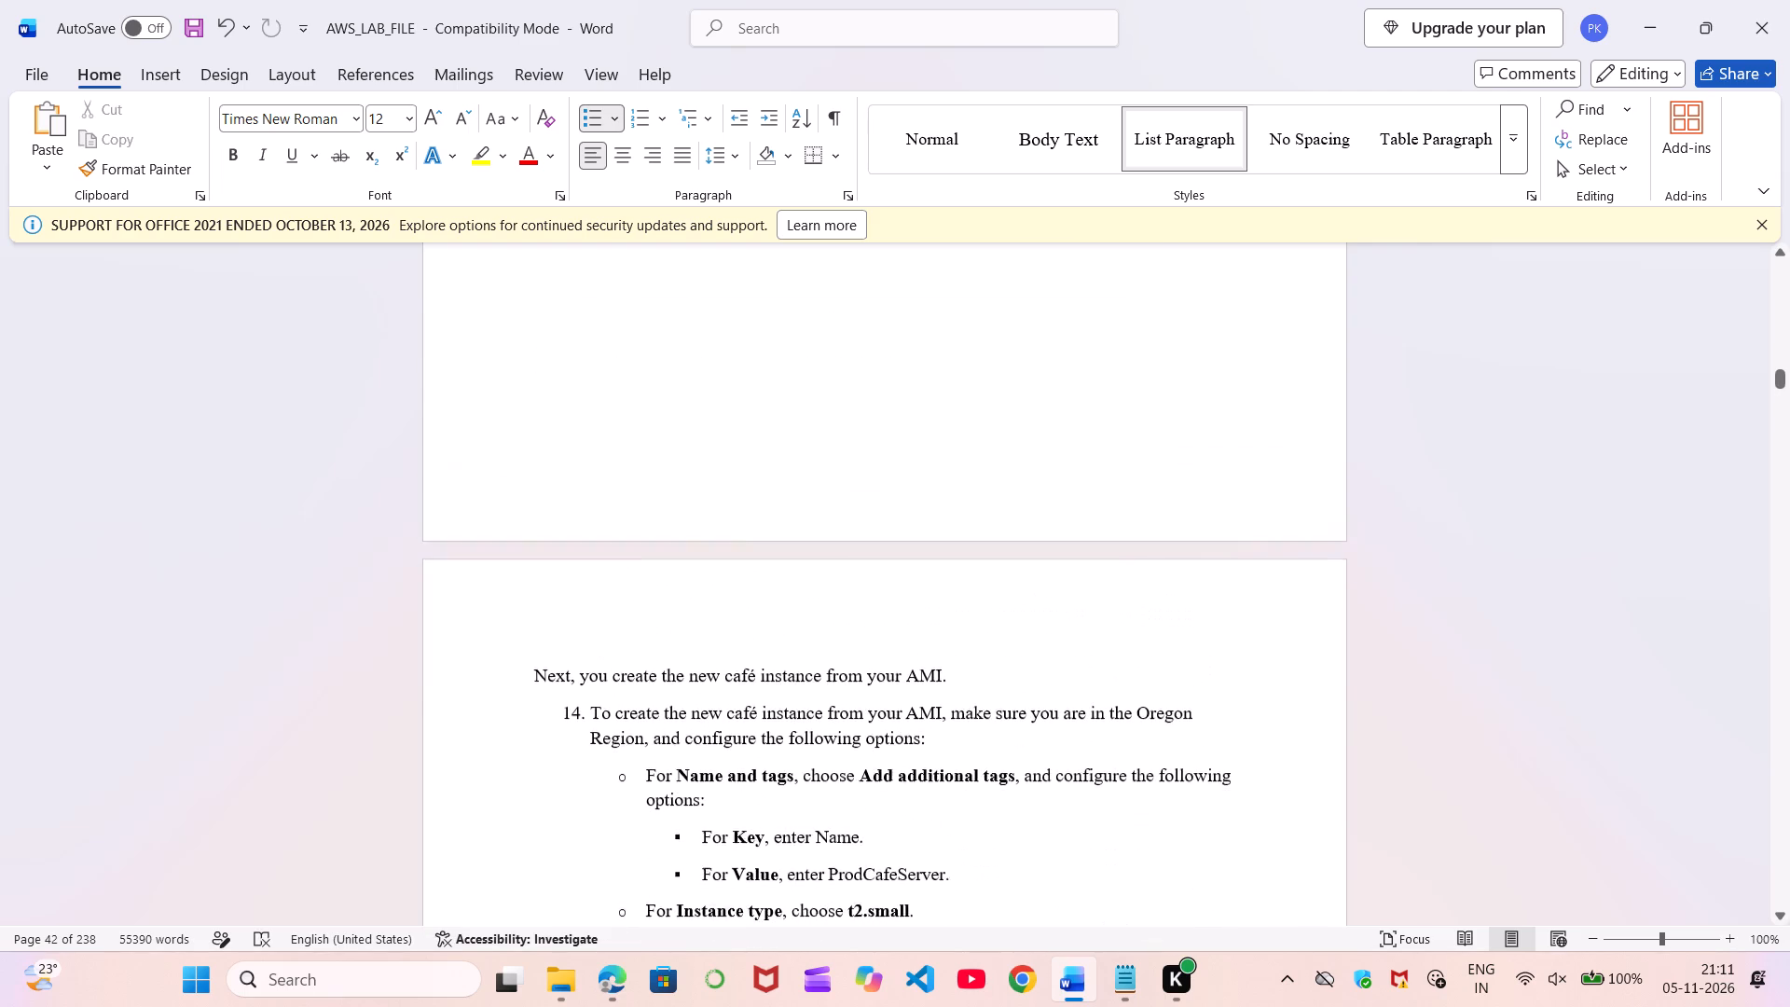
{"action": "scroll", "coordinate": [1061, 523], "scroll_direction": "up", "scroll_amount": 5}
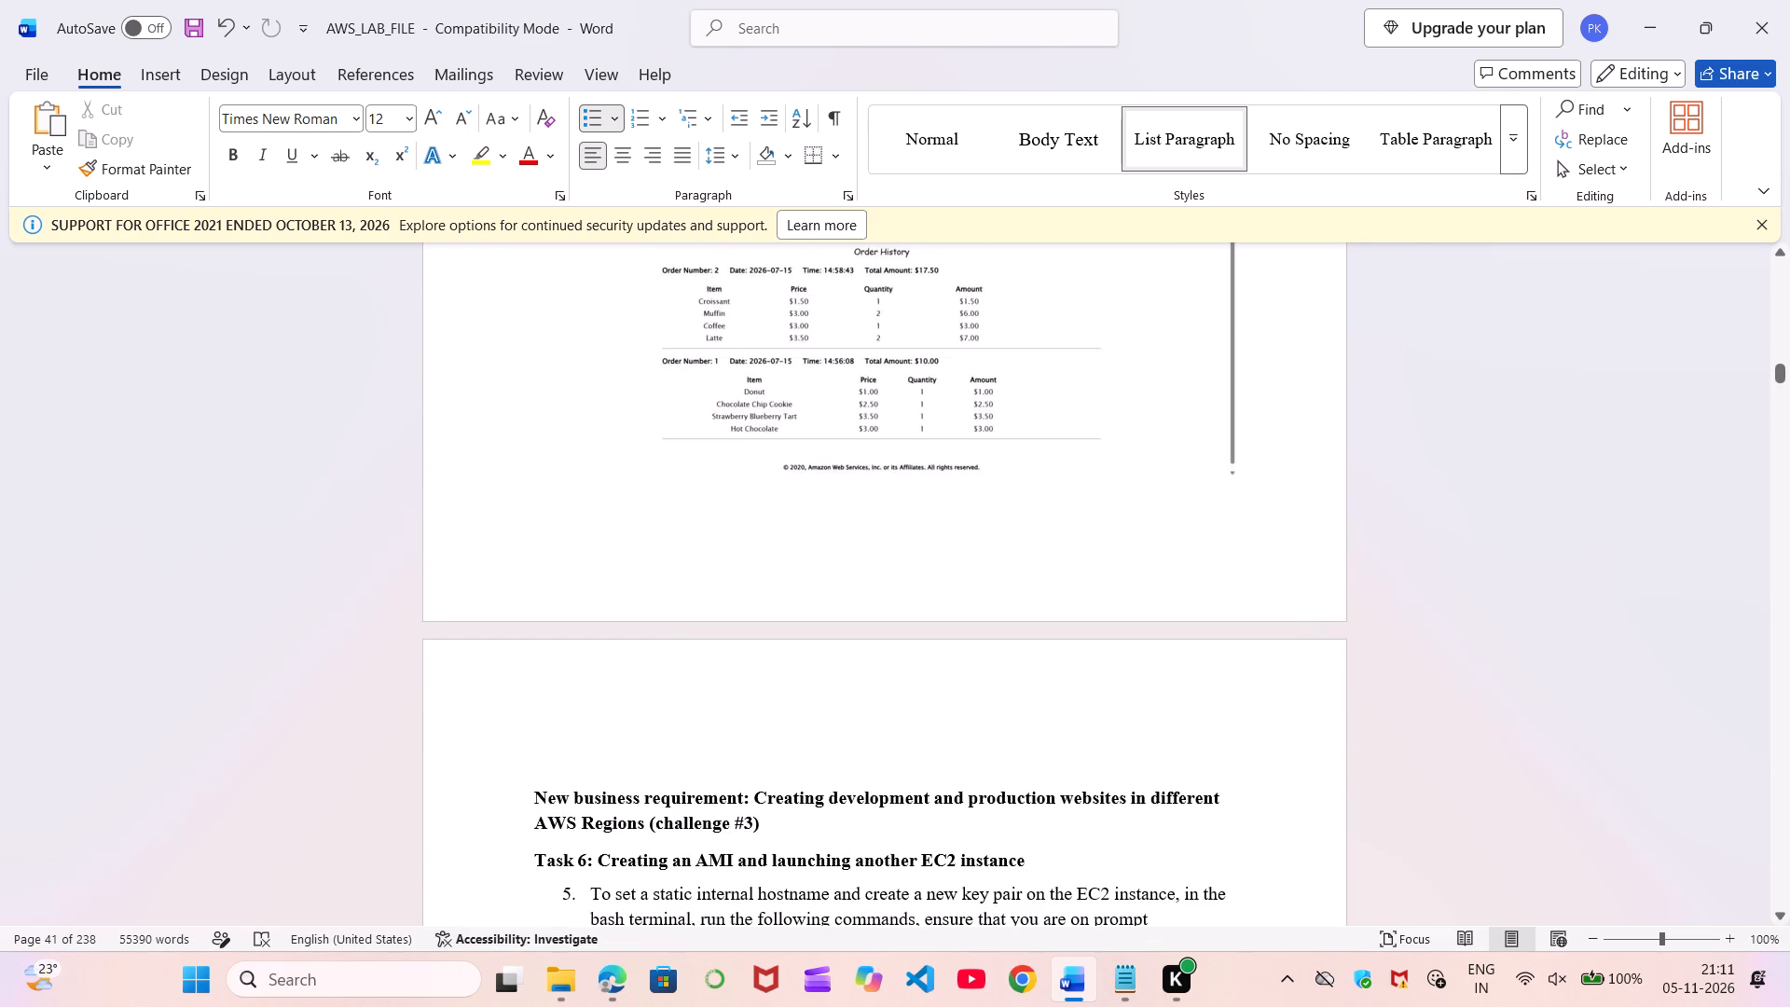
{"action": "scroll", "coordinate": [1061, 523], "scroll_direction": "down", "scroll_amount": 5}
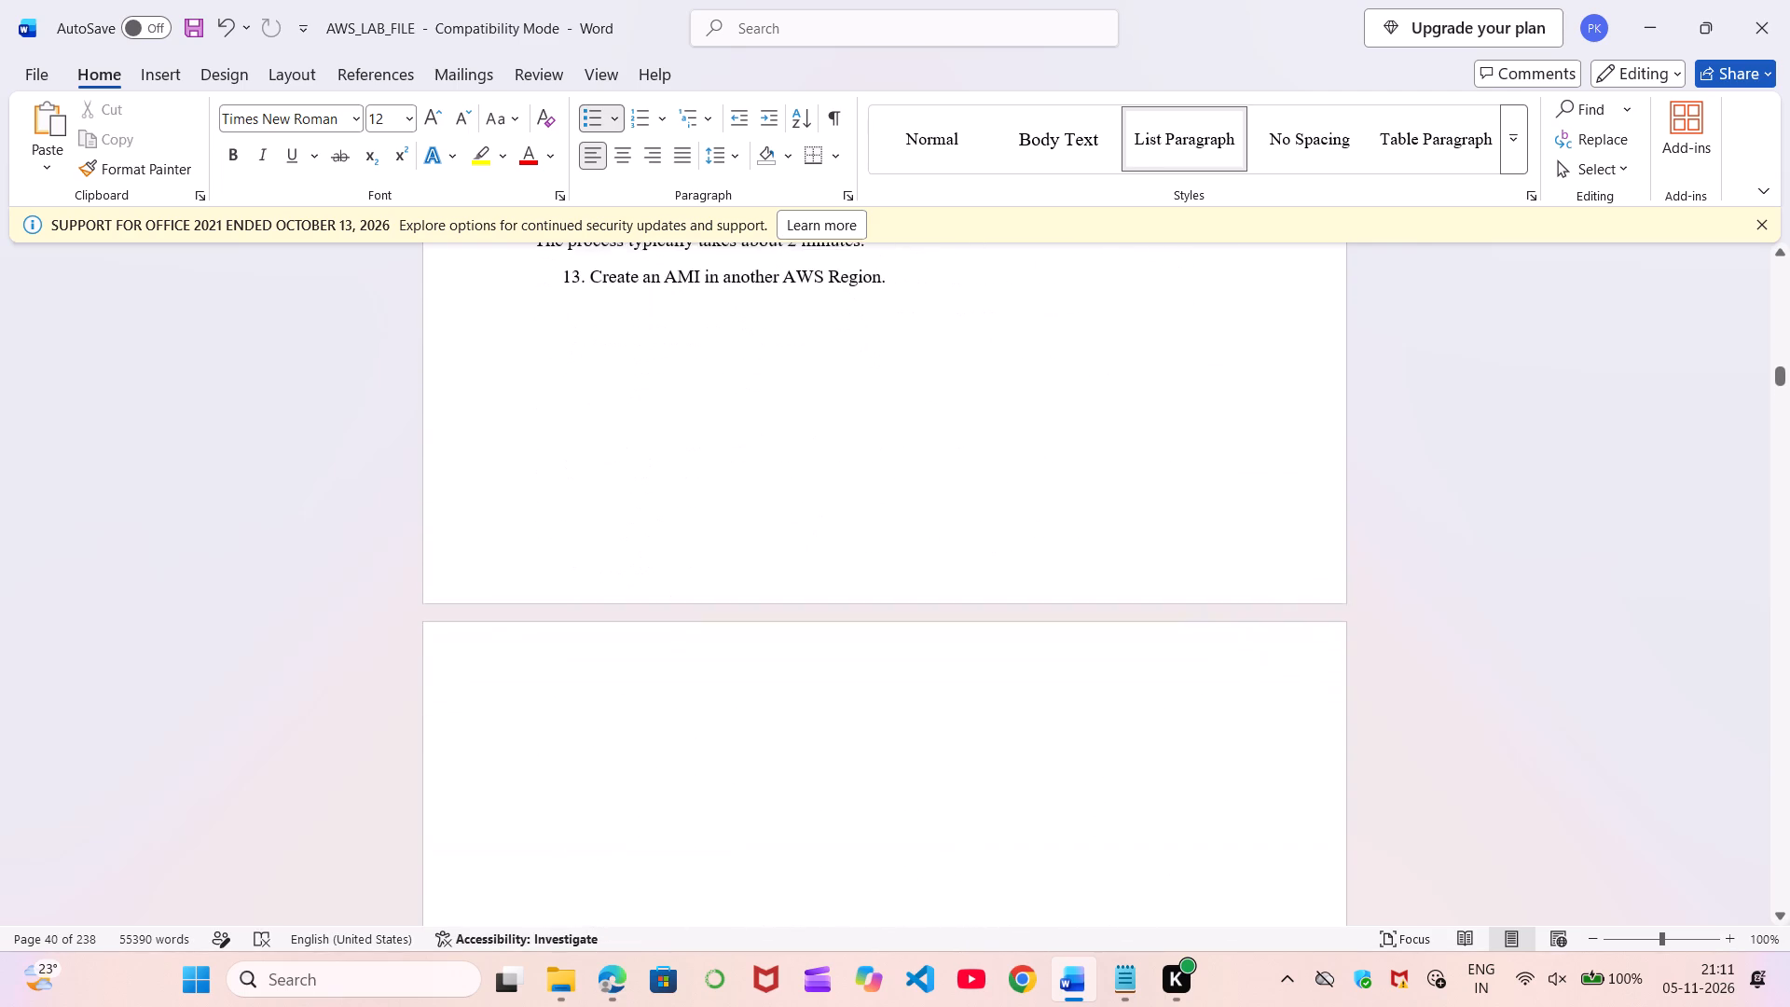
{"action": "left_click", "coordinate": [589, 334]}
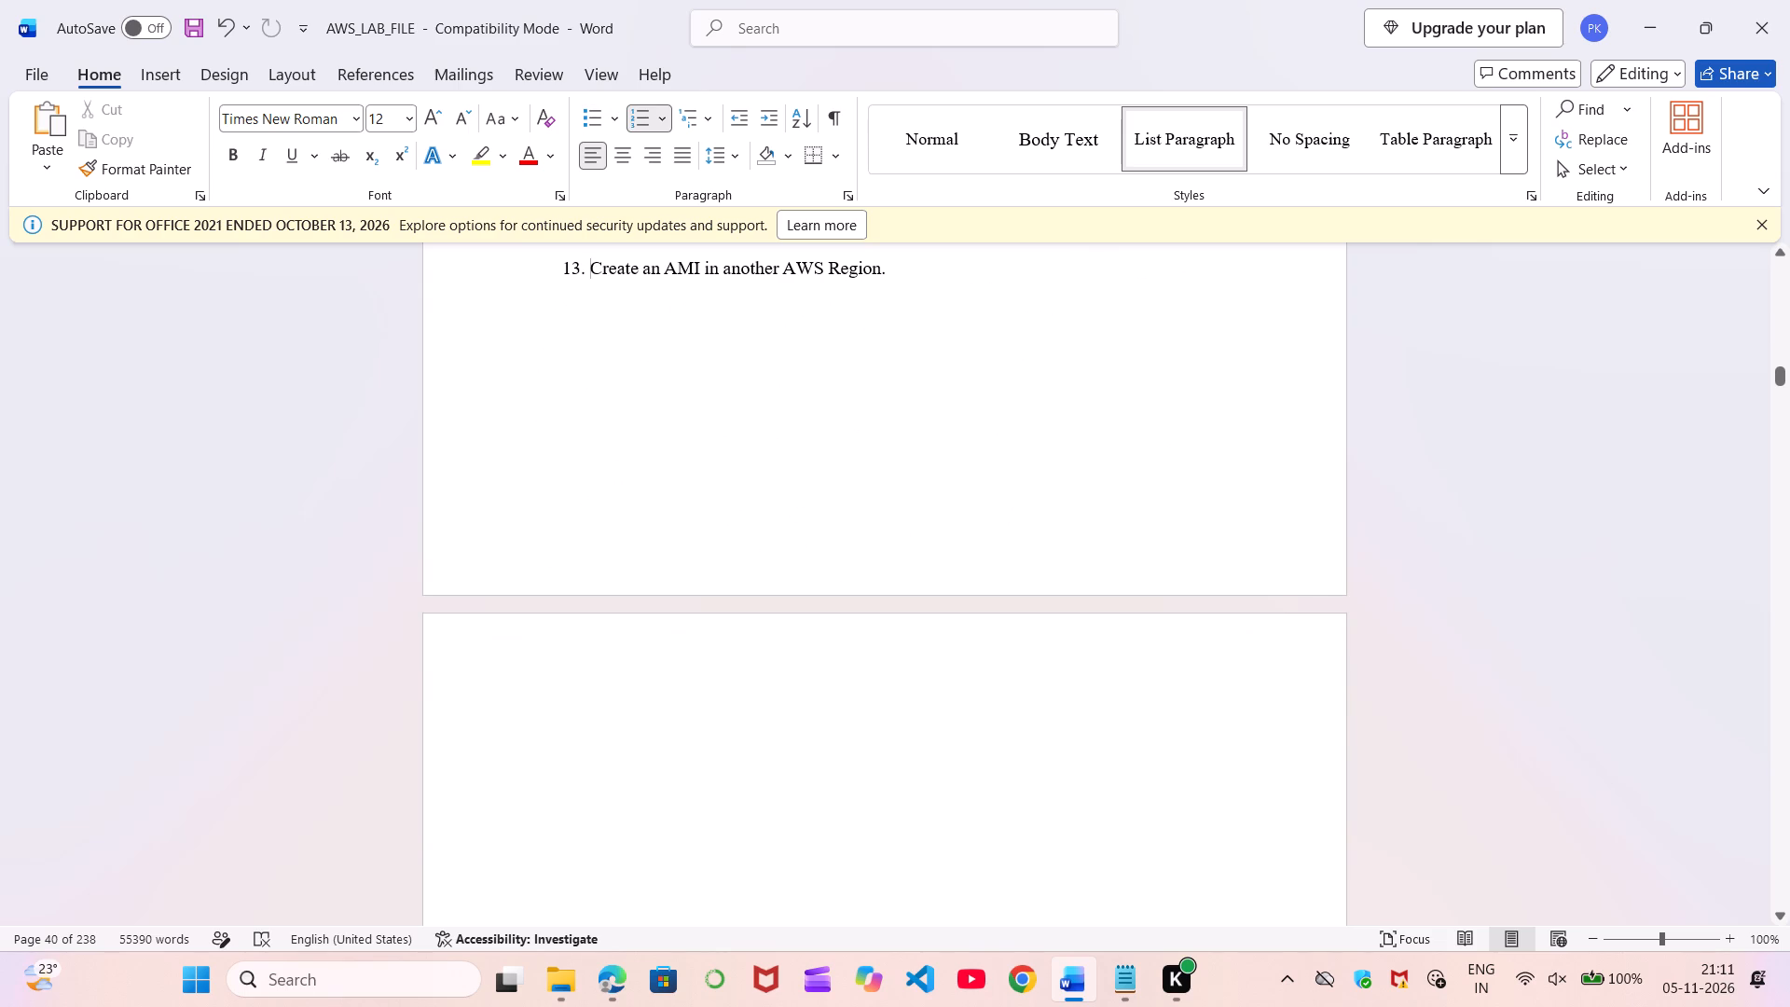
{"action": "key", "text": "Right"}
{"action": "key", "text": "Right"}
{"action": "key", "text": "Right"}
{"action": "key", "text": "Right"}
{"action": "key", "text": "Right"}
{"action": "key", "text": "Right"}
{"action": "key", "text": "Right"}
{"action": "key", "text": "Right"}
{"action": "key", "text": "Right"}
{"action": "key", "text": "Right"}
{"action": "key", "text": "Right"}
{"action": "key", "text": "Right"}
{"action": "key", "text": "Right"}
{"action": "key", "text": "Right"}
{"action": "key", "text": "Right"}
{"action": "key", "text": "Right"}
{"action": "key", "text": "Right"}
{"action": "key", "text": "Right"}
{"action": "key", "text": "Right"}
{"action": "key", "text": "Right"}
{"action": "key", "text": "Right"}
{"action": "key", "text": "Right"}
{"action": "key", "text": "Right"}
{"action": "key", "text": "Right"}
{"action": "key", "text": "Right"}
{"action": "key", "text": "Right"}
{"action": "key", "text": "Right"}
{"action": "key", "text": "Right"}
{"action": "key", "text": "Right"}
{"action": "key", "text": "Right"}
{"action": "key", "text": "Right"}
{"action": "key", "text": "Return"}
{"action": "key", "text": "BackSpace"}
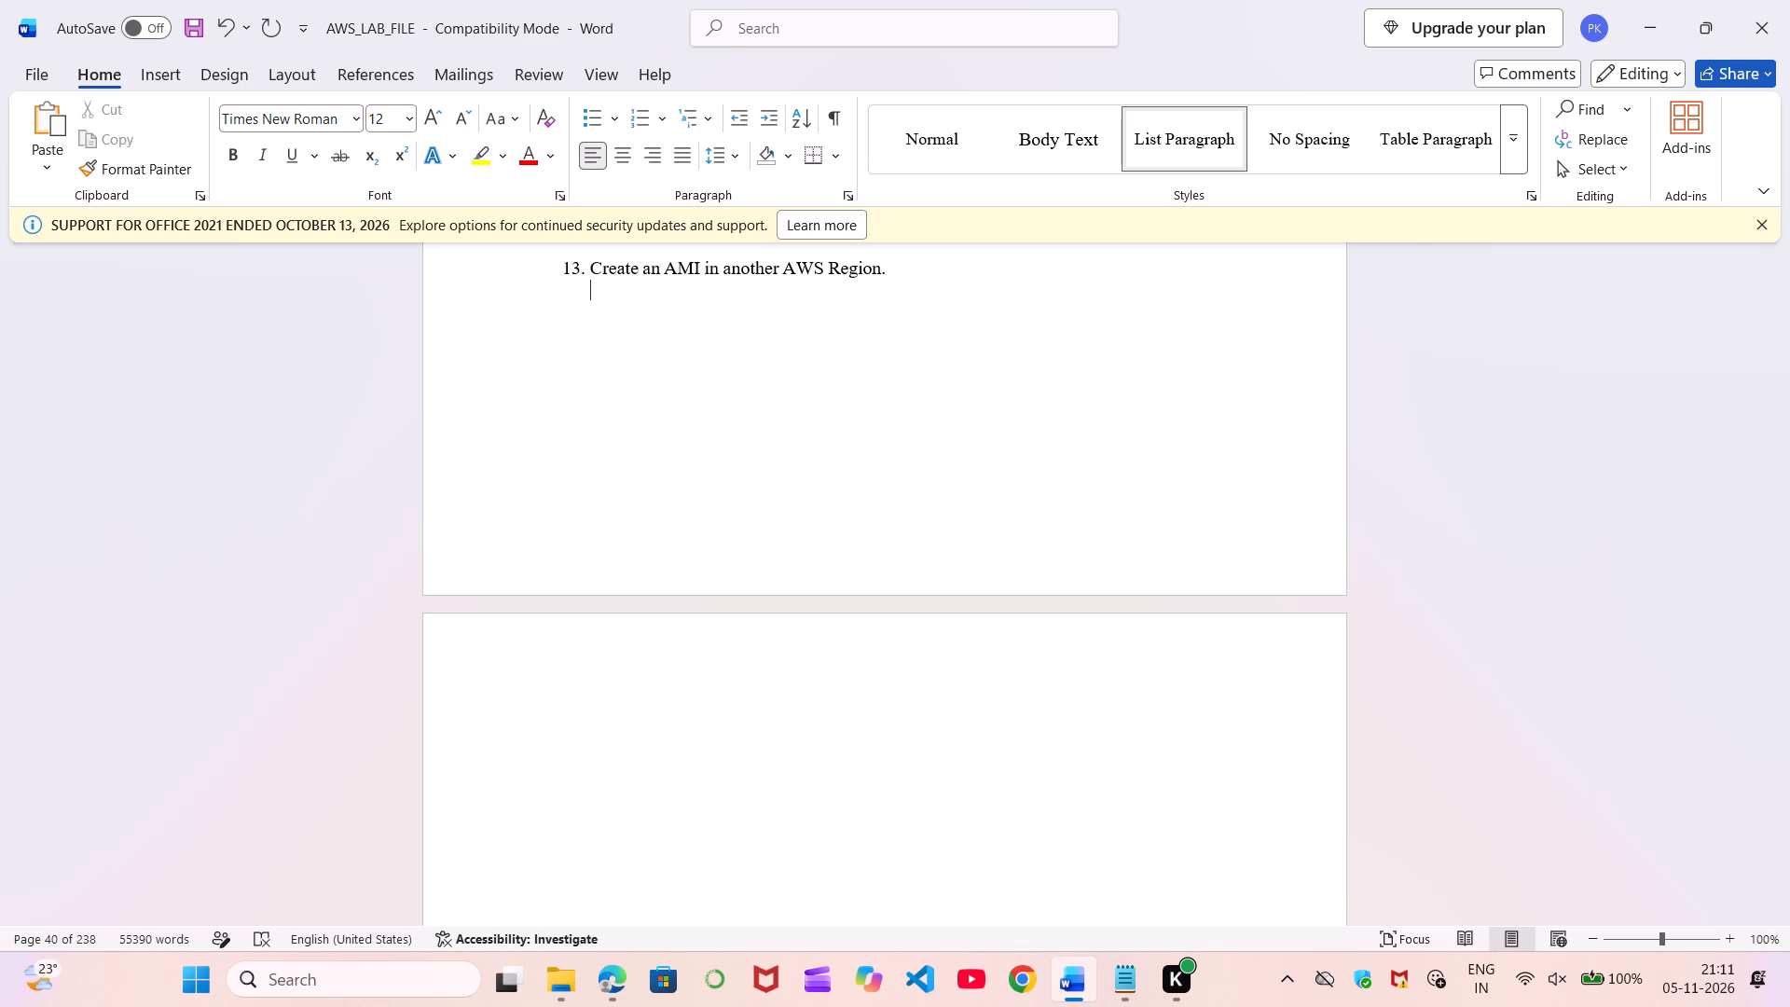
{"action": "key", "text": "Return"}
{"action": "key", "text": "ctrl+v"}
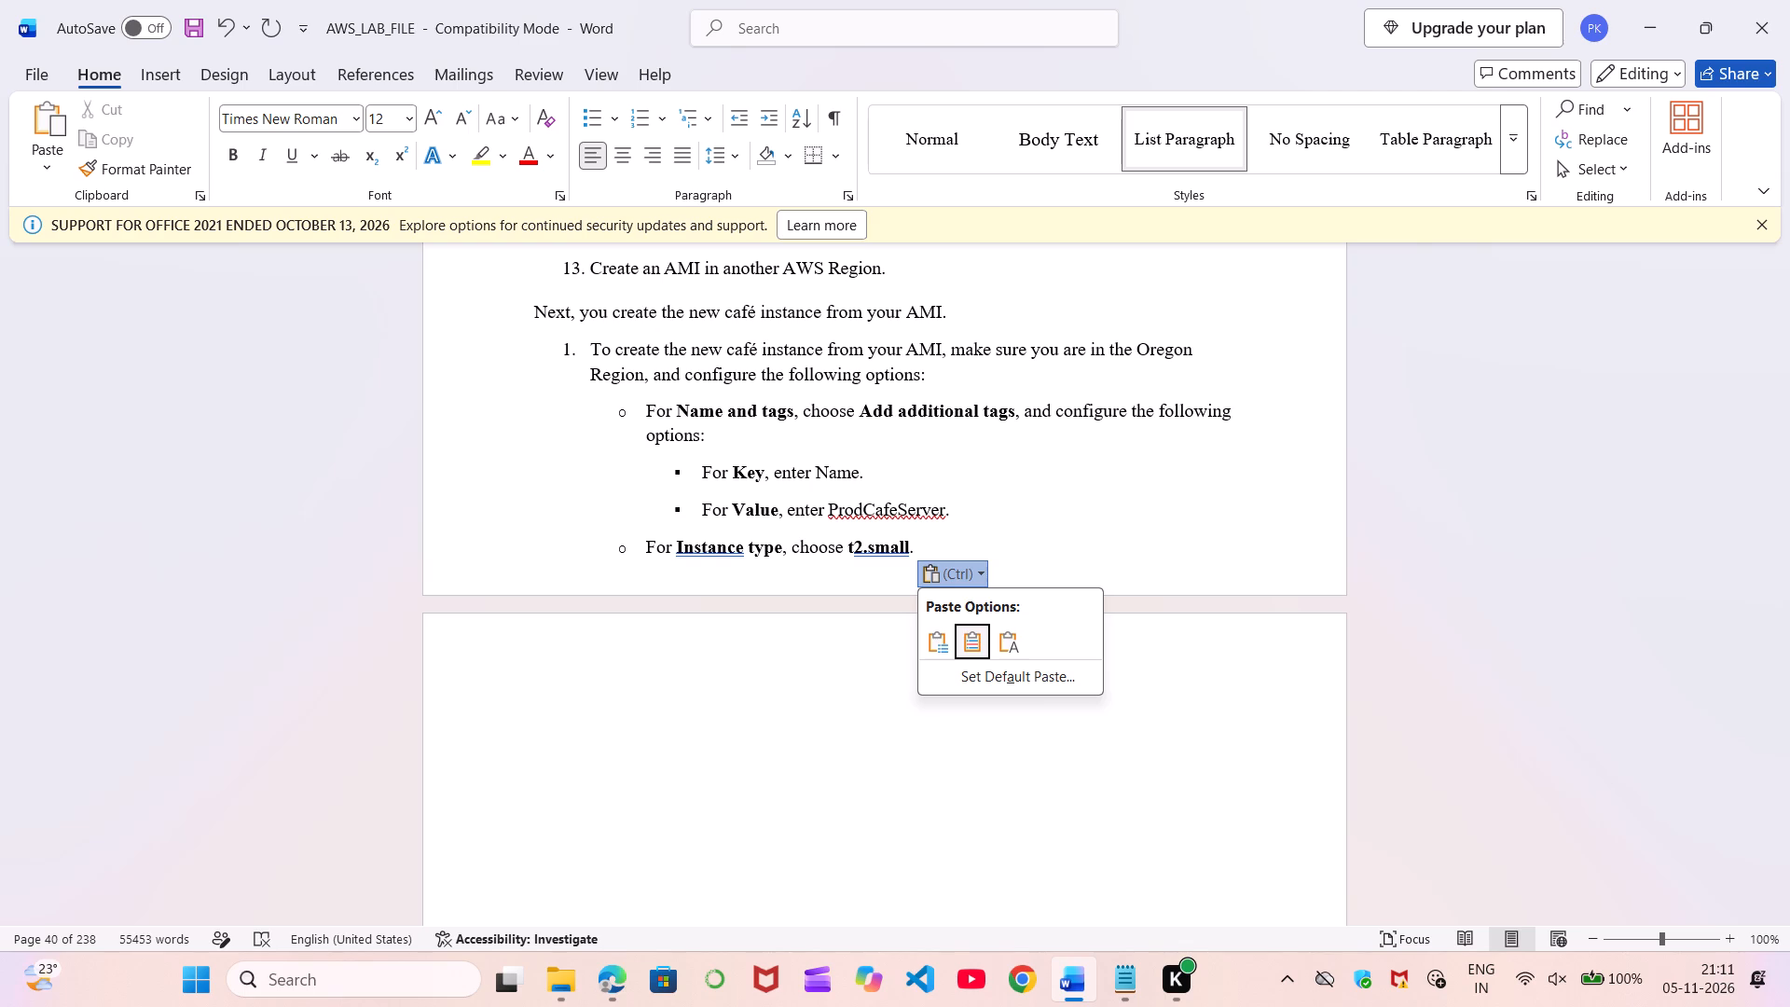
Undo the last paste of the café instance text below instruction 13.
{"action": "key", "text": "ctrl+z"}
{"action": "key", "text": "ctrl+z"}
{"action": "key", "text": "ctrl+z"}
{"action": "left_click", "coordinate": [1007, 468]}
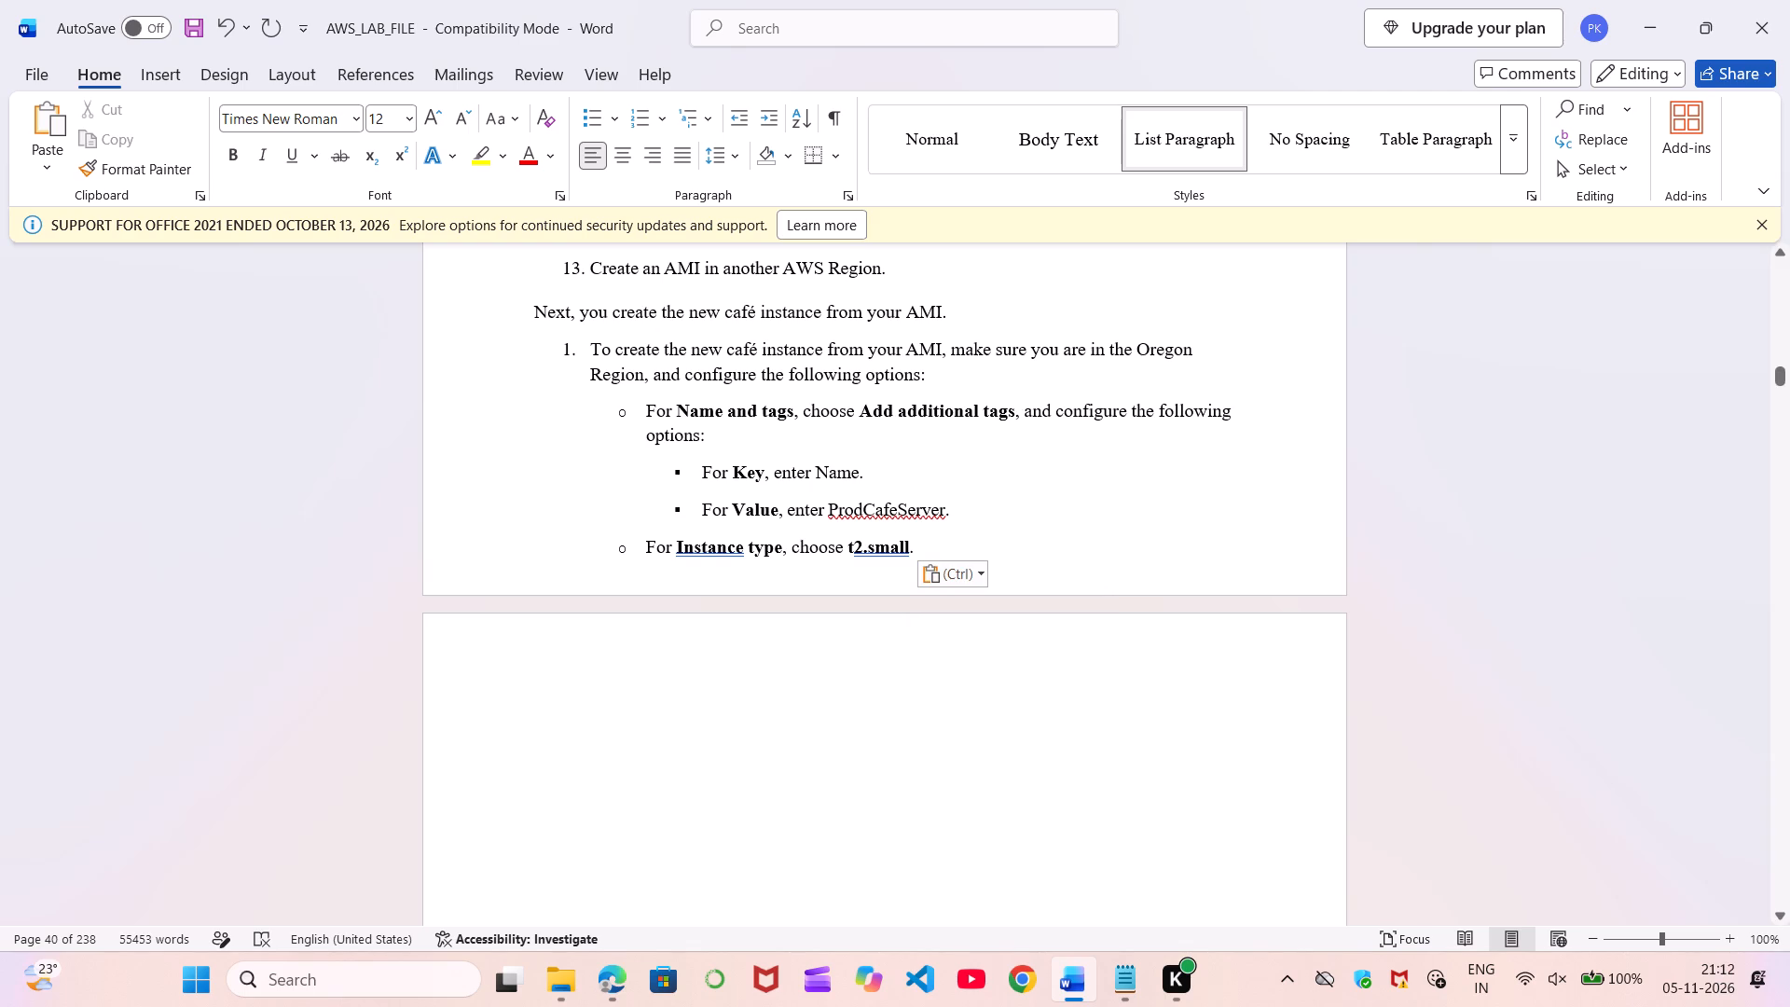
{"action": "key", "text": "ctrl+z"}
{"action": "left_click", "coordinate": [1007, 468]}
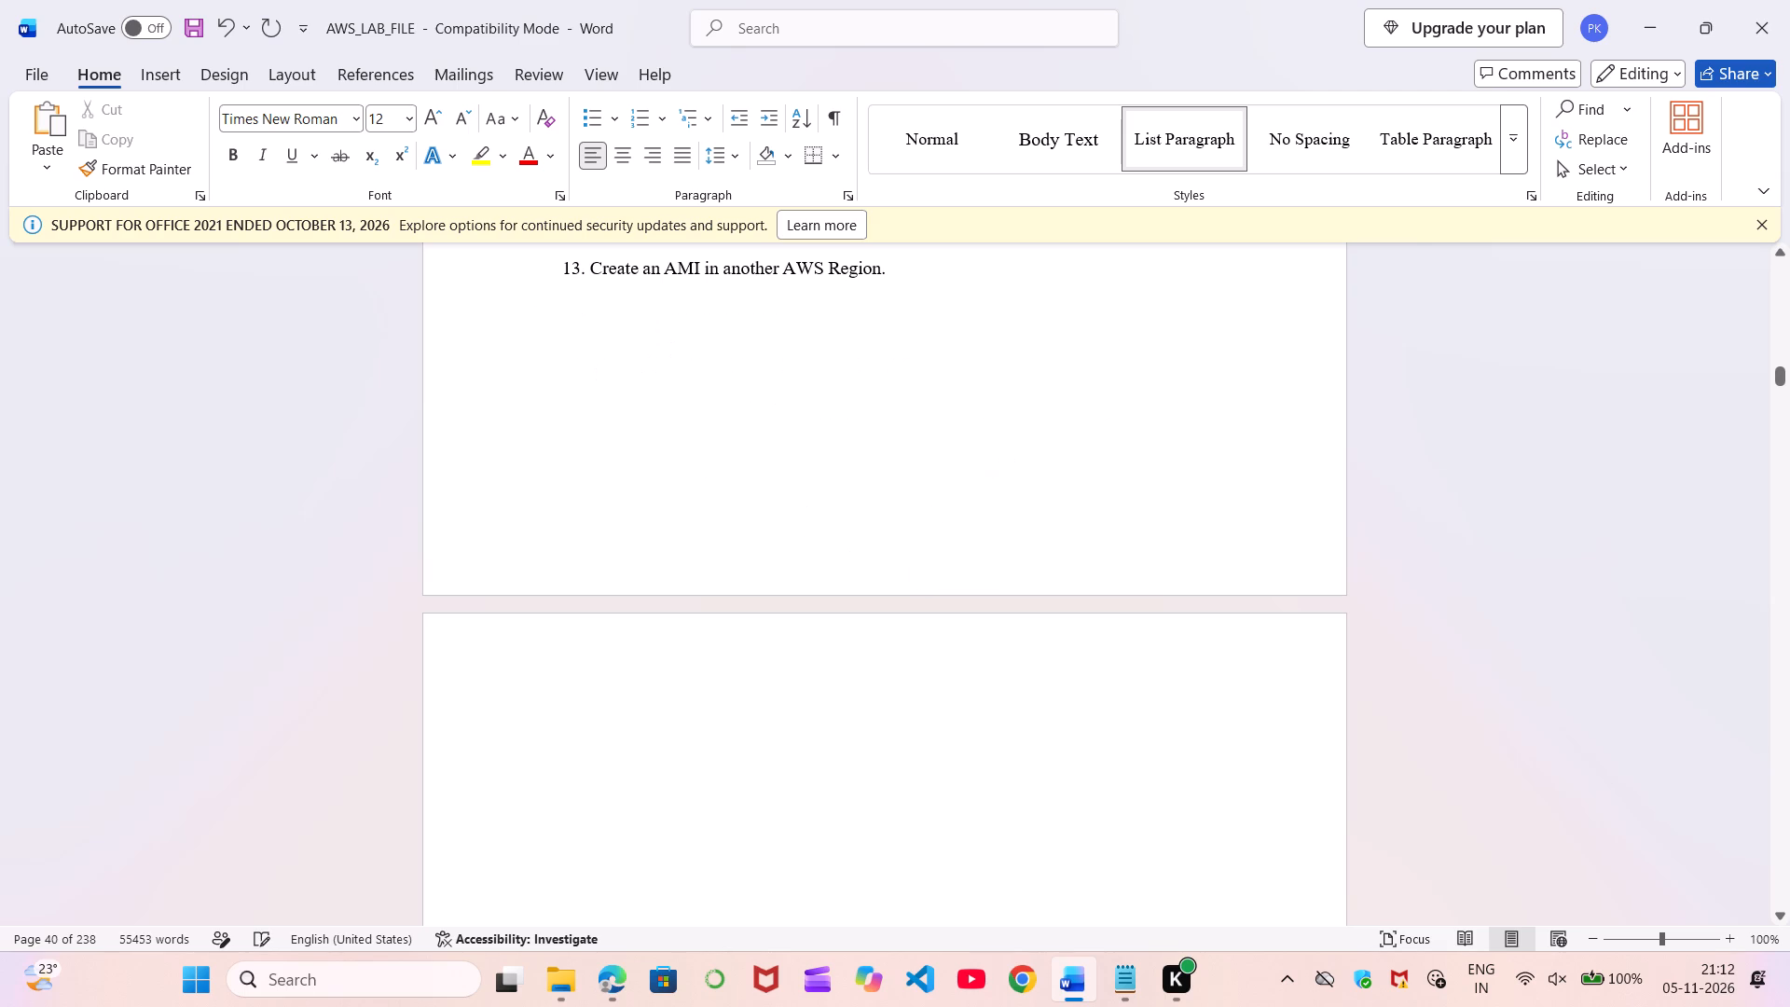
Cut the text from "Next, you create the new café instance from your AMI." through "For Value, enter ProdCafeServer.".
{"action": "scroll", "coordinate": [969, 632], "scroll_direction": "down", "scroll_amount": 4}
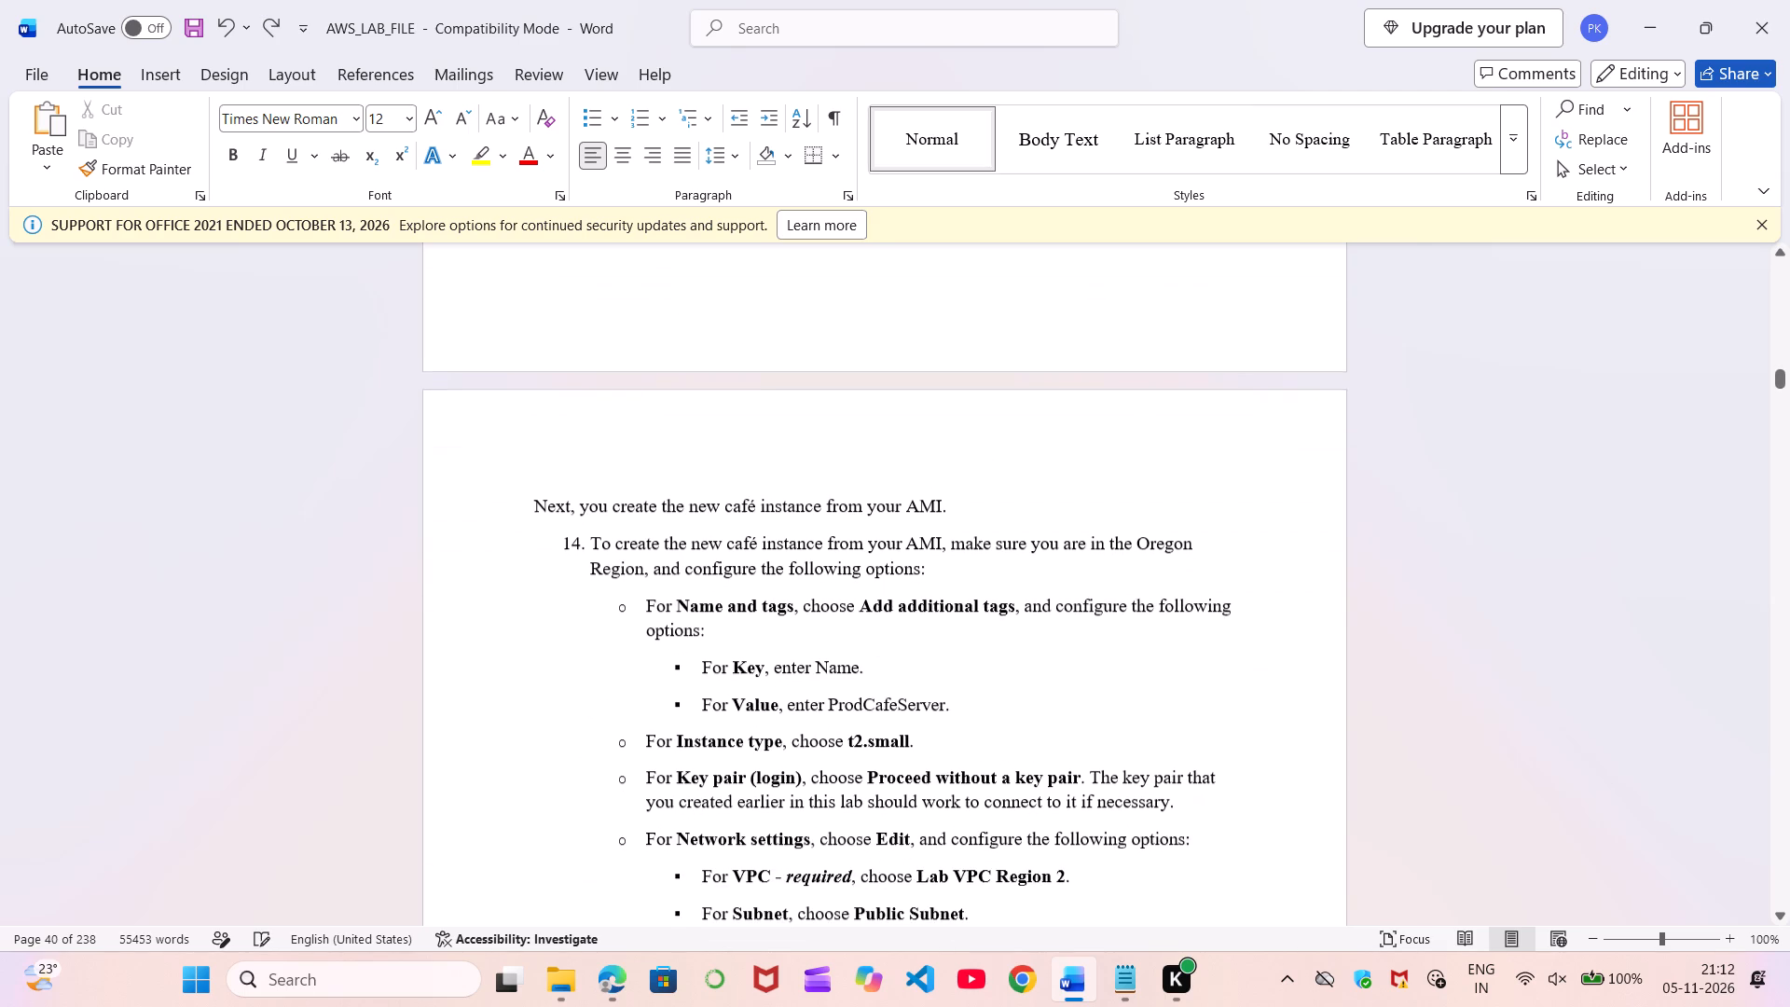
{"action": "scroll", "coordinate": [969, 632], "scroll_direction": "down", "scroll_amount": 1}
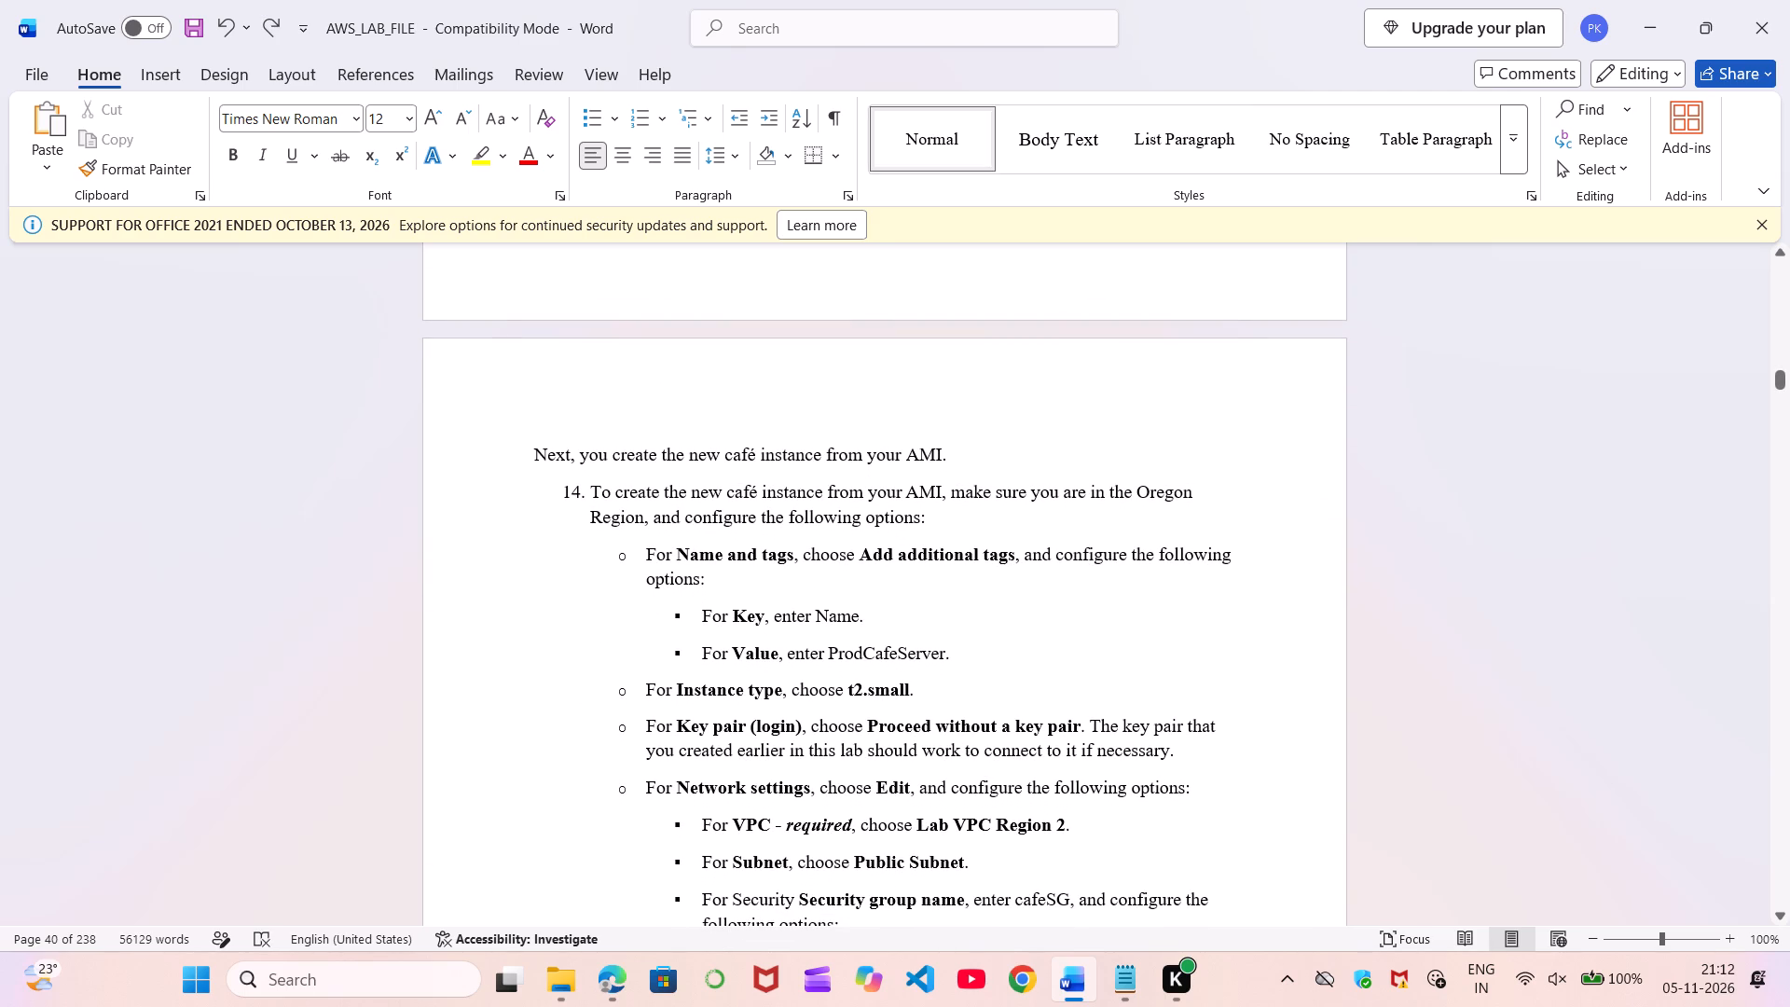
{"action": "left_click_drag", "start_coordinate": [528, 453], "coordinate": [752, 530]}
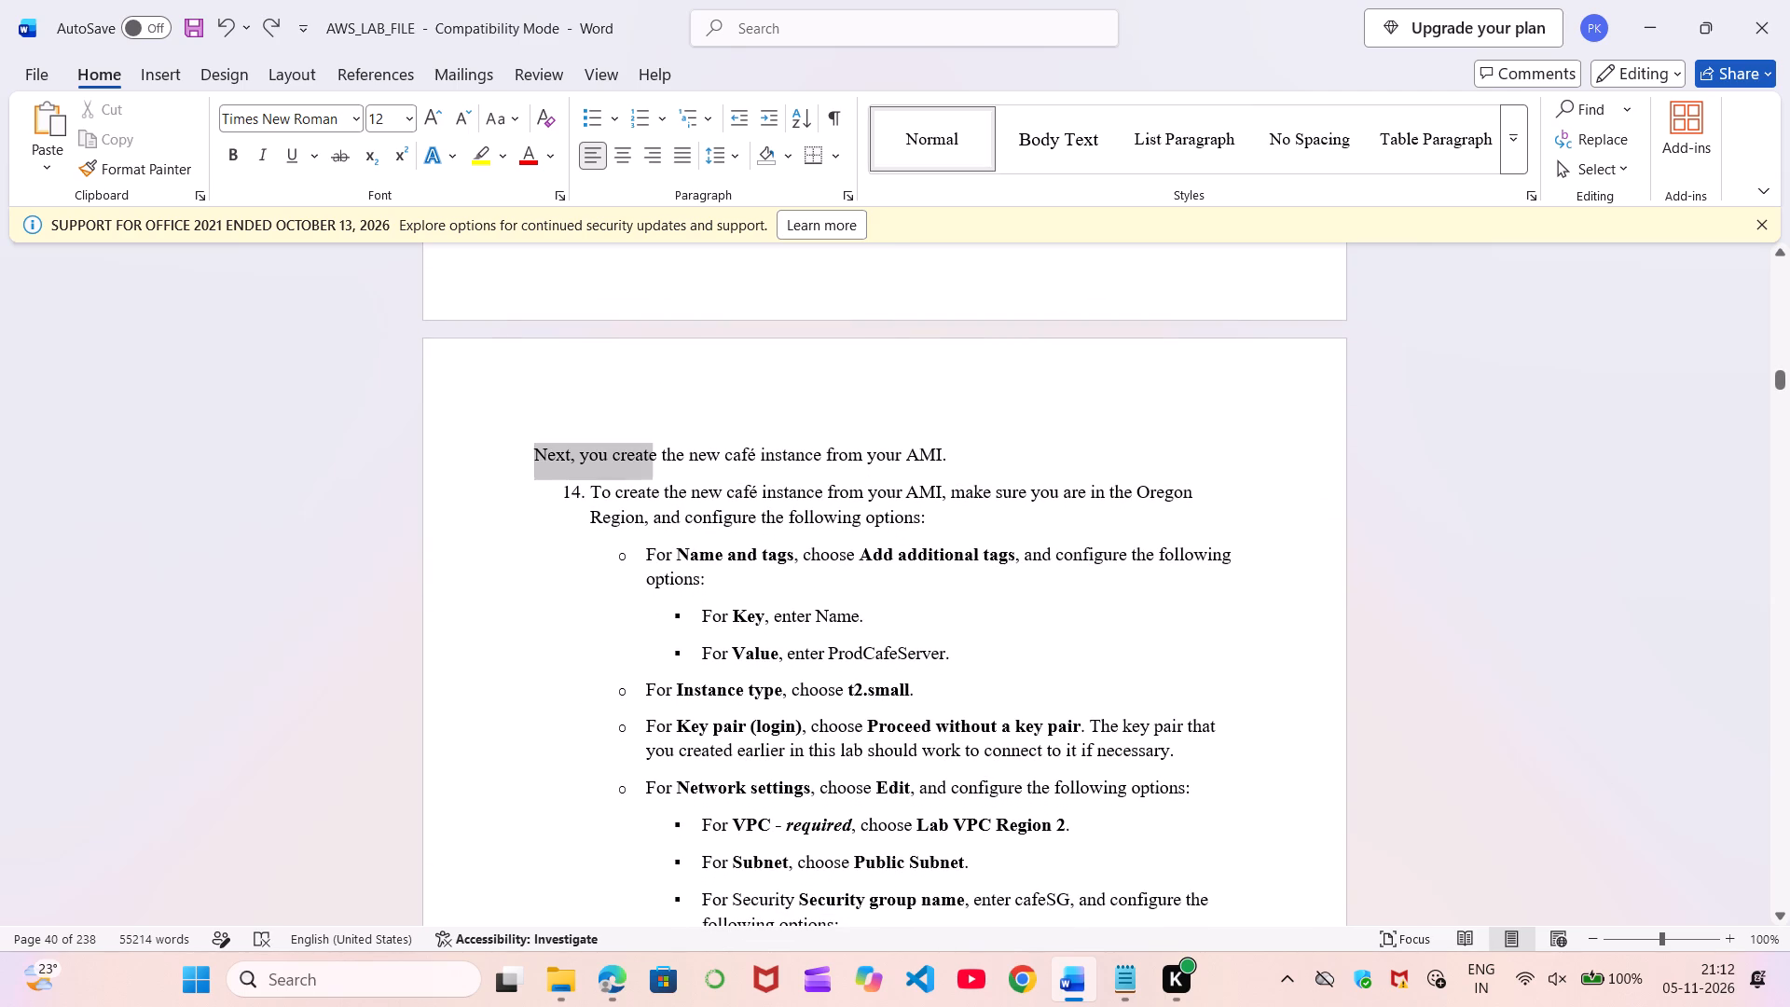
{"action": "left_click_drag", "start_coordinate": [752, 530], "coordinate": [958, 646]}
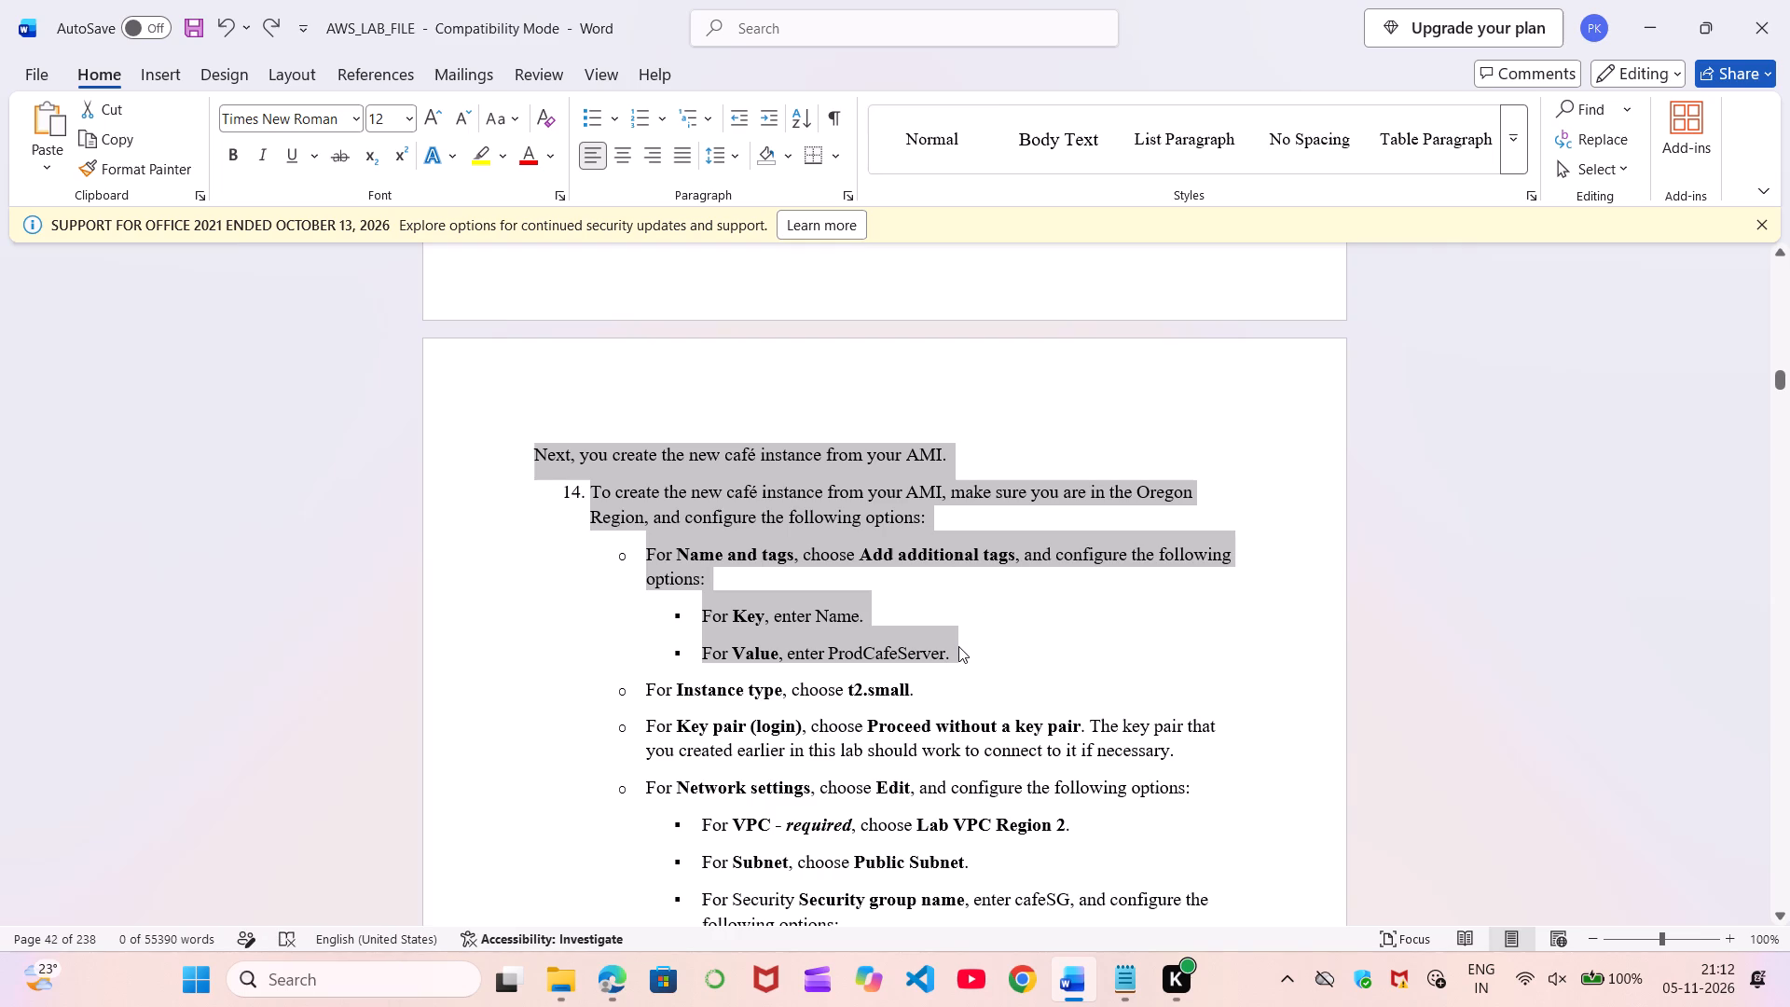
{"action": "key", "text": "ctrl+x"}
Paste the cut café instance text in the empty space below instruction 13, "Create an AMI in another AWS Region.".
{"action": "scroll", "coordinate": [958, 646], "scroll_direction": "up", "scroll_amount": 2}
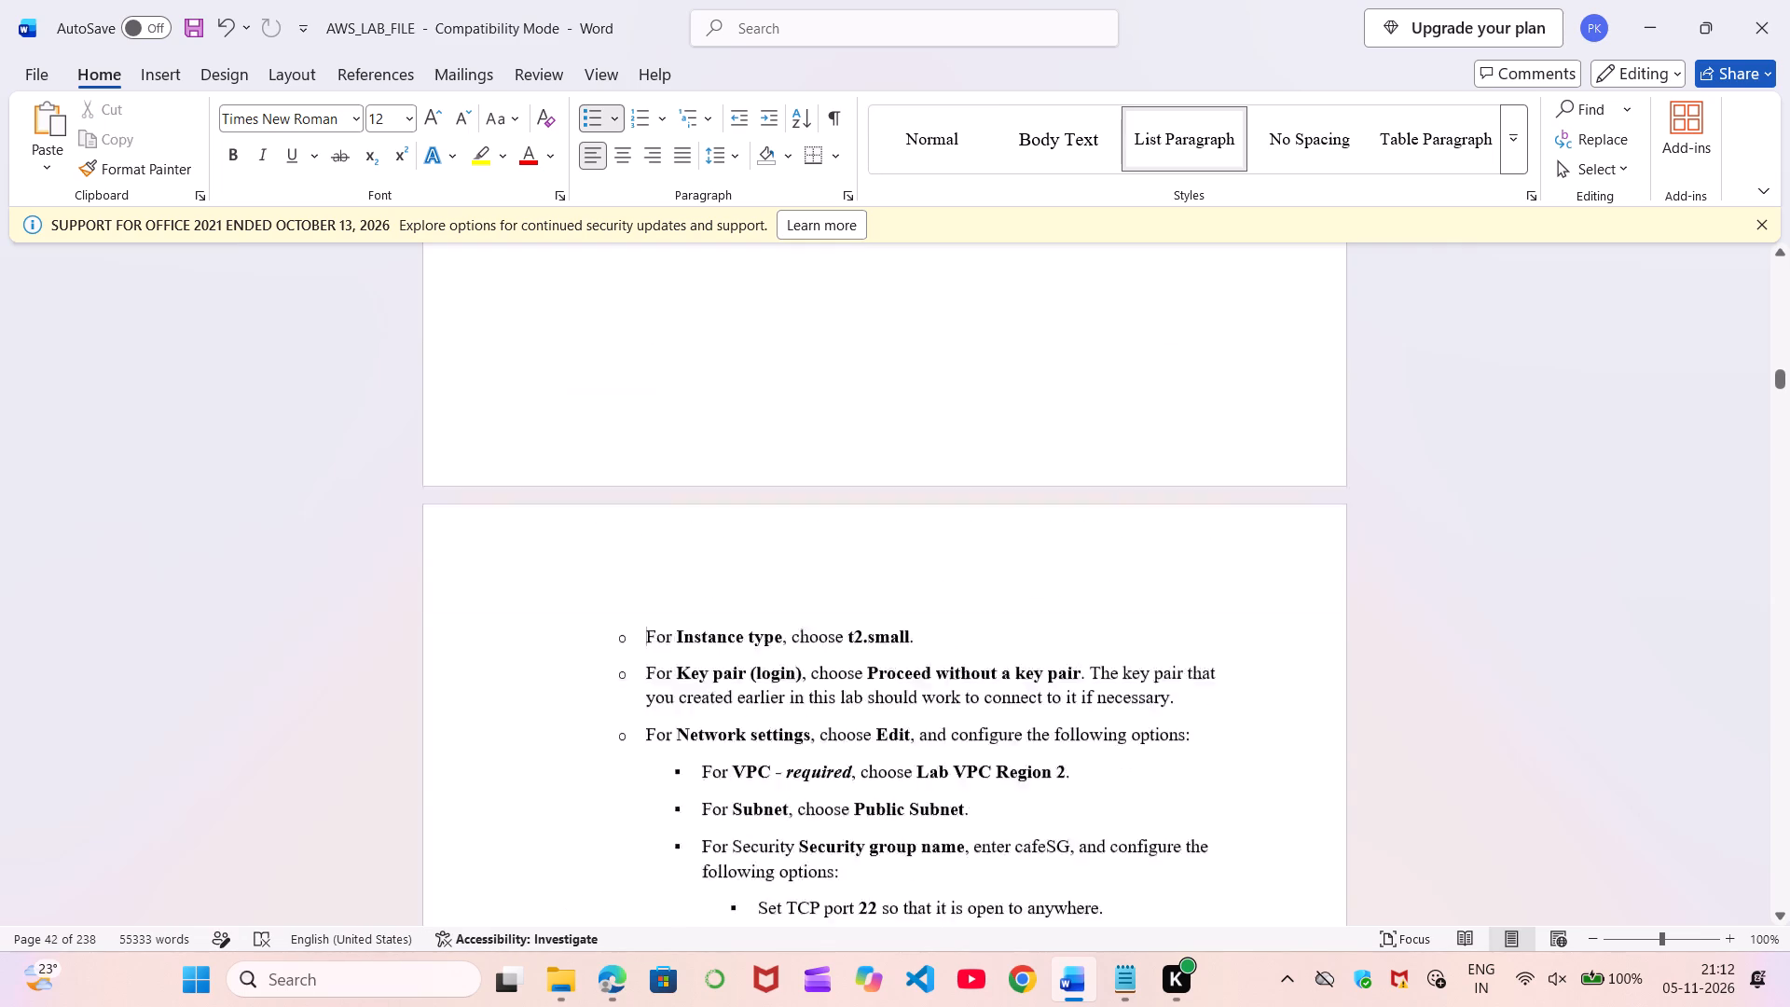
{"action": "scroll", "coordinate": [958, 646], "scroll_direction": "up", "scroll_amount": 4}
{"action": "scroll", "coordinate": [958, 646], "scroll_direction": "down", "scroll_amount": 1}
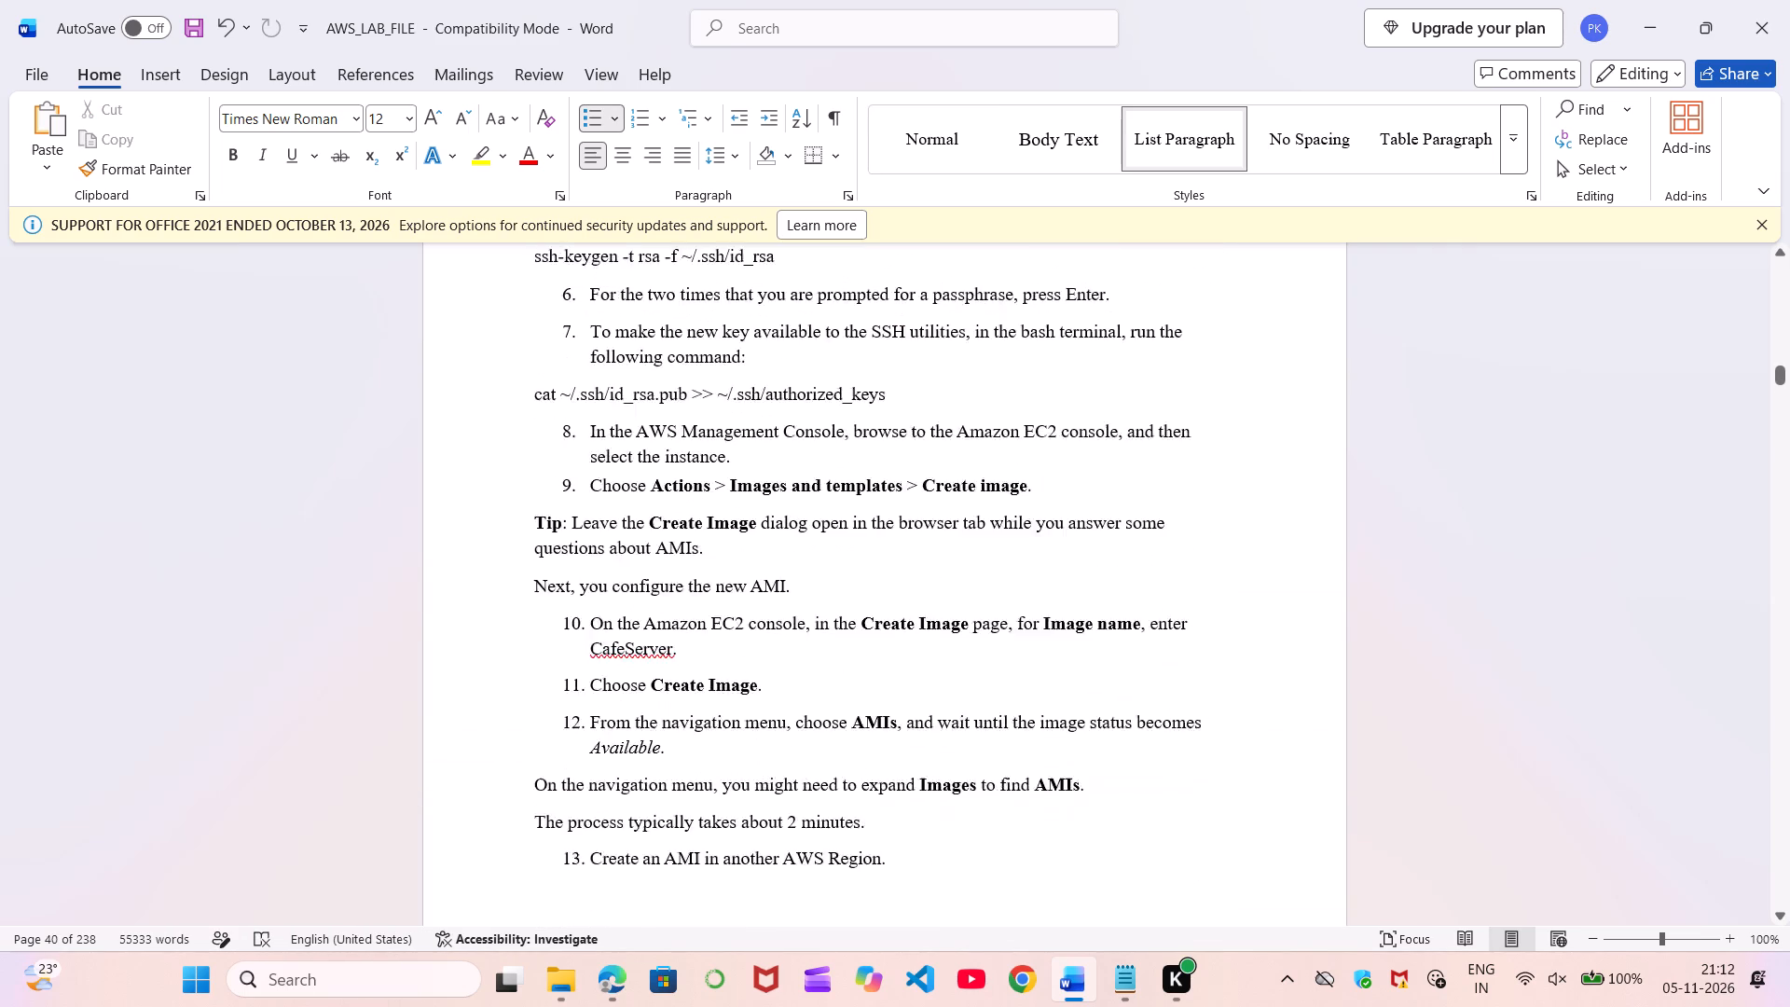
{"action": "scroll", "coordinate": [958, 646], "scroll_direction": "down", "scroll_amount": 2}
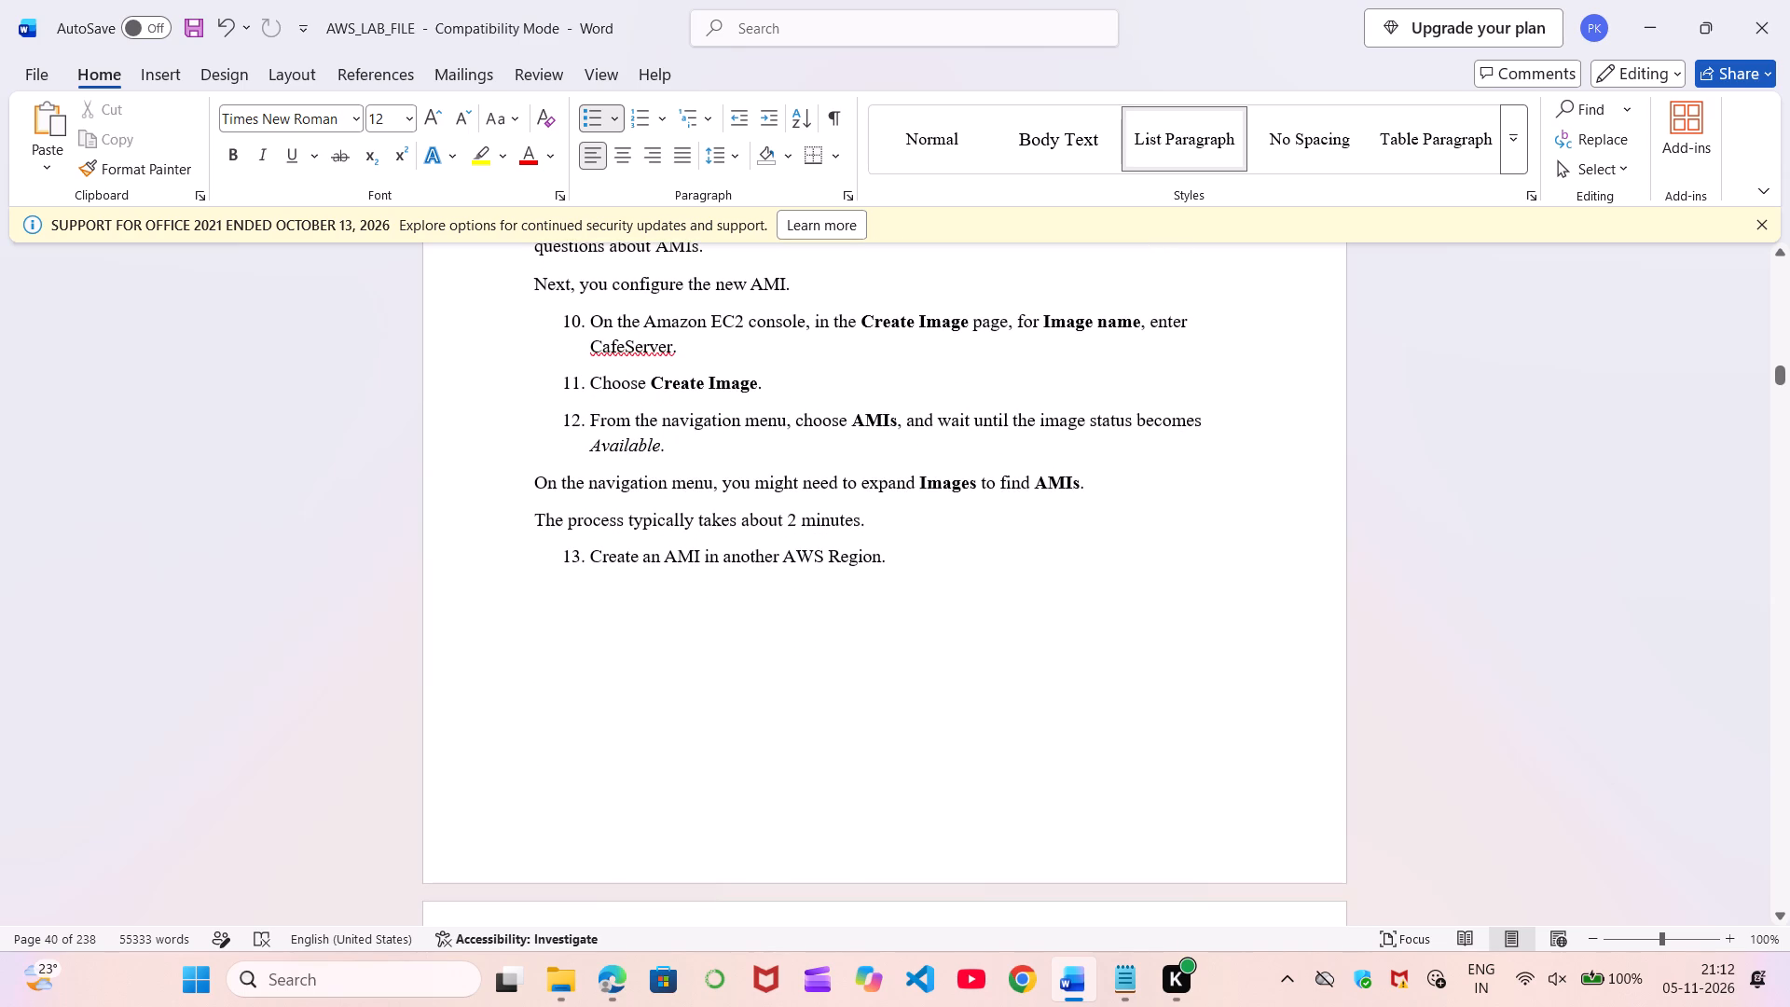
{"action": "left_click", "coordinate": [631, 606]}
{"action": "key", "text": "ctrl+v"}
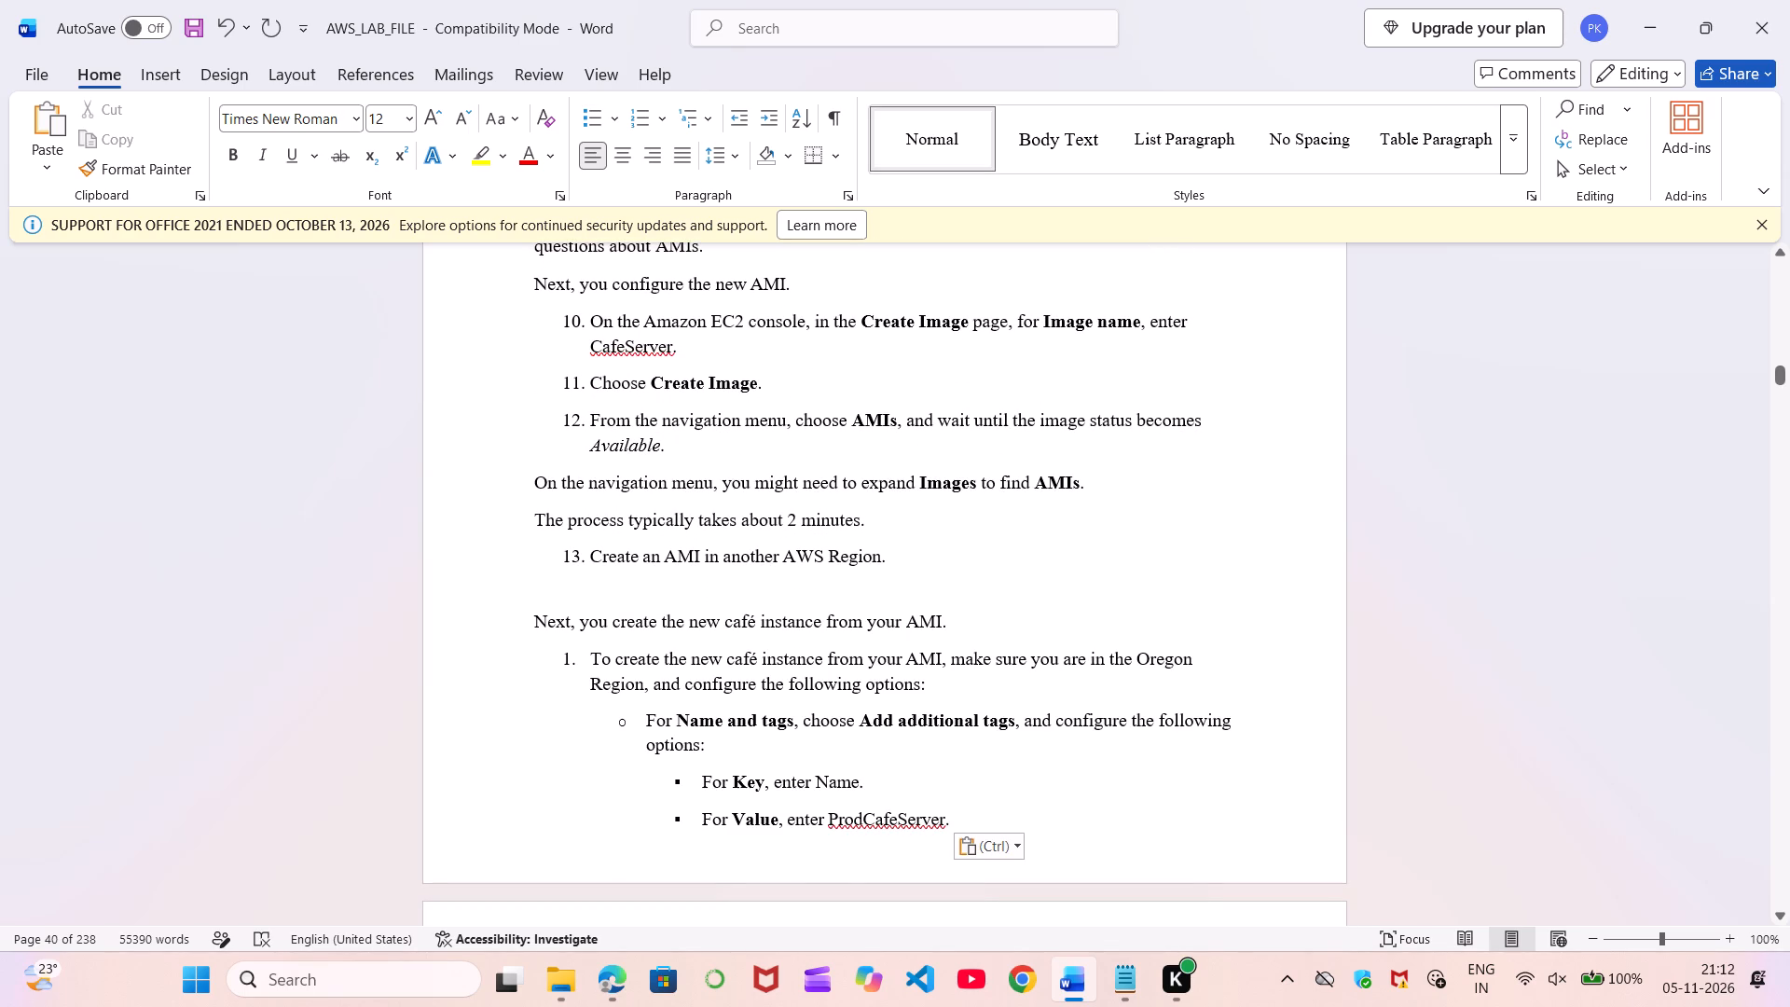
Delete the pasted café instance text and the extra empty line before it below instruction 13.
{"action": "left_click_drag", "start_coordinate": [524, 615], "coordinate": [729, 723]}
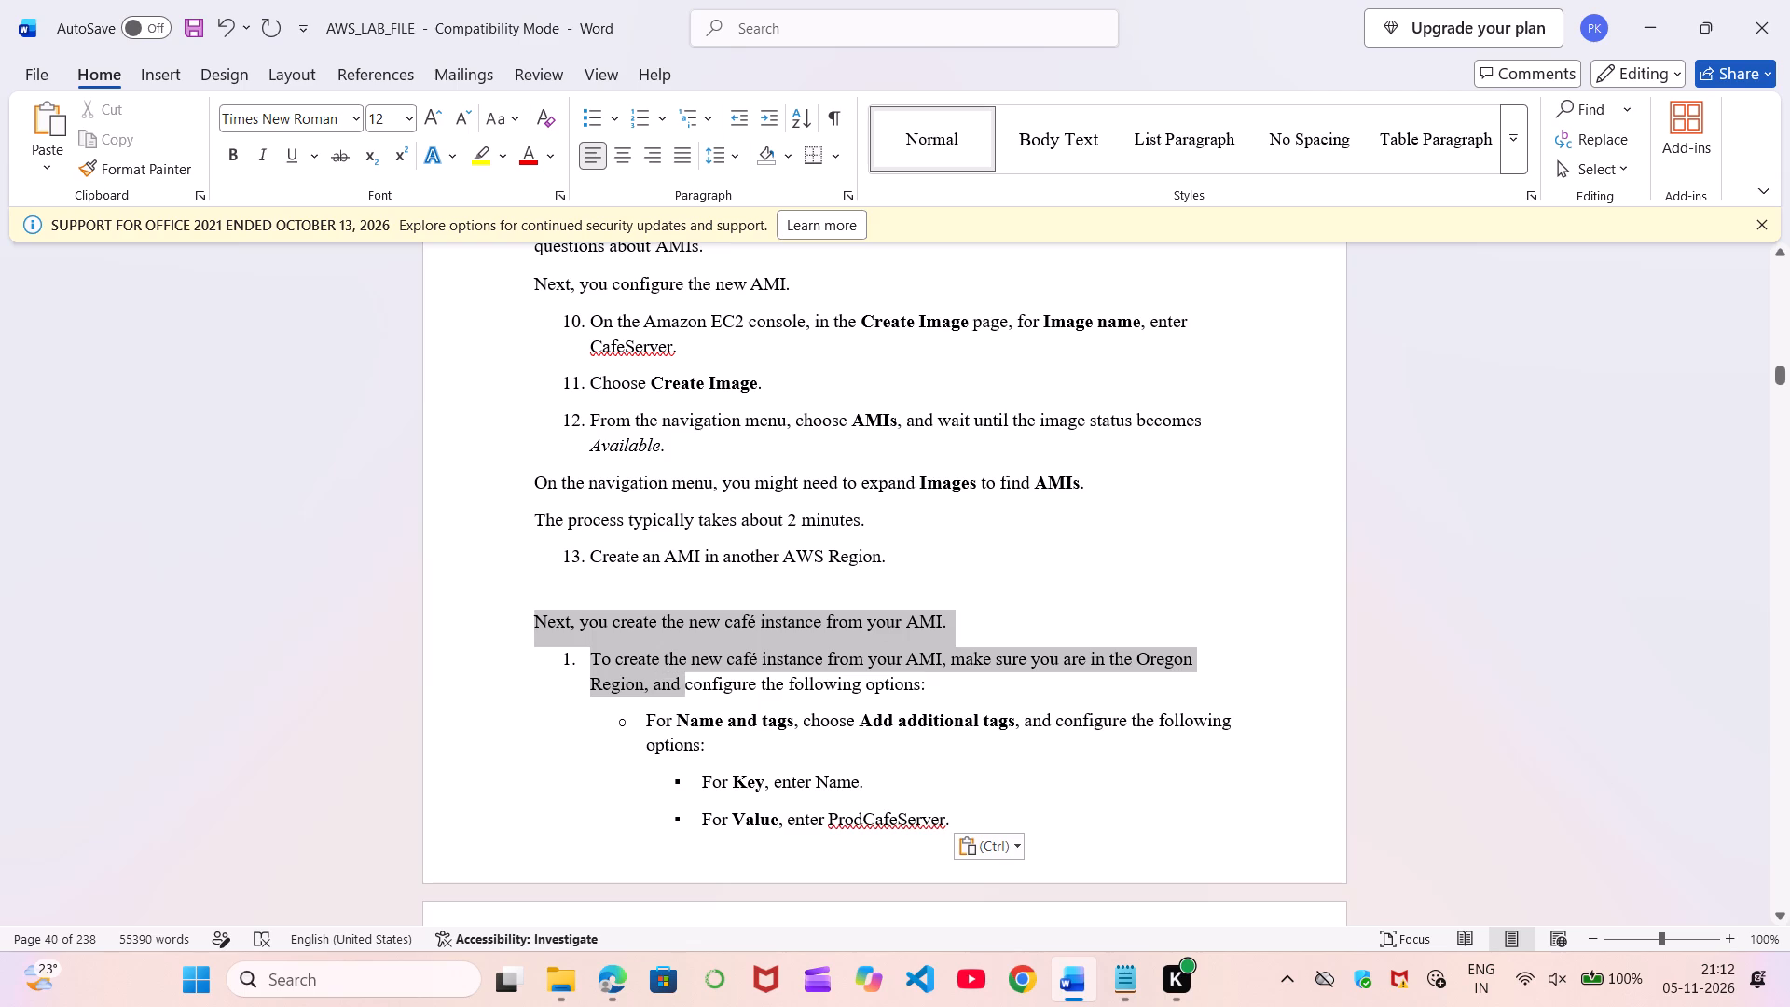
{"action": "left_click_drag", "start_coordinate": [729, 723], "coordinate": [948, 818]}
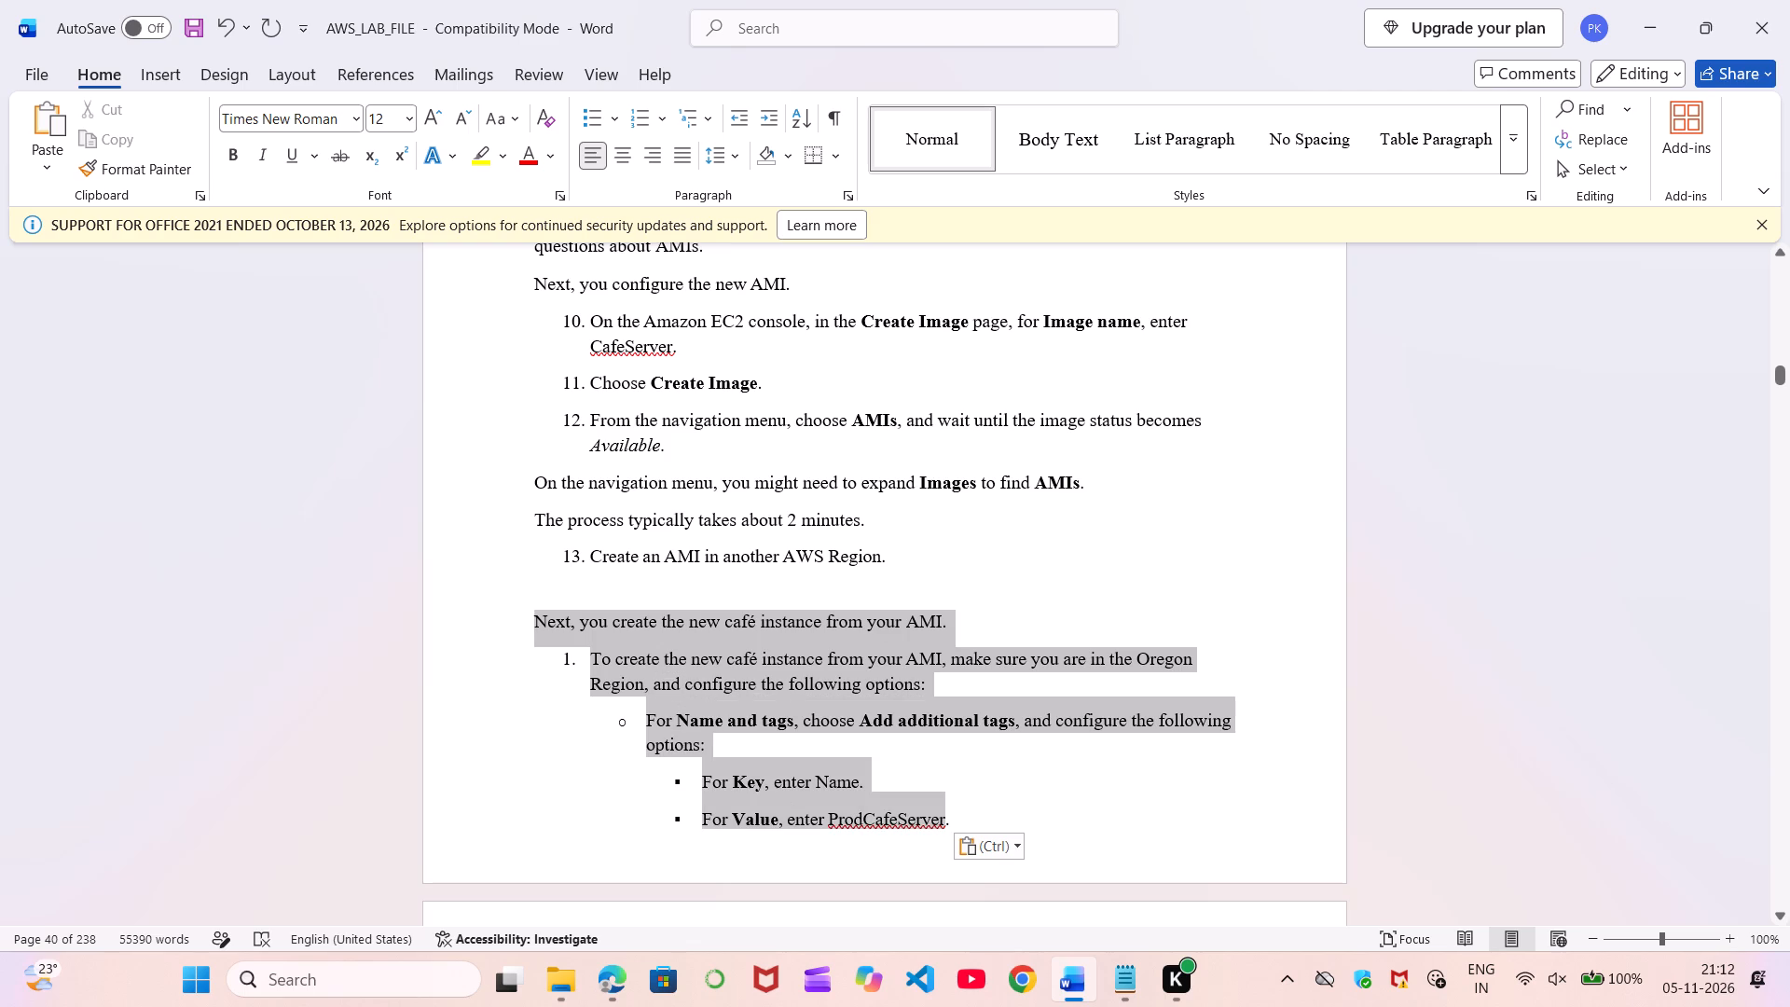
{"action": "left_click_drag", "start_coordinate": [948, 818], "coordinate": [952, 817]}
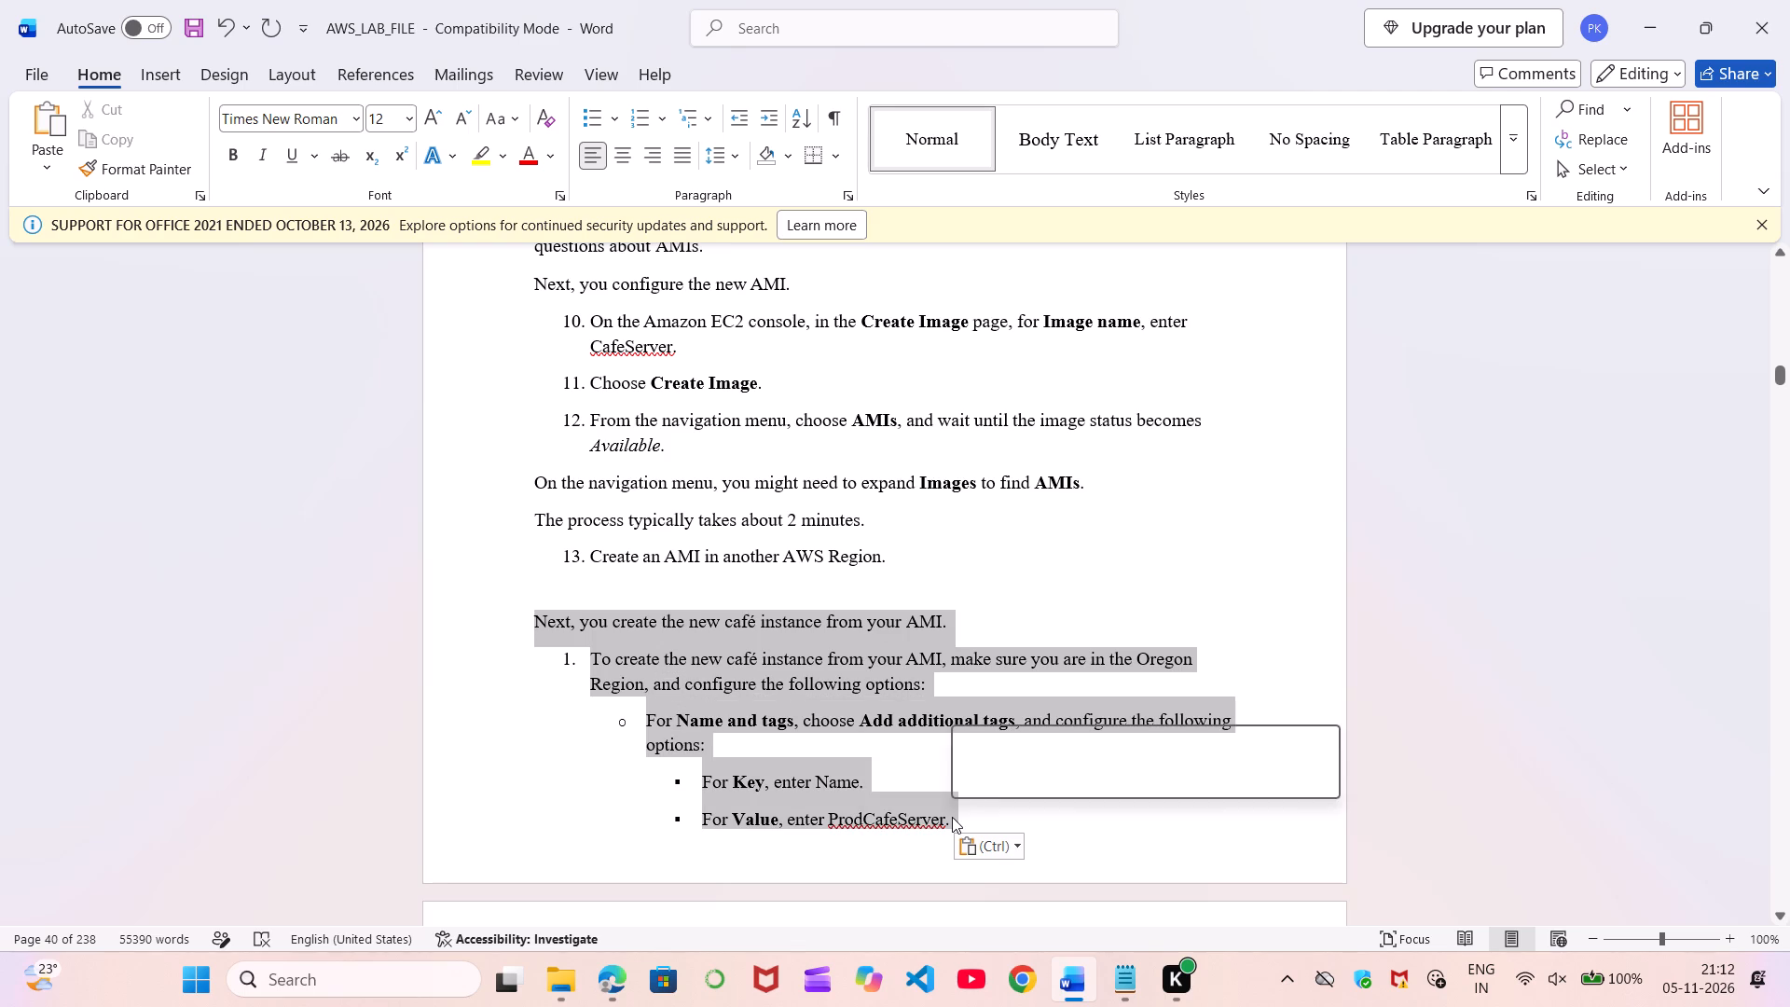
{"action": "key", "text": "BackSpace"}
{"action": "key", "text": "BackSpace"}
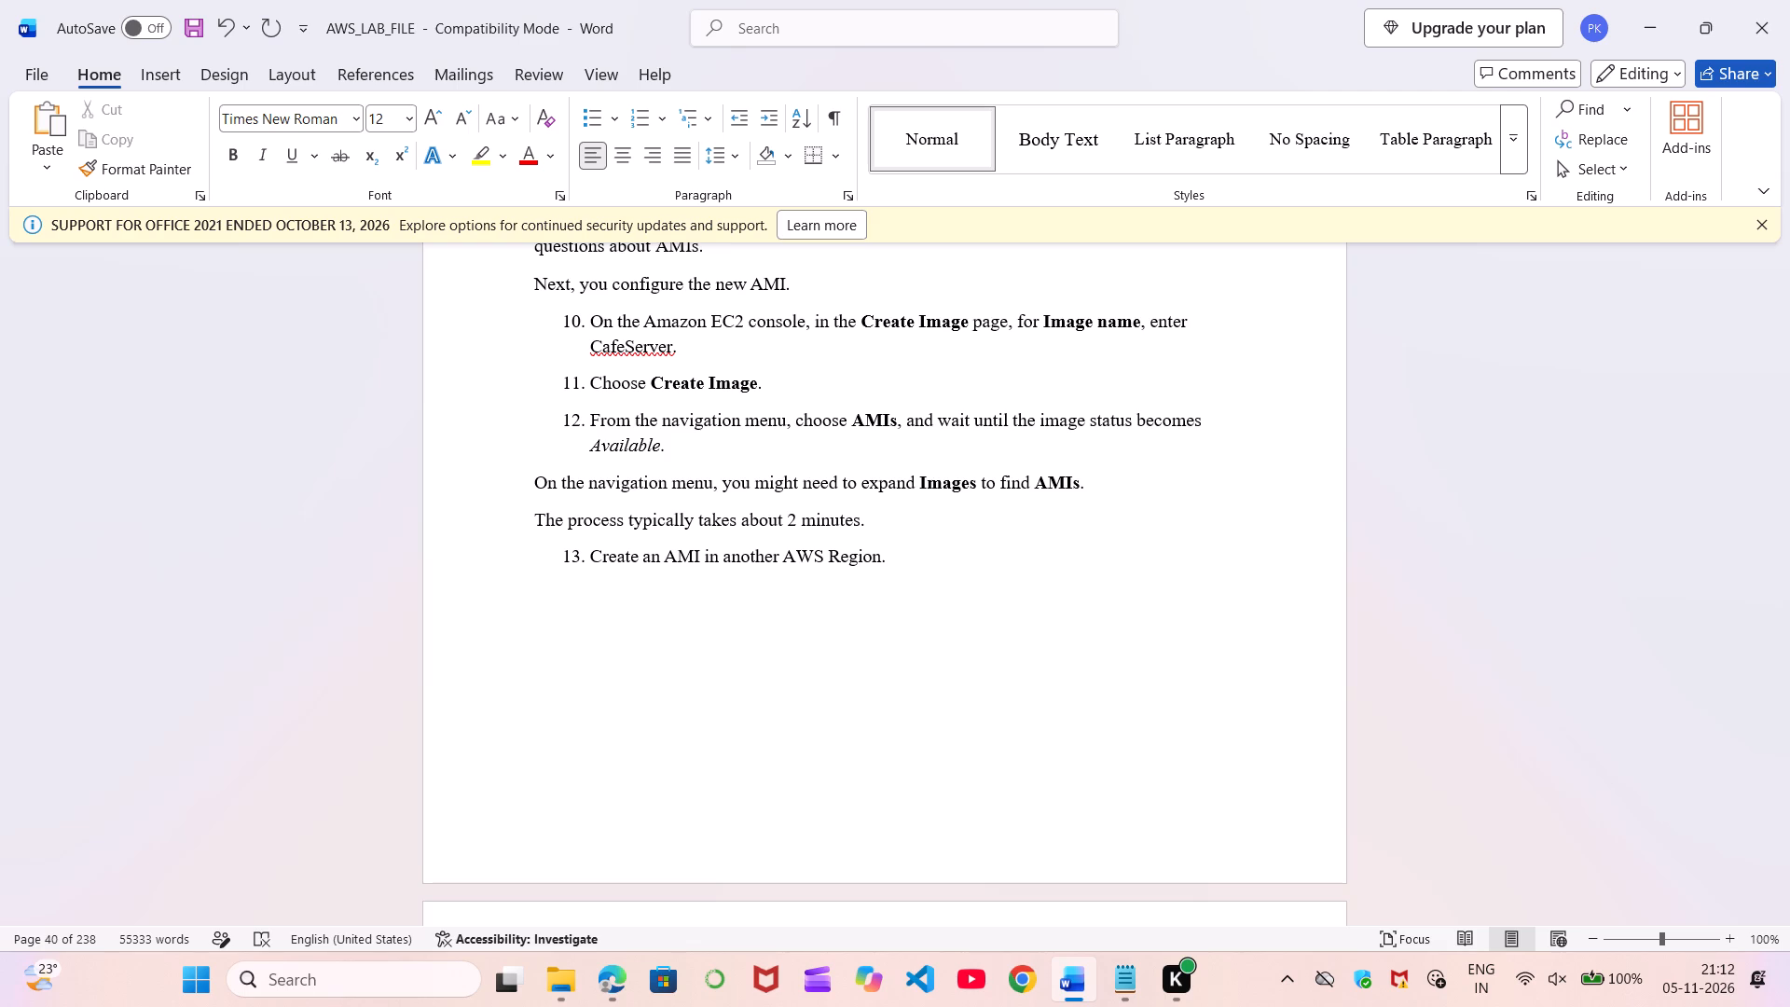
Paste the cut café instance text on the line directly under instruction 13.
{"action": "key", "text": "Left"}
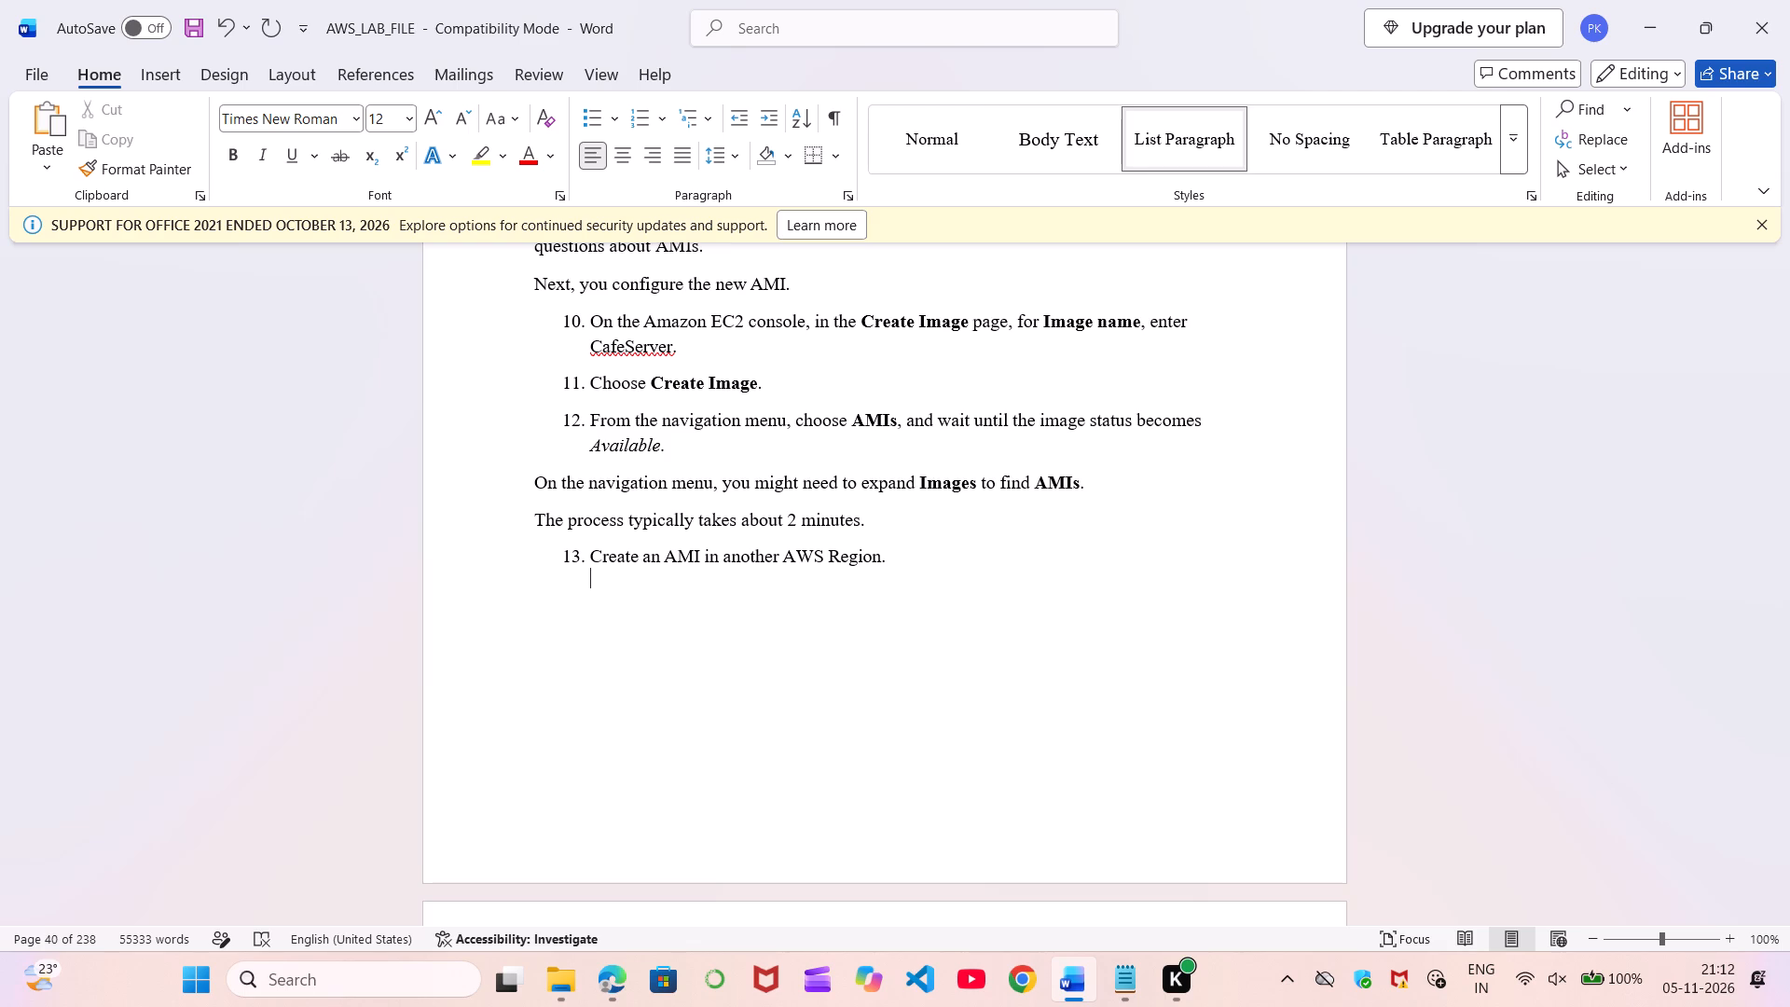
{"action": "key", "text": "ctrl+v"}
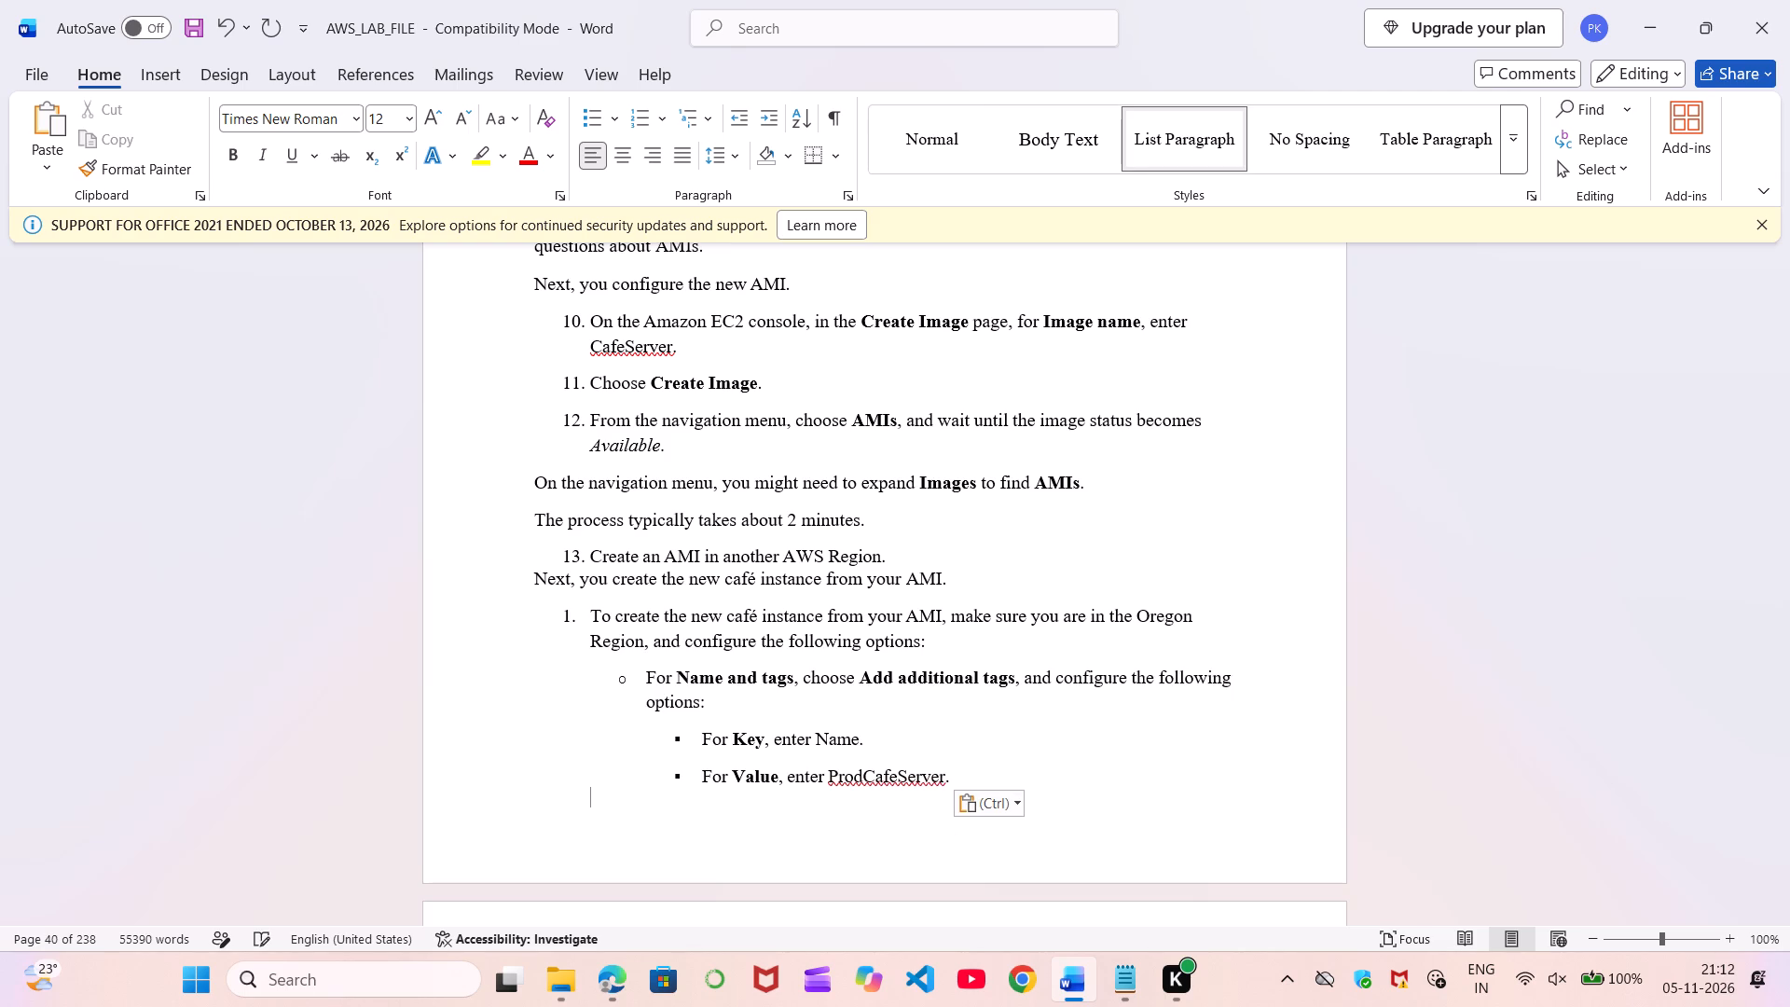
Insert an unnumbered blank line between instruction 13 and "Next, you create the new café instance from your AMI.".
{"action": "left_click", "coordinate": [897, 564]}
{"action": "key", "text": "Return"}
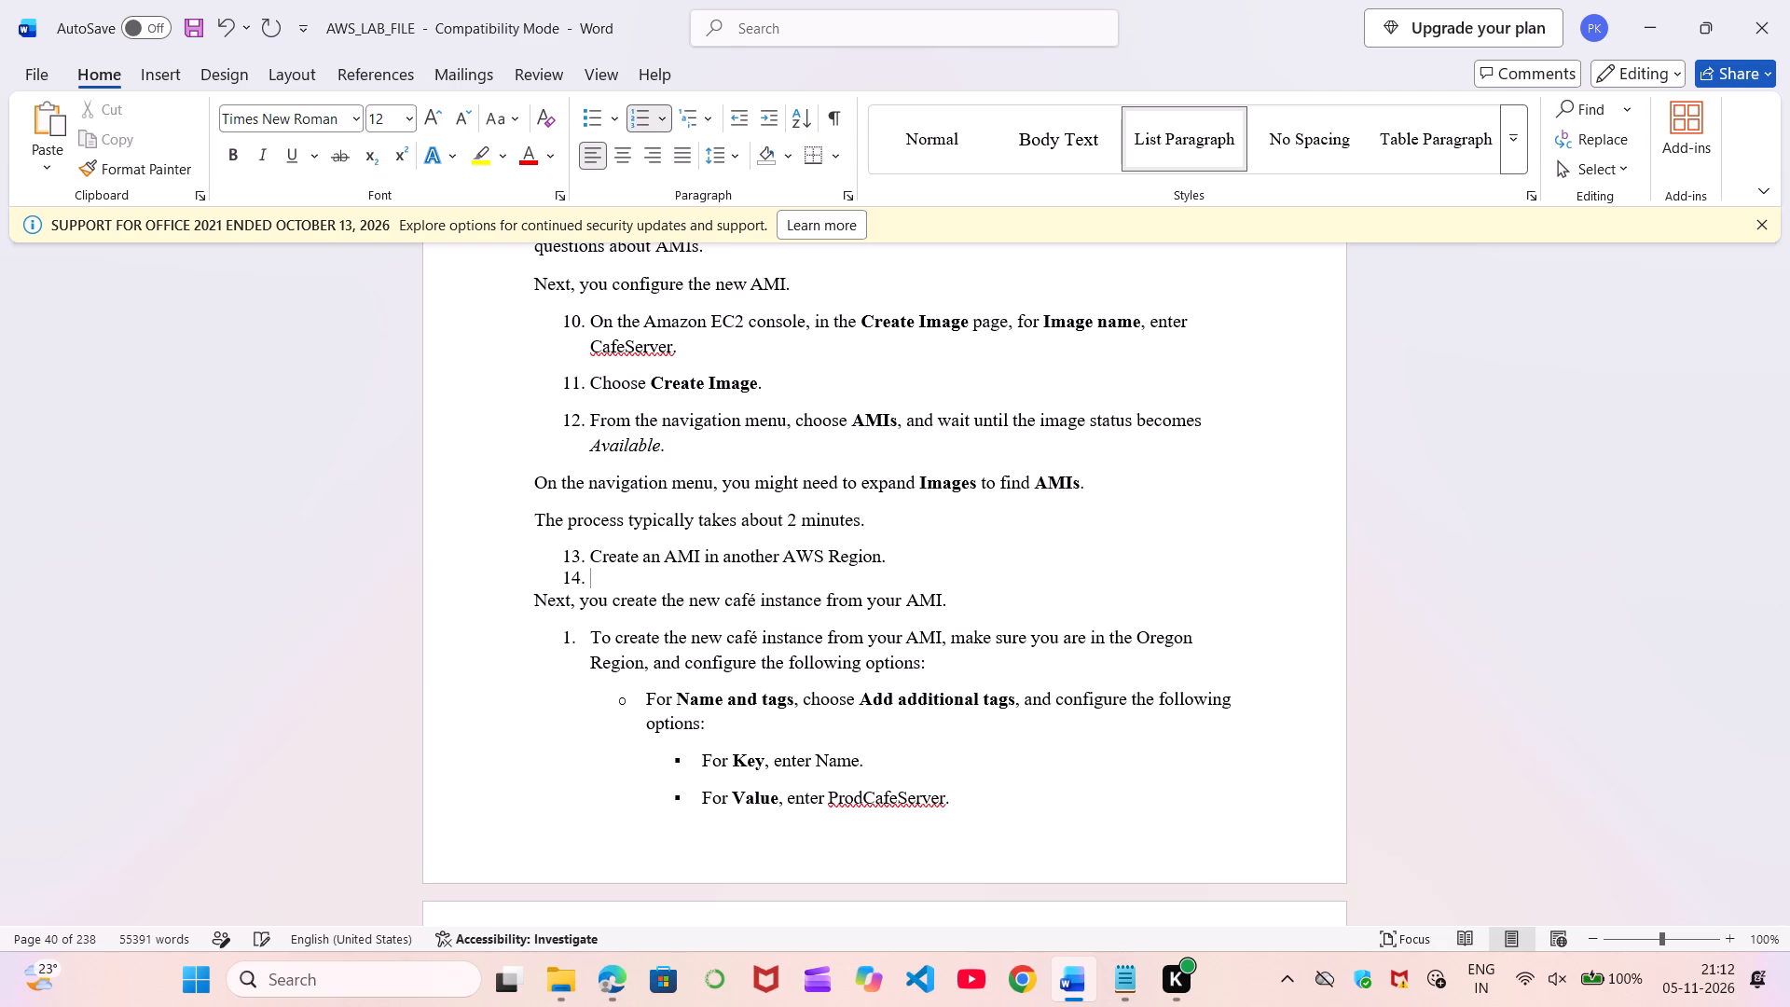
{"action": "key", "text": "BackSpace"}
Renumber the pasted instruction "To create the new café instance from your AMI…" as 14.
{"action": "key", "text": "Down"}
{"action": "key", "text": "Down"}
{"action": "key", "text": "BackSpace"}
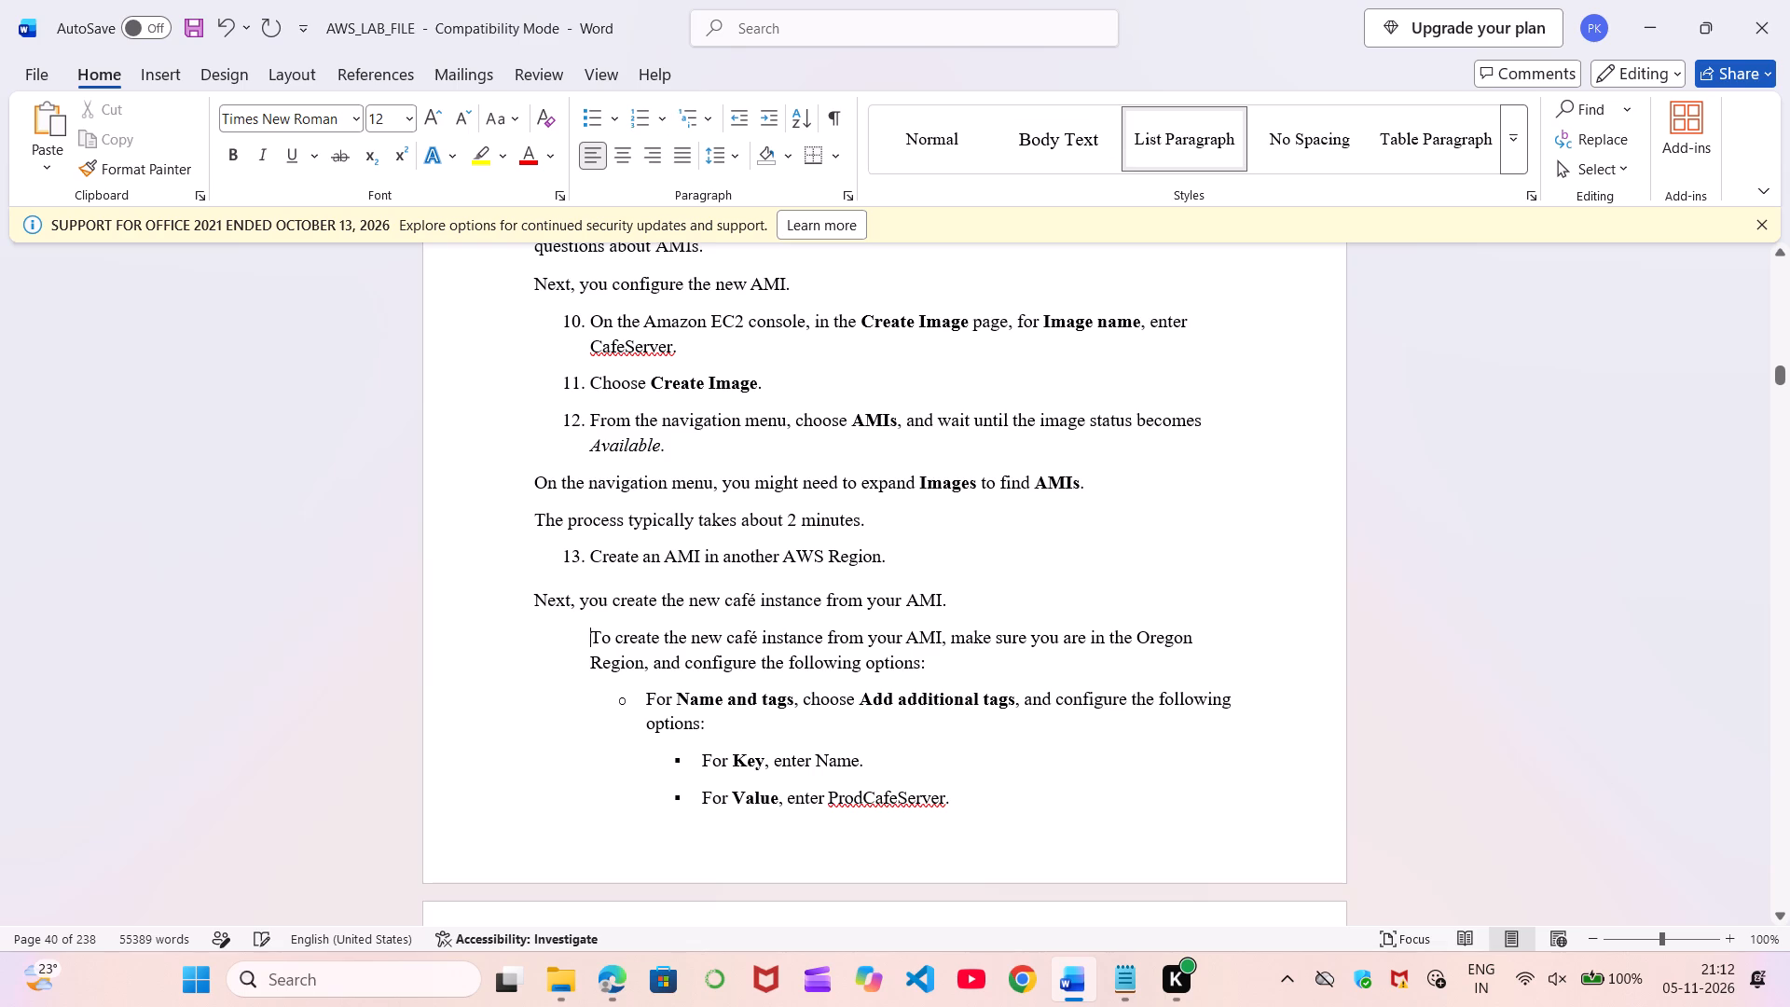
{"action": "key", "text": "BackSpace"}
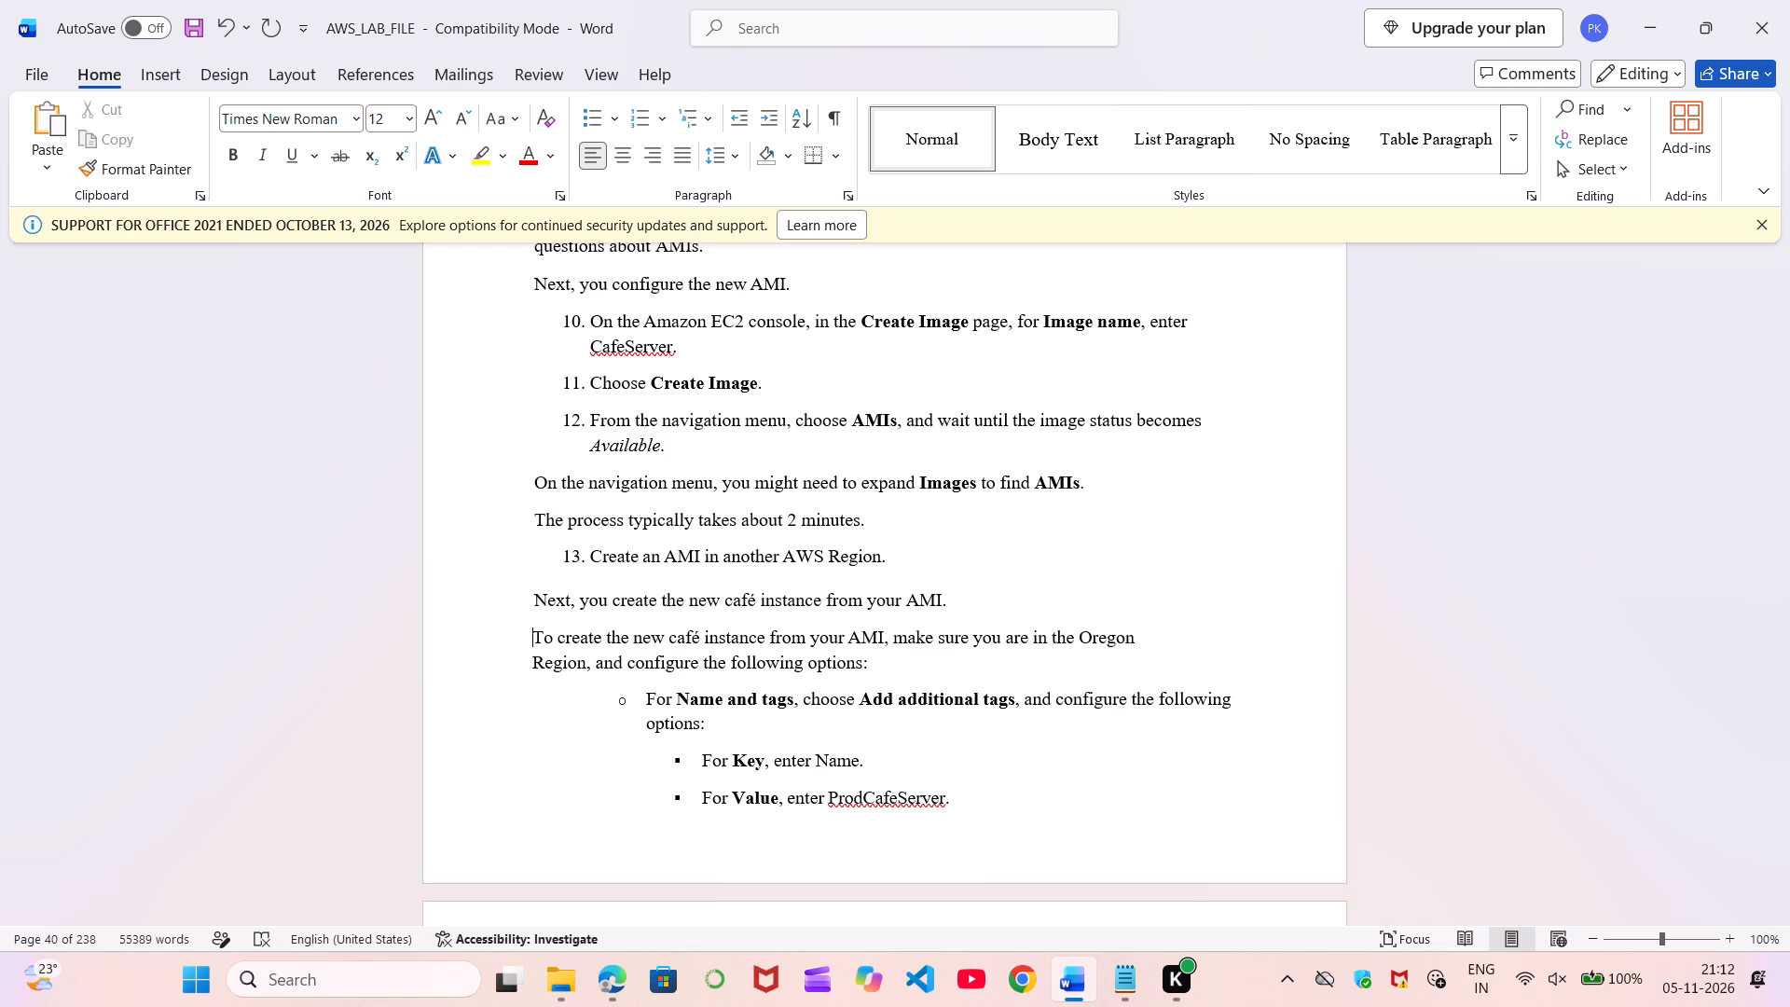
{"action": "key", "text": "Tab"}
{"action": "type", "text": "14"}
{"action": "type", "text": "."}
{"action": "key", "text": "space"}
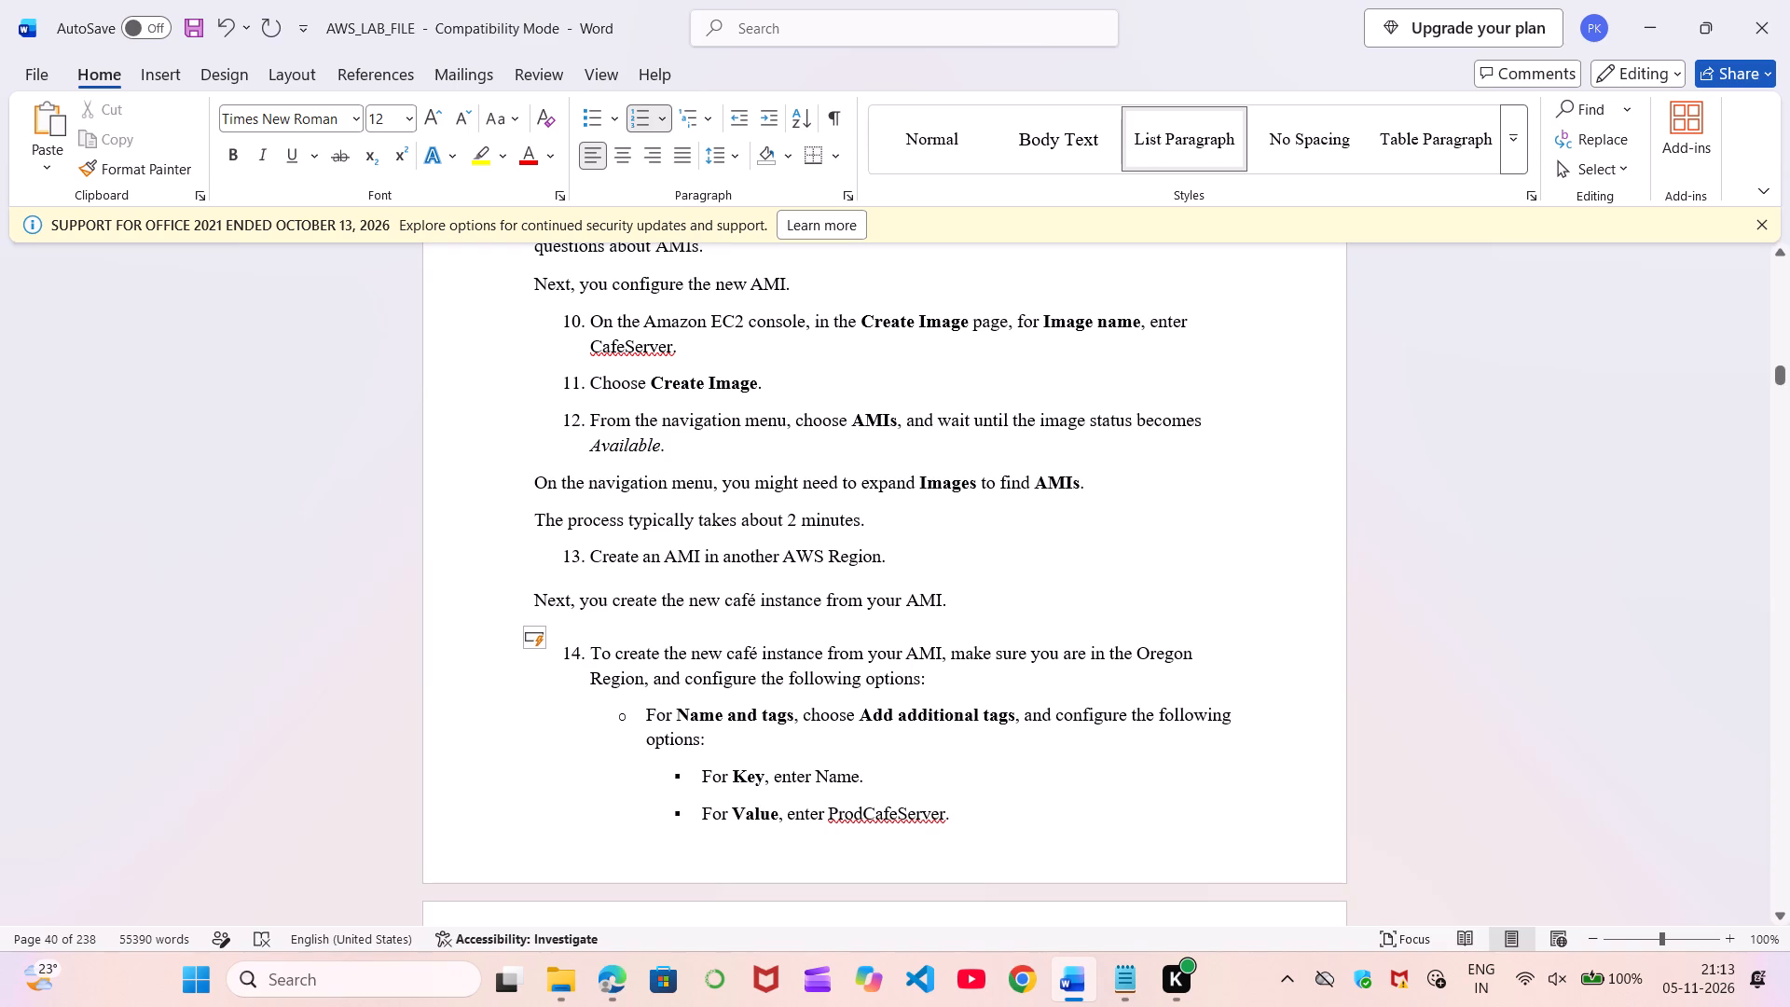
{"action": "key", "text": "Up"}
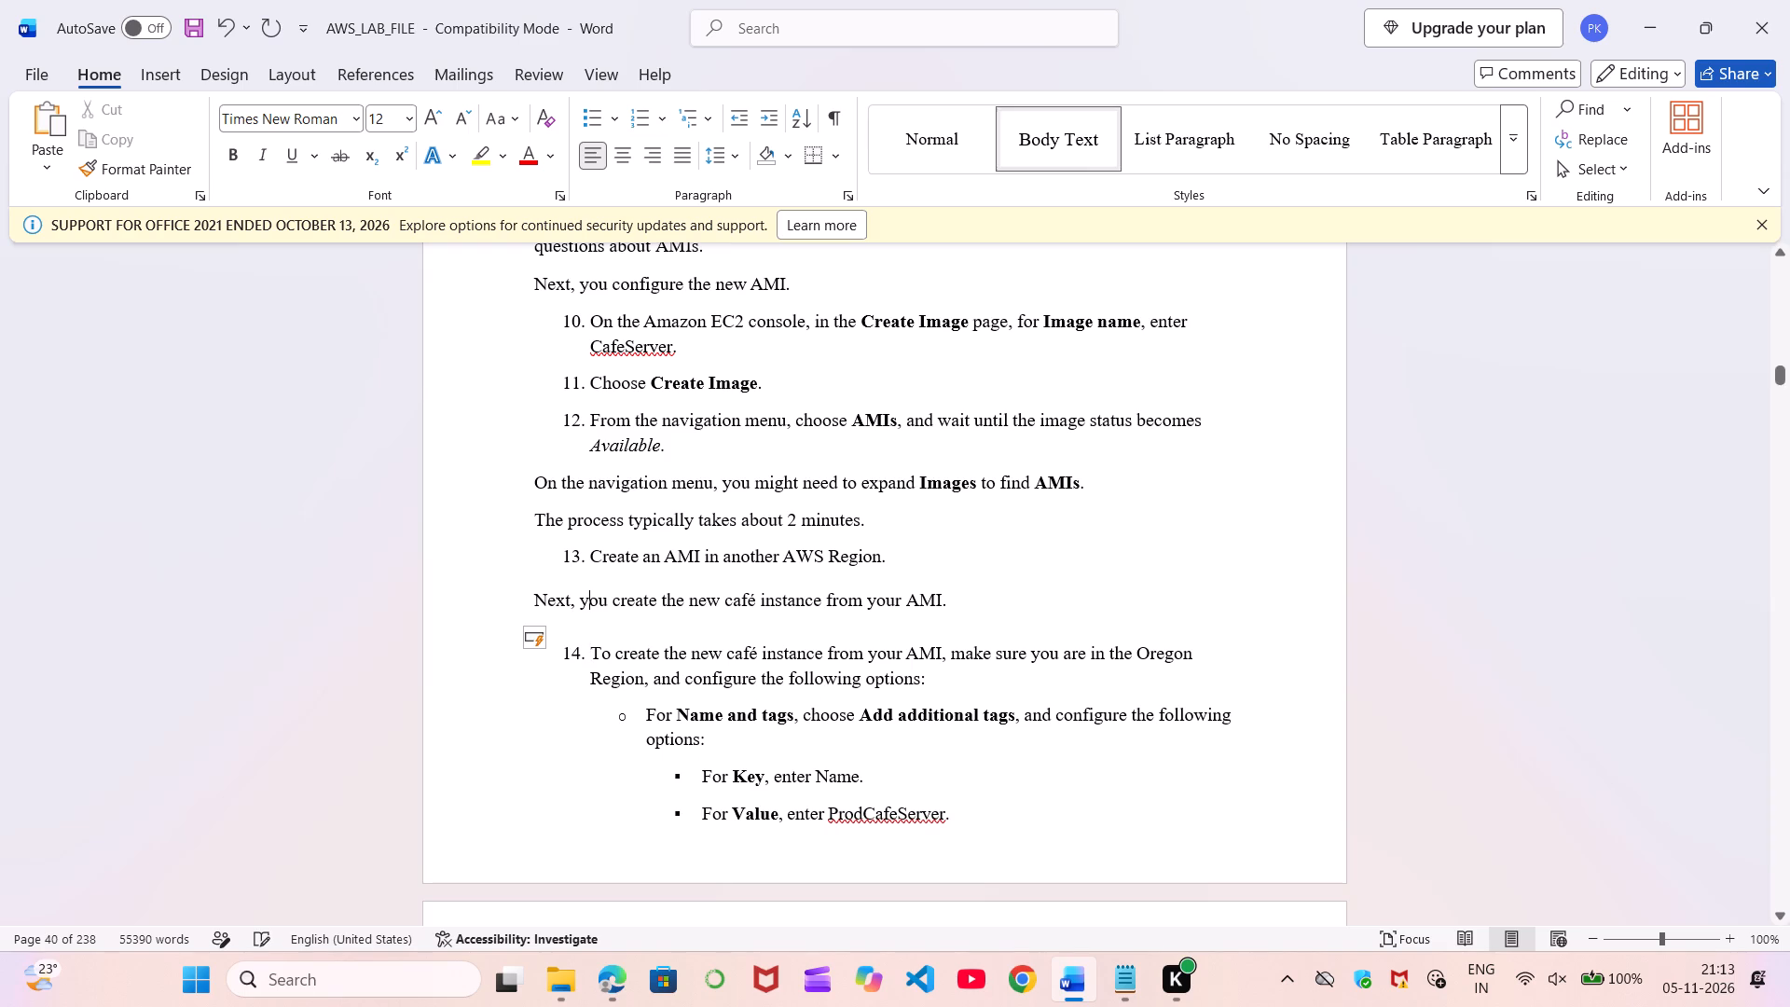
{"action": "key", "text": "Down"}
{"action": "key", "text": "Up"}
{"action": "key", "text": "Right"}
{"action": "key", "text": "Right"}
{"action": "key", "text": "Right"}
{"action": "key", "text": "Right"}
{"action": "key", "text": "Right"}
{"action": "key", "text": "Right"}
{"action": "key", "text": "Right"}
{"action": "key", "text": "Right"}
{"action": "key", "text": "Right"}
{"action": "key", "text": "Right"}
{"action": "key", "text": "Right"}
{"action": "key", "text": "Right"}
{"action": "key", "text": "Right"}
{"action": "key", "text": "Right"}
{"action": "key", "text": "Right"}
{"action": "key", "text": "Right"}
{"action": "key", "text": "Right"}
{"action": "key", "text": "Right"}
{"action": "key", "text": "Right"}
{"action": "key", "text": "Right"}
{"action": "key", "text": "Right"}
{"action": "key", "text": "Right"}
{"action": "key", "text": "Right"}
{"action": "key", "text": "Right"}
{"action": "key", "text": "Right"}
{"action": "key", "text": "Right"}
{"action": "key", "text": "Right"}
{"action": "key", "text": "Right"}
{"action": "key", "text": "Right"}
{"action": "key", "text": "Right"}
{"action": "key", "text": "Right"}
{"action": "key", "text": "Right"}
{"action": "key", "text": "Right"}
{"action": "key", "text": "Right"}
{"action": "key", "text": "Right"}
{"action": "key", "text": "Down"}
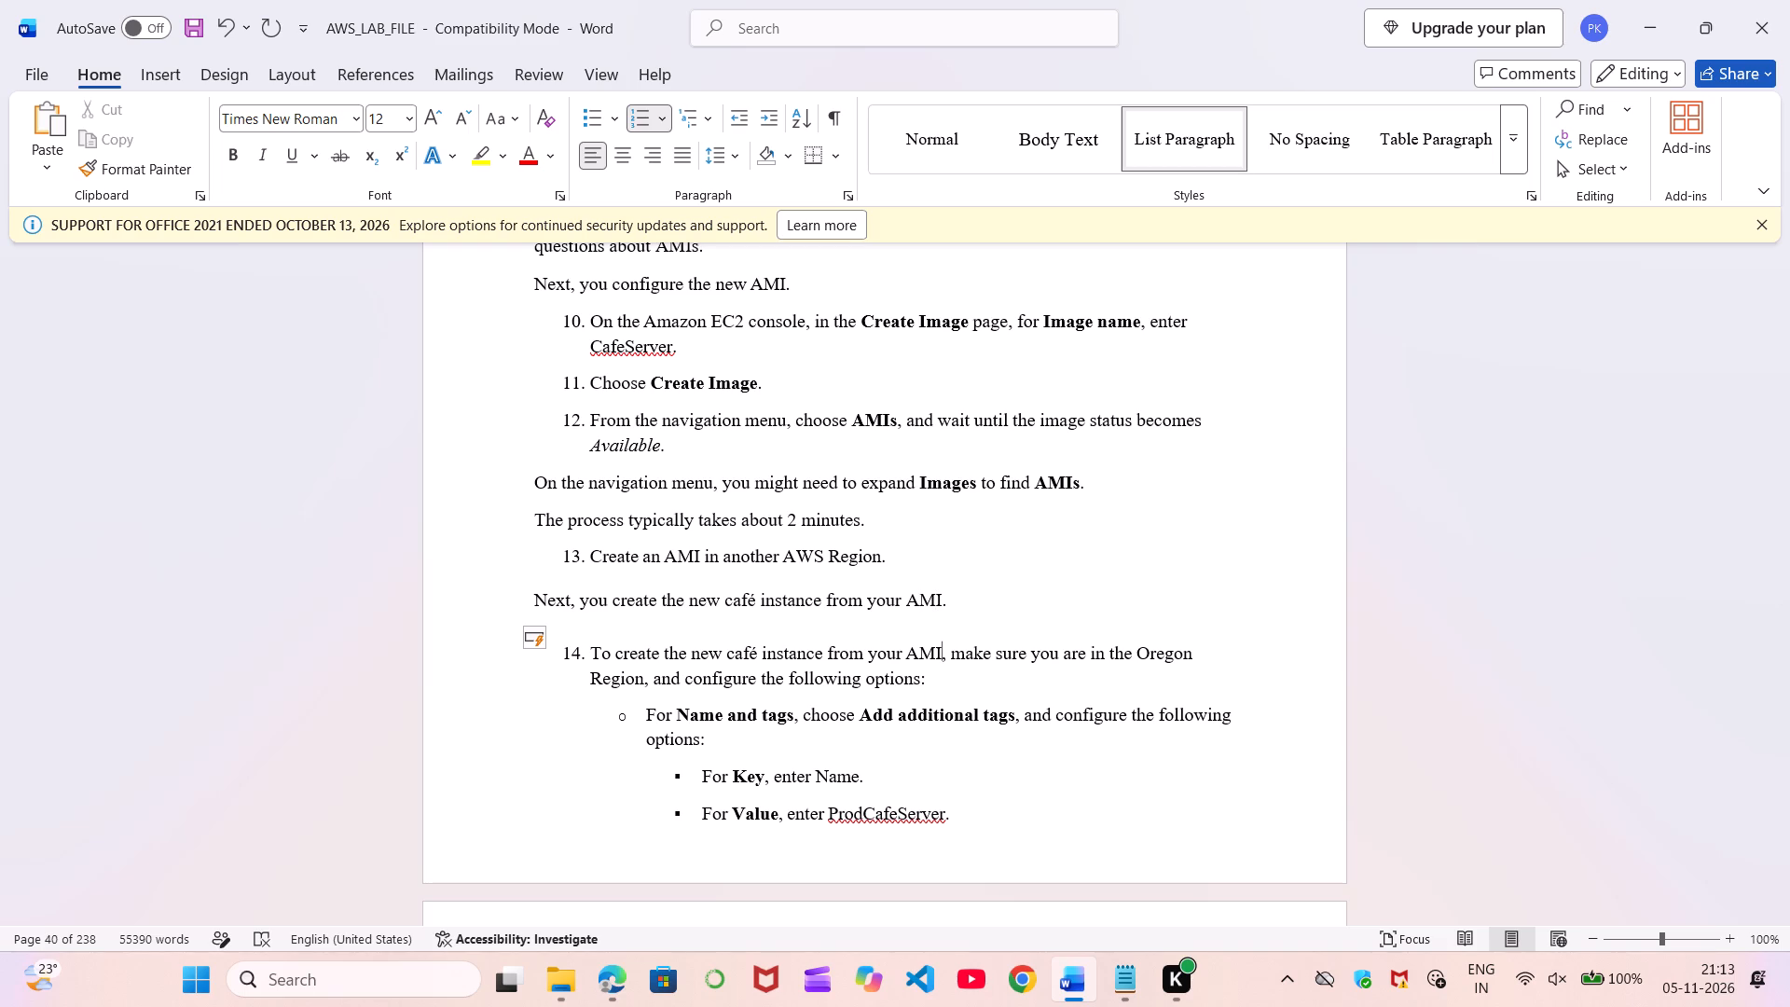
Renumber the instruction "Choose Launch instance." below the IAM instance profile option as 15 so the list continues from instruction 14.
{"action": "scroll", "coordinate": [585, 632], "scroll_direction": "down", "scroll_amount": 3}
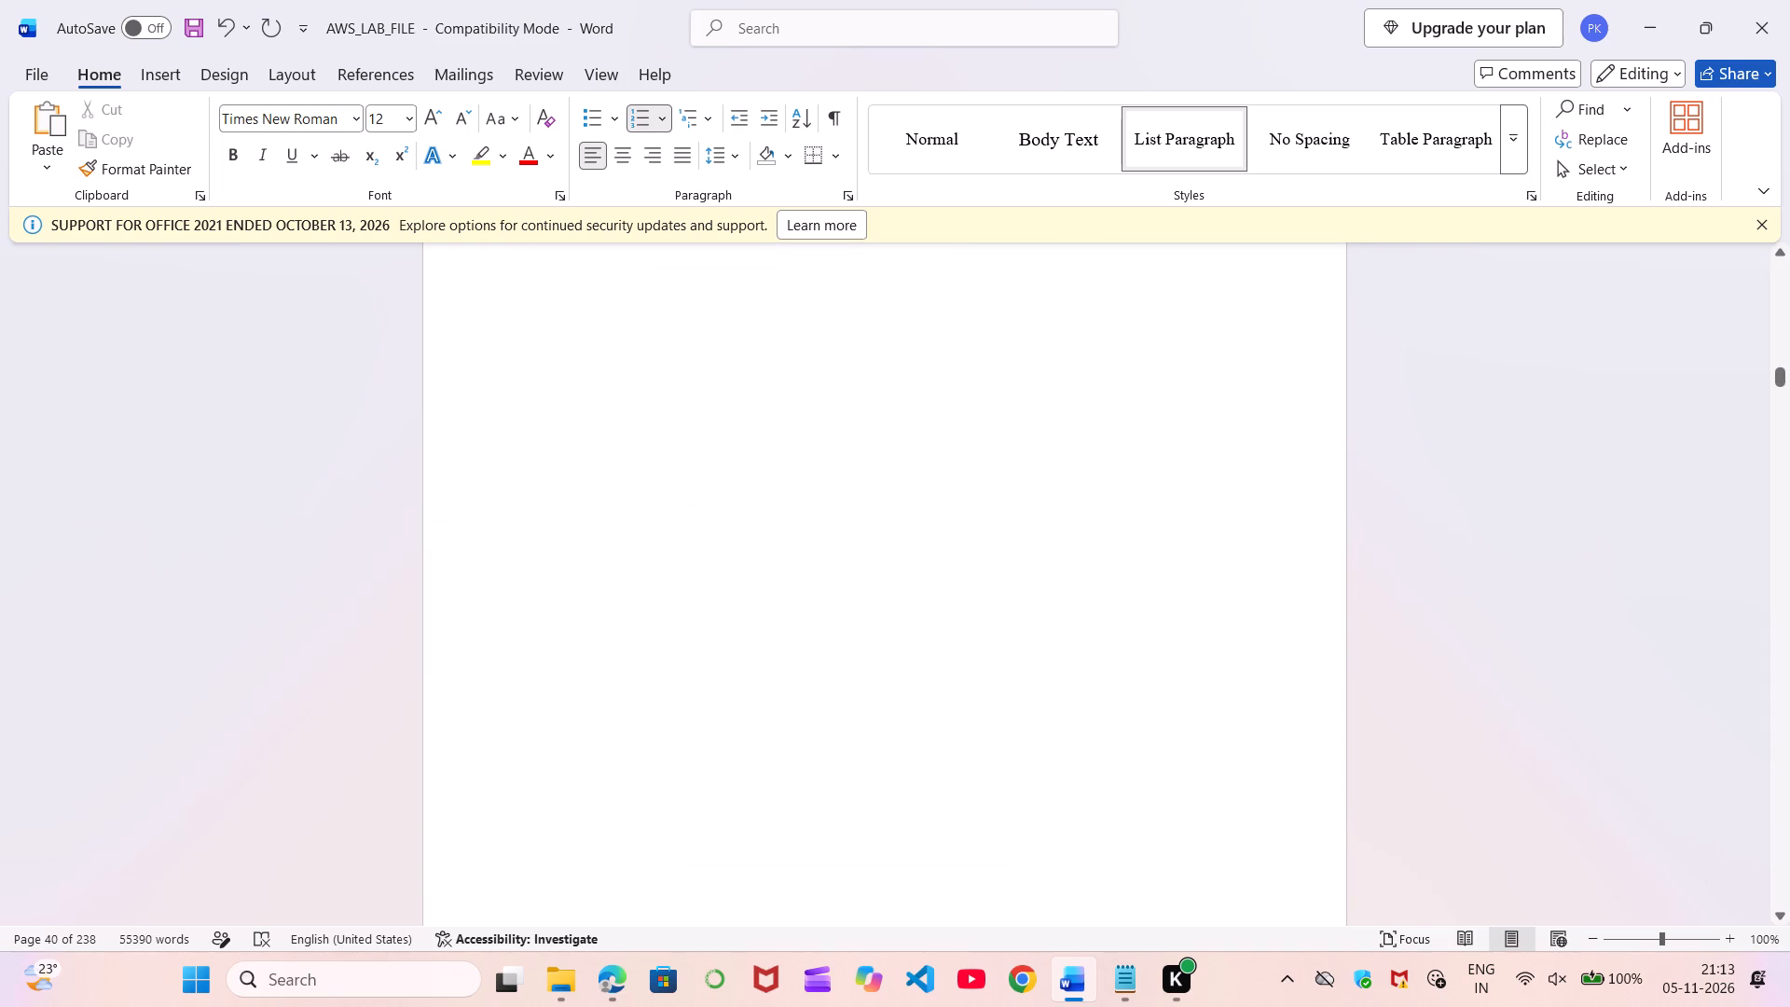
{"action": "scroll", "coordinate": [585, 632], "scroll_direction": "down", "scroll_amount": 4}
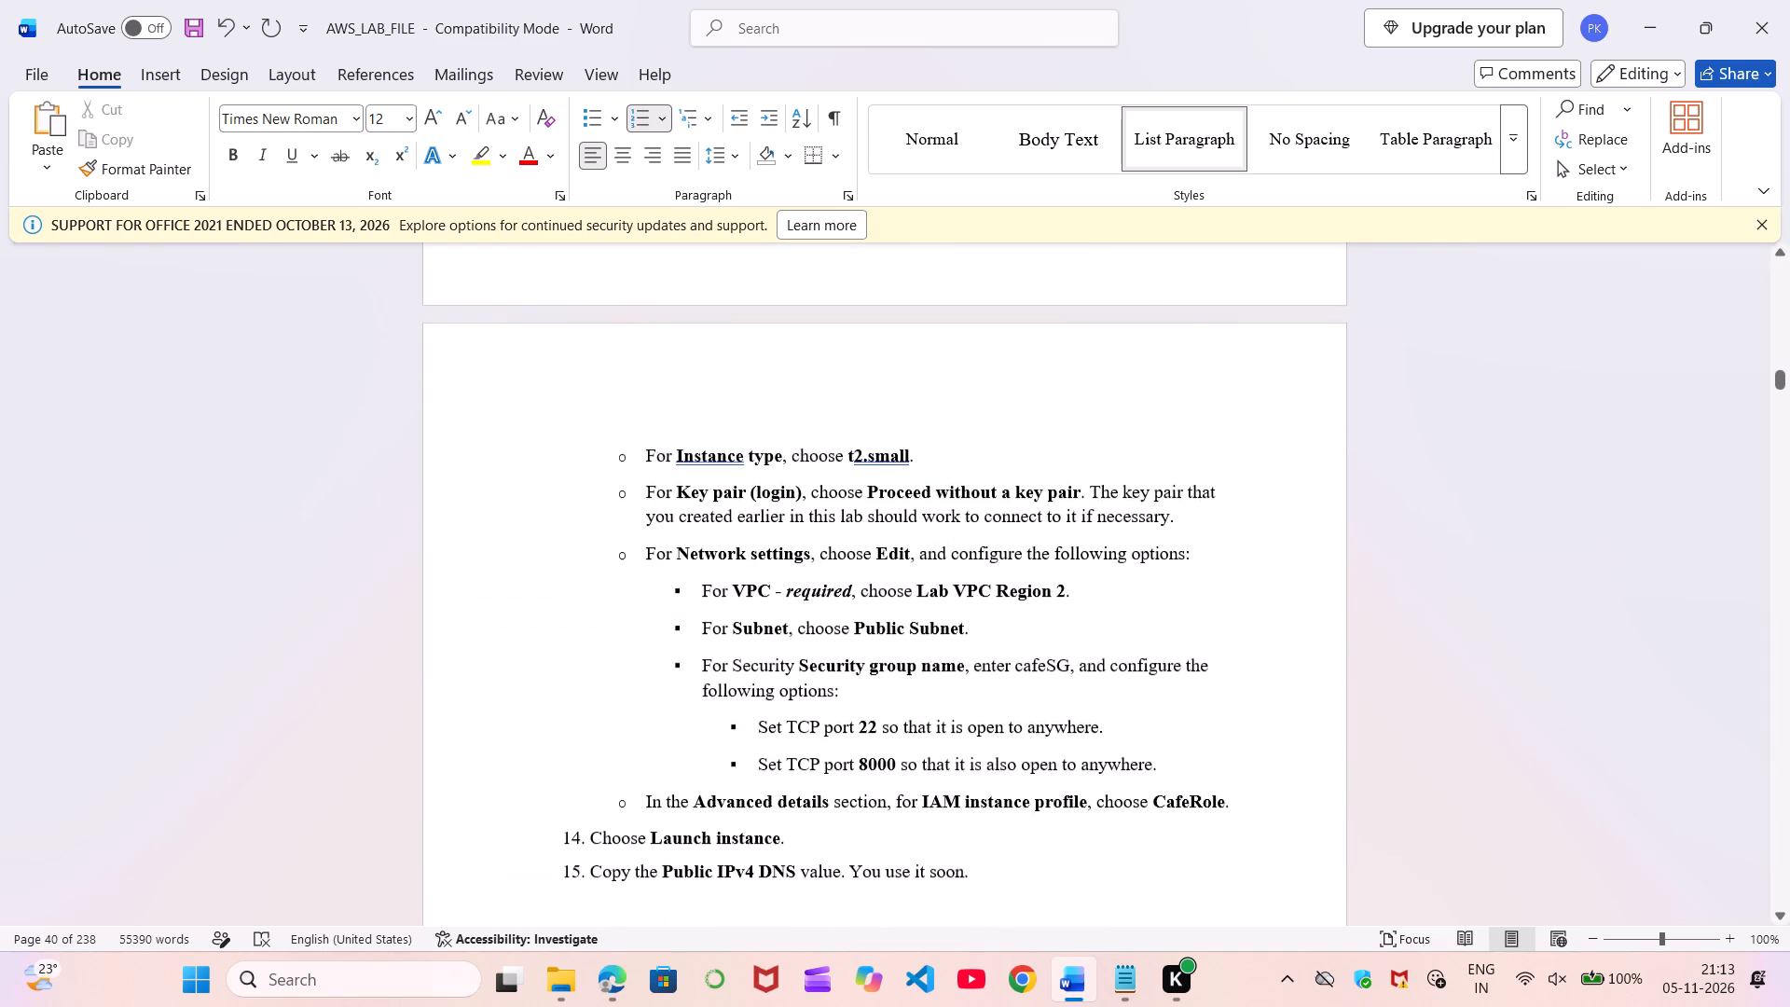
{"action": "scroll", "coordinate": [585, 632], "scroll_direction": "down", "scroll_amount": 3}
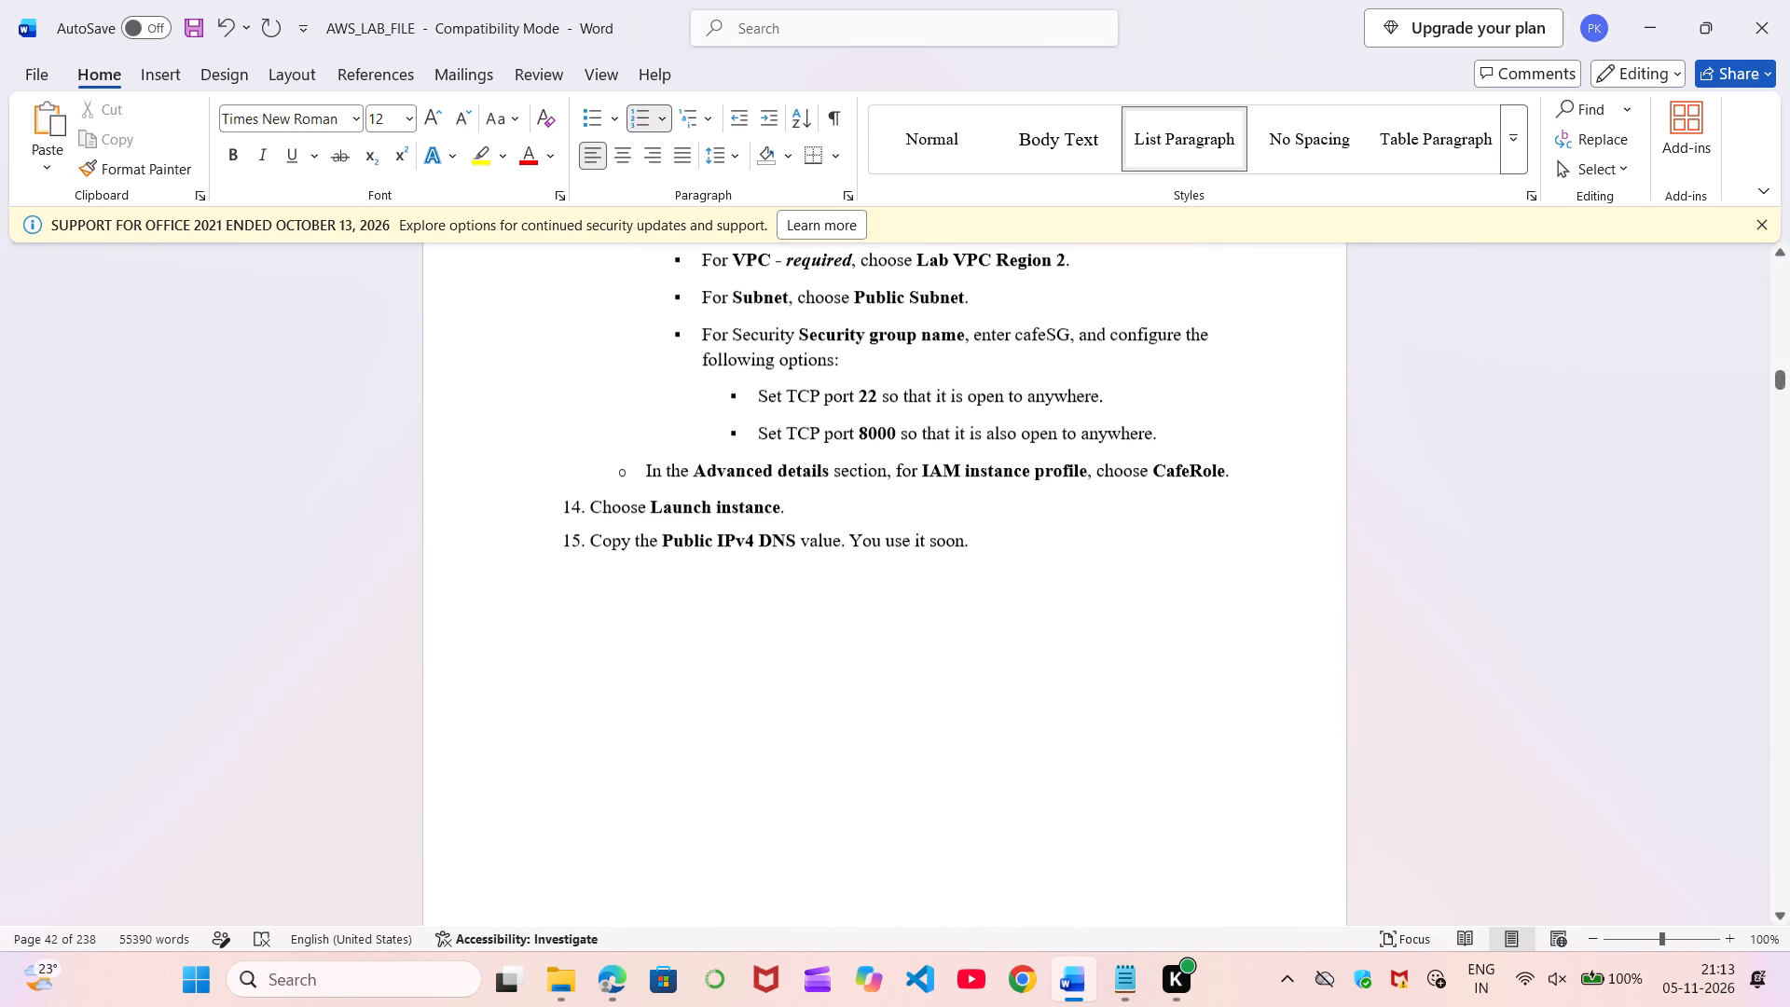
{"action": "left_click", "coordinate": [580, 504]}
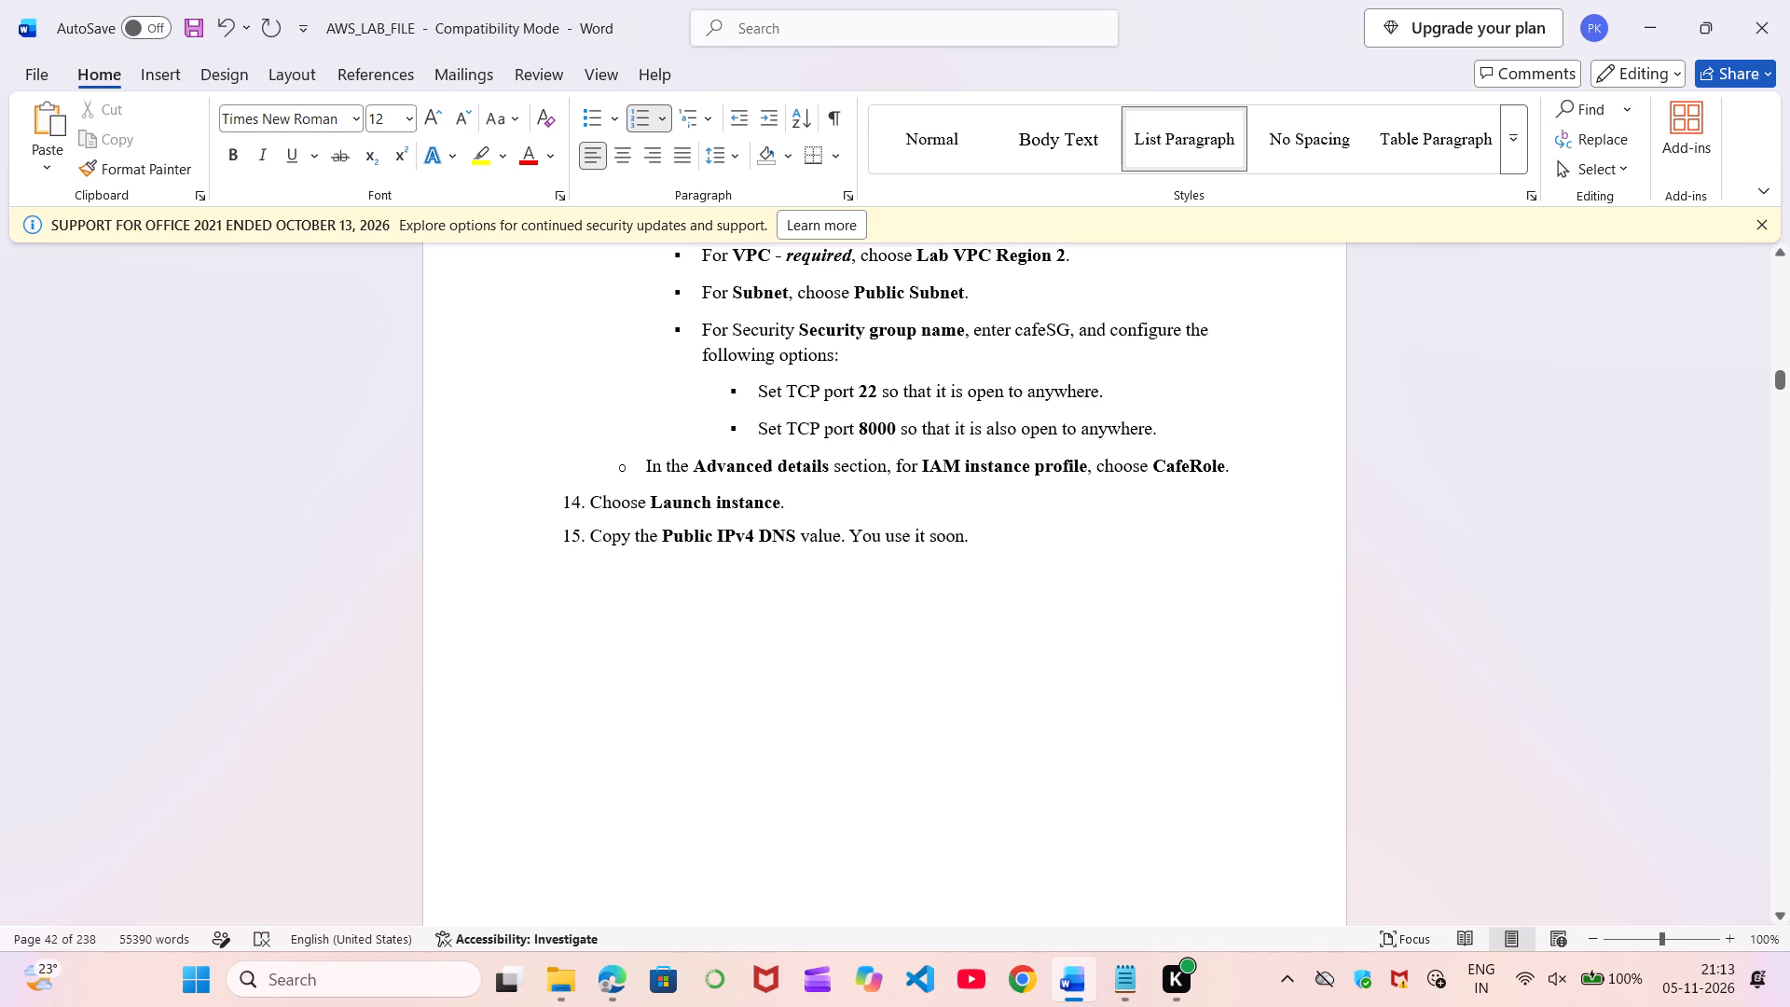
{"action": "key", "text": "Left"}
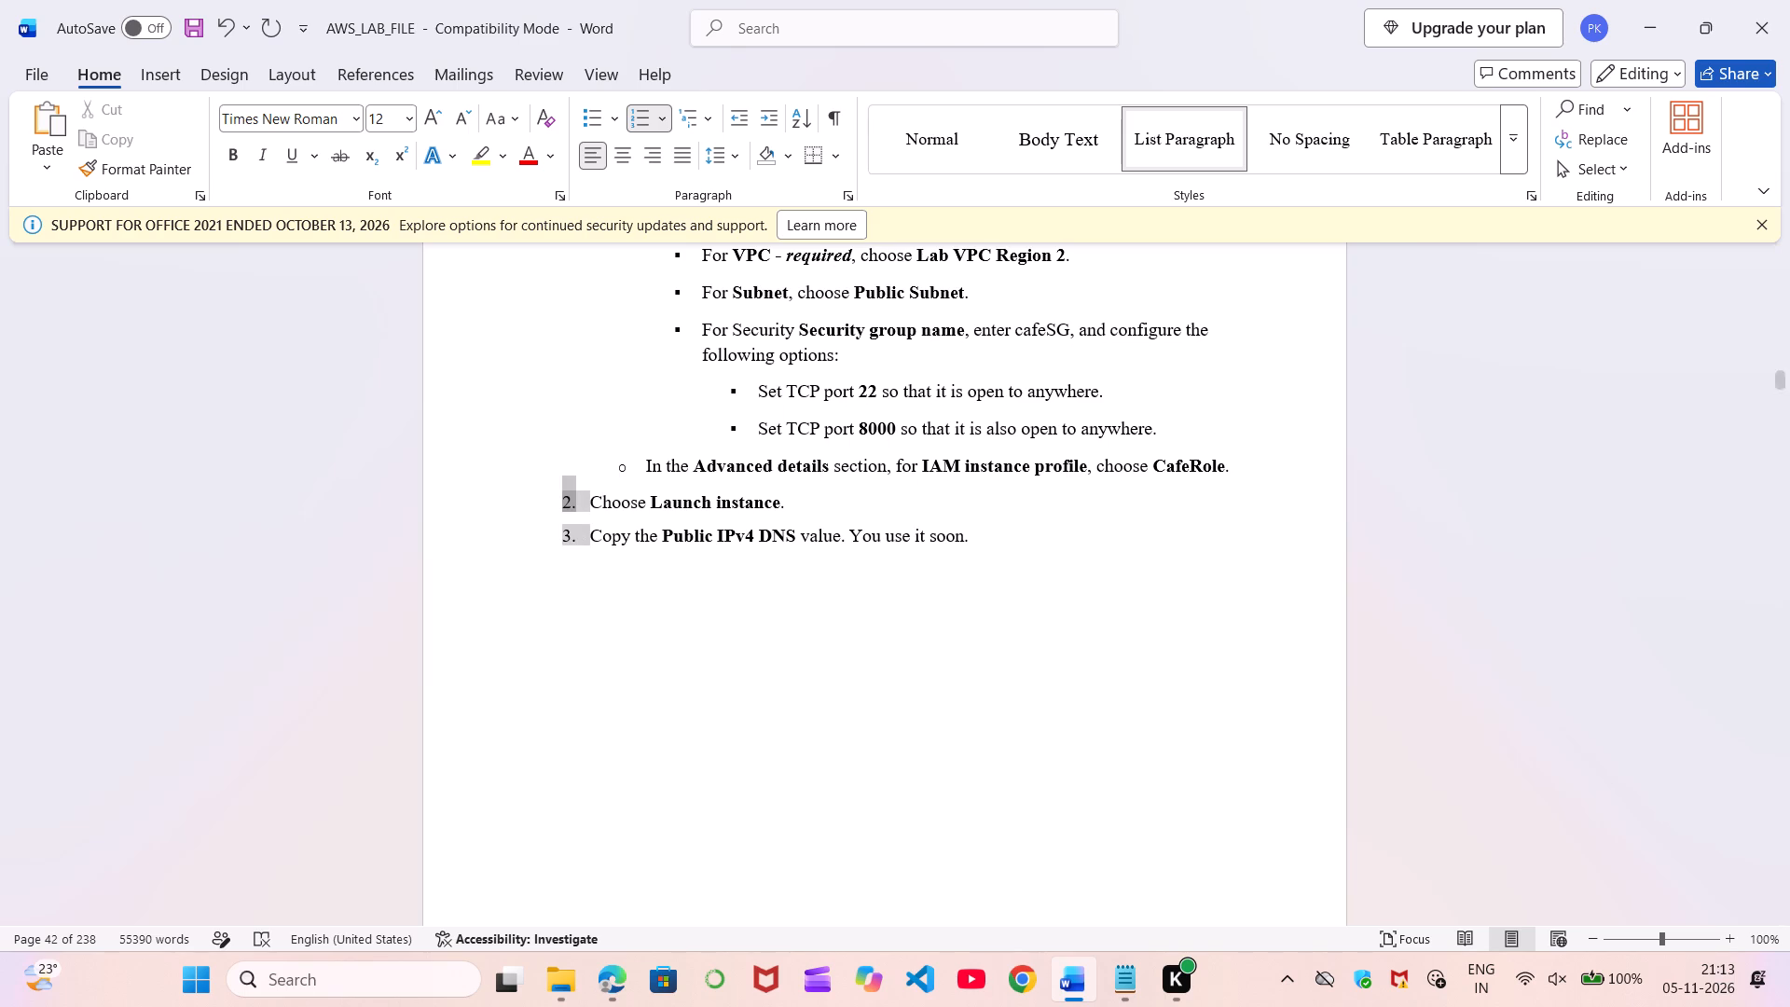
{"action": "key", "text": "1"}
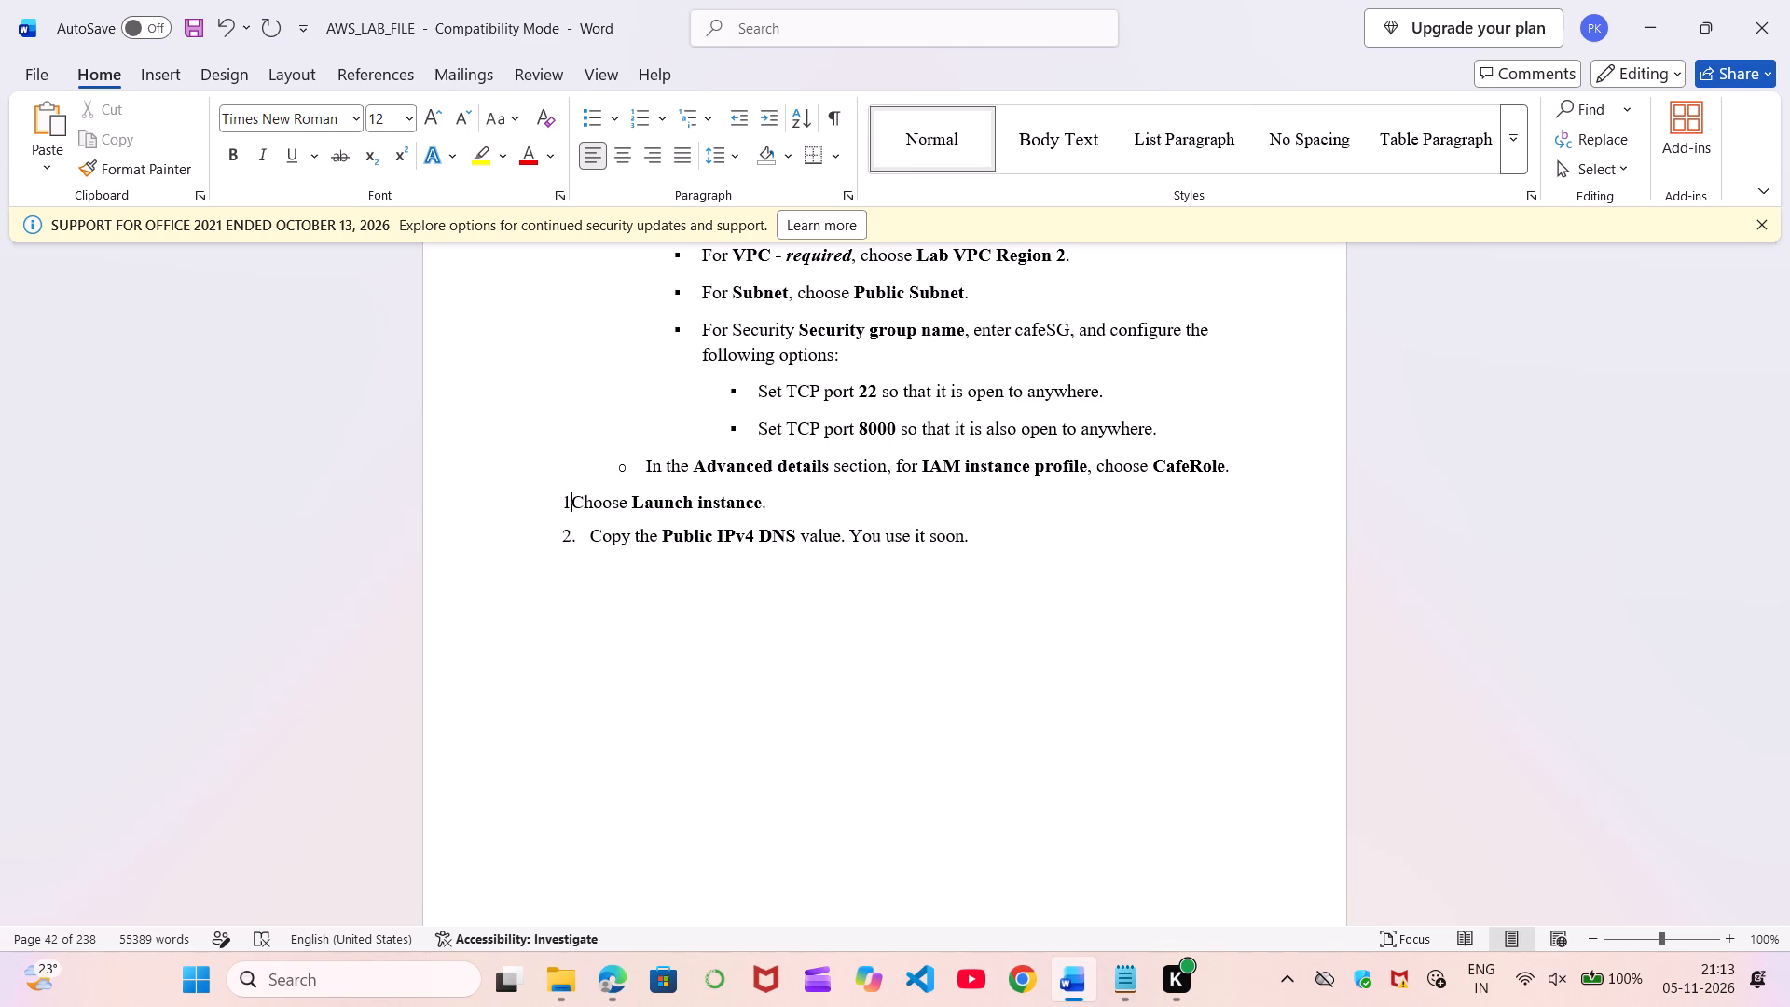
{"action": "type", "text": "5."}
{"action": "key", "text": "space"}
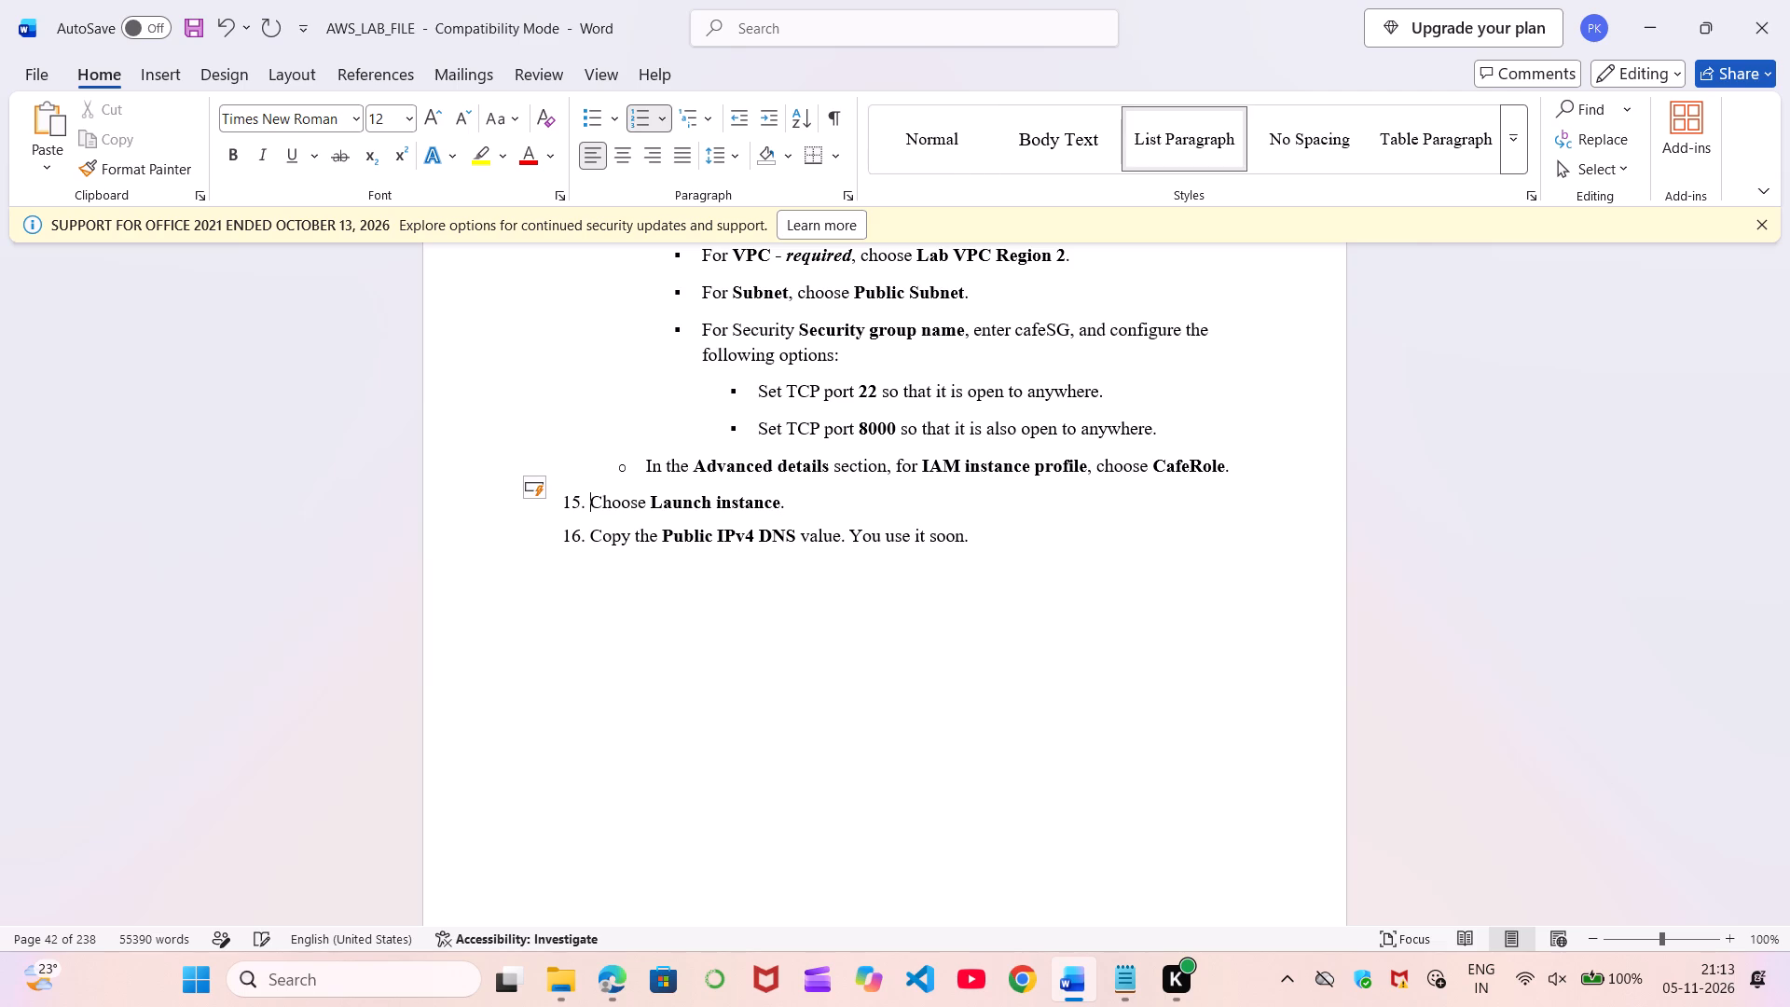
Check the page number of the blank page before the "For Instance type" option against the blank-page list in Notepad.
{"action": "scroll", "coordinate": [580, 504], "scroll_direction": "up", "scroll_amount": 4}
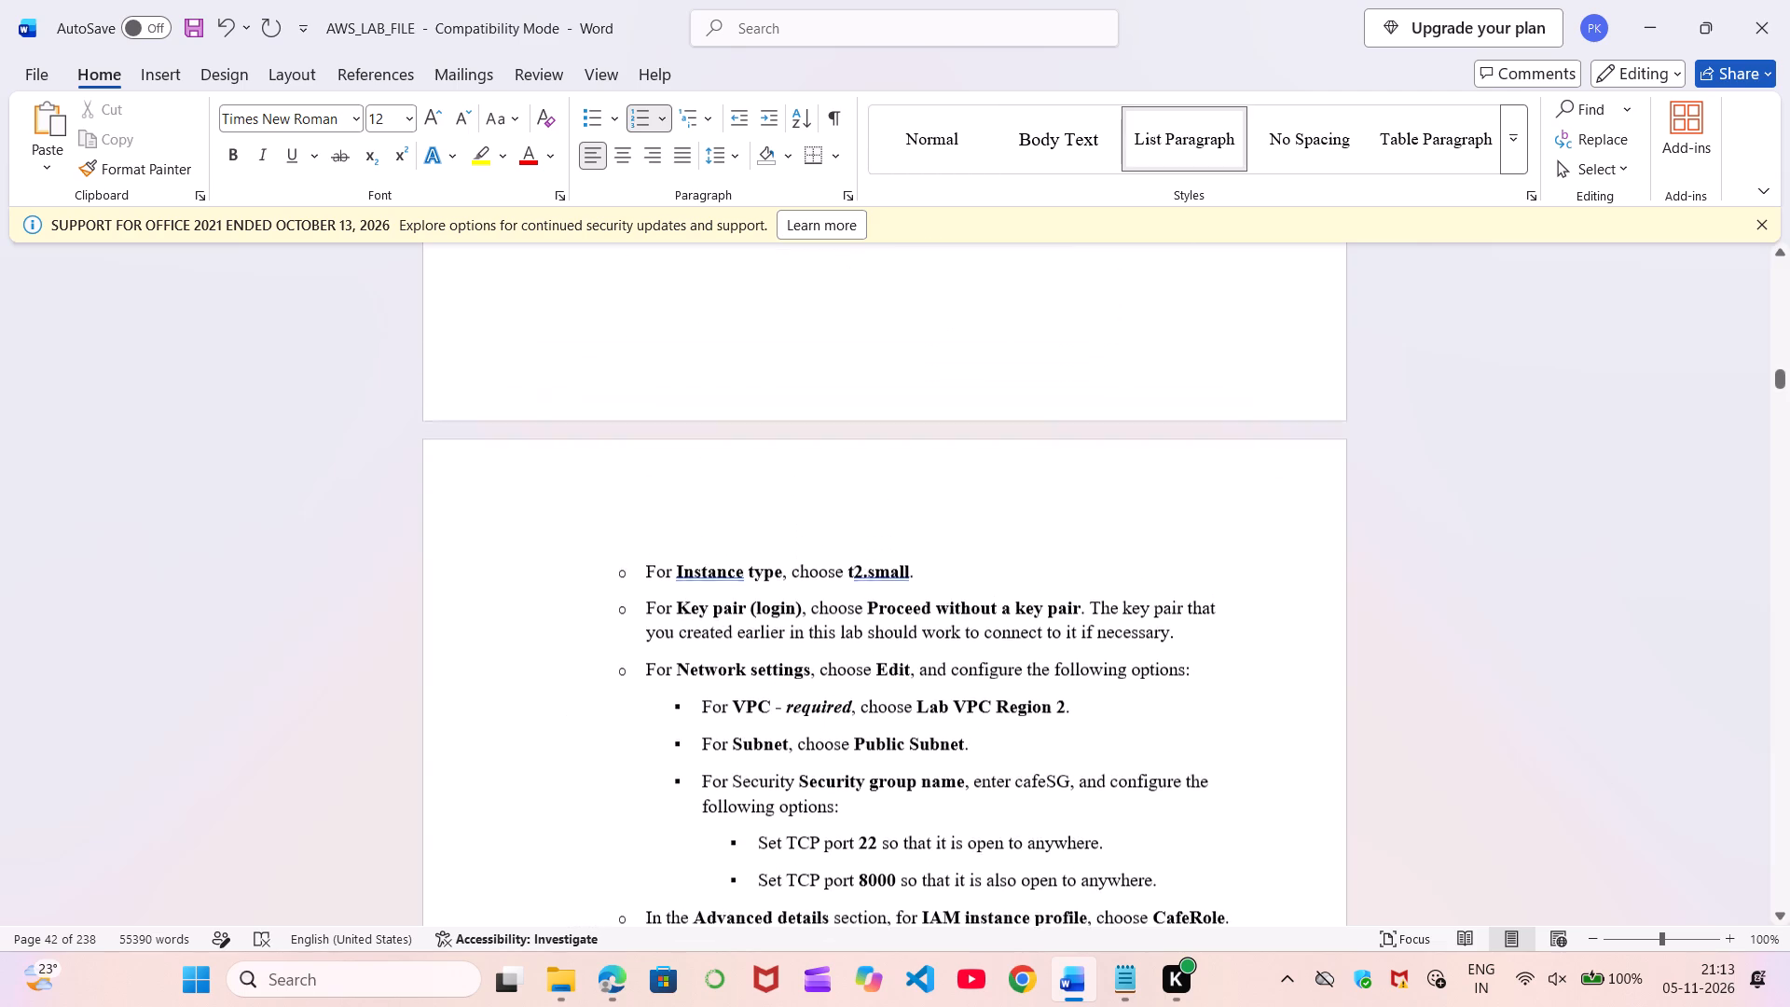
{"action": "scroll", "coordinate": [580, 504], "scroll_direction": "up", "scroll_amount": 5}
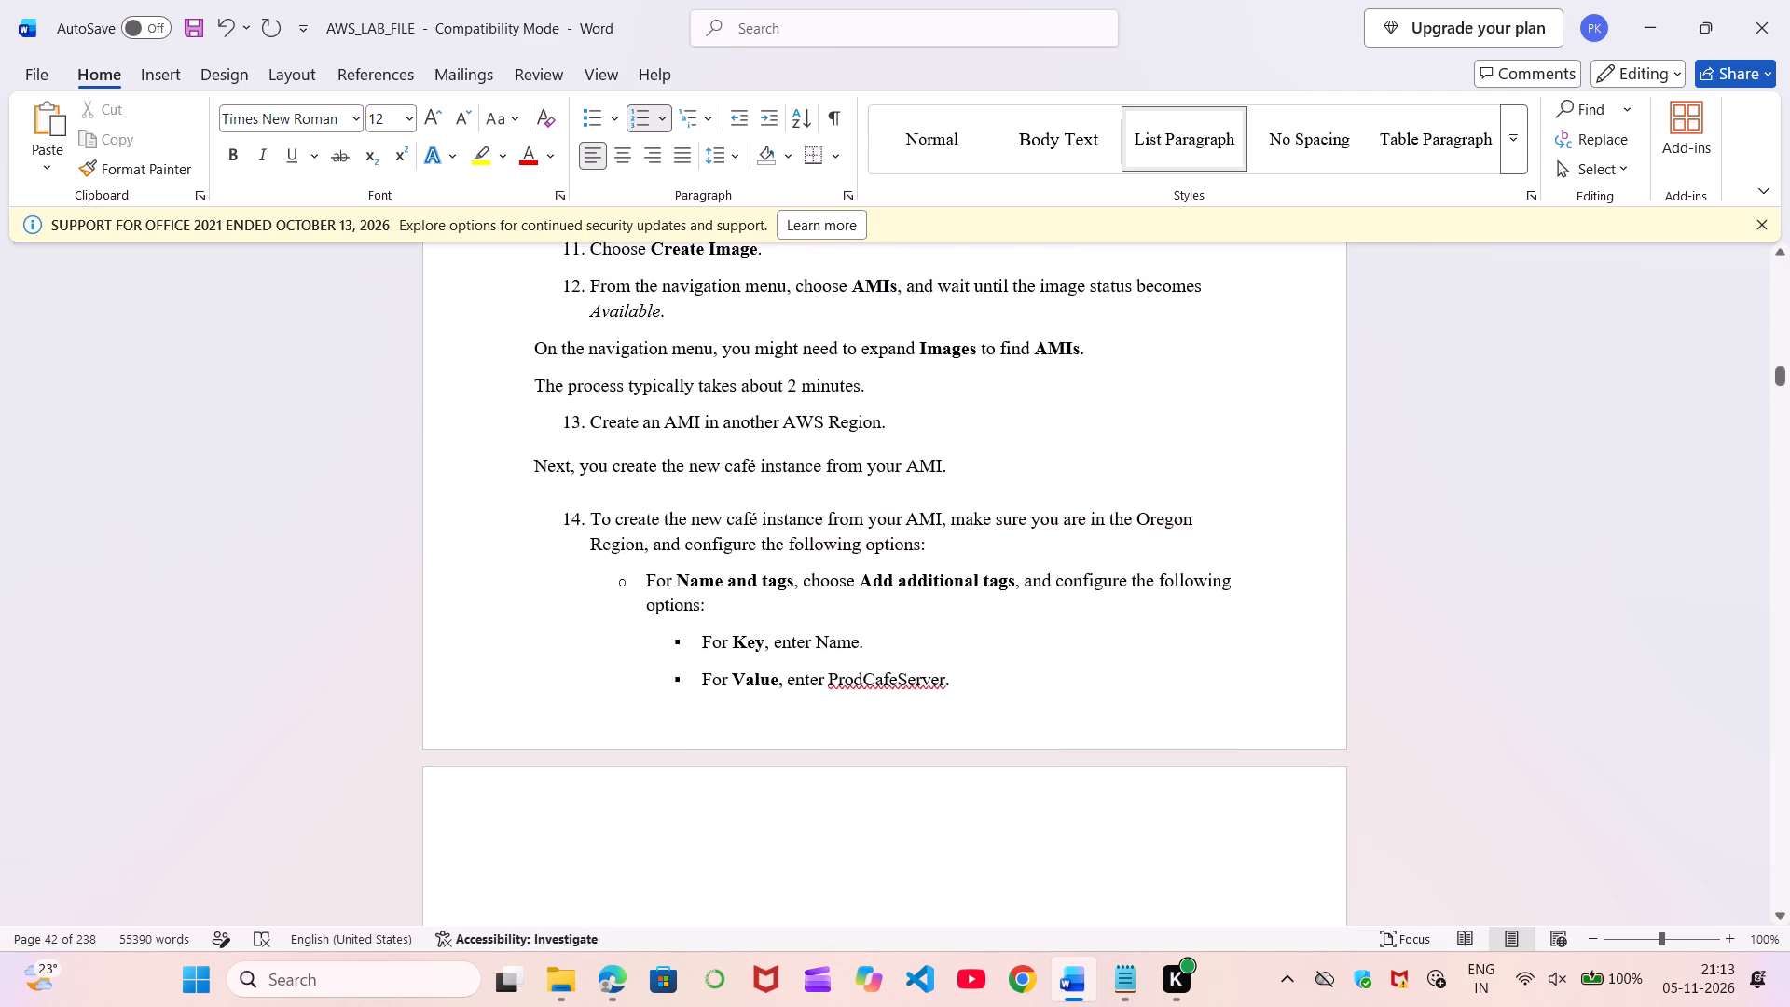
{"action": "scroll", "coordinate": [580, 504], "scroll_direction": "down", "scroll_amount": 4}
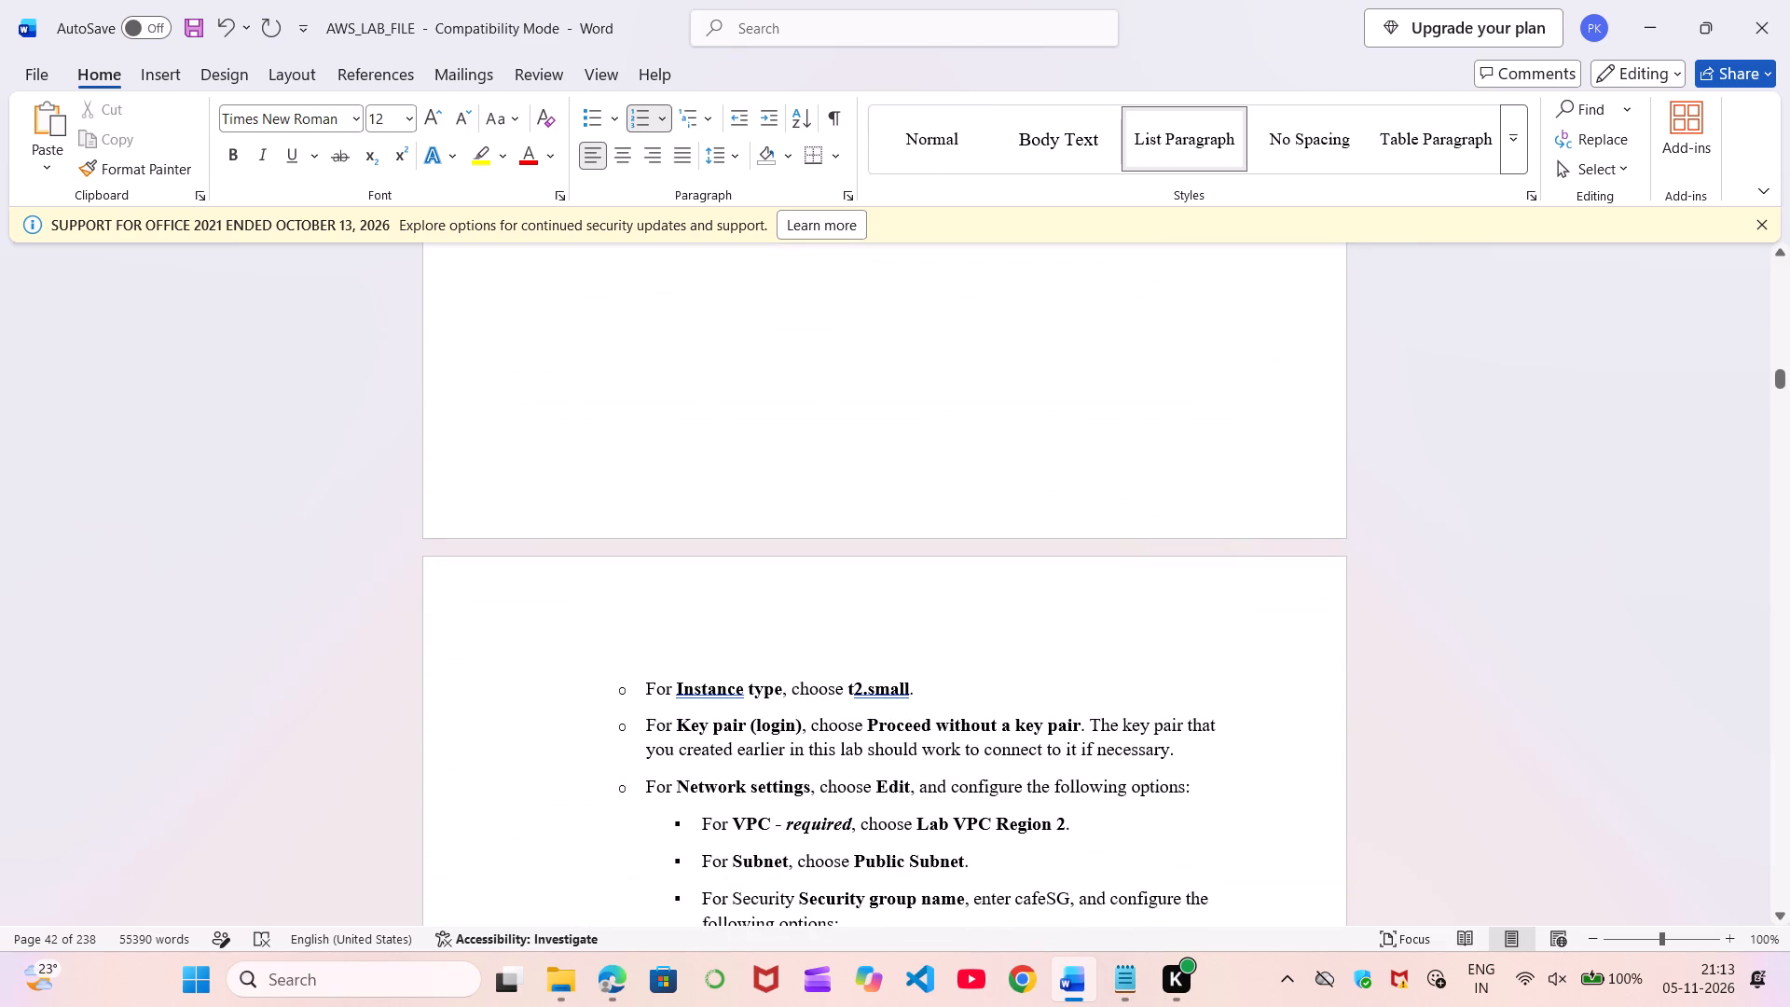
{"action": "left_click", "coordinate": [761, 430]}
{"action": "right_click", "coordinate": [761, 430]}
{"action": "left_click", "coordinate": [629, 447]}
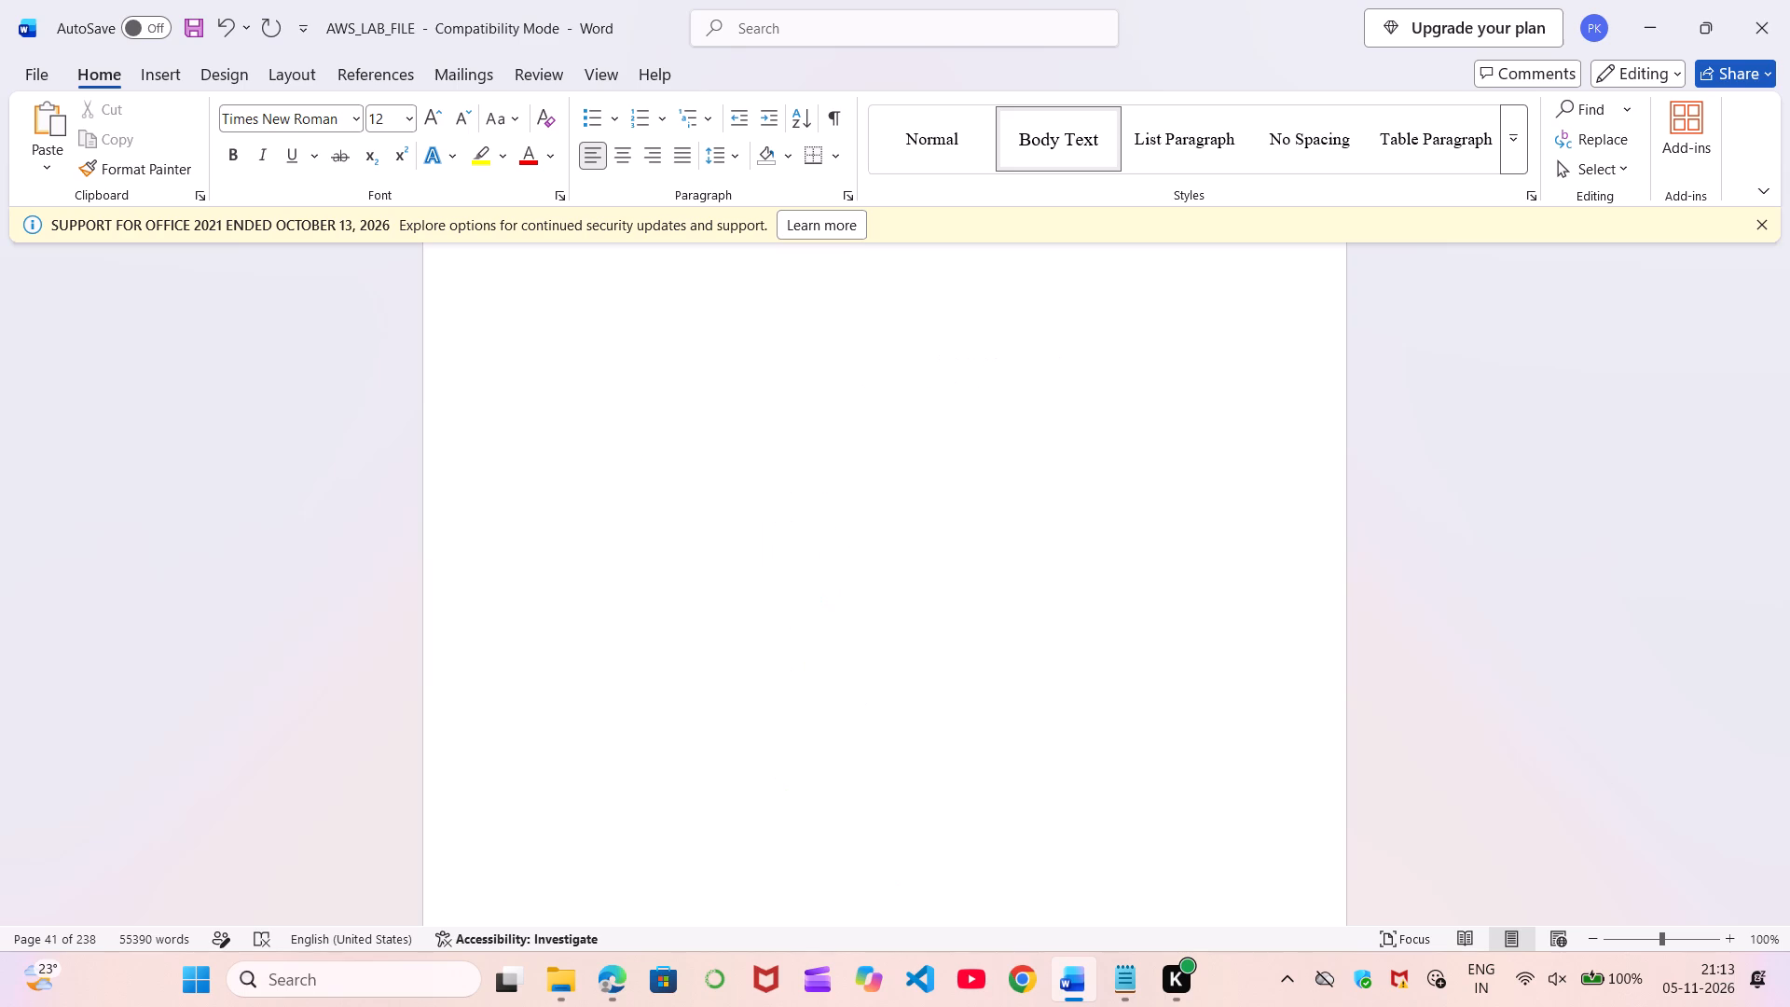
{"action": "left_click", "coordinate": [737, 465]}
{"action": "scroll", "coordinate": [737, 465], "scroll_direction": "down", "scroll_amount": 1}
{"action": "double_click", "coordinate": [1119, 989]}
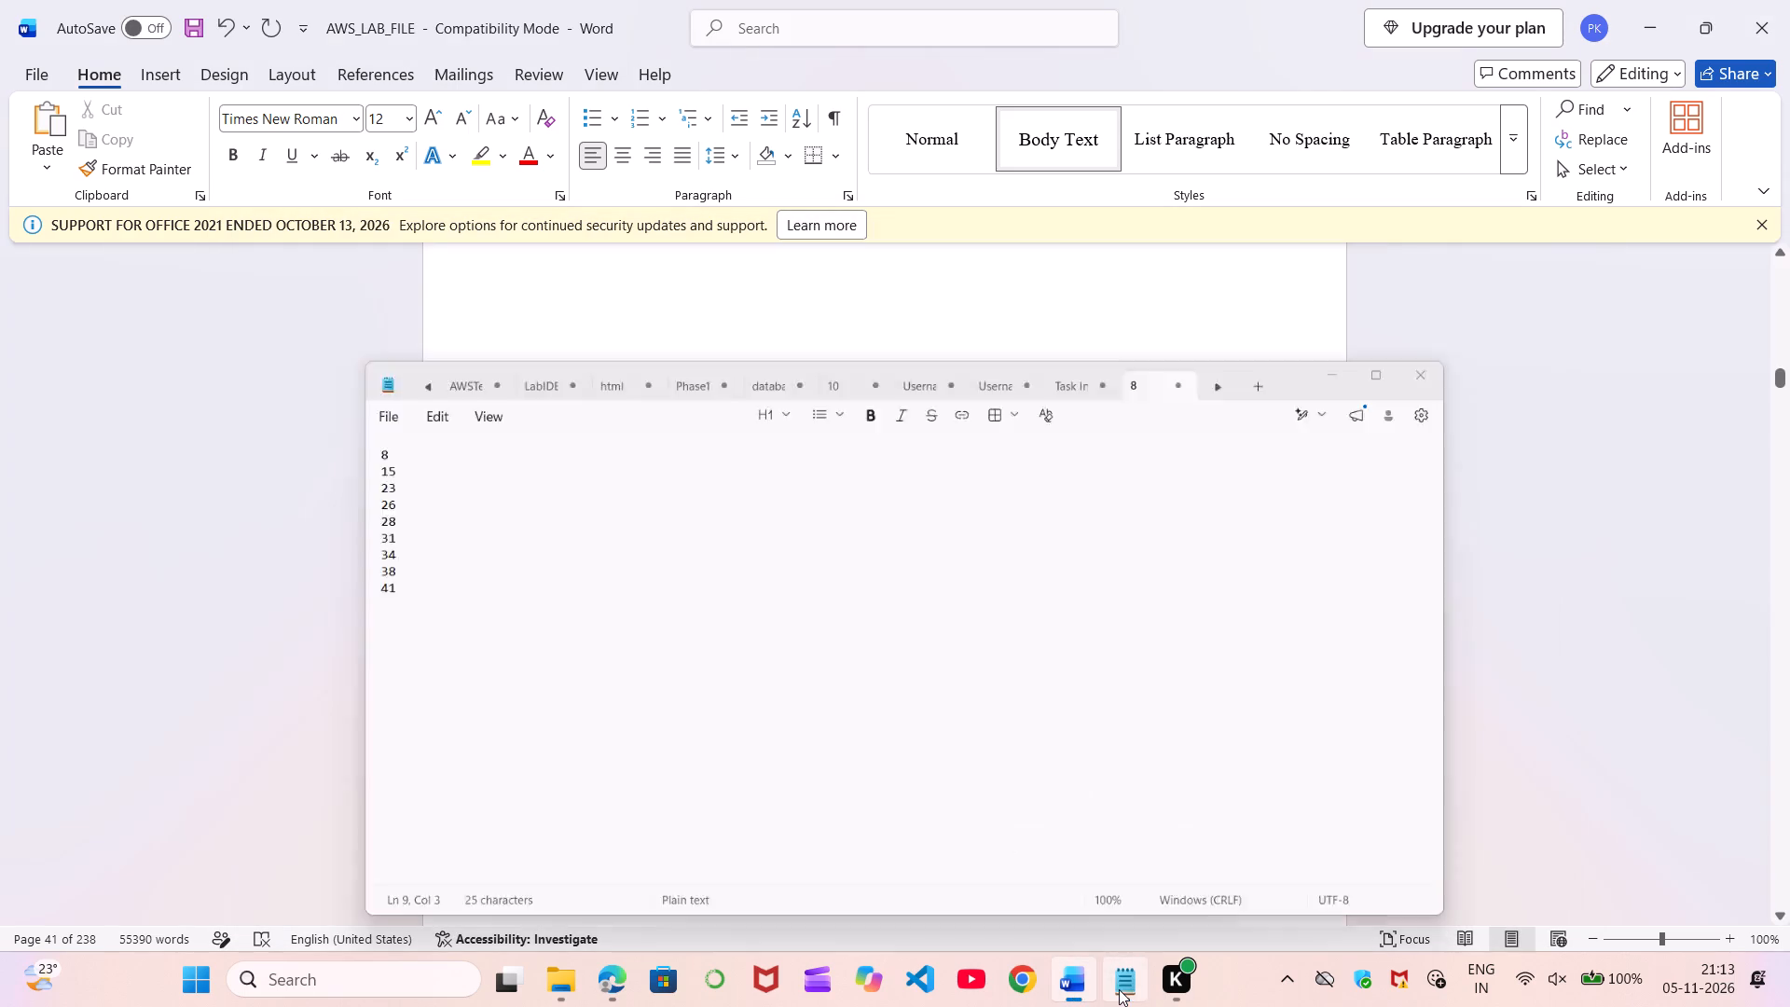
{"action": "left_click", "coordinate": [1128, 992]}
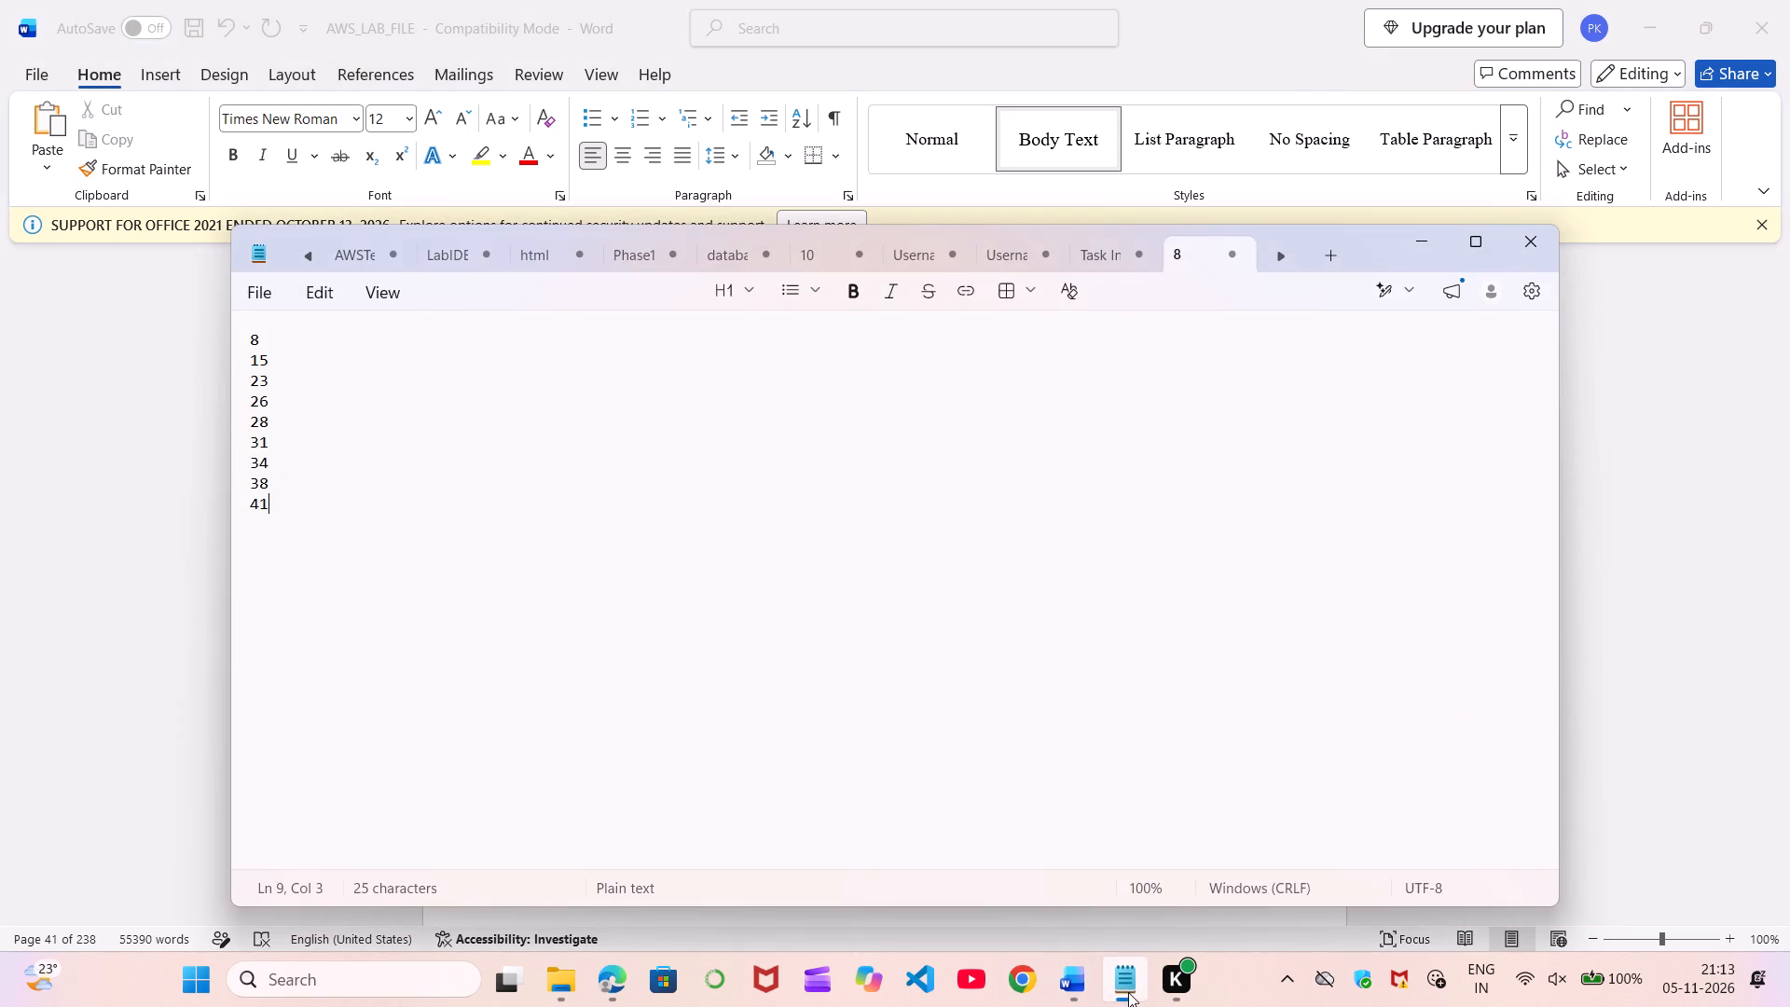
{"action": "left_click", "coordinate": [204, 713]}
Review the Word pages from the instance type options through the "Submitting your work" heading for content to compact.
{"action": "scroll", "coordinate": [665, 657], "scroll_direction": "down", "scroll_amount": 3}
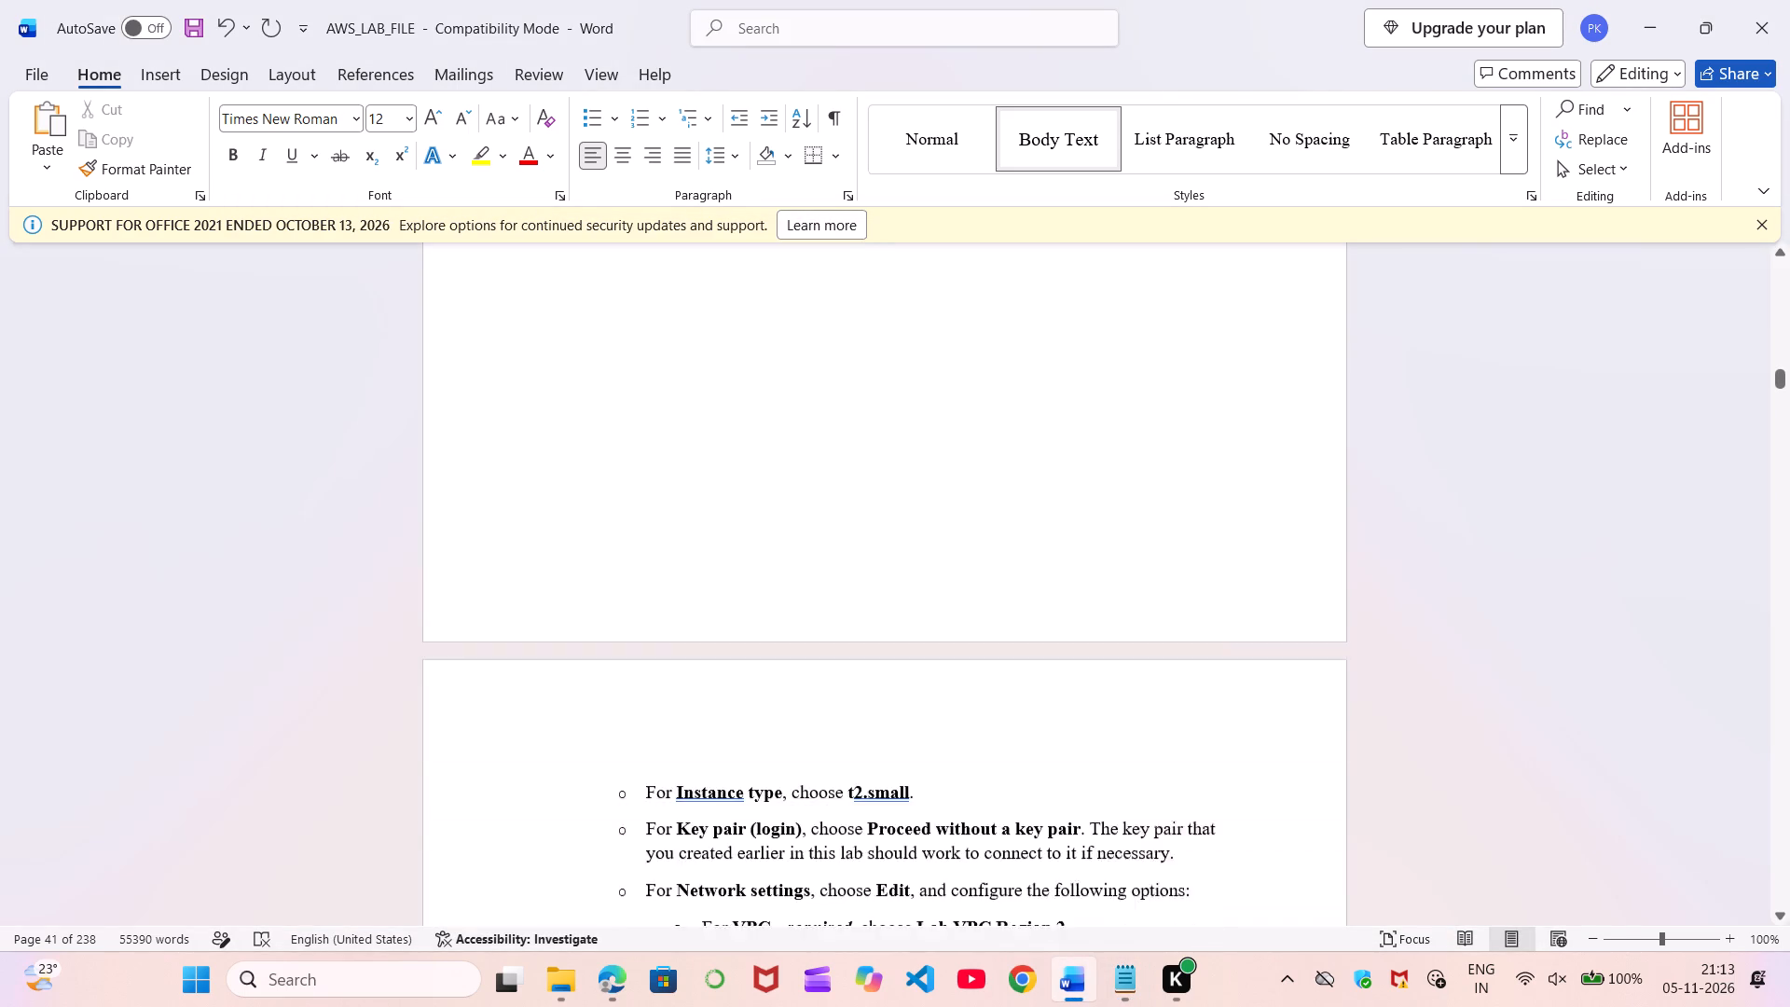
{"action": "scroll", "coordinate": [665, 657], "scroll_direction": "down", "scroll_amount": 4}
{"action": "scroll", "coordinate": [665, 657], "scroll_direction": "up", "scroll_amount": 3}
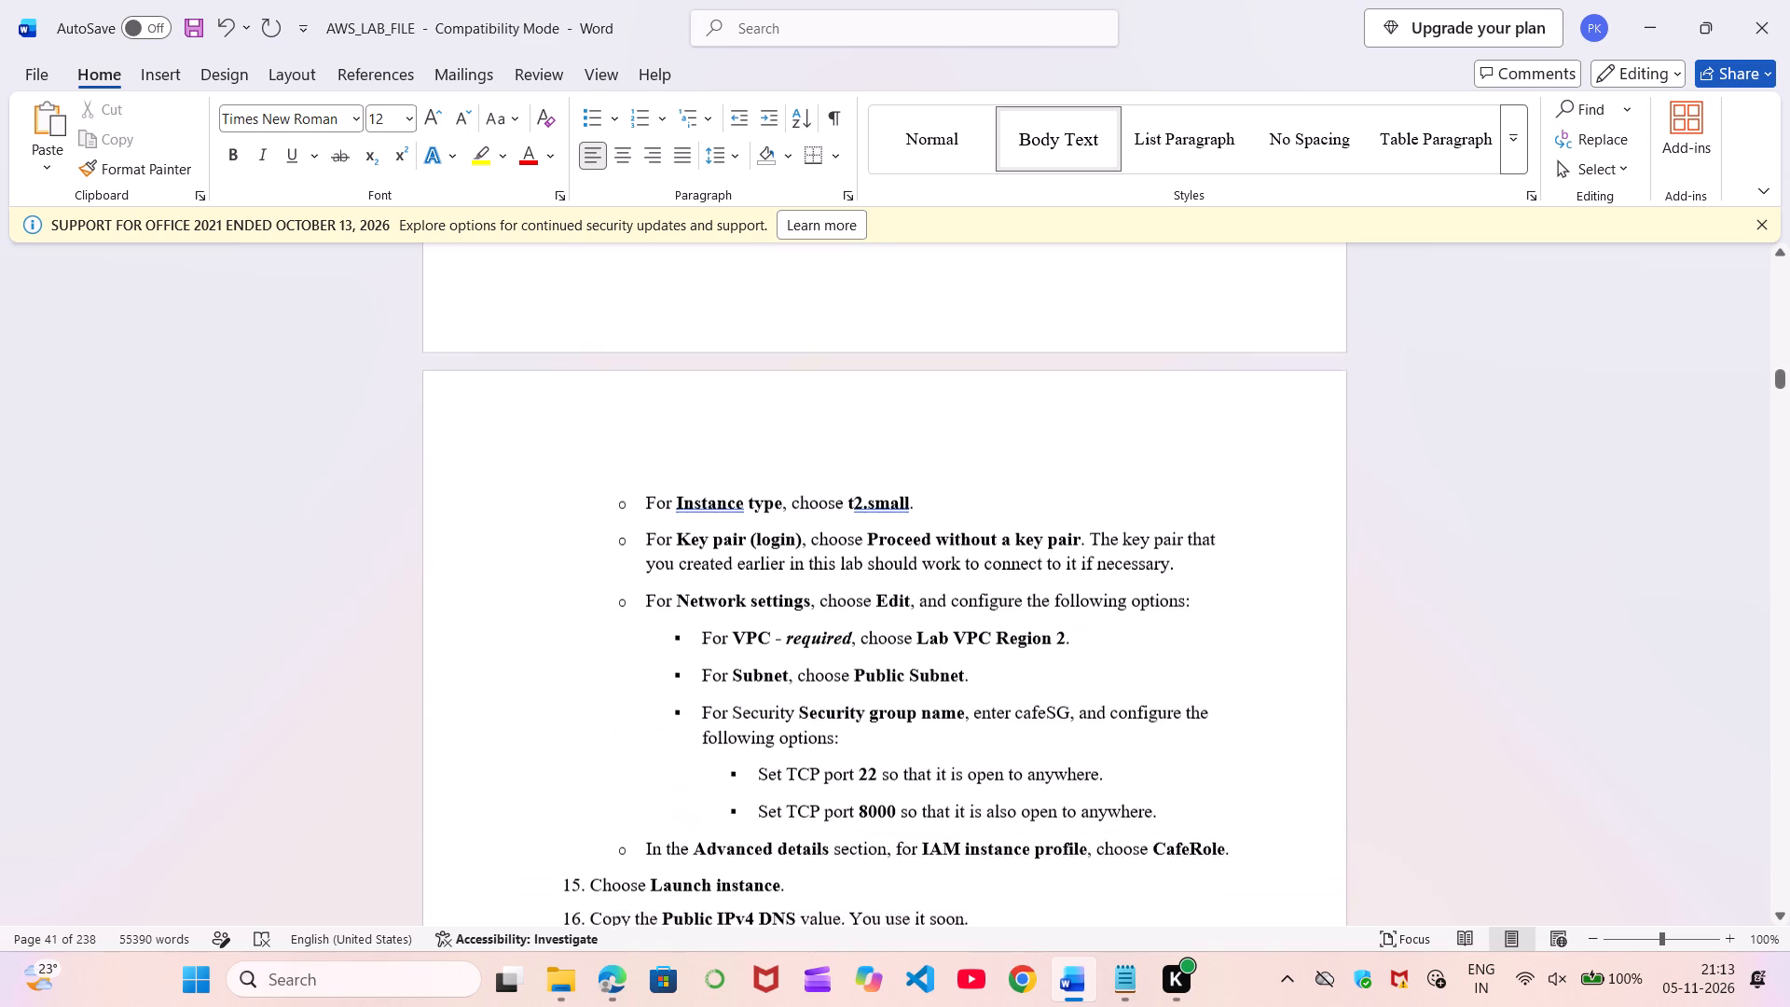
{"action": "scroll", "coordinate": [665, 657], "scroll_direction": "down", "scroll_amount": 6}
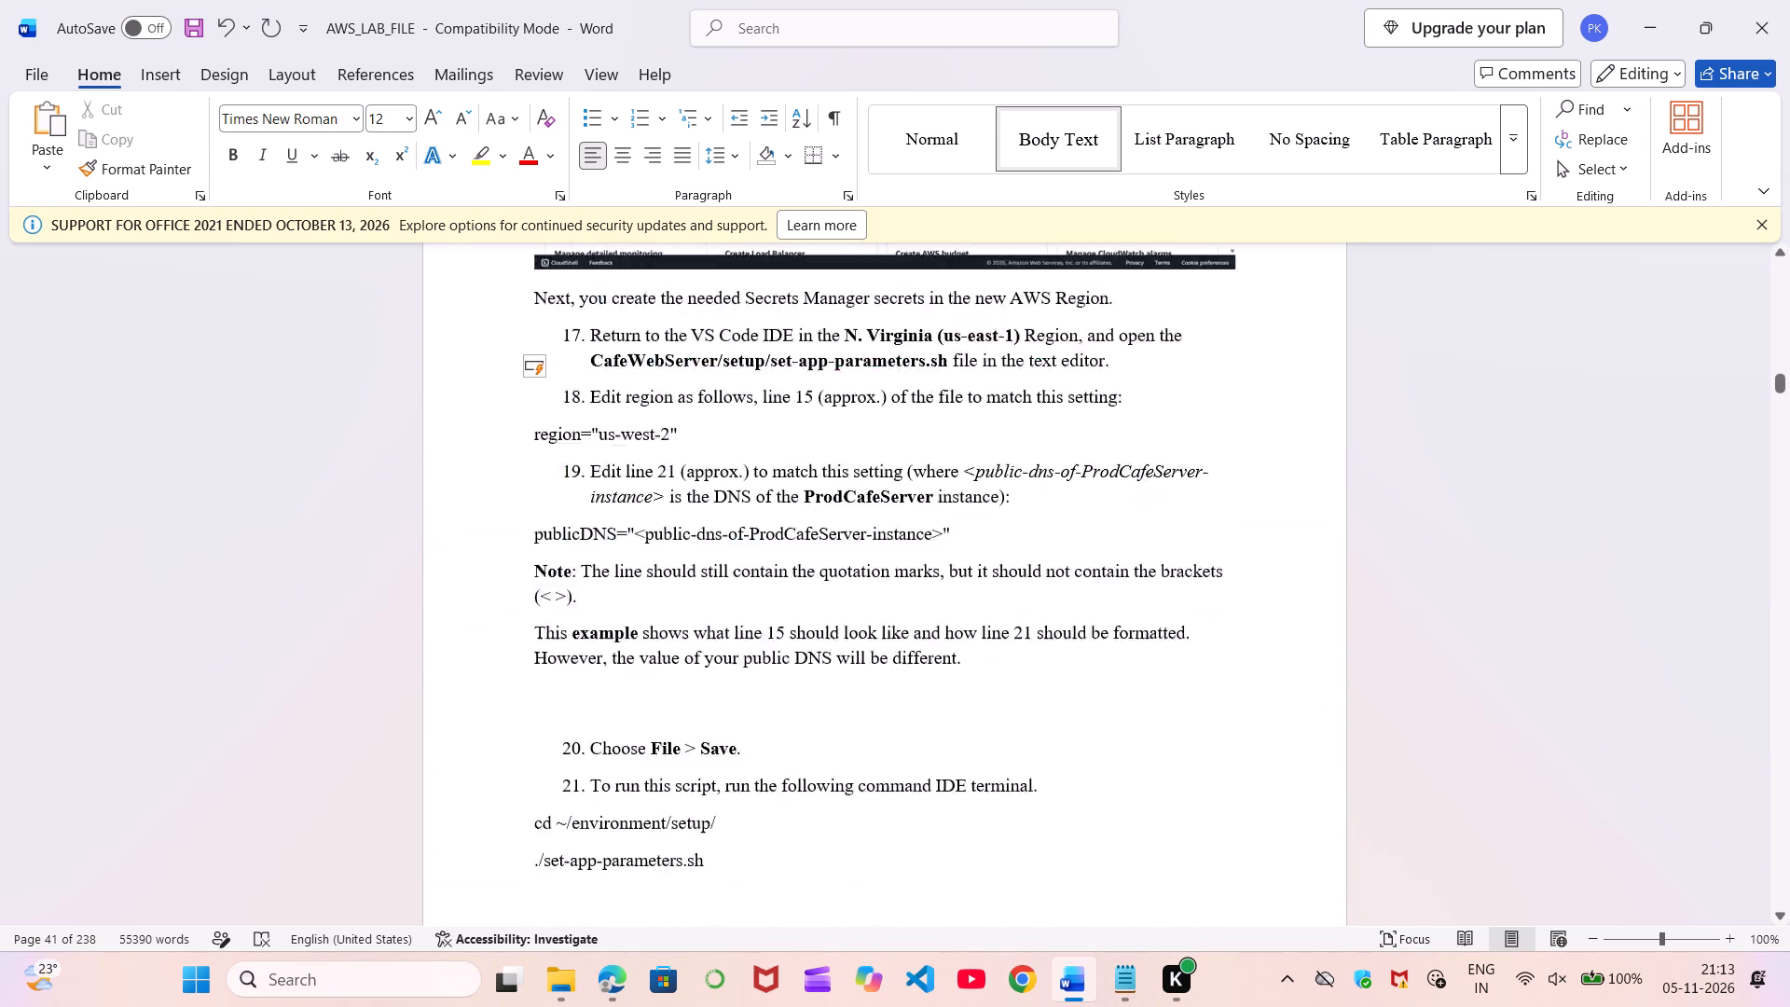
{"action": "scroll", "coordinate": [665, 657], "scroll_direction": "down", "scroll_amount": 3}
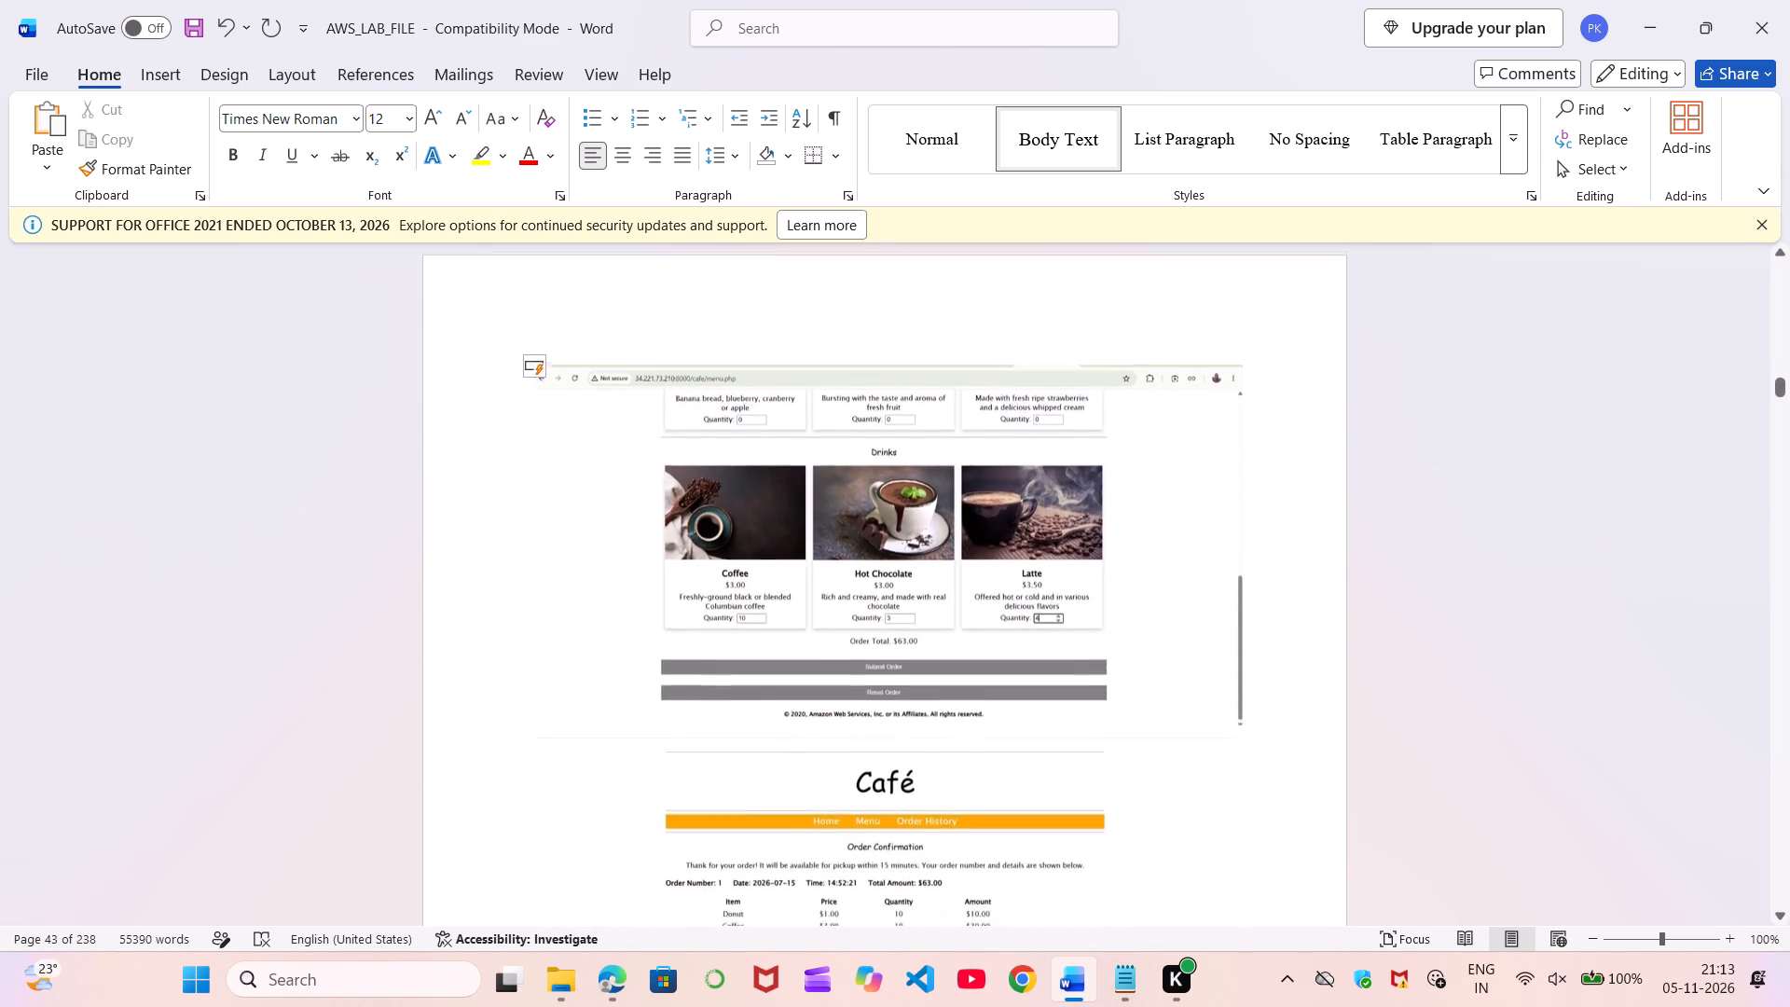
{"action": "scroll", "coordinate": [665, 657], "scroll_direction": "down", "scroll_amount": 3}
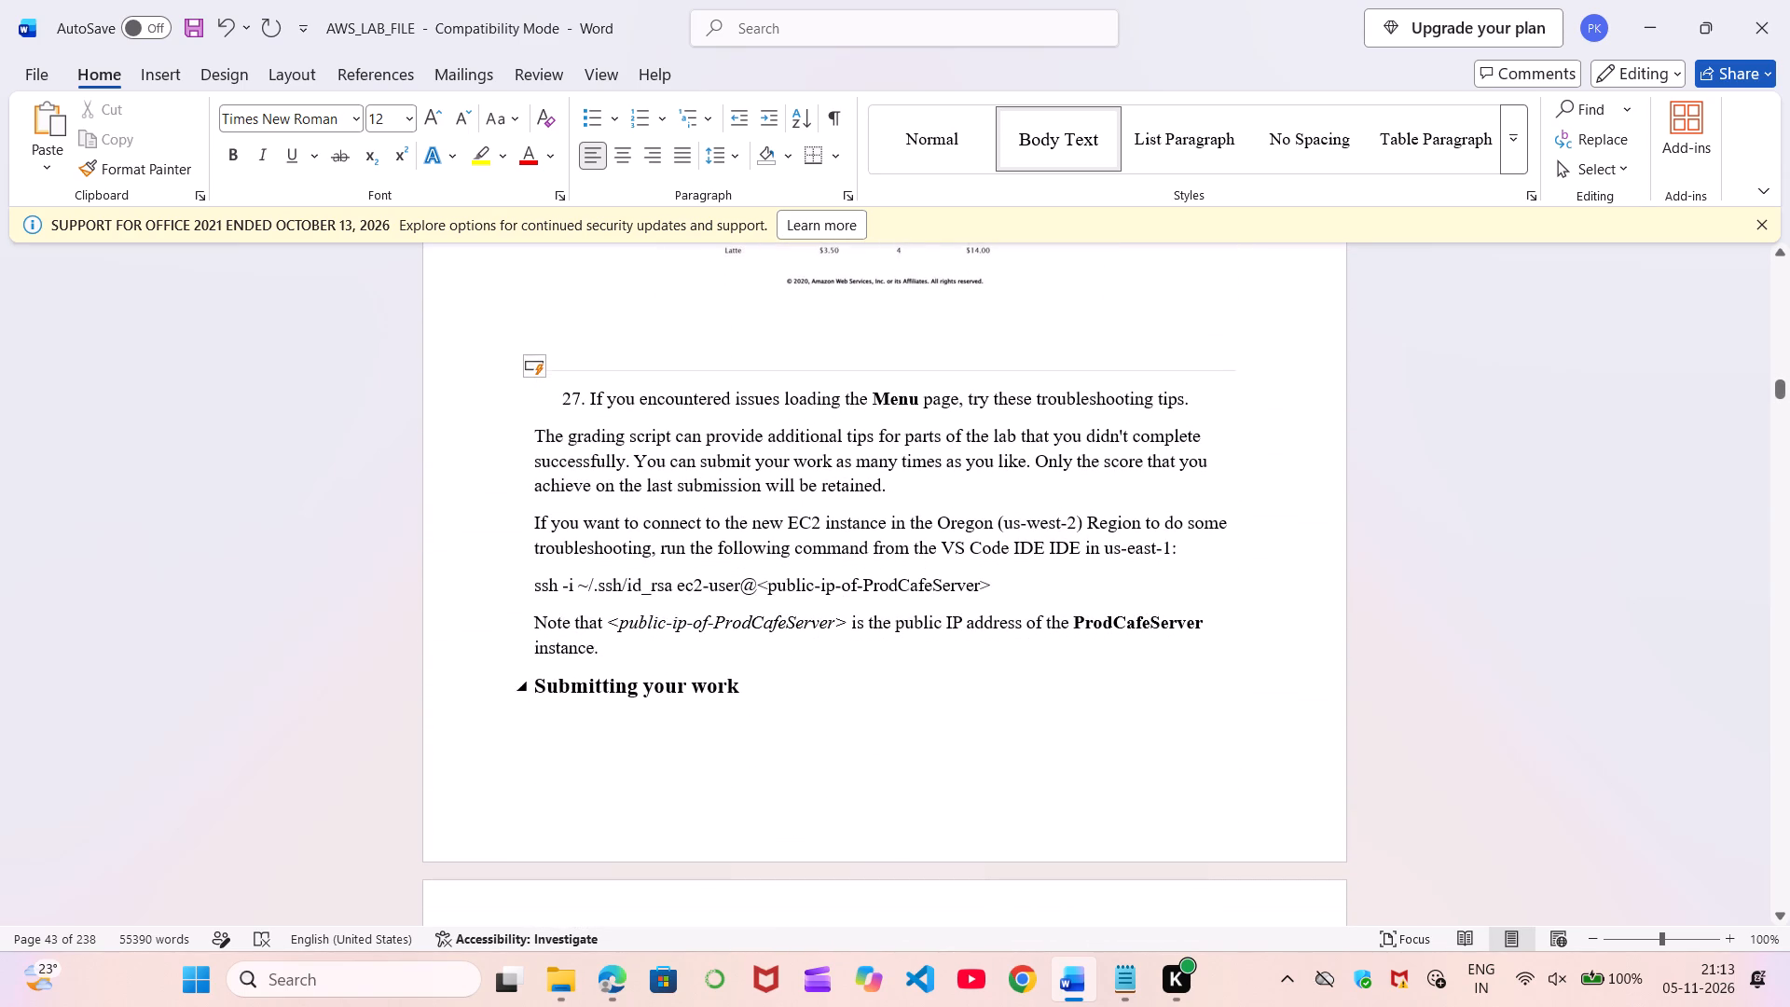
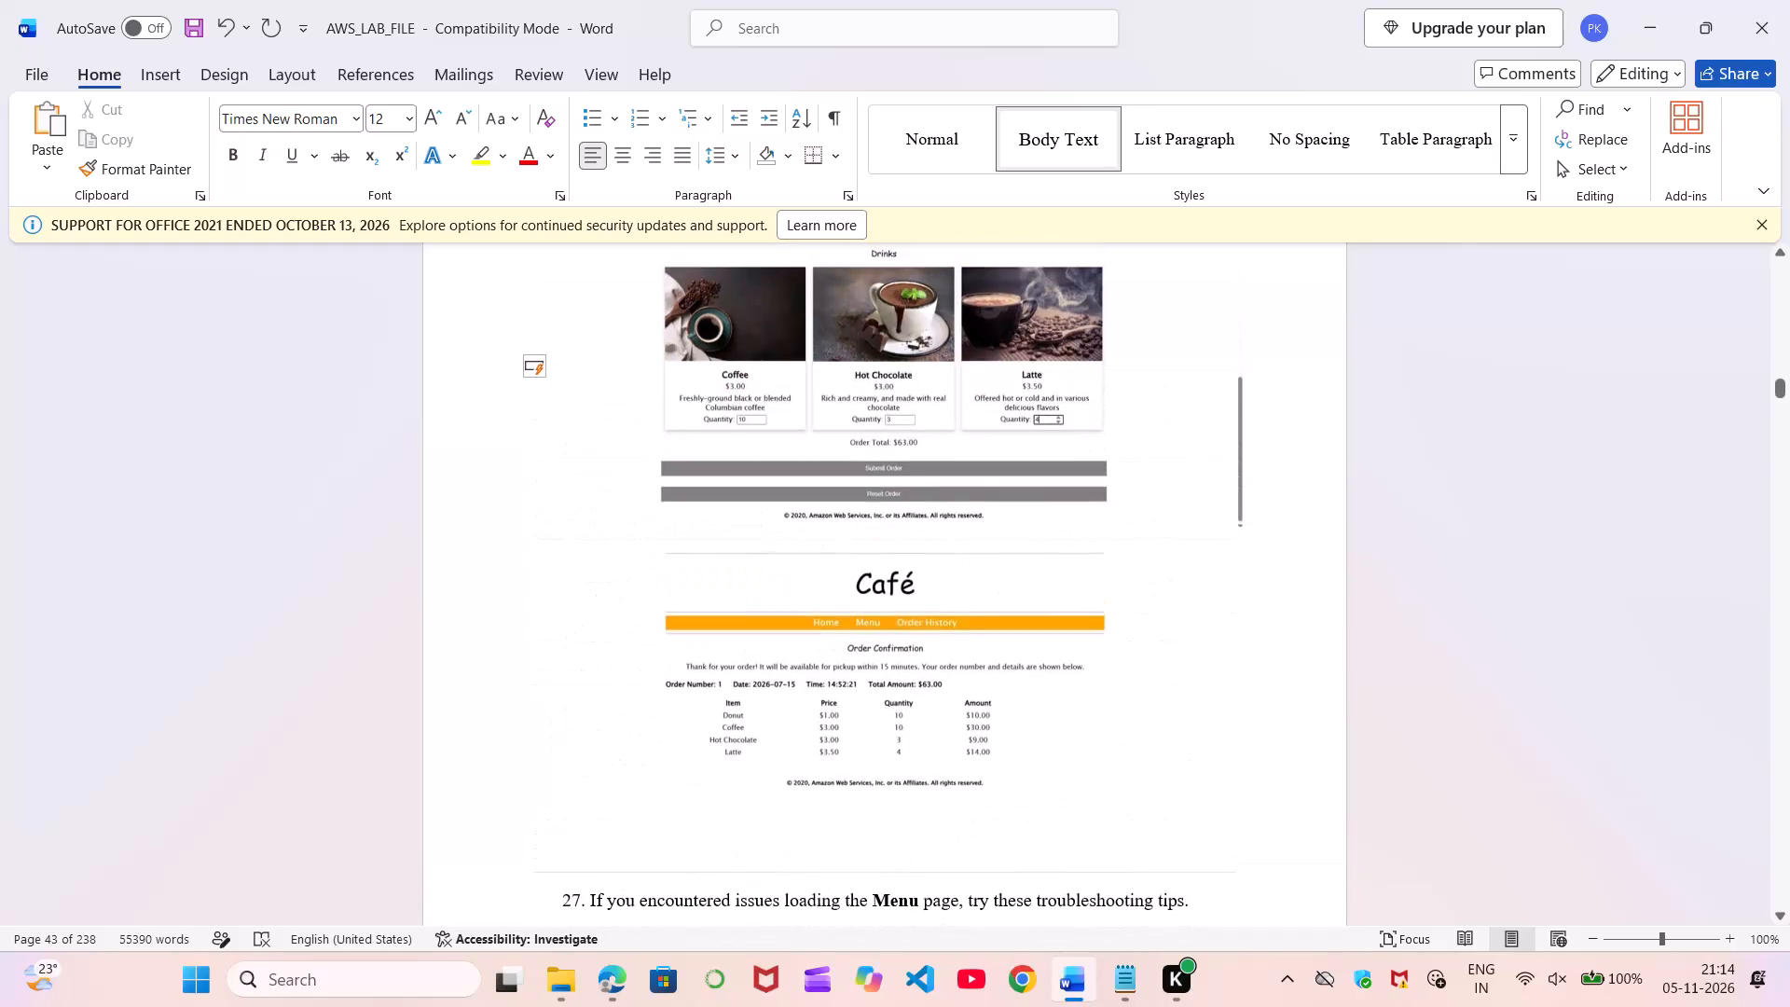
Look back from the café order confirmation screenshot through Task 7 to the Task 6 heading, examining the page layout.
{"action": "scroll", "coordinate": [665, 657], "scroll_direction": "up", "scroll_amount": 4}
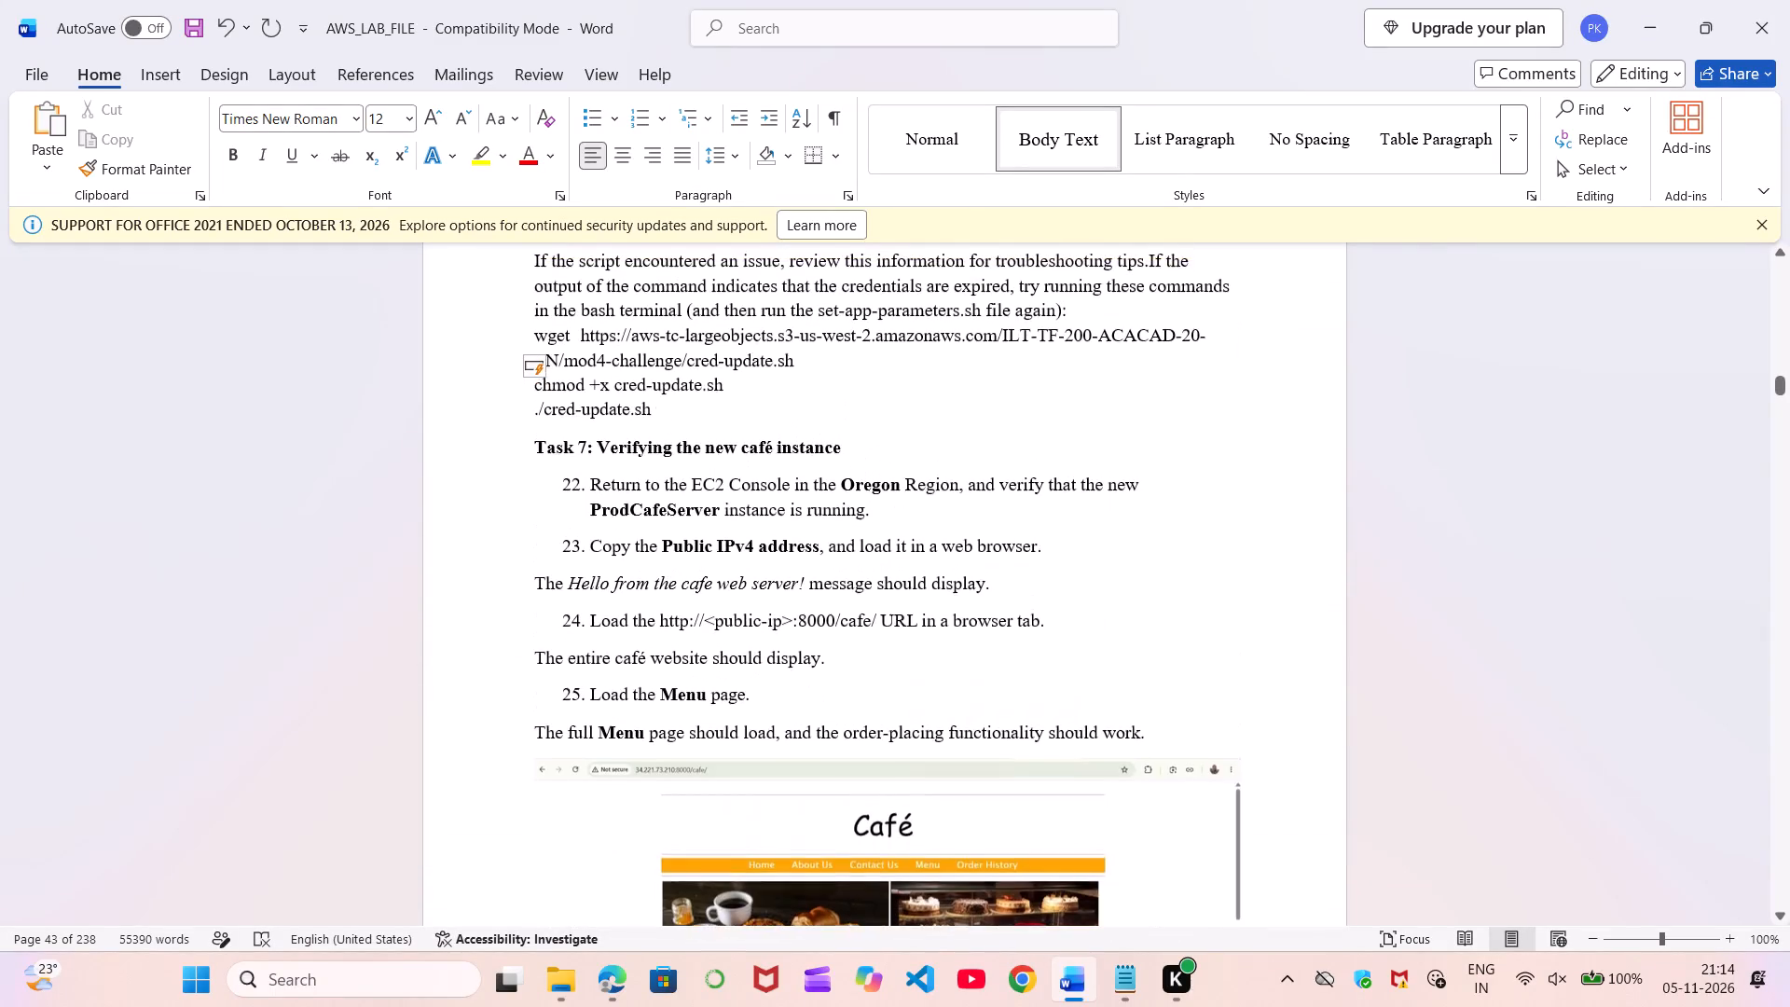
{"action": "scroll", "coordinate": [665, 657], "scroll_direction": "up", "scroll_amount": 5}
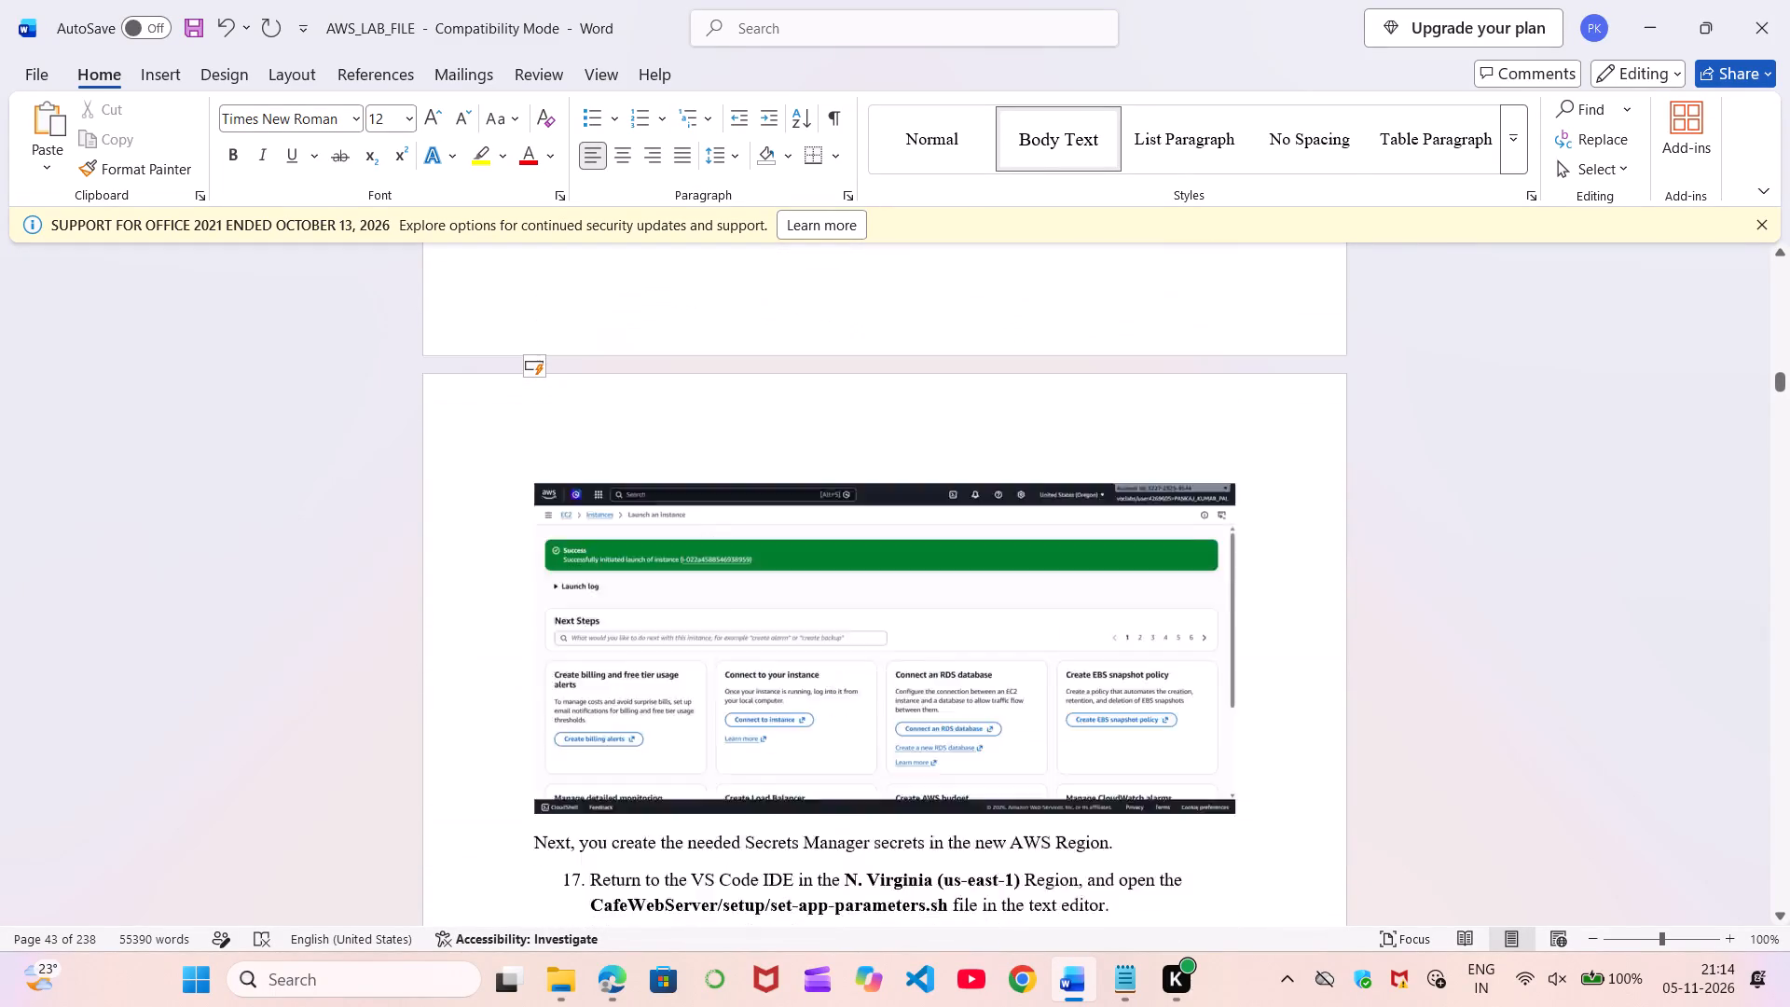
{"action": "scroll", "coordinate": [665, 657], "scroll_direction": "up", "scroll_amount": 3}
Check the instruction numbering and blank page gaps from the Task 6 heading through the Secrets Manager instructions.
{"action": "scroll", "coordinate": [665, 657], "scroll_direction": "down", "scroll_amount": 2}
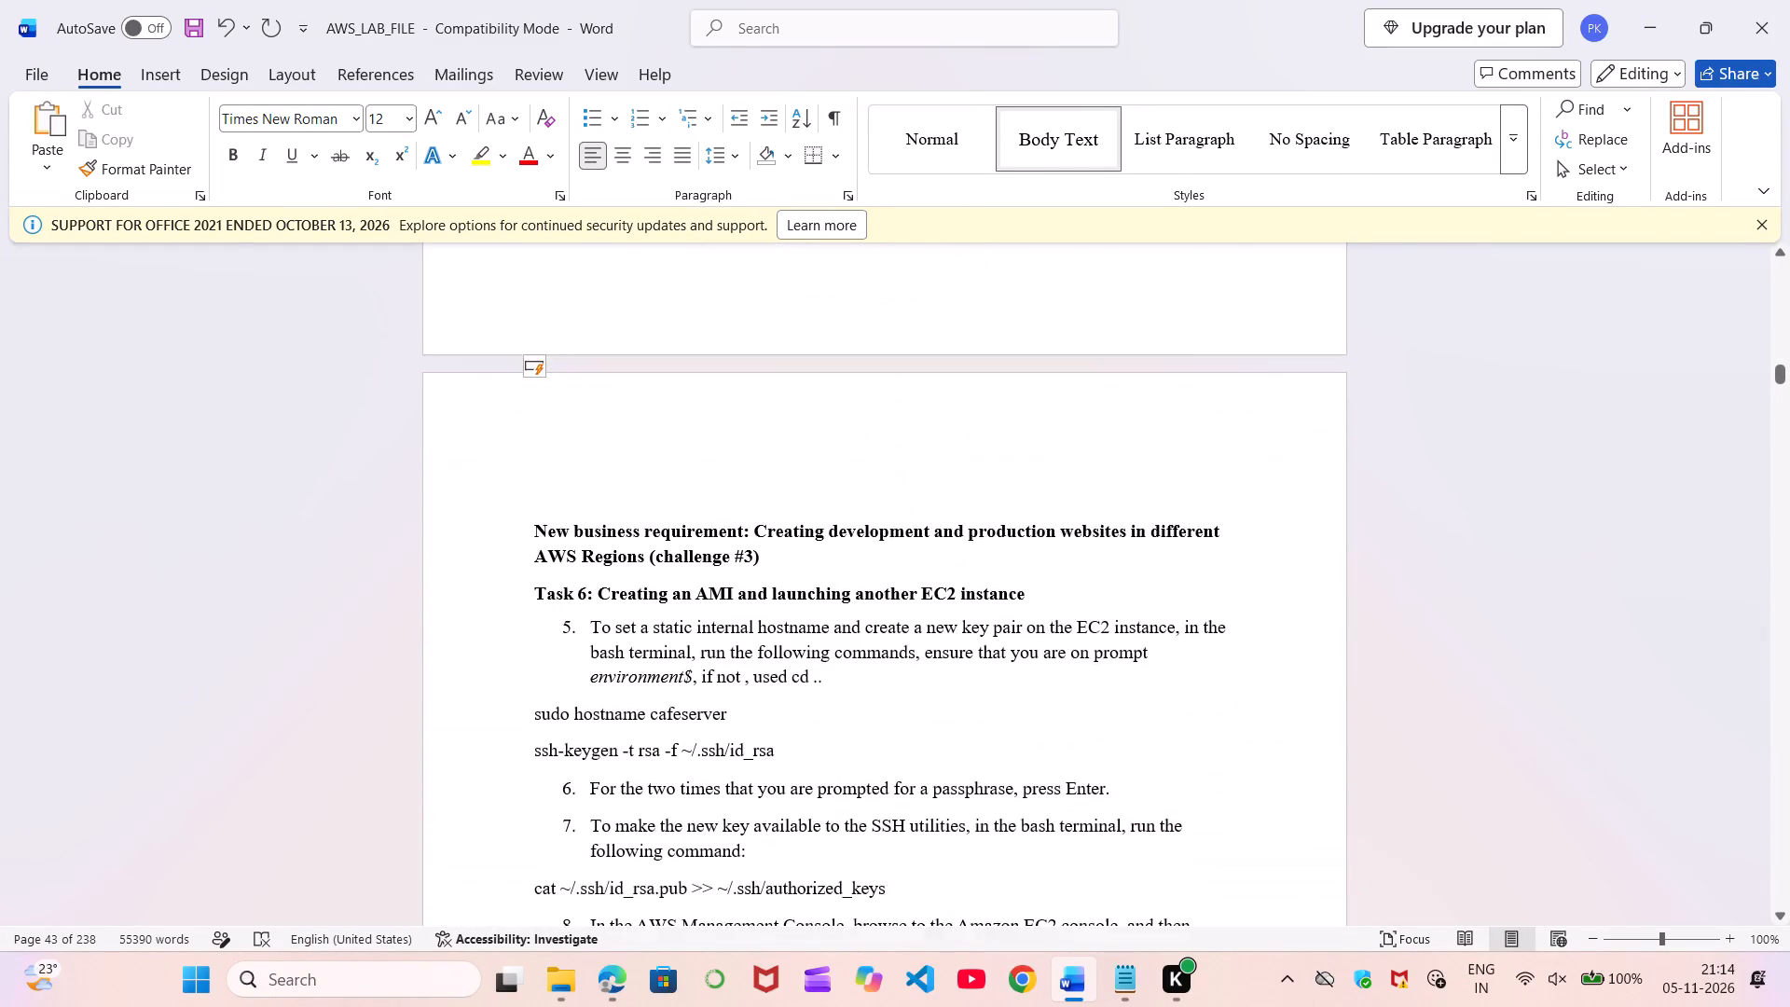
{"action": "scroll", "coordinate": [665, 657], "scroll_direction": "down", "scroll_amount": 4}
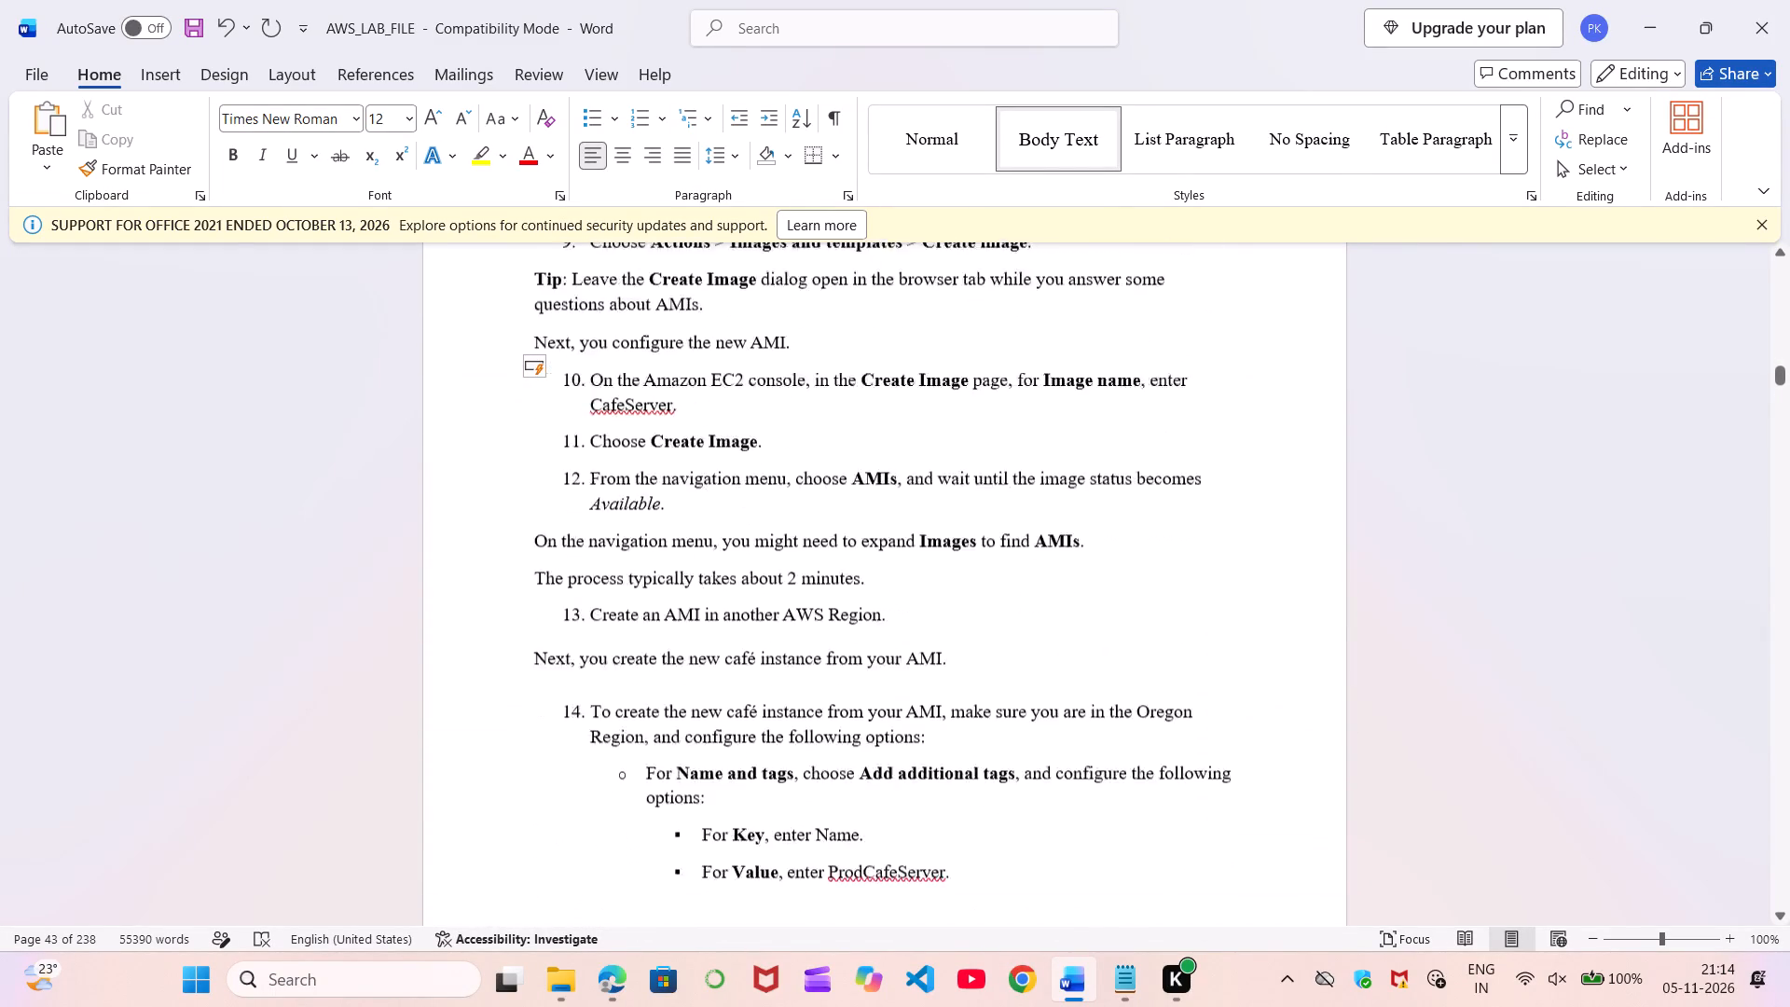
{"action": "scroll", "coordinate": [665, 657], "scroll_direction": "down", "scroll_amount": 5}
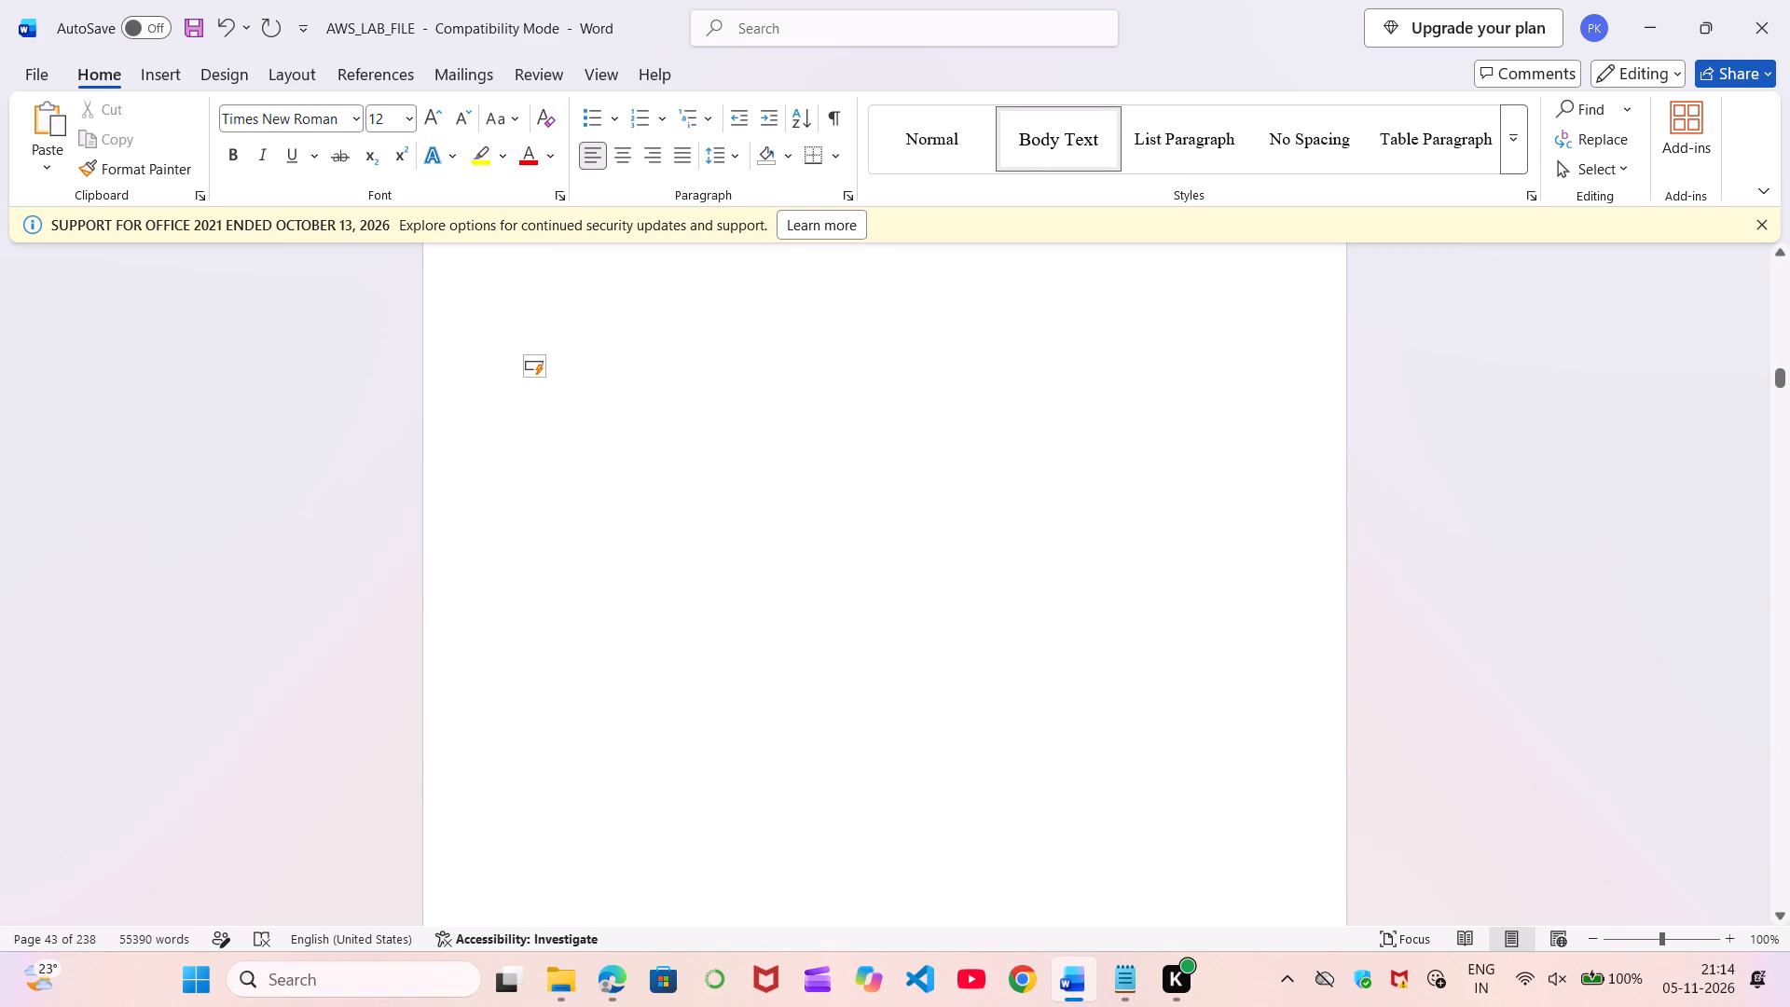
{"action": "scroll", "coordinate": [665, 657], "scroll_direction": "down", "scroll_amount": 4}
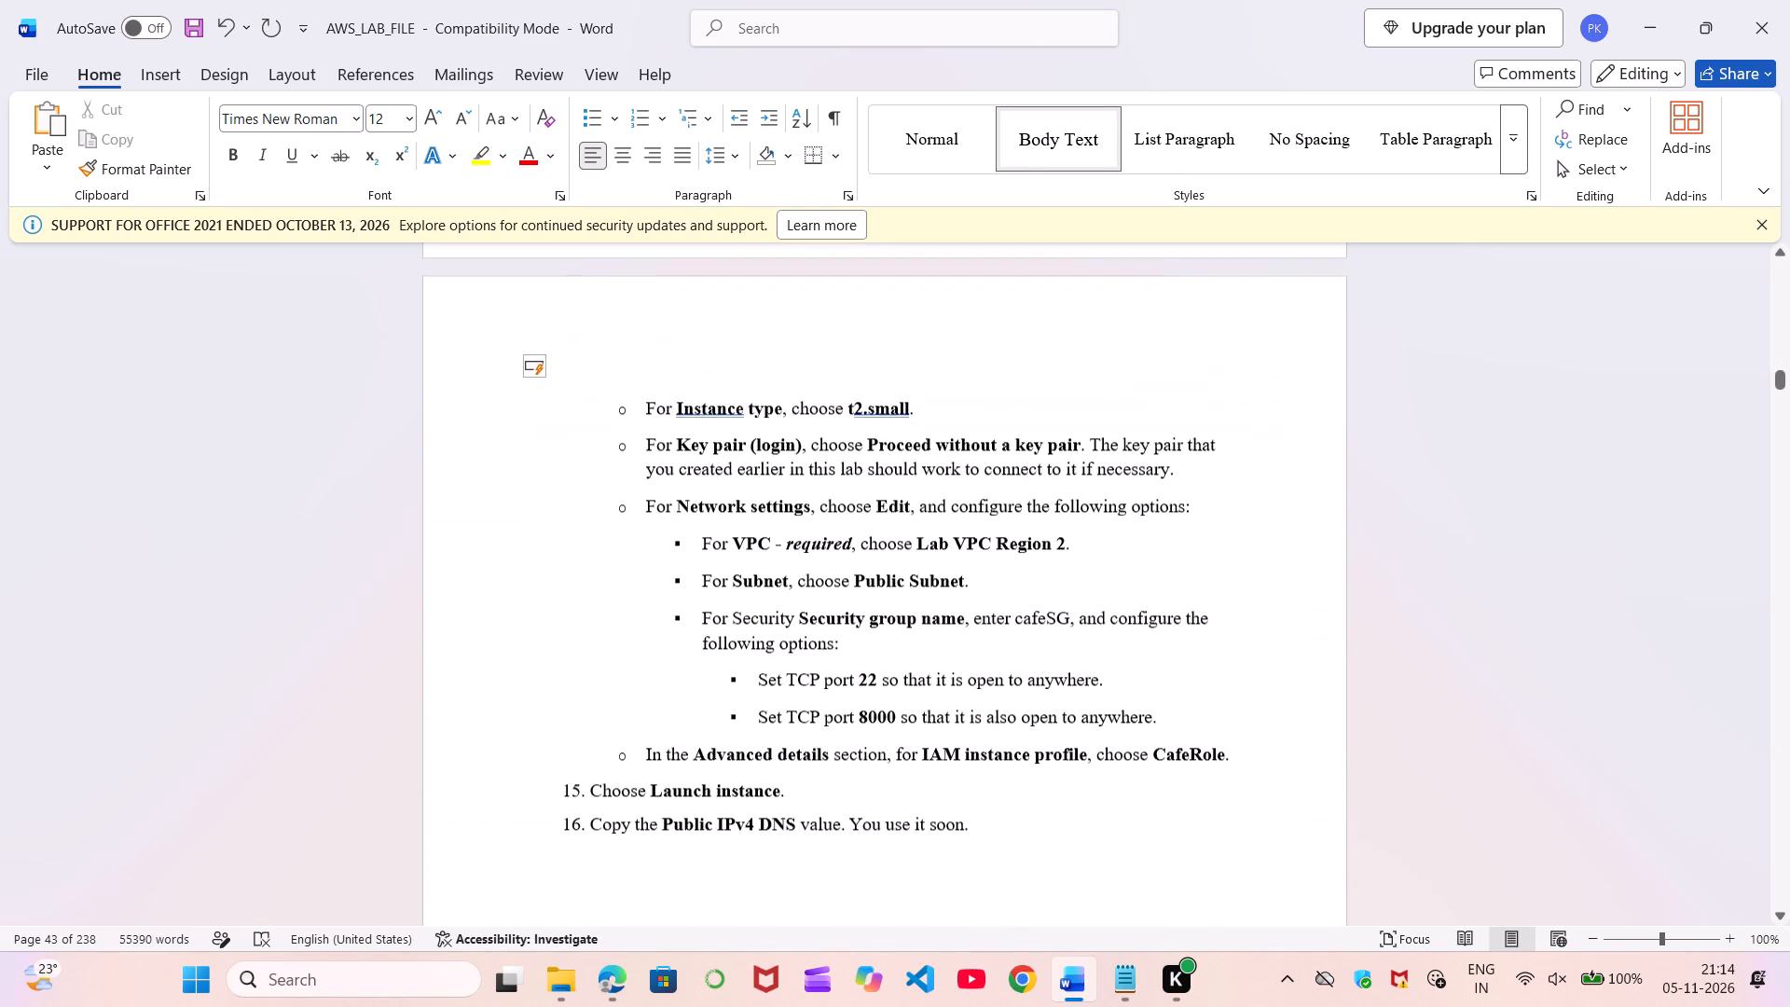
{"action": "scroll", "coordinate": [665, 657], "scroll_direction": "down", "scroll_amount": 2}
{"action": "scroll", "coordinate": [748, 535], "scroll_direction": "down", "scroll_amount": 3}
Select the instance launch success screenshot above the sentence "Next, you create the needed Secrets Manager secrets in the new AWS Region.".
{"action": "scroll", "coordinate": [748, 535], "scroll_direction": "up", "scroll_amount": 1}
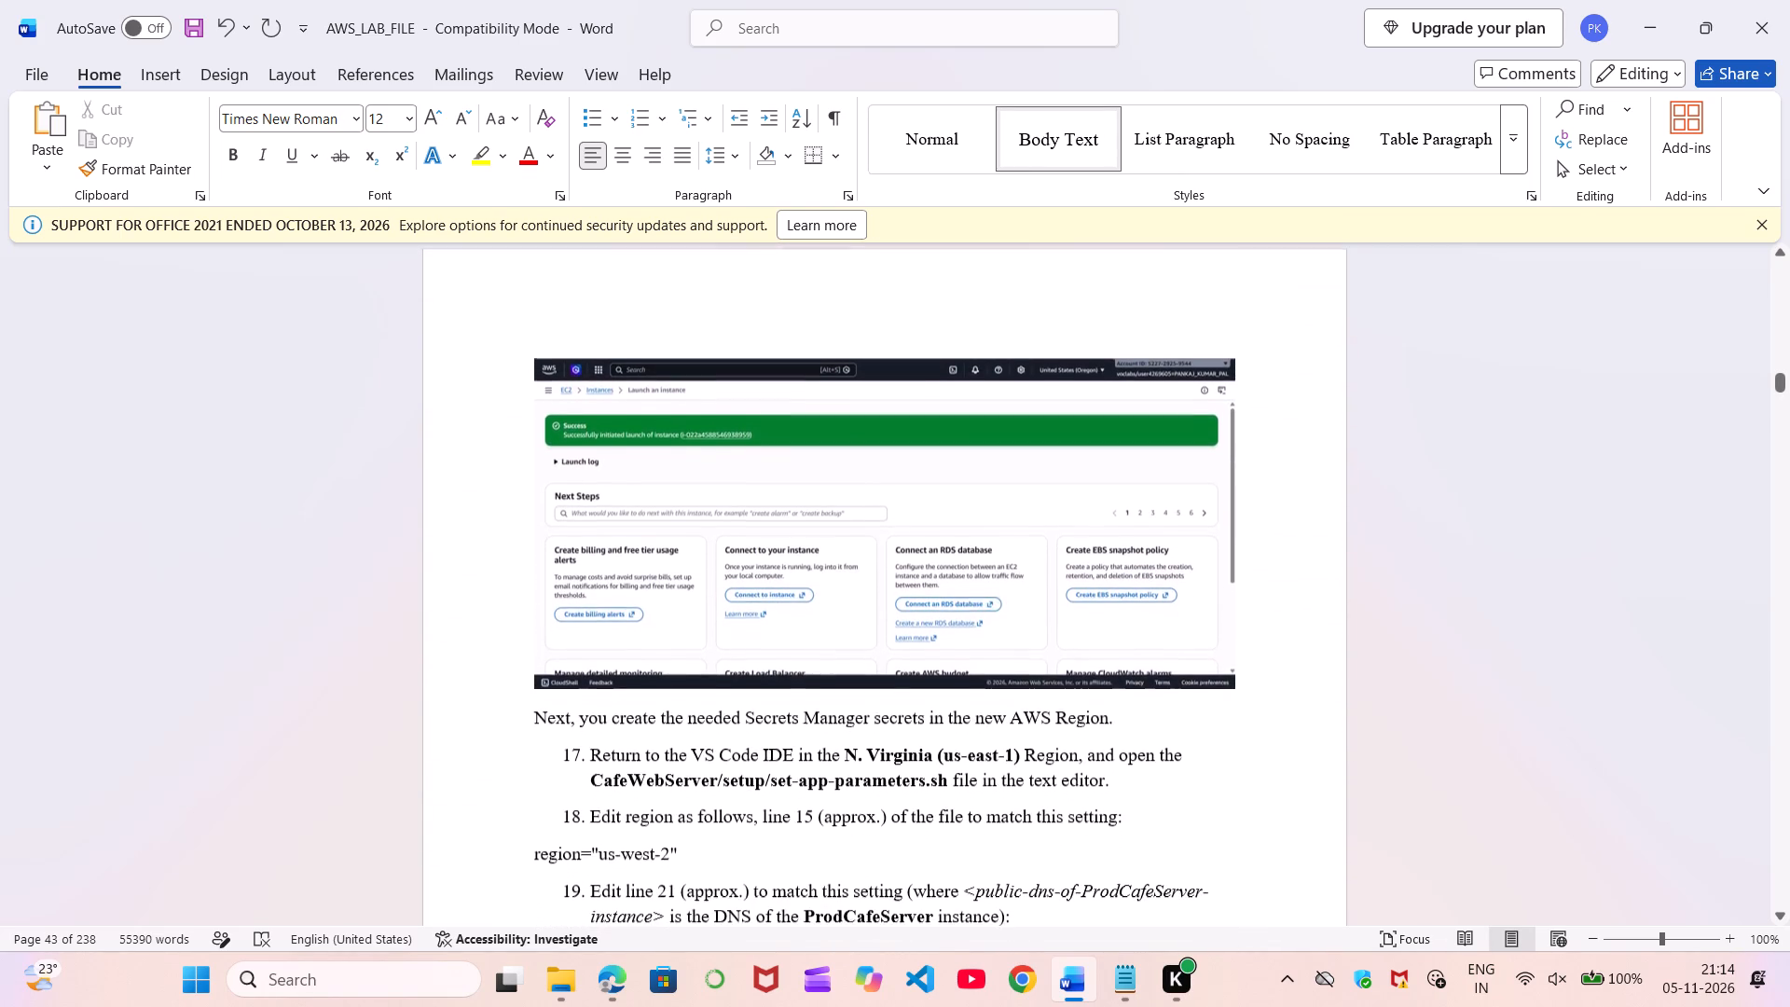
{"action": "scroll", "coordinate": [748, 535], "scroll_direction": "up", "scroll_amount": 3}
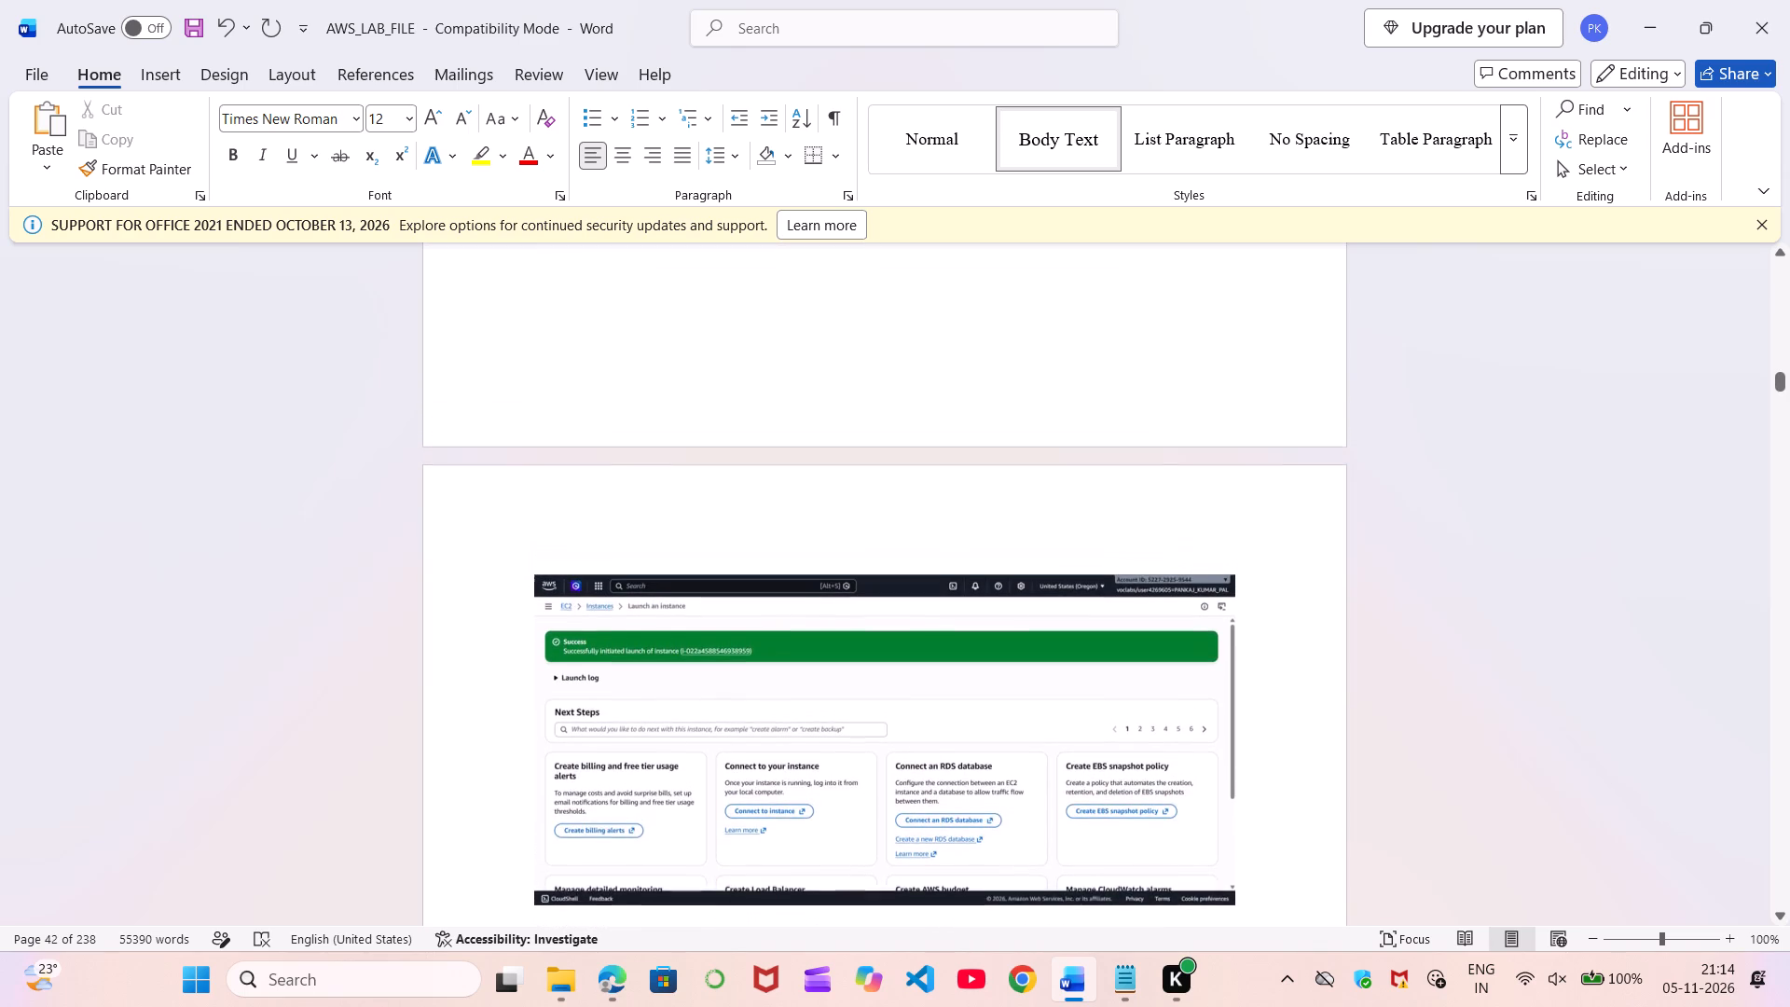
{"action": "left_click", "coordinate": [720, 663]}
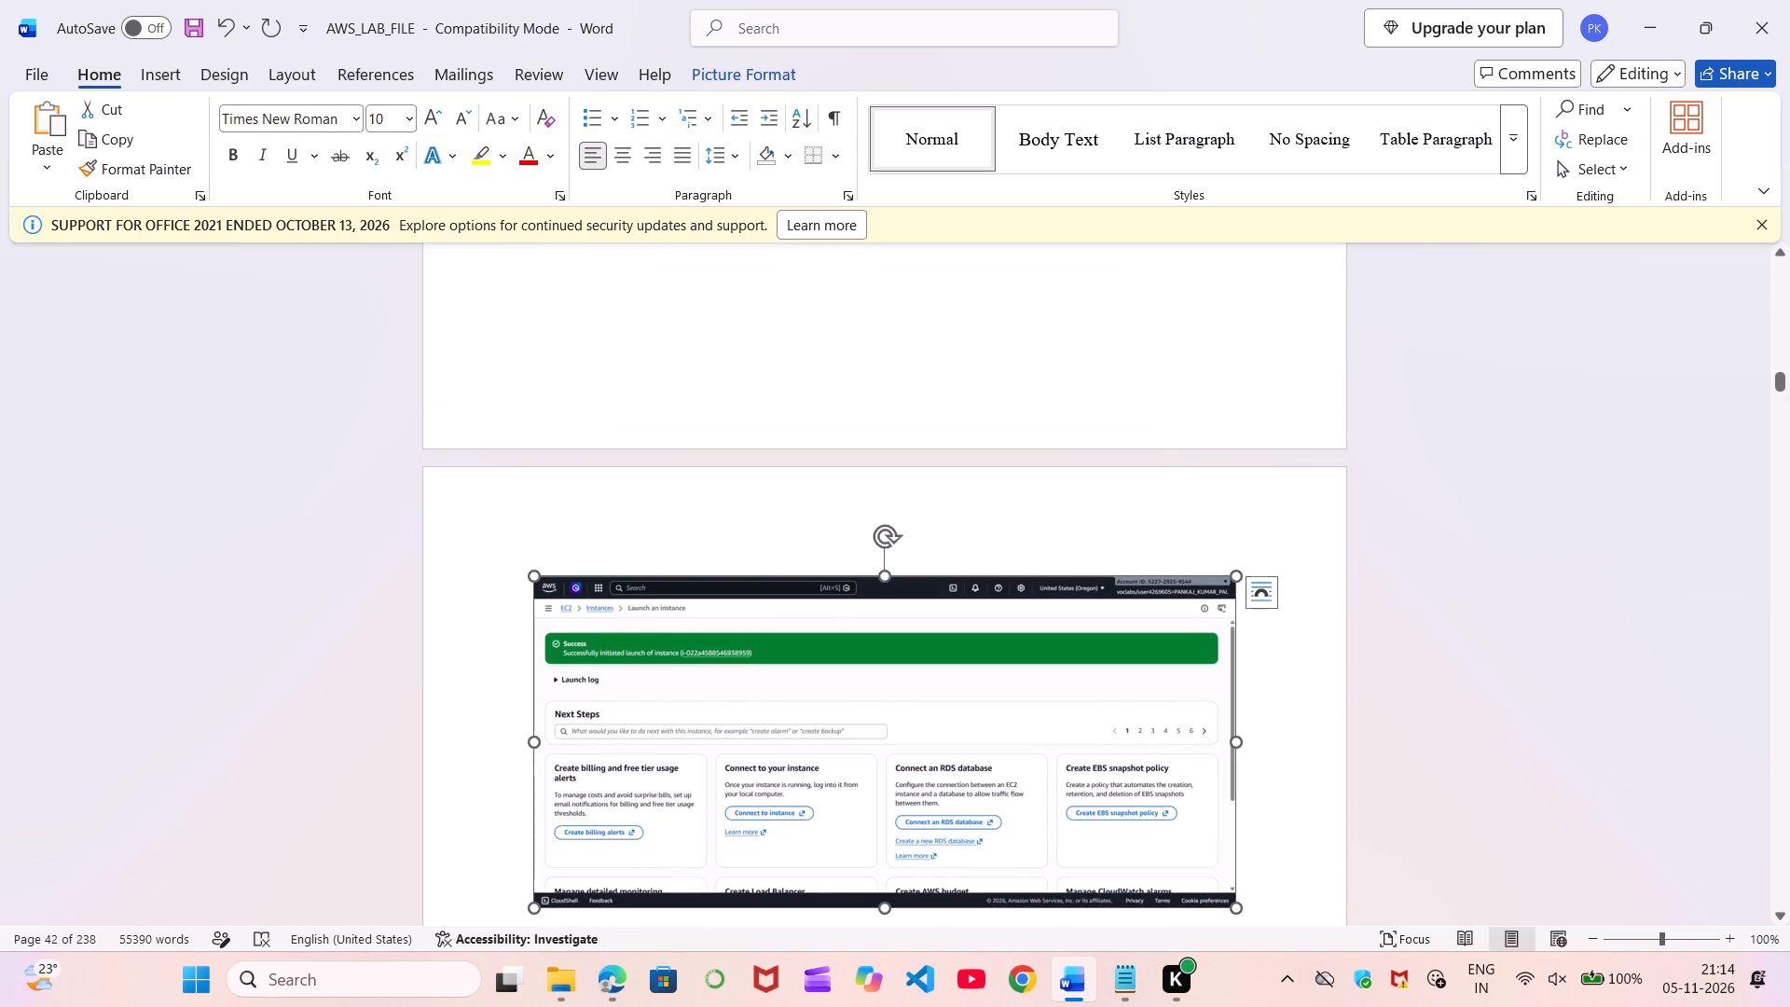
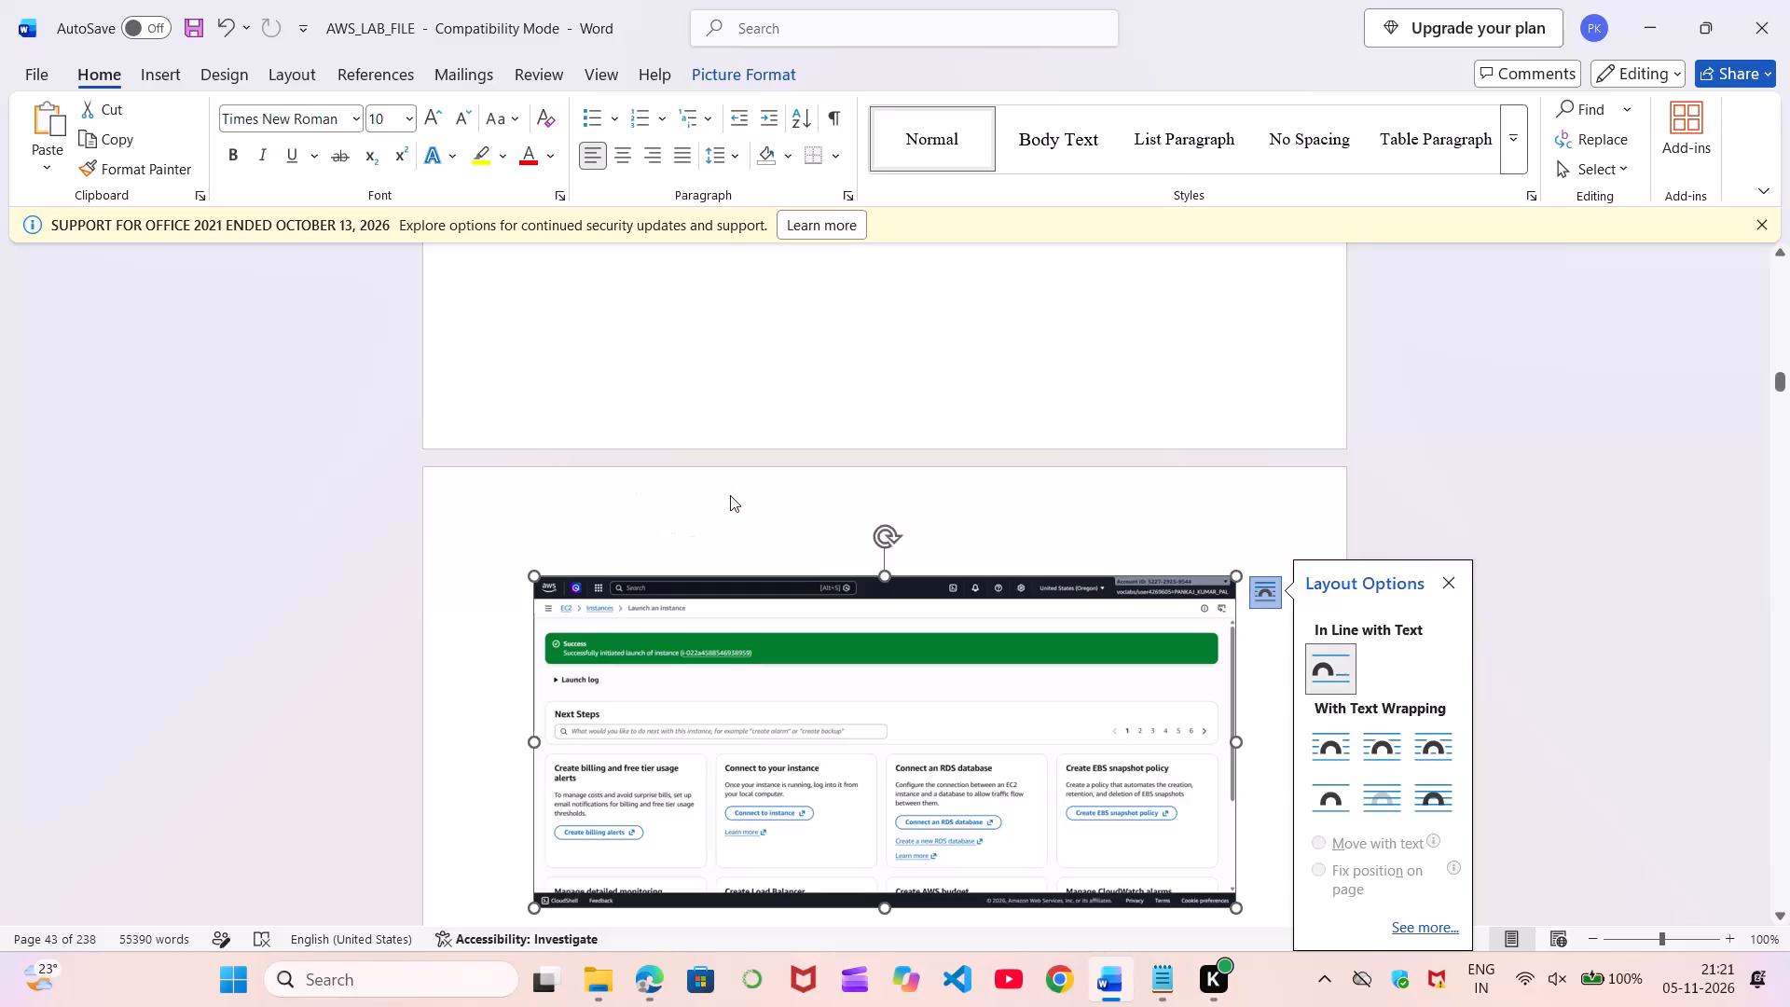
Deselect the instance launch success screenshot and examine the blank space on the page preceding it.
{"action": "left_click", "coordinate": [730, 495]}
{"action": "scroll", "coordinate": [730, 495], "scroll_direction": "up", "scroll_amount": 1}
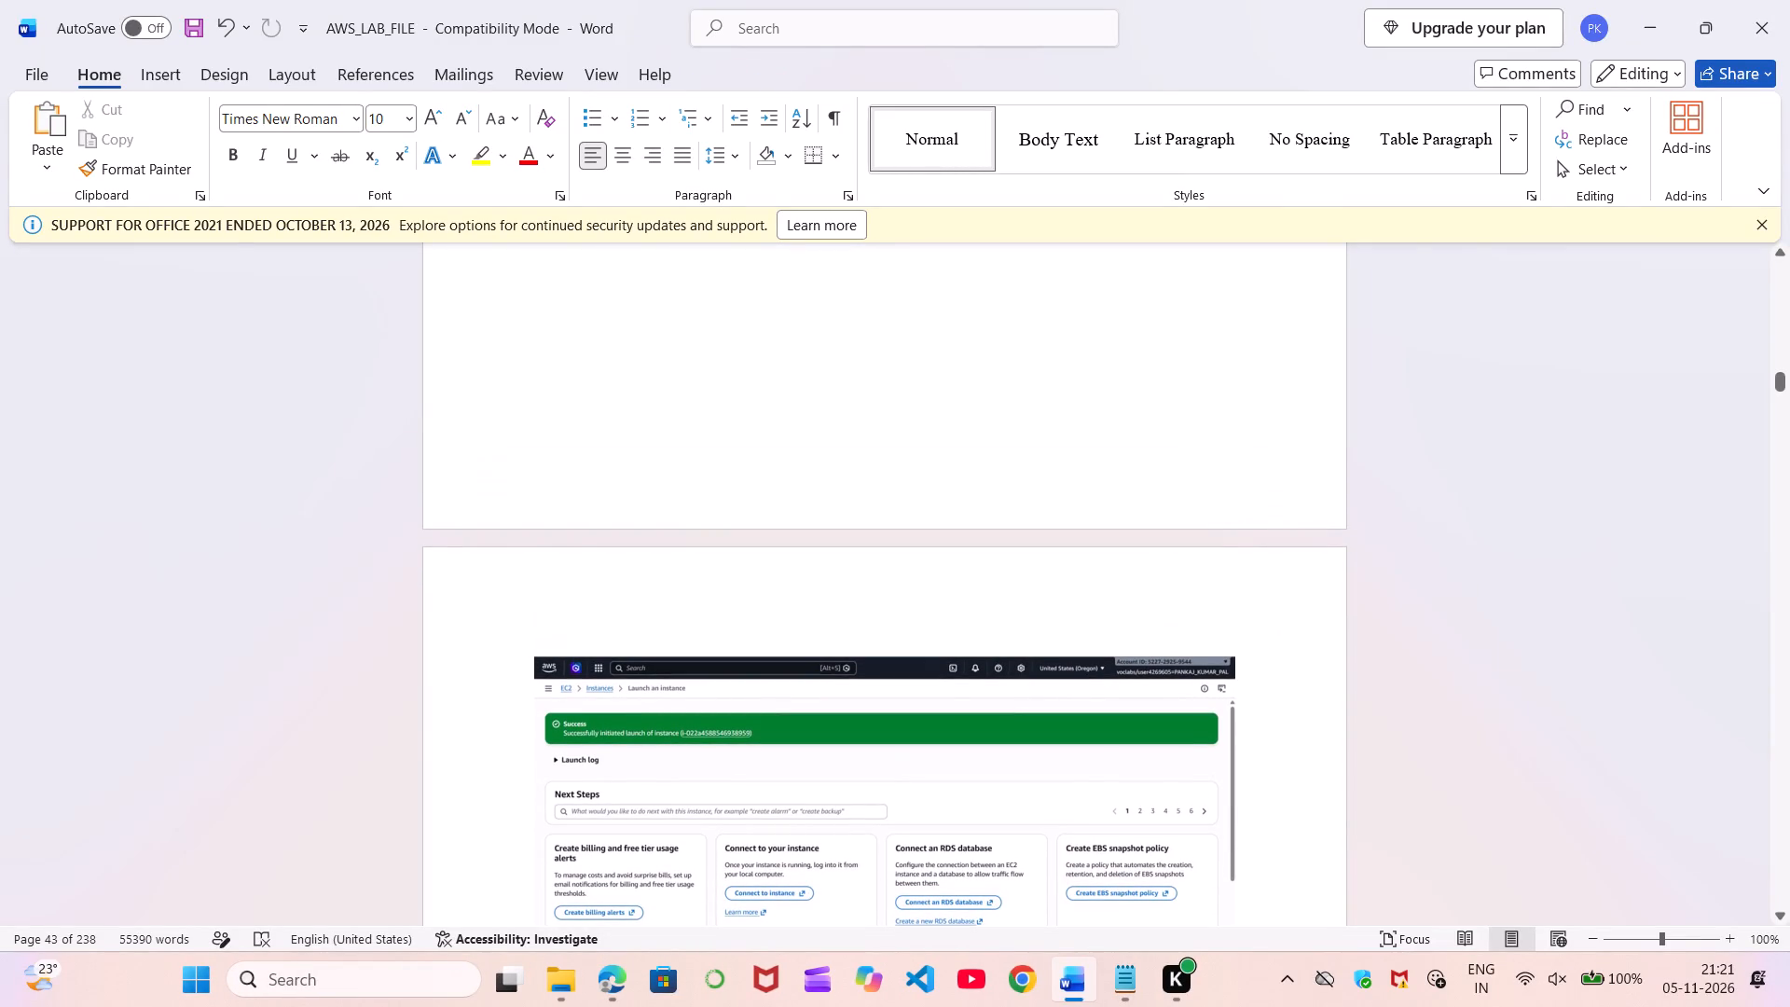
{"action": "scroll", "coordinate": [899, 605], "scroll_direction": "up", "scroll_amount": 3}
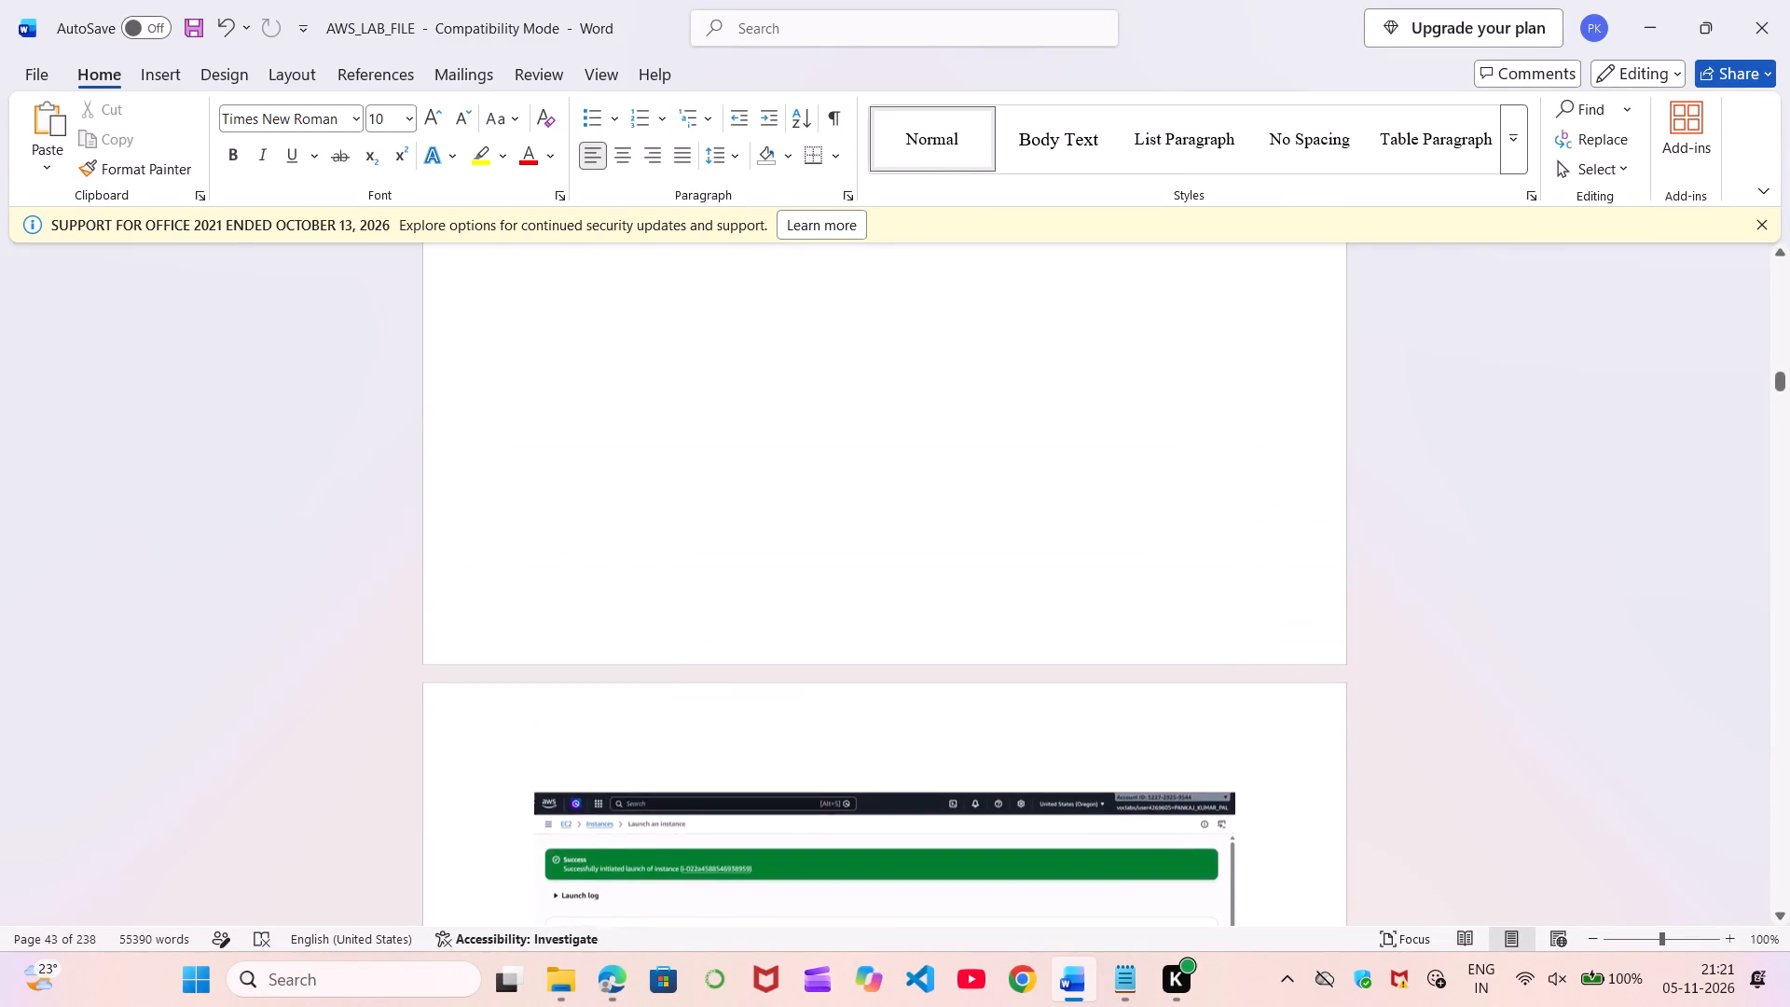
{"action": "scroll", "coordinate": [899, 605], "scroll_direction": "up", "scroll_amount": 1}
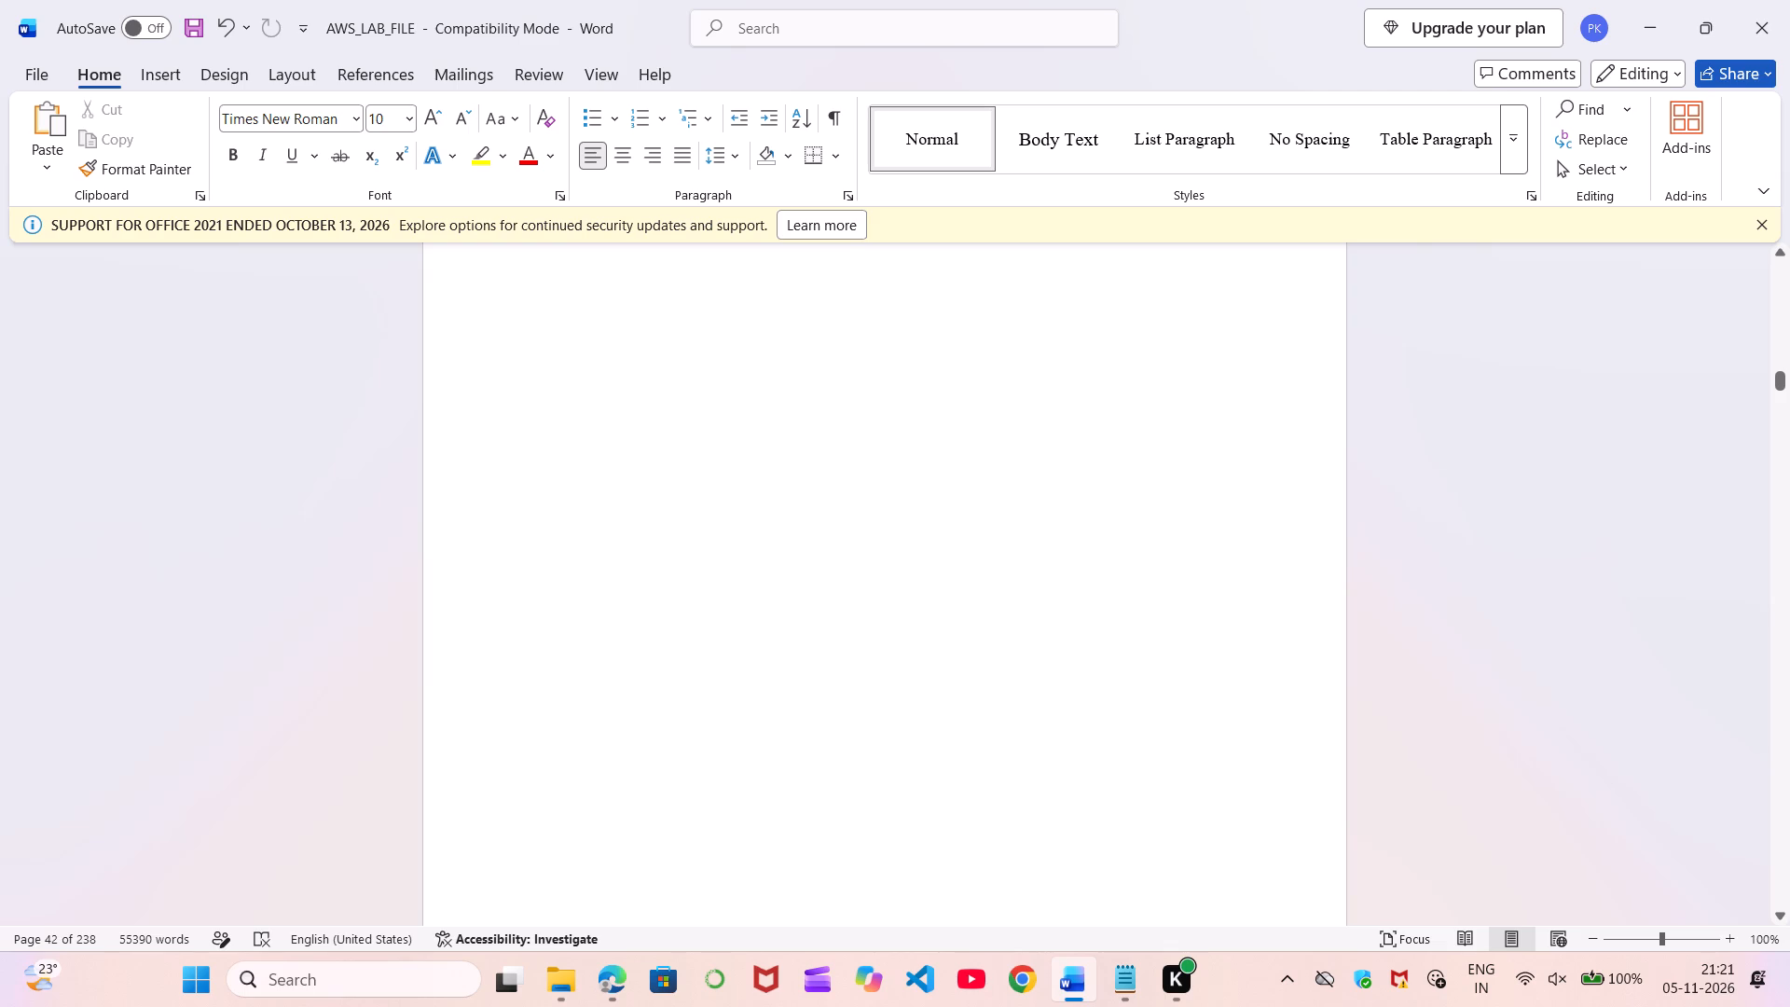
{"action": "scroll", "coordinate": [899, 605], "scroll_direction": "down", "scroll_amount": 2}
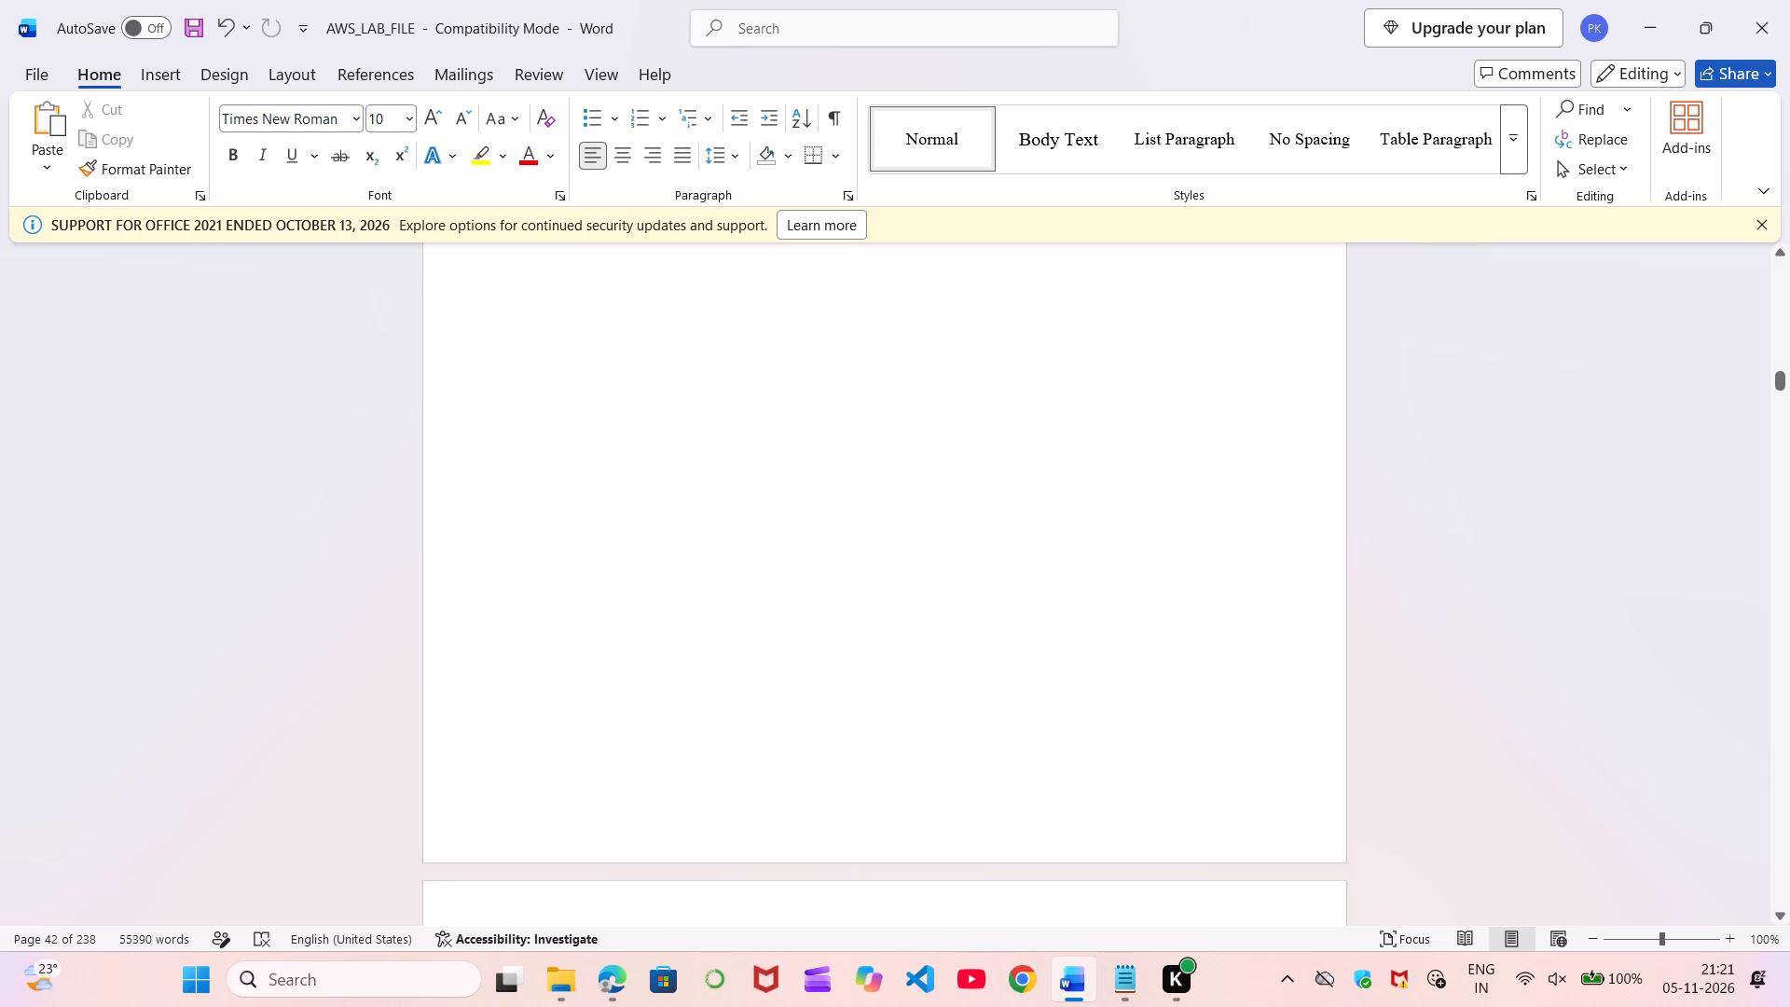
{"action": "scroll", "coordinate": [899, 605], "scroll_direction": "down", "scroll_amount": 1}
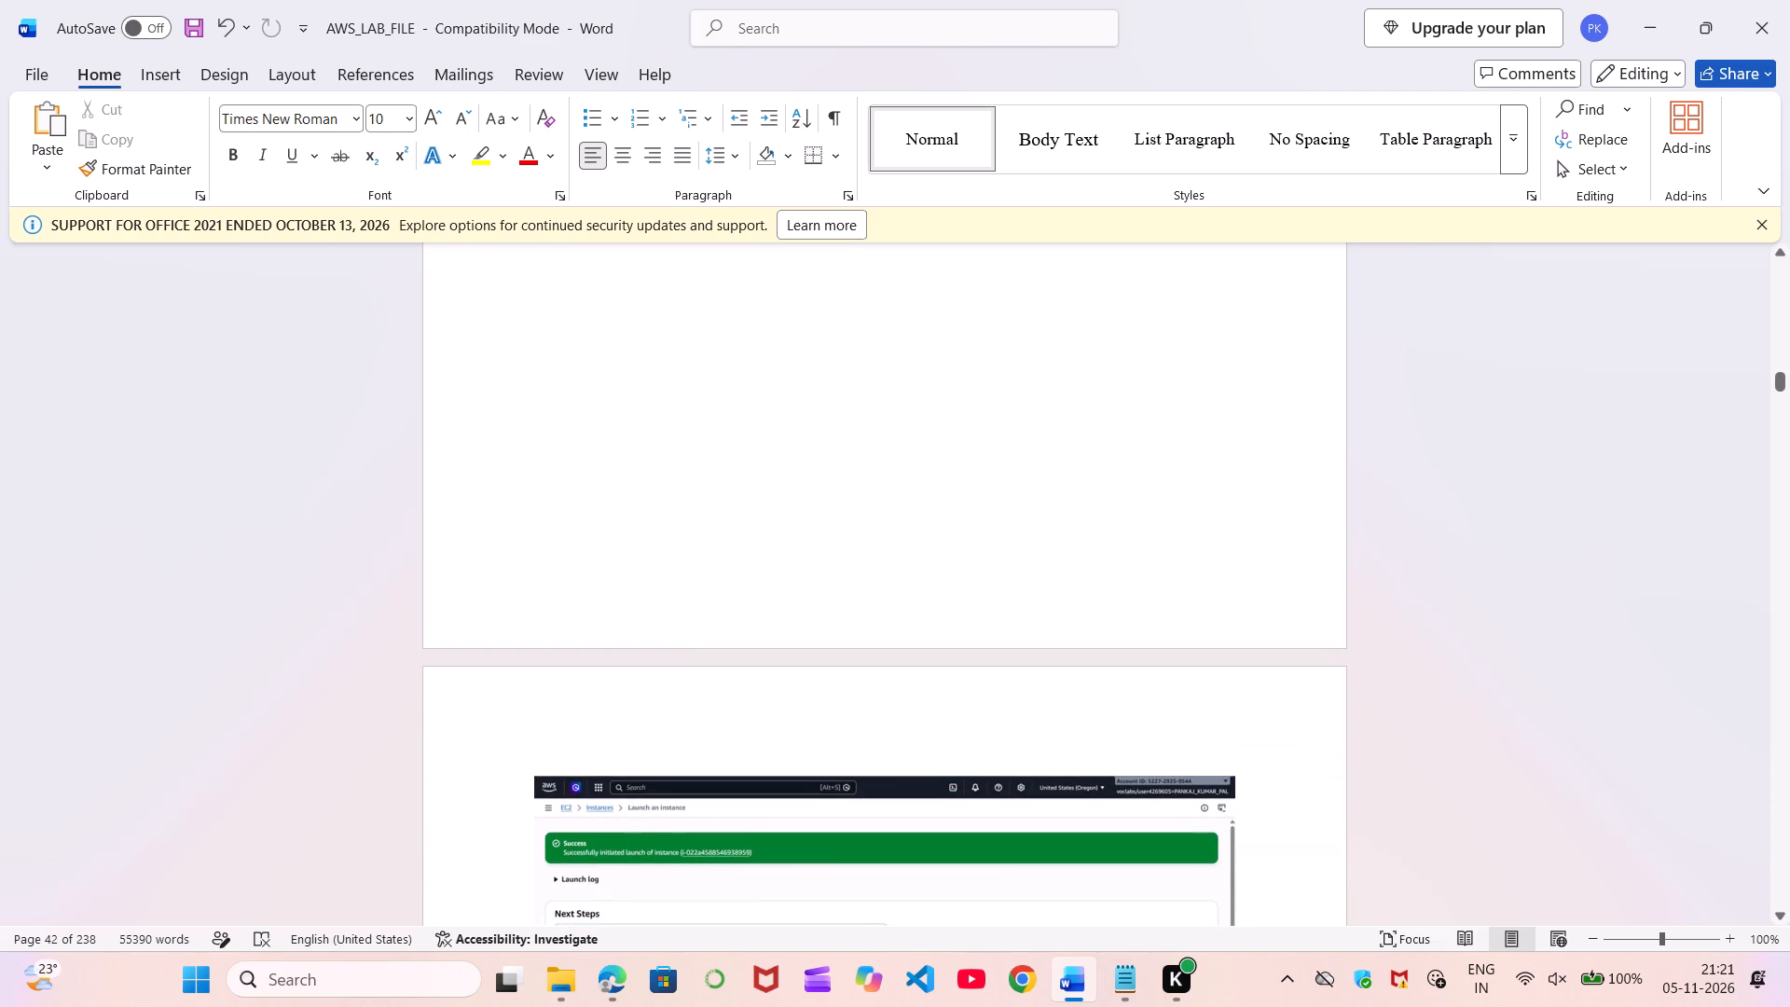